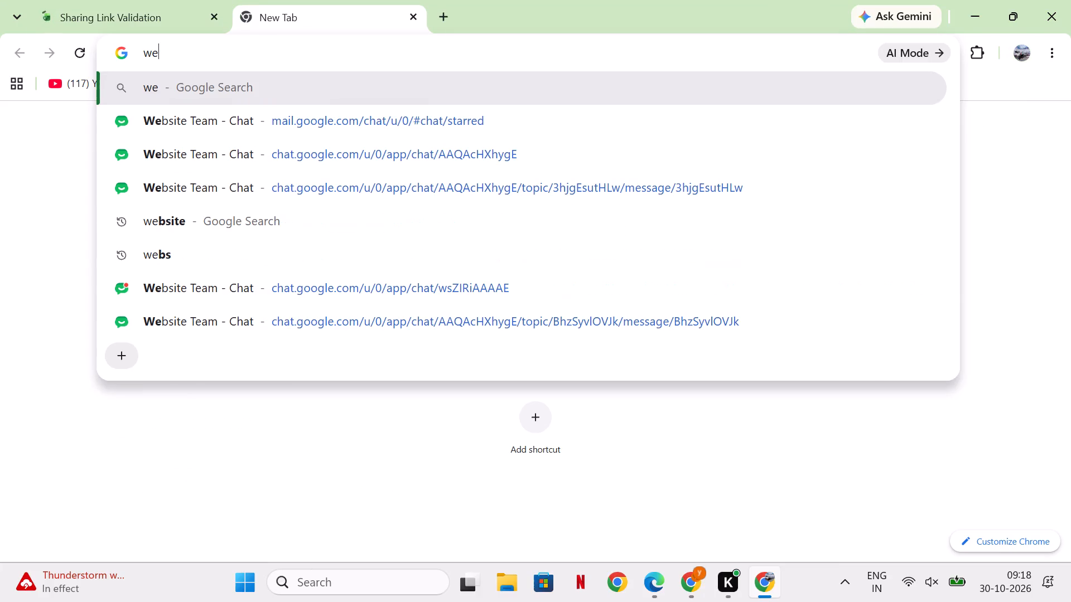
Open the suggested Website Team chat page at mail.google.com/chat/u/0/#chat/starred.
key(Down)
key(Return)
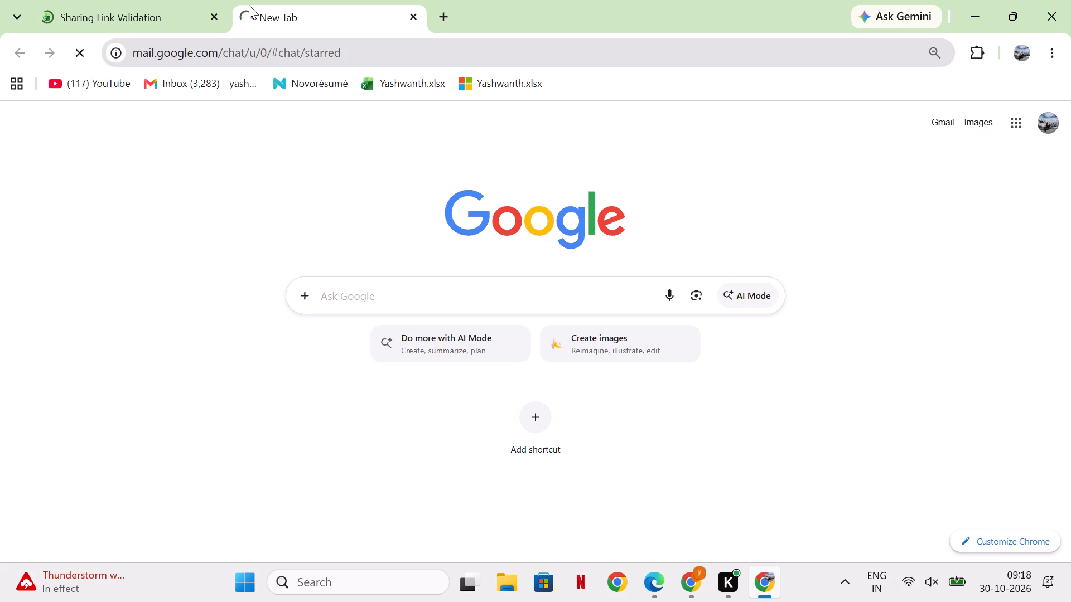
Open another new browser tab alongside the chat page.
click(449, 15)
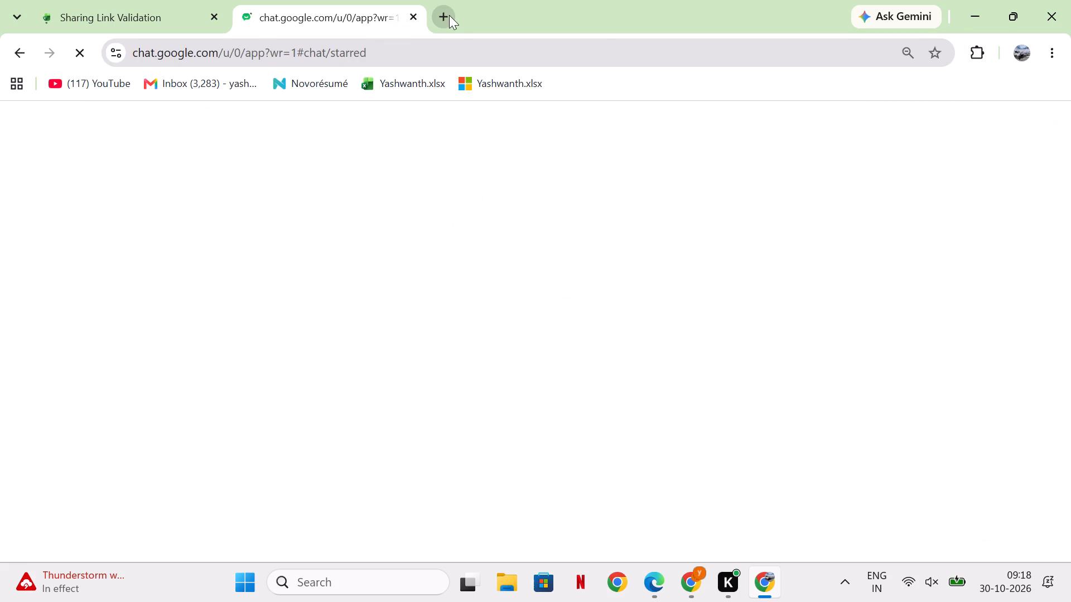
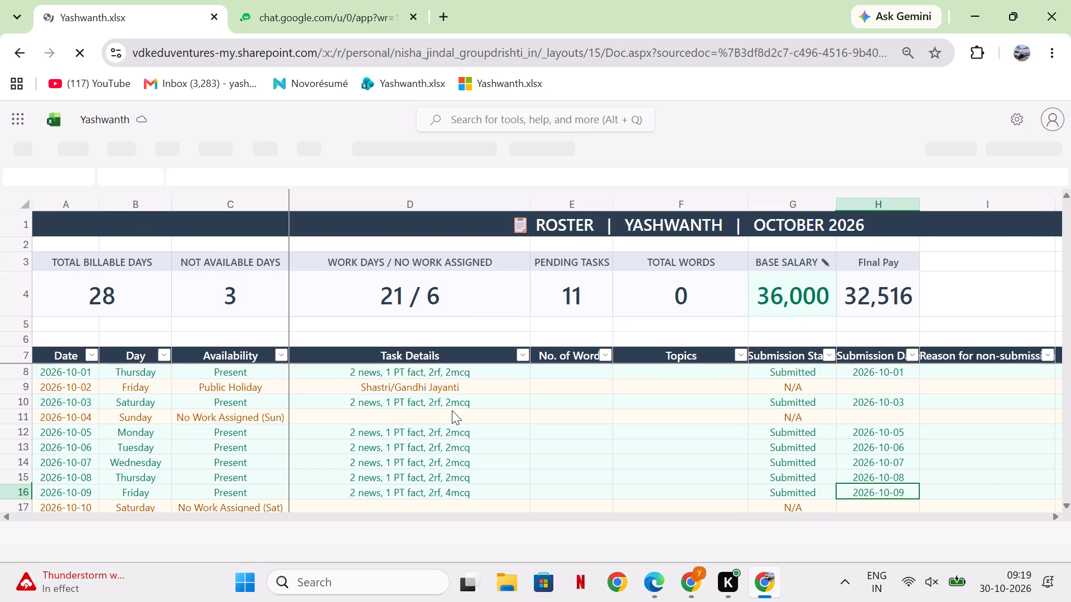
Copy the task details text "2 news, 1 PT fact, 2rf, 2mcq" from the 2026-10-17 row of the October 2026 sheet.
scroll(452, 410, down, 1)
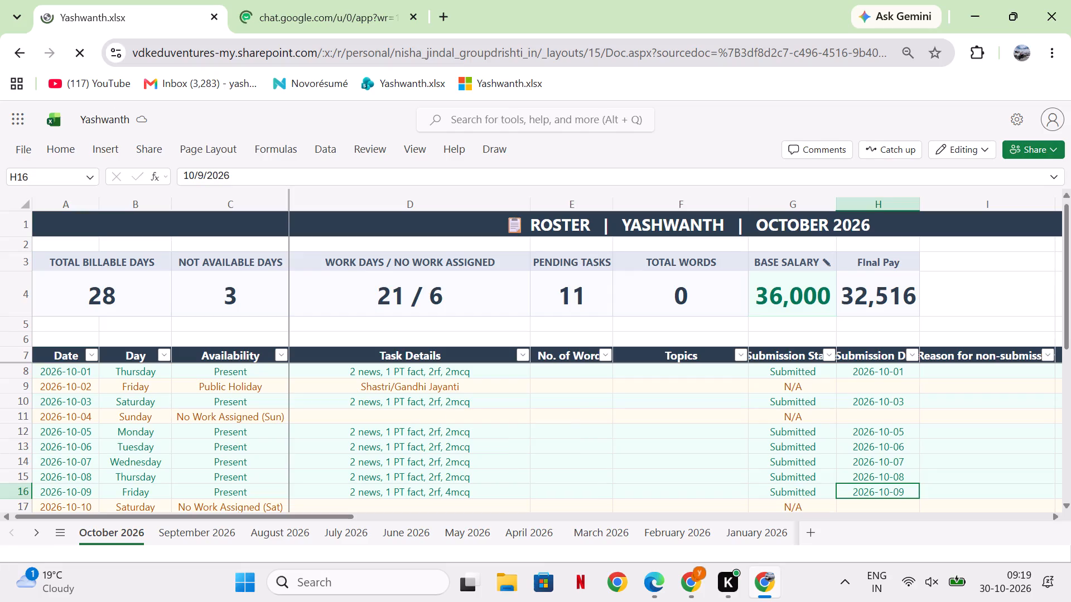
scroll(448, 413, down, 1)
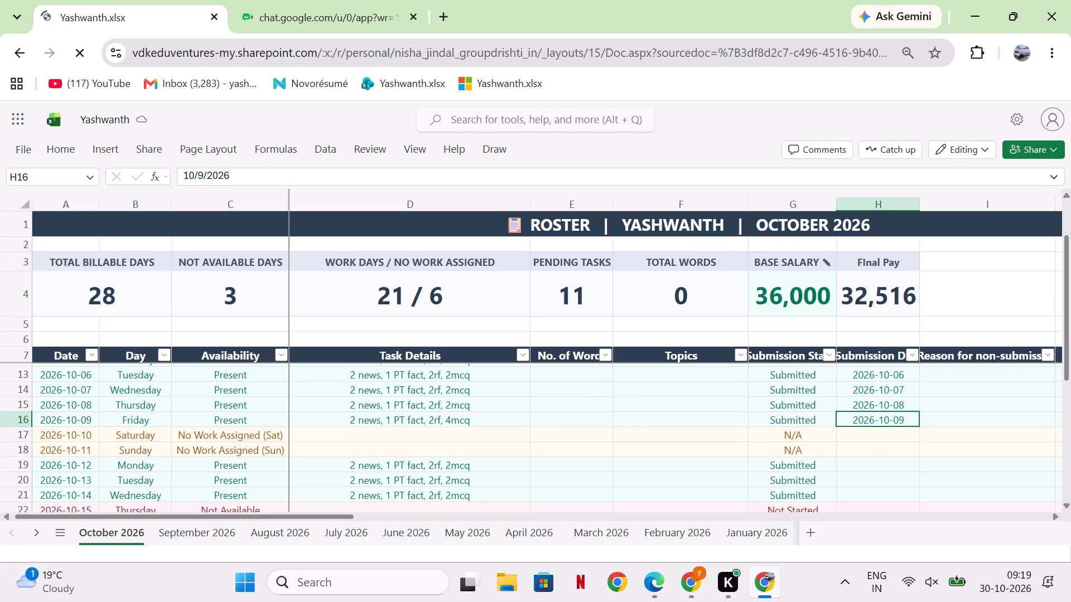
scroll(448, 413, down, 2)
scroll(448, 413, right, 1)
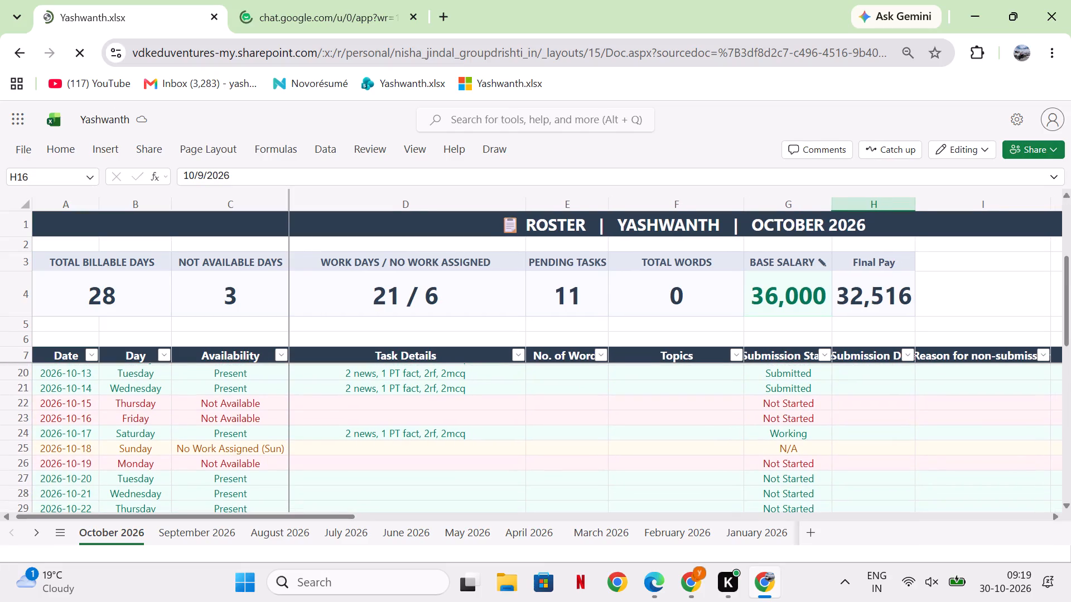
scroll(448, 413, right, 1)
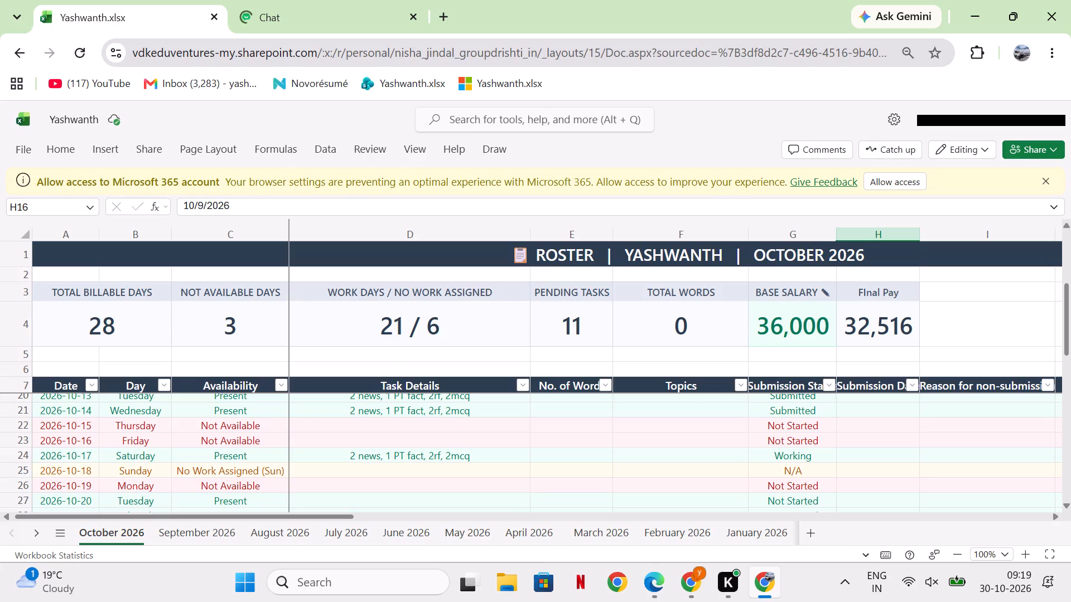
double_click(389, 457)
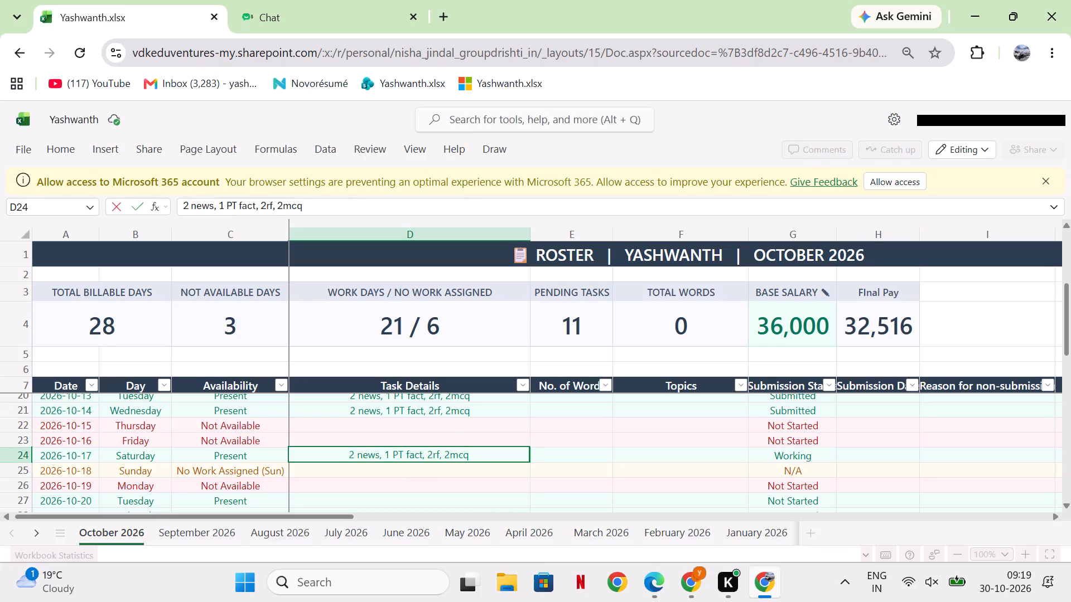
triple_click(389, 457)
key(ctrl+c)
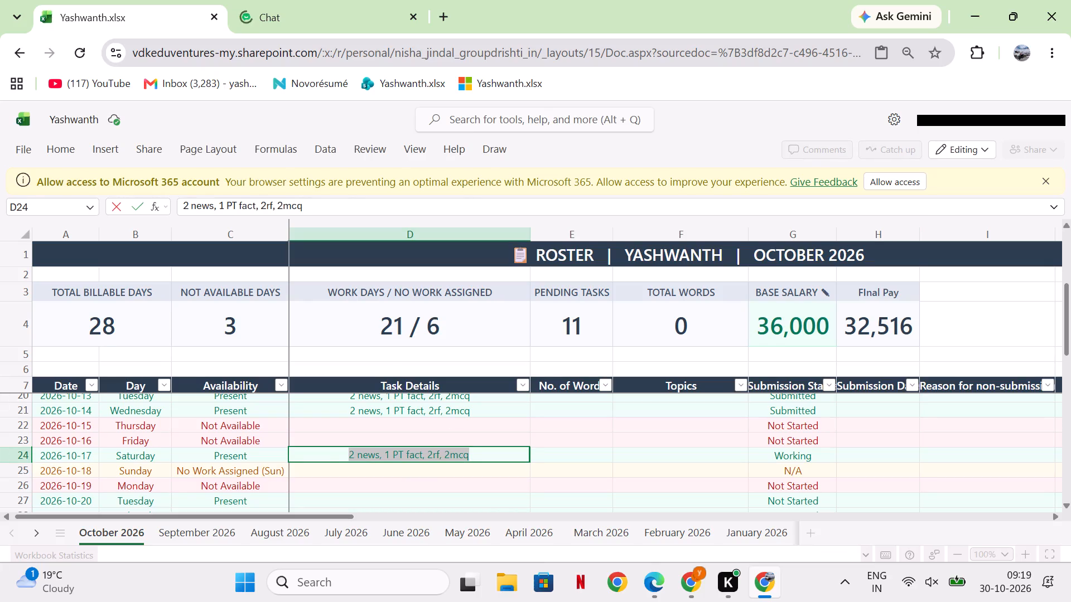
scroll(389, 457, down, 1)
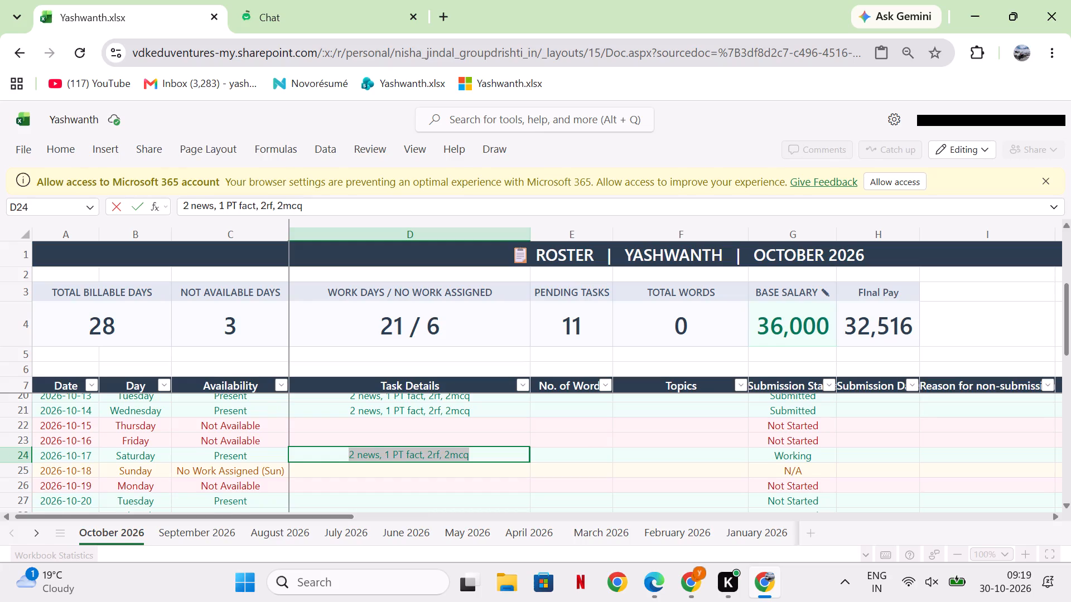
click(585, 456)
Look through the October 2026 roster rows after 2026-10-17, down to 2026-10-31, checking their task details and submission status.
scroll(585, 456, down, 4)
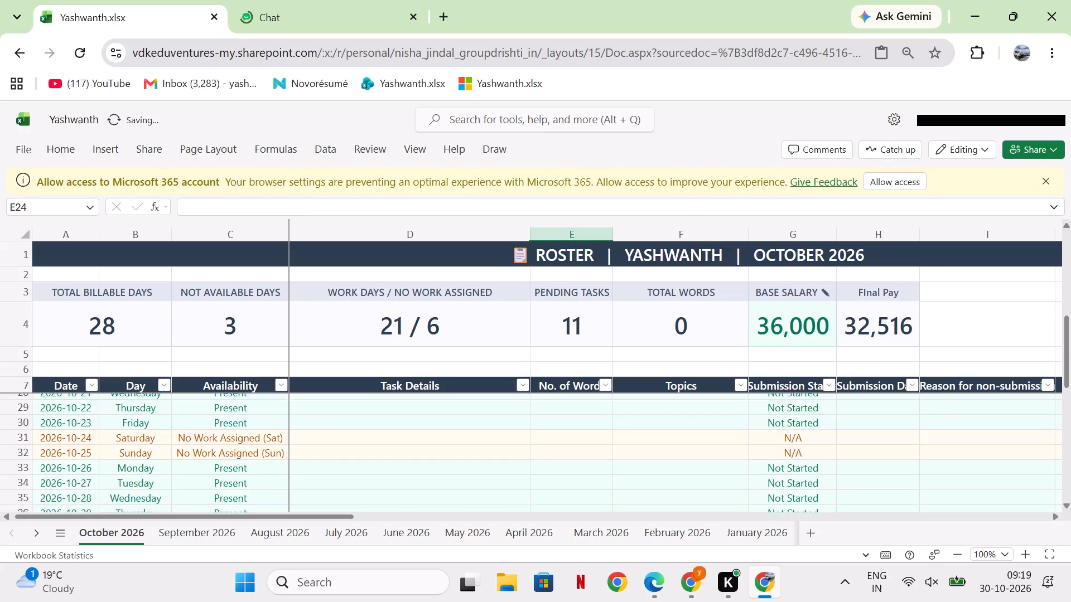
scroll(447, 453, down, 1)
scroll(445, 453, up, 1)
scroll(445, 453, down, 1)
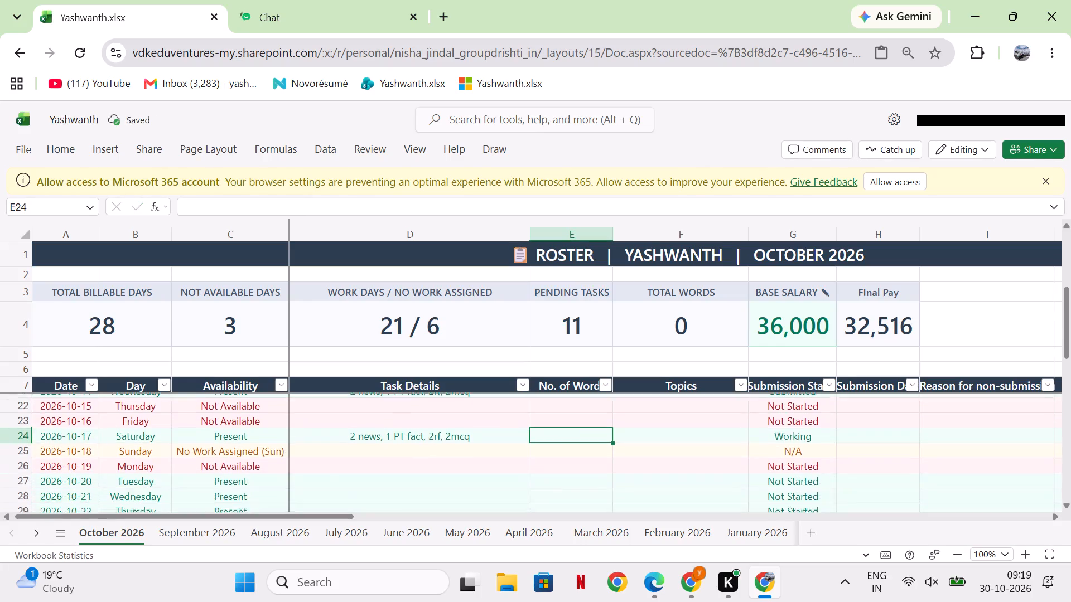
scroll(445, 453, down, 2)
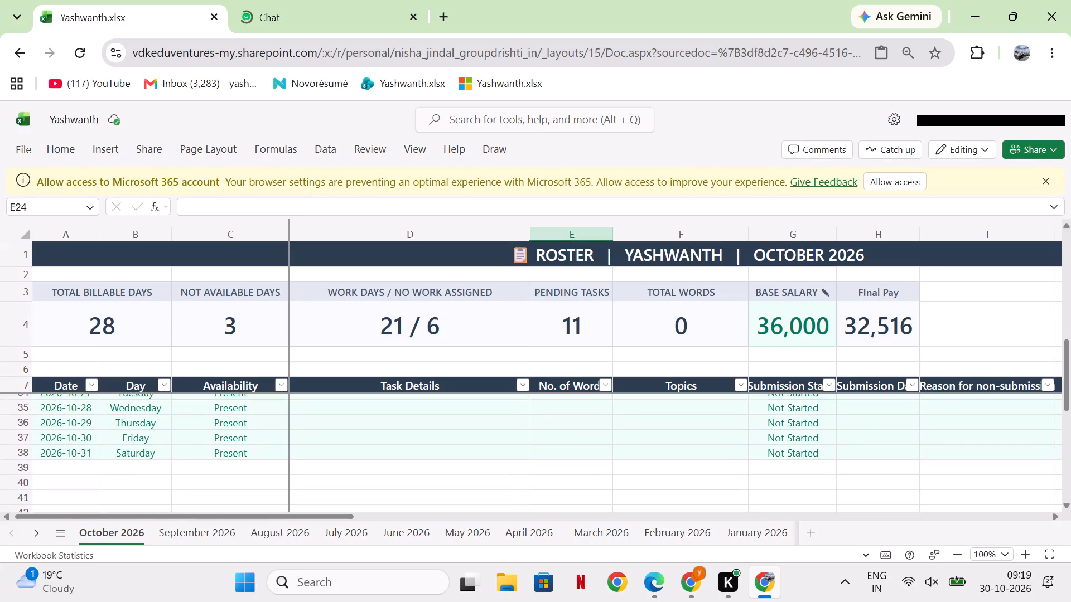
scroll(418, 447, down, 1)
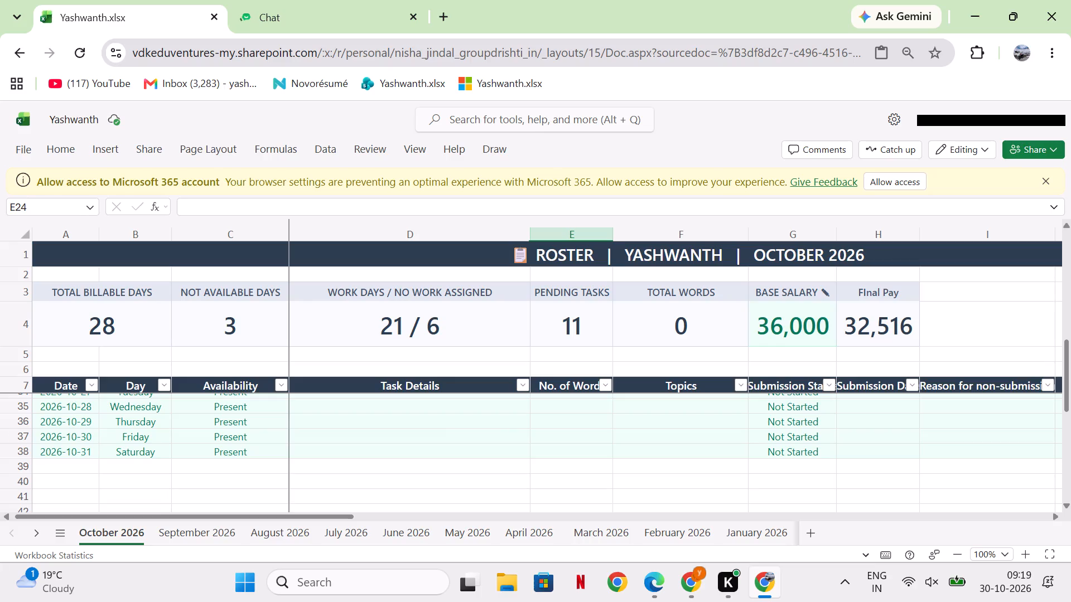
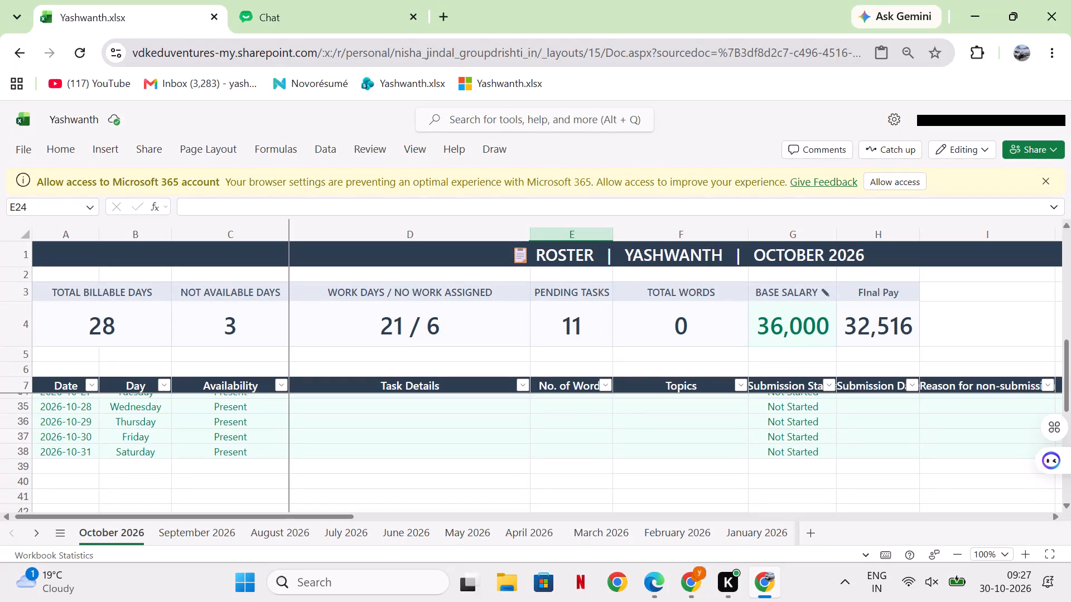
Copy the task details text "2 news, 1 PT fact, 2rf, 2mcq" from the 2026-10-17 row of the October 2026 sheet.
scroll(409, 454, down, 1)
scroll(409, 454, up, 5)
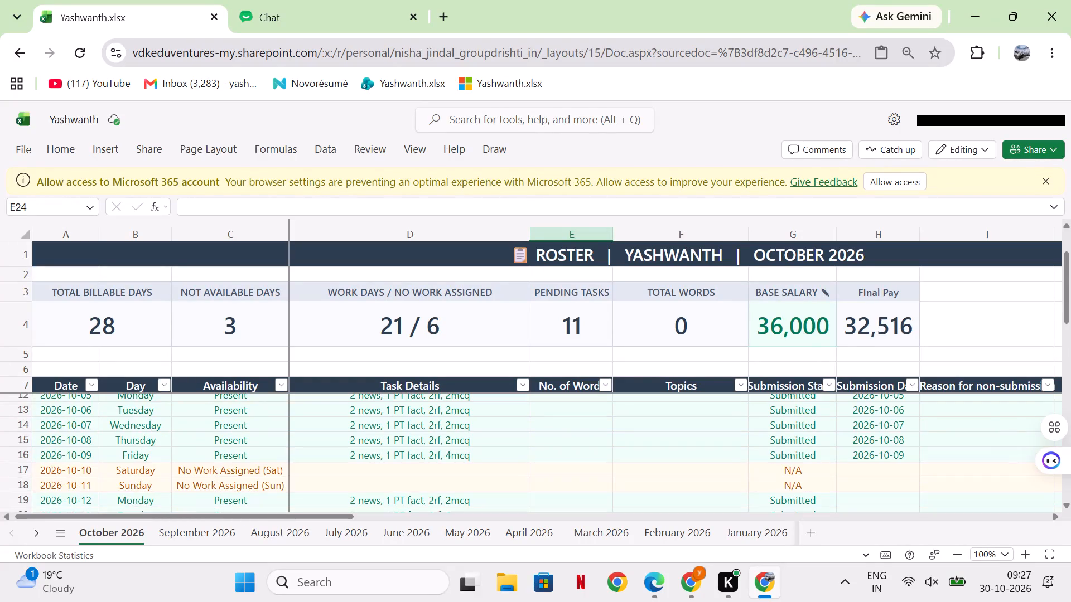
scroll(412, 451, down, 2)
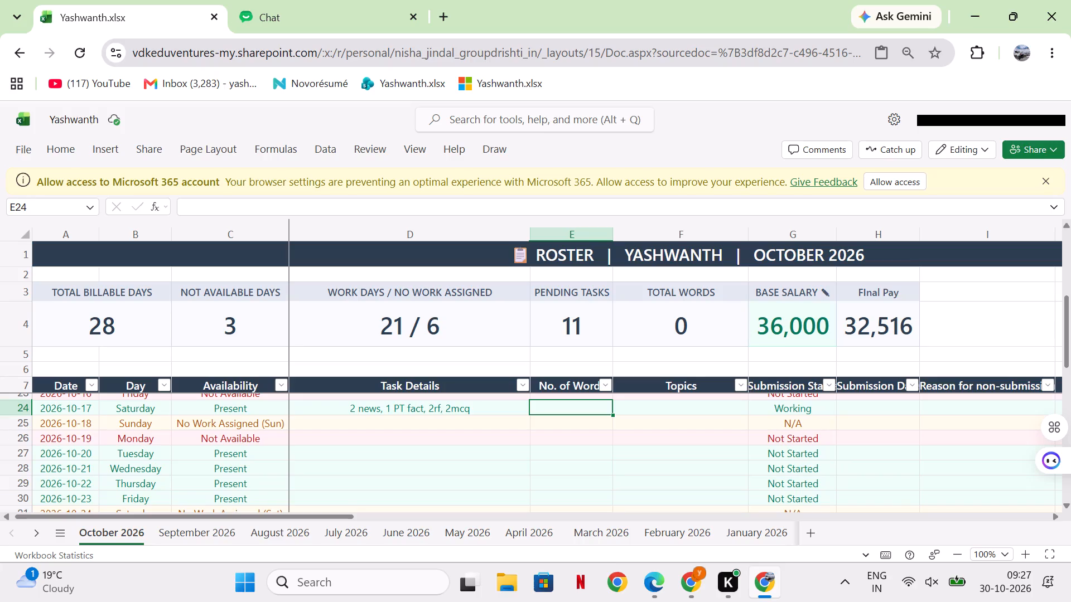
triple_click(412, 409)
right_click(412, 409)
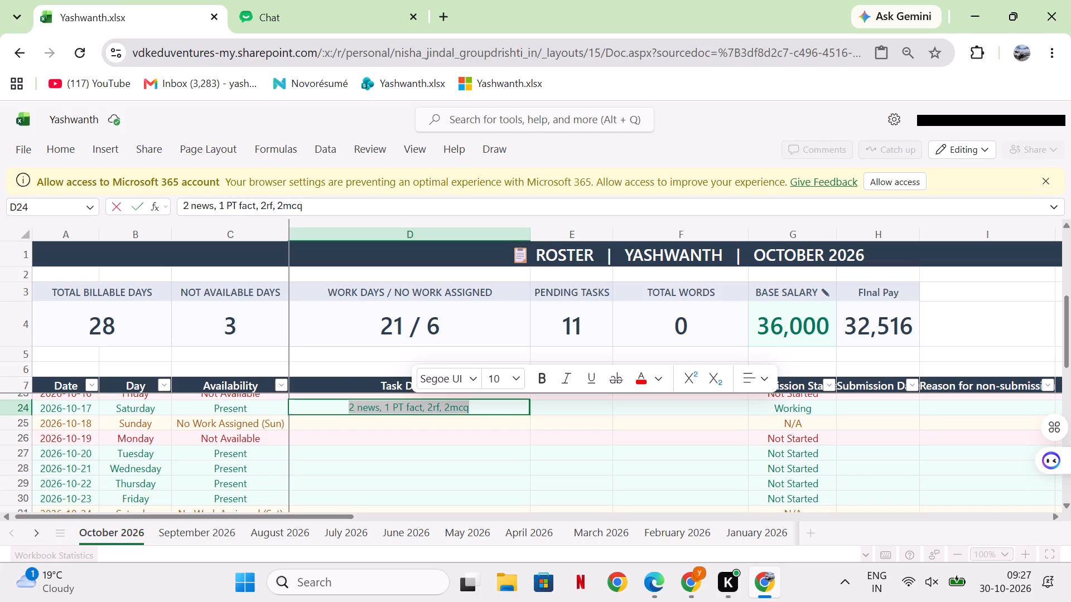
key(ctrl+c)
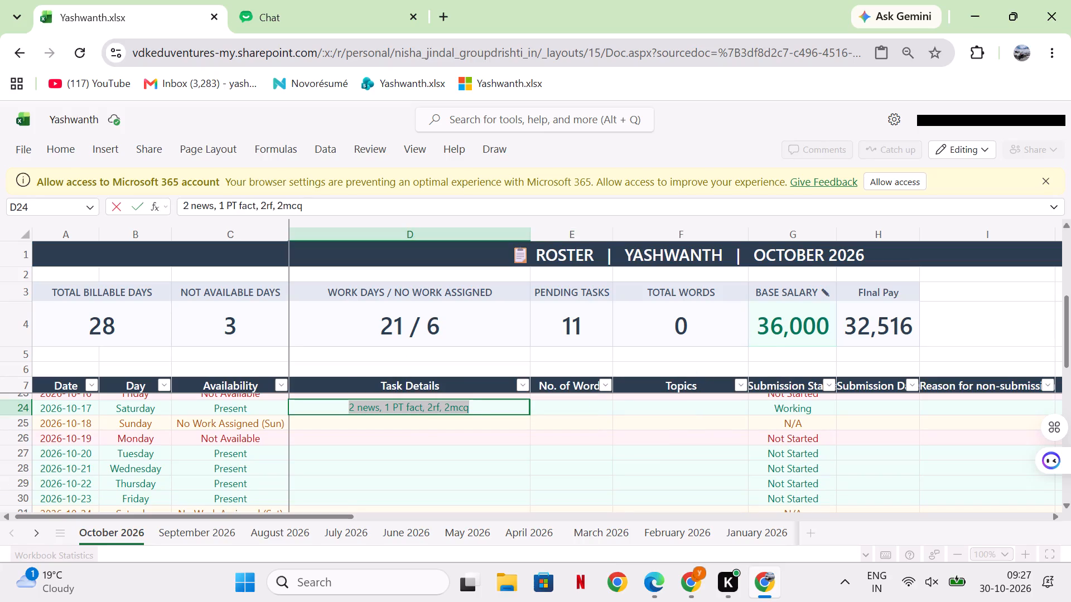
Paste the copied task details "2 news, 1 PT fact, 2rf, 2mcq" into the rows for 2026-10-20 through 2026-10-23.
click(410, 453)
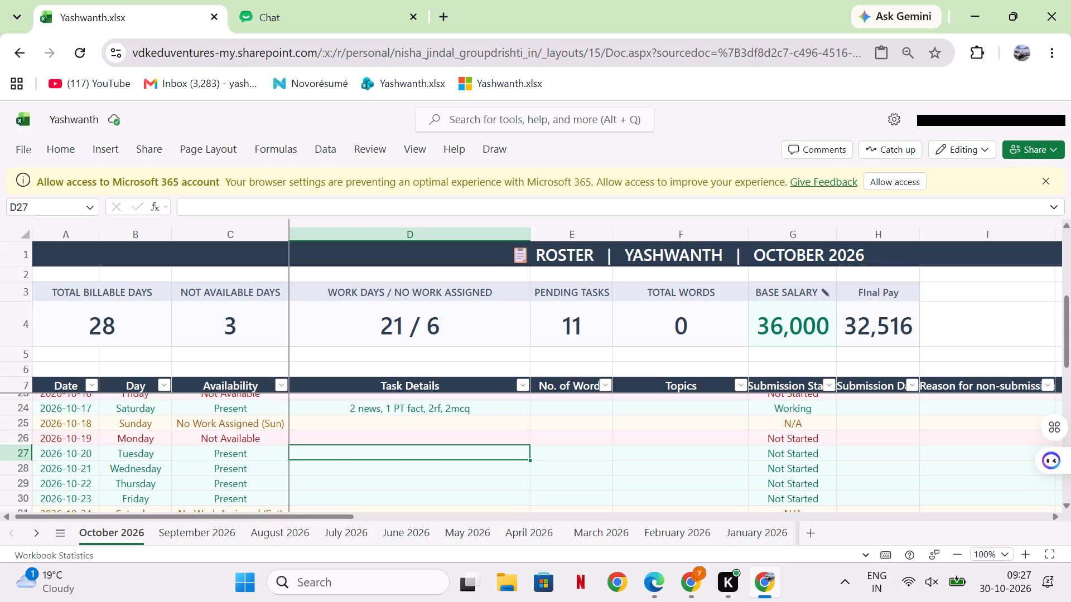
key(ctrl+v)
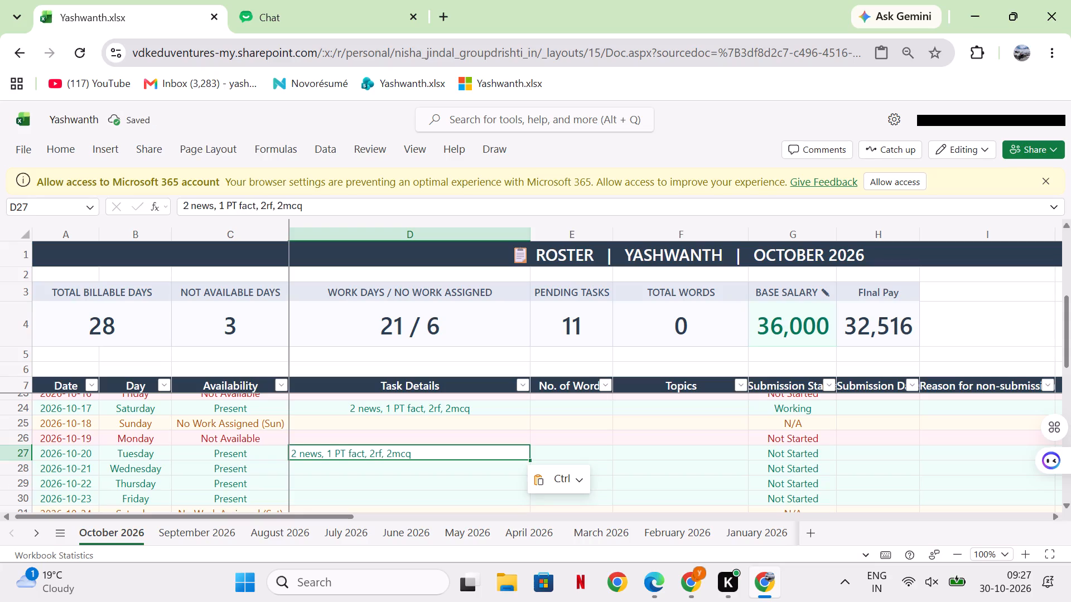
click(410, 475)
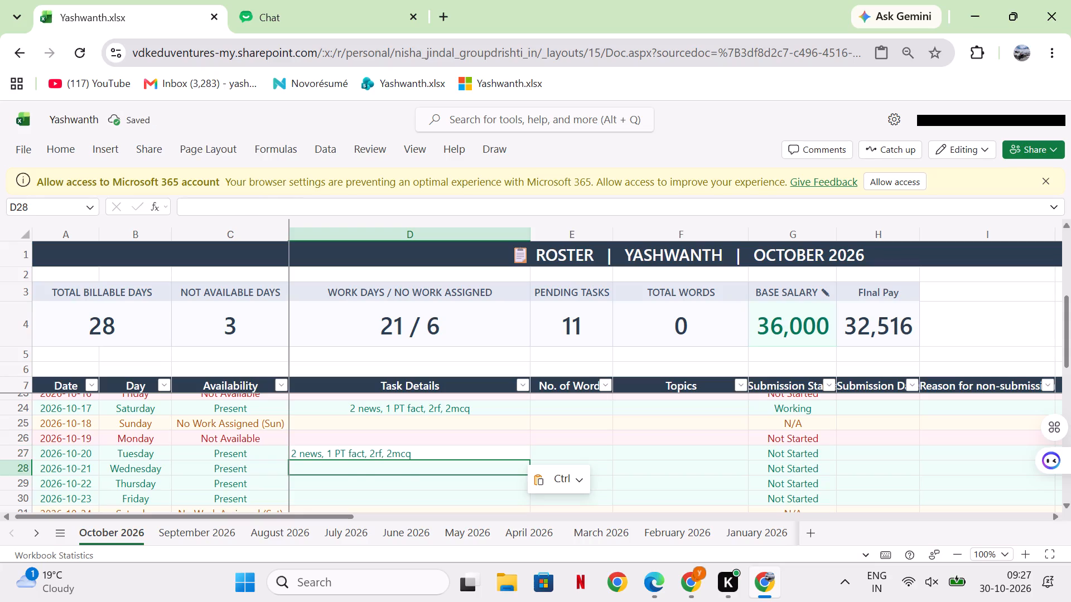
key(ctrl+v)
click(406, 487)
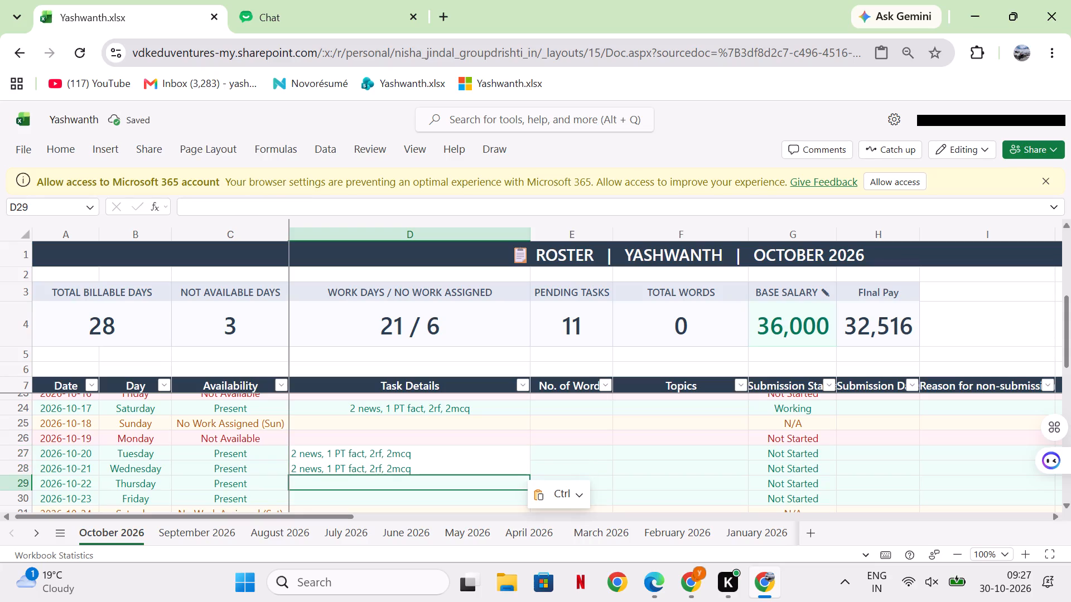
key(ctrl+v)
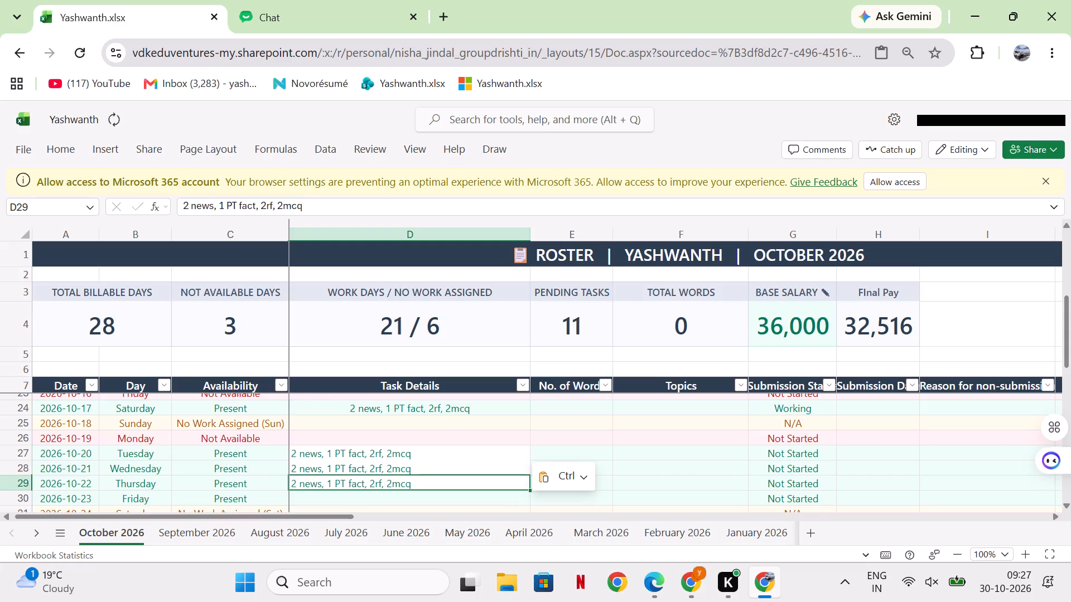
scroll(406, 487, down, 1)
click(401, 416)
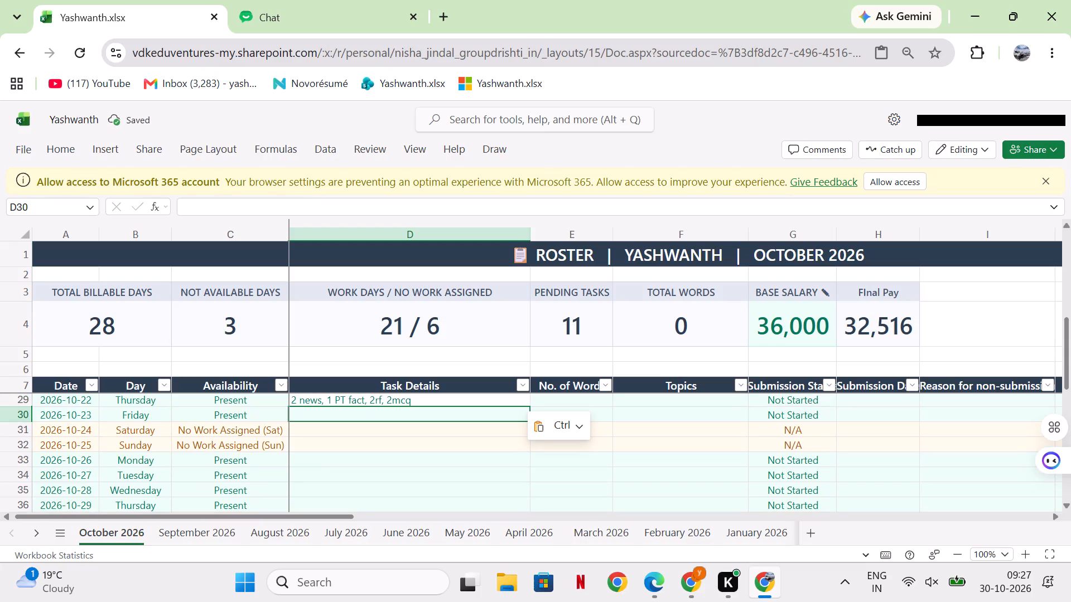
key(ctrl+v)
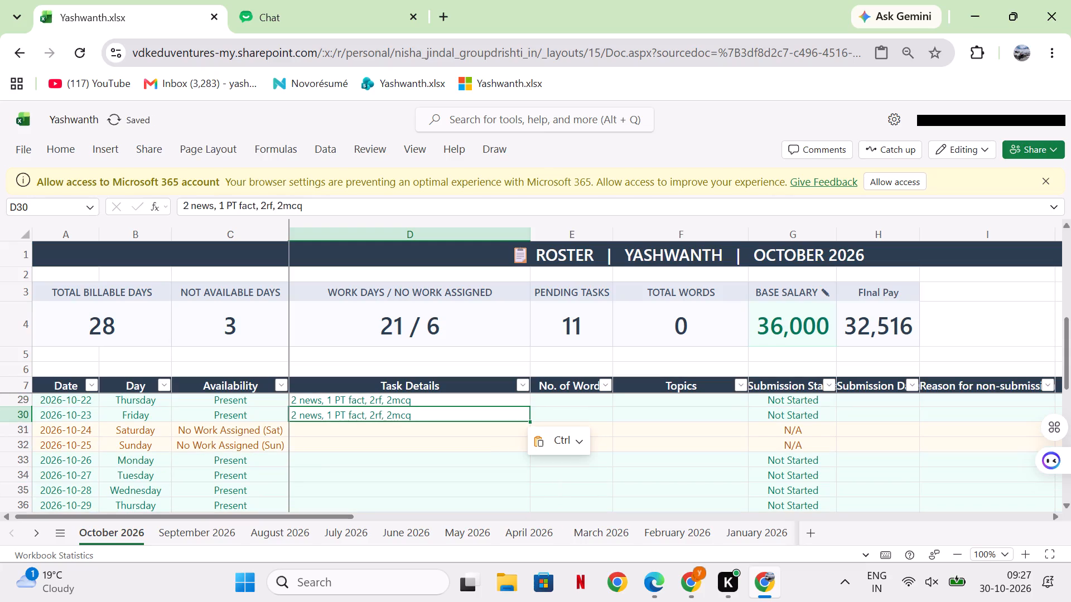
Paste the same task details, "2 news, 1 PT fact, 2rf, 2mcq", into the rows for 2026-10-26 through 2026-10-30.
click(406, 454)
key(ctrl+v)
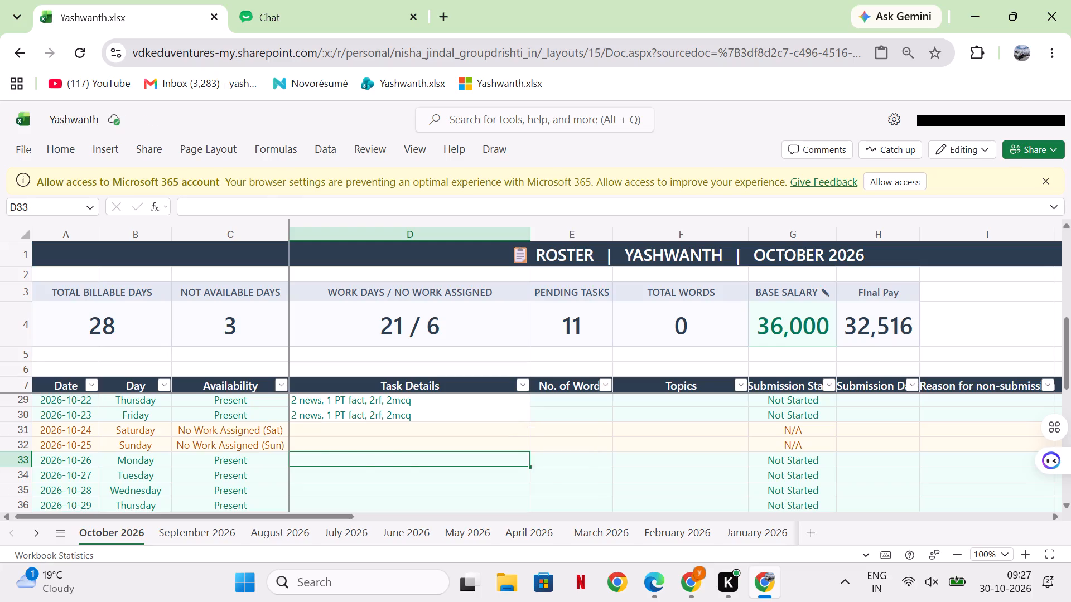
click(387, 477)
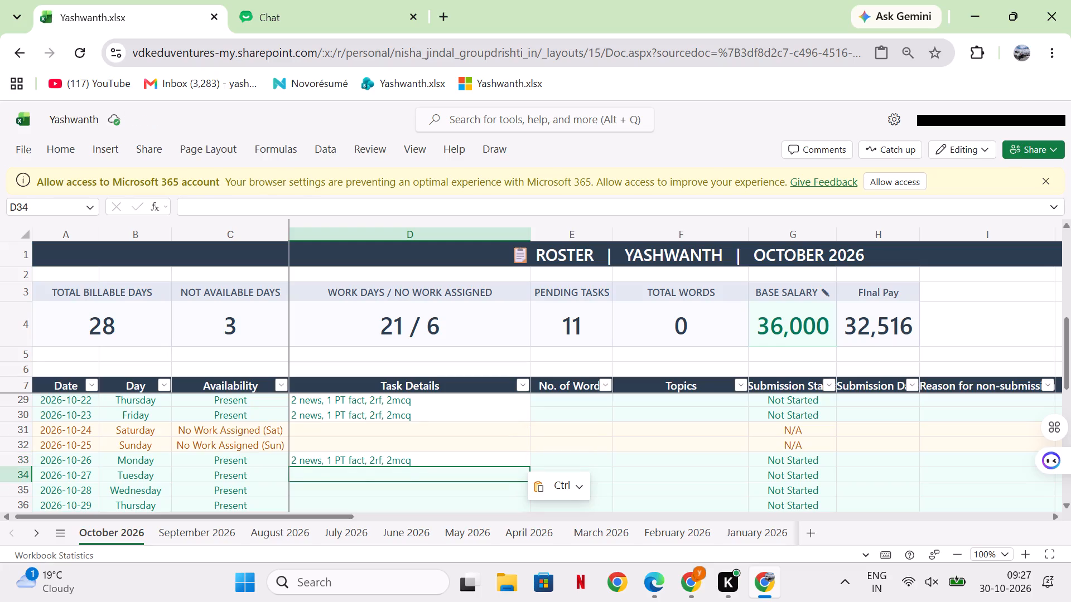
key(ctrl+v)
click(387, 477)
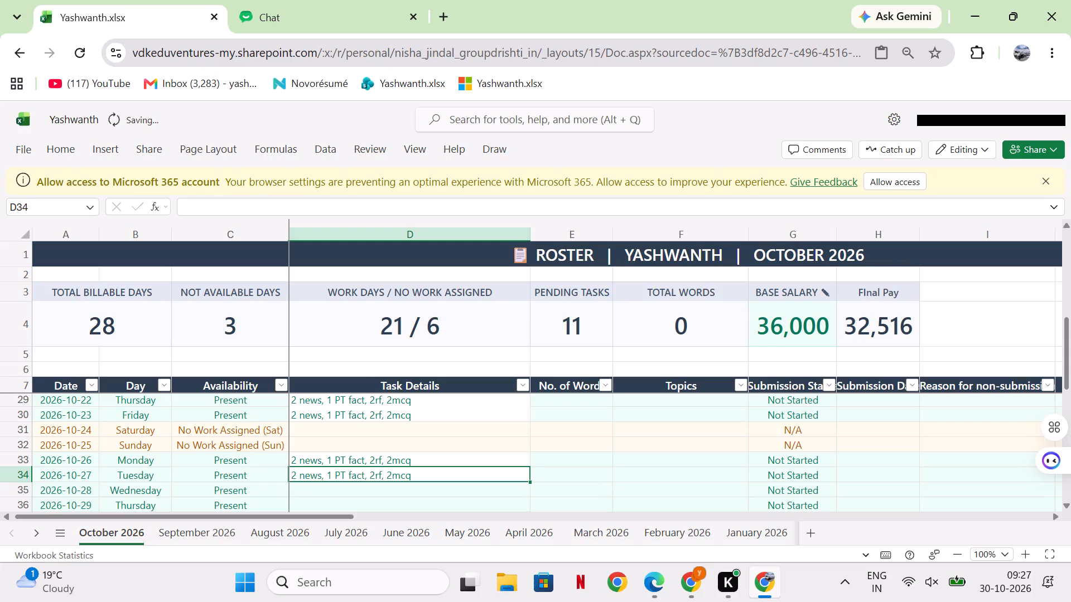
scroll(387, 477, down, 1)
scroll(378, 454, up, 1)
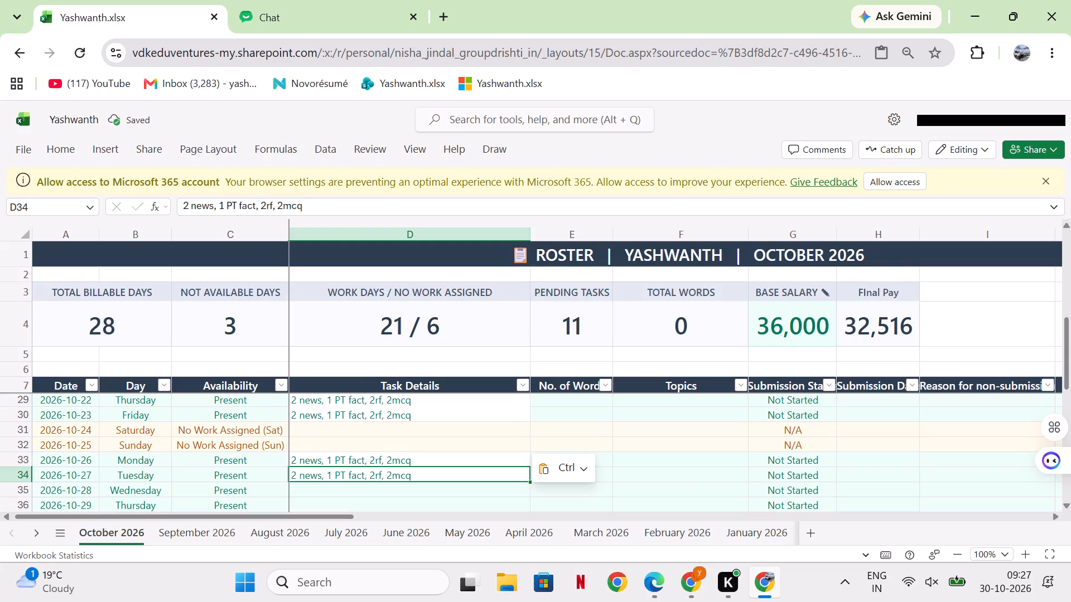
click(374, 493)
key(ctrl+v)
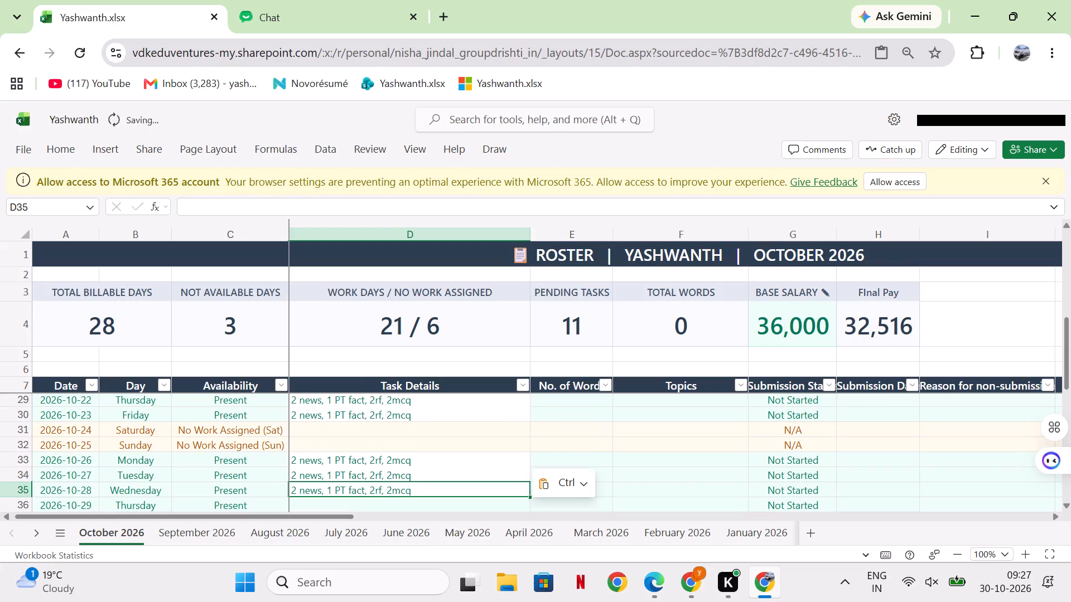
scroll(358, 512, down, 2)
scroll(357, 469, up, 1)
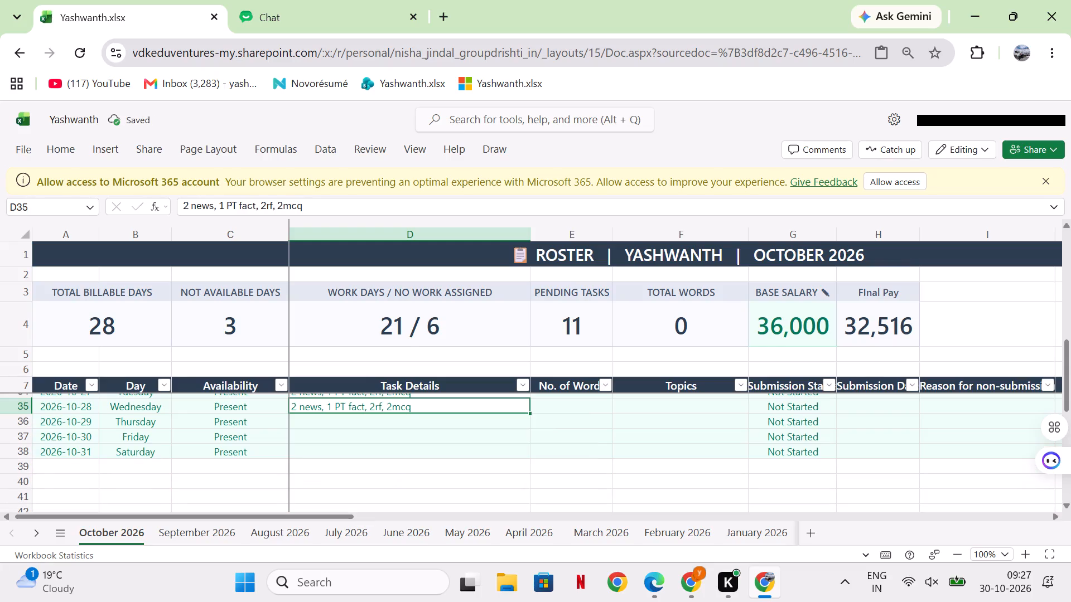
click(357, 423)
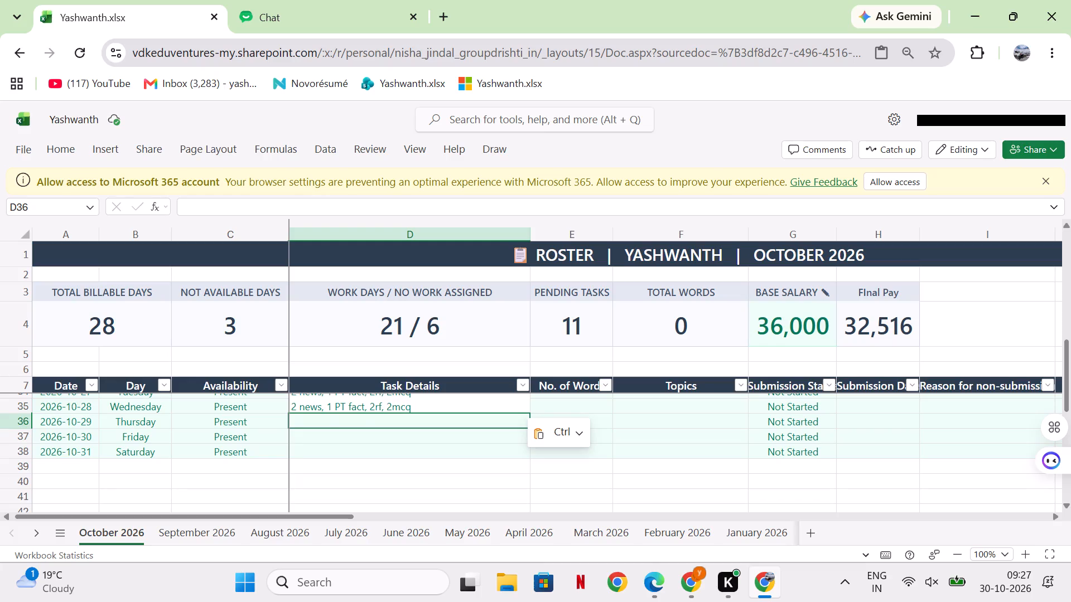
key(ctrl+v)
click(359, 437)
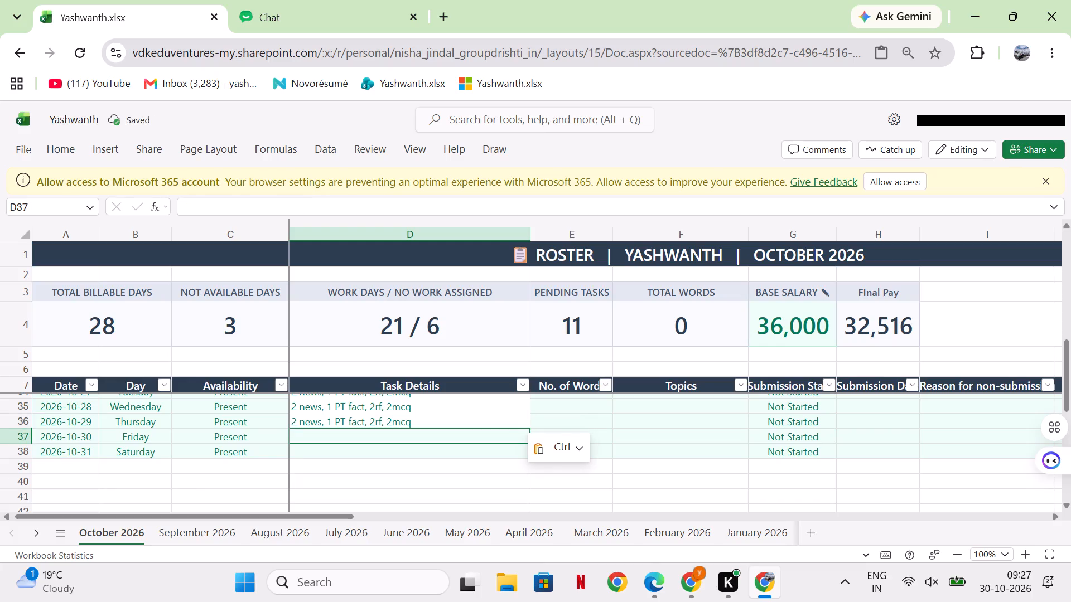
key(ctrl+v)
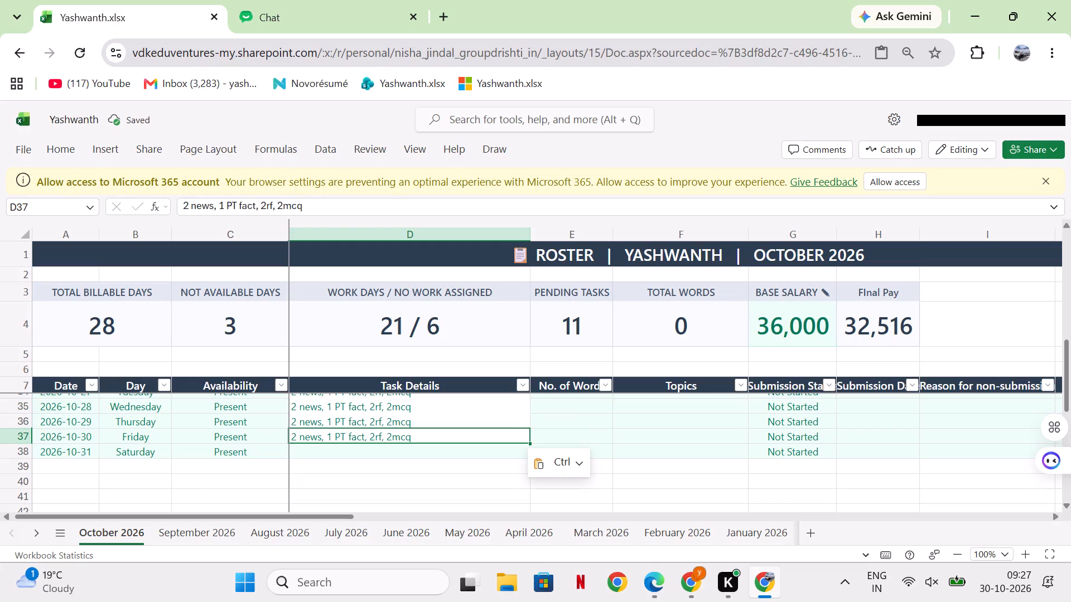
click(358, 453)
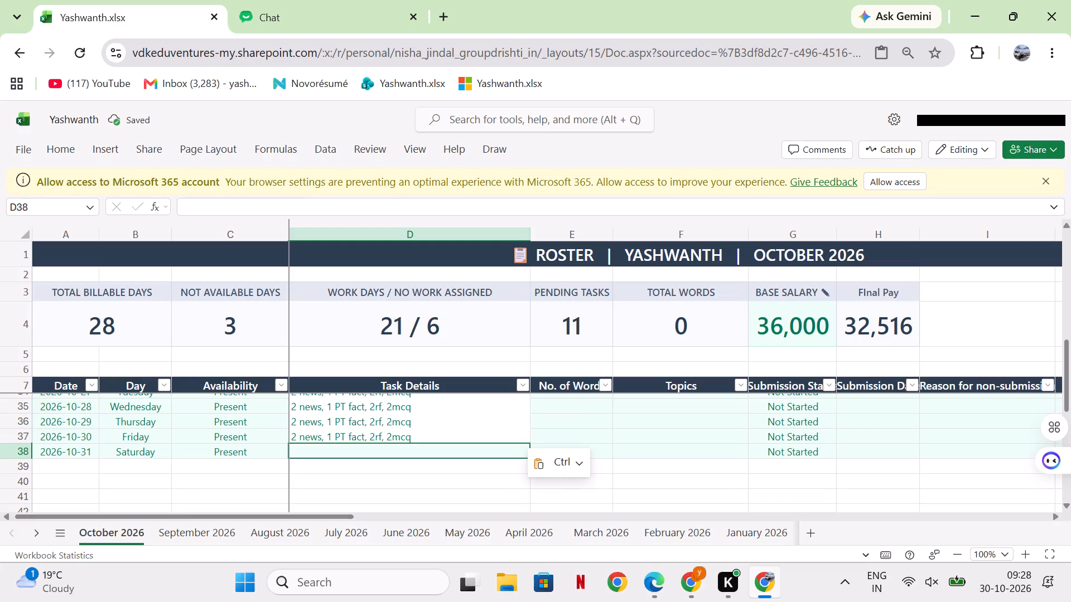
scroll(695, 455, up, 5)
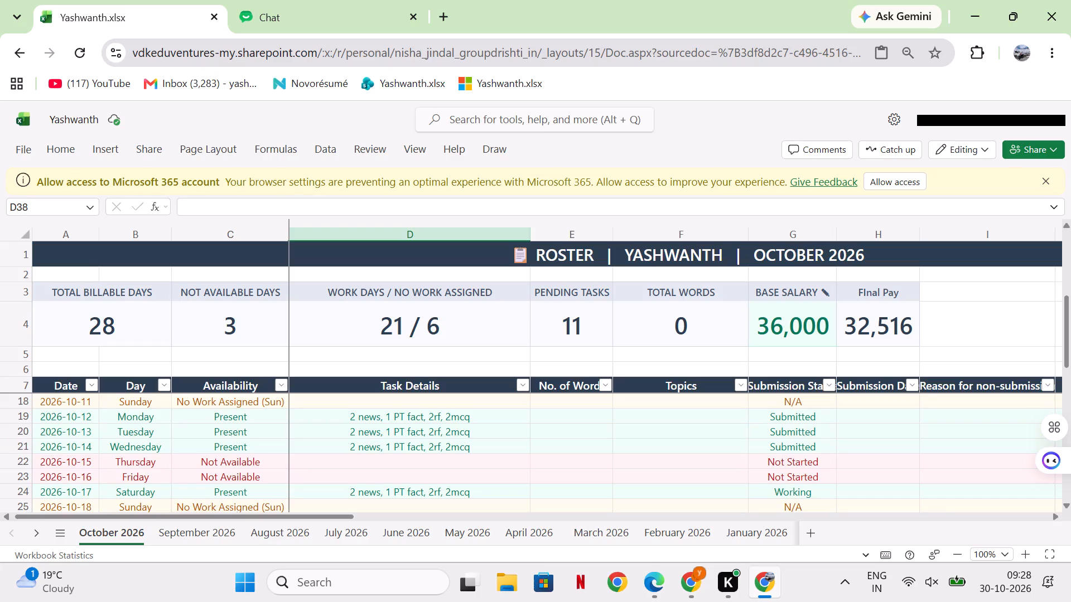
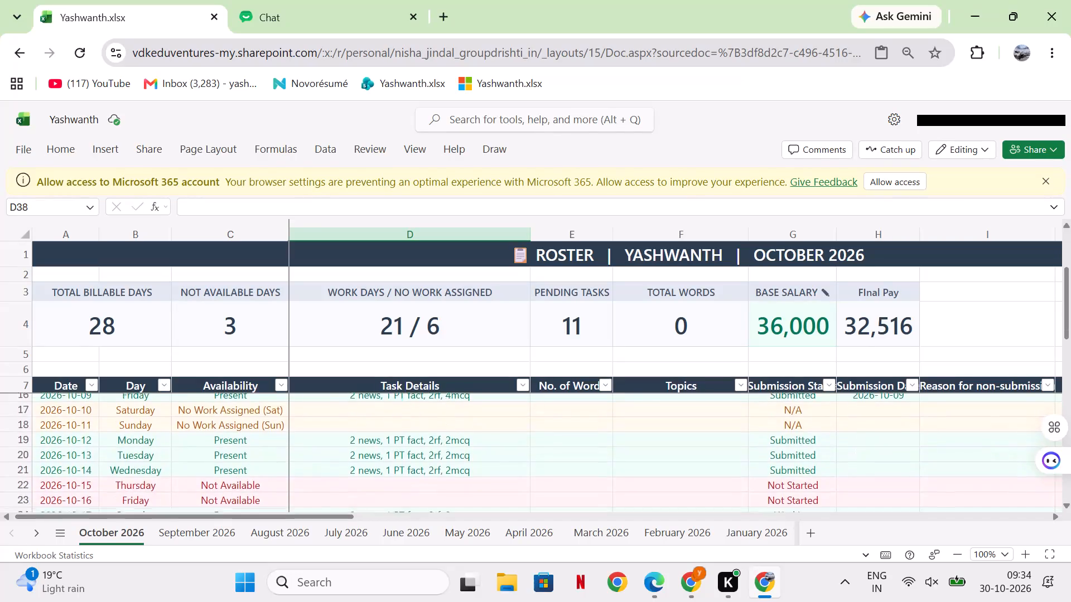
Set the submission status to Submitted for the 2026-10-30 and 2026-10-29 rows of the October 2026 sheet.
ctrl+scroll(755, 242, down, 3)
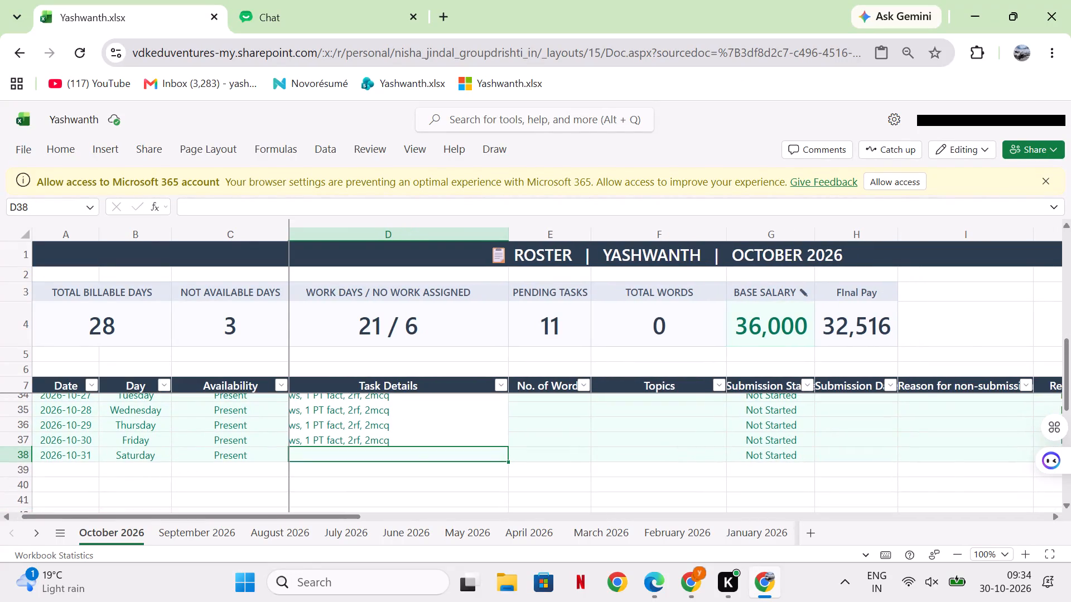
scroll(565, 368, up, 1)
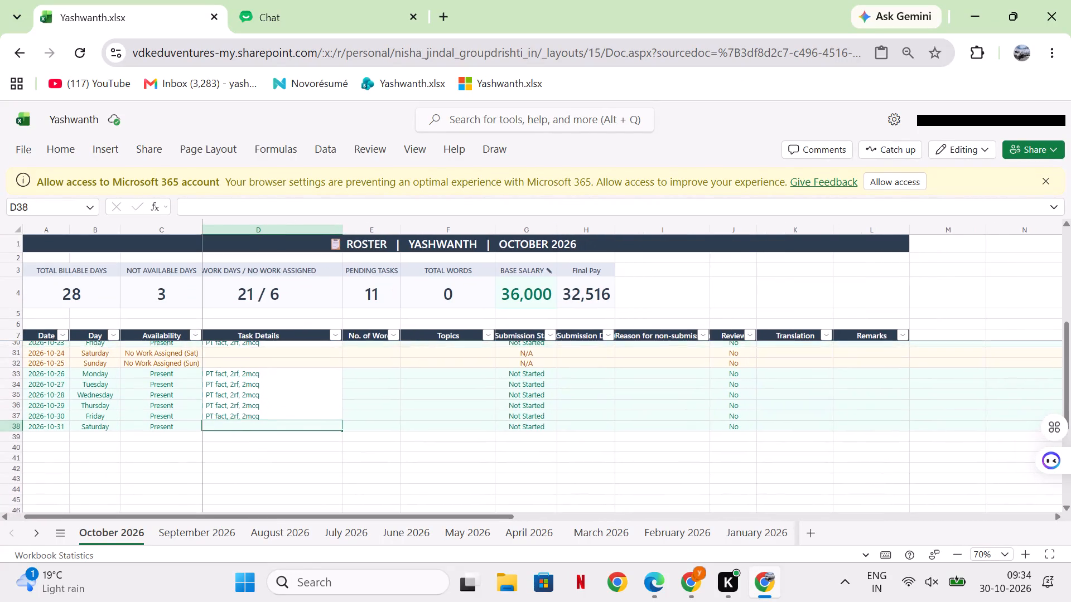
scroll(561, 400, up, 3)
click(547, 434)
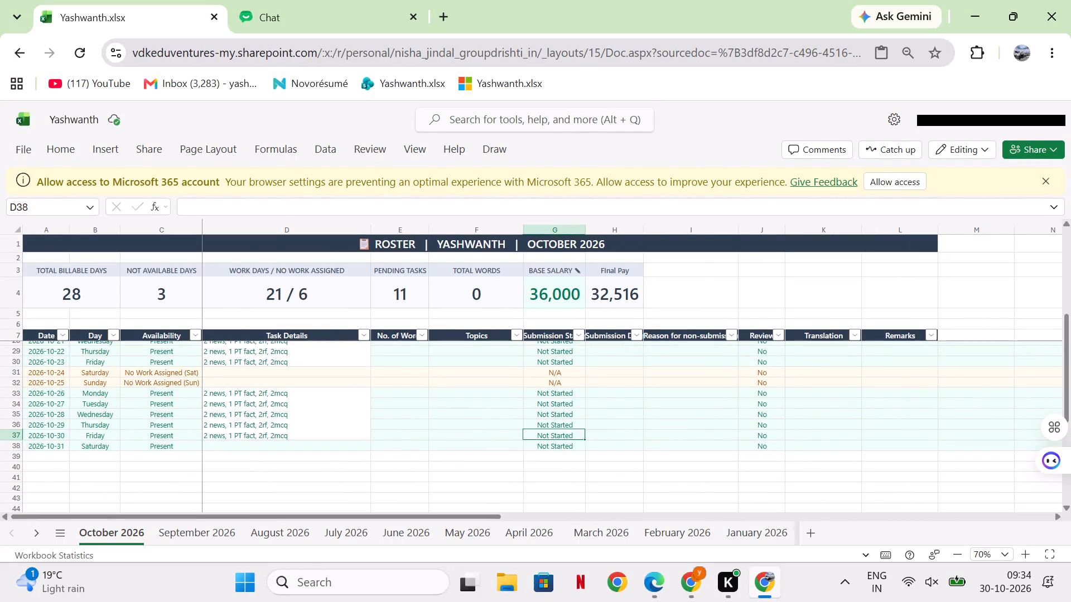
click(590, 437)
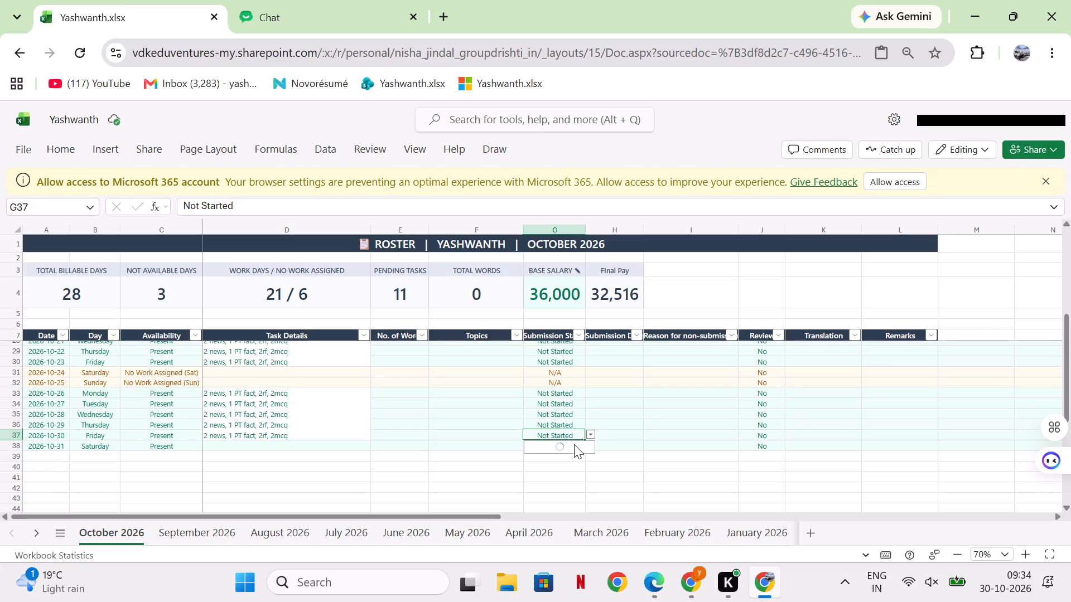
click(563, 463)
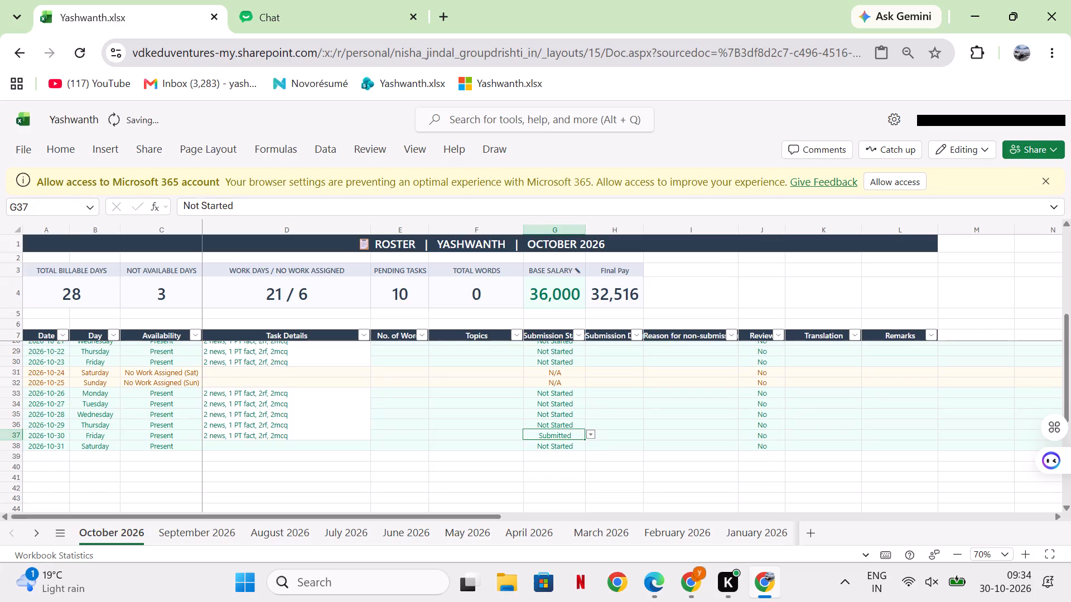
click(563, 419)
click(569, 423)
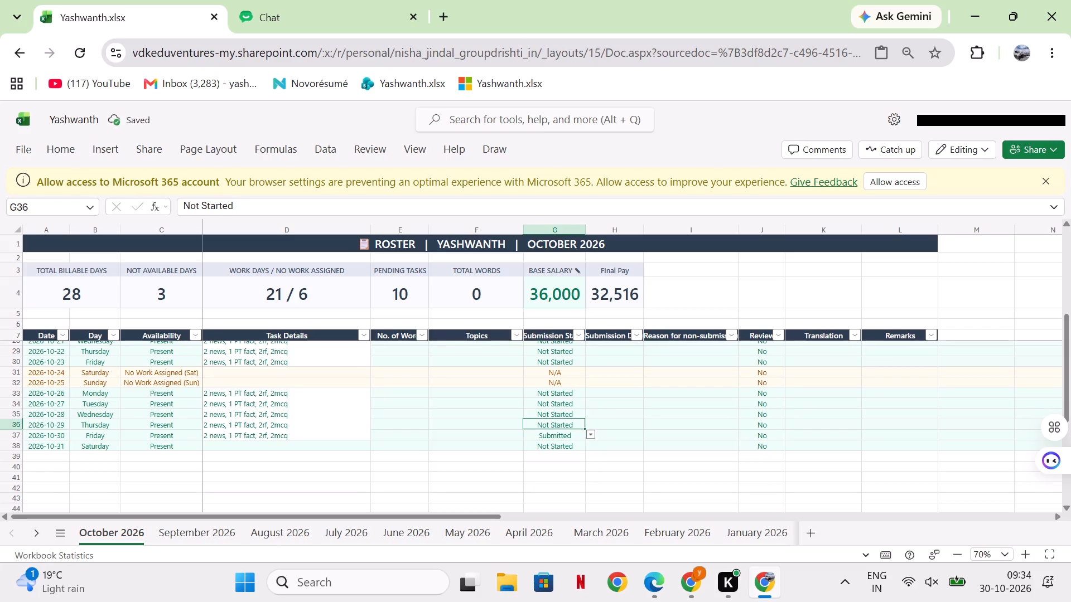
click(592, 425)
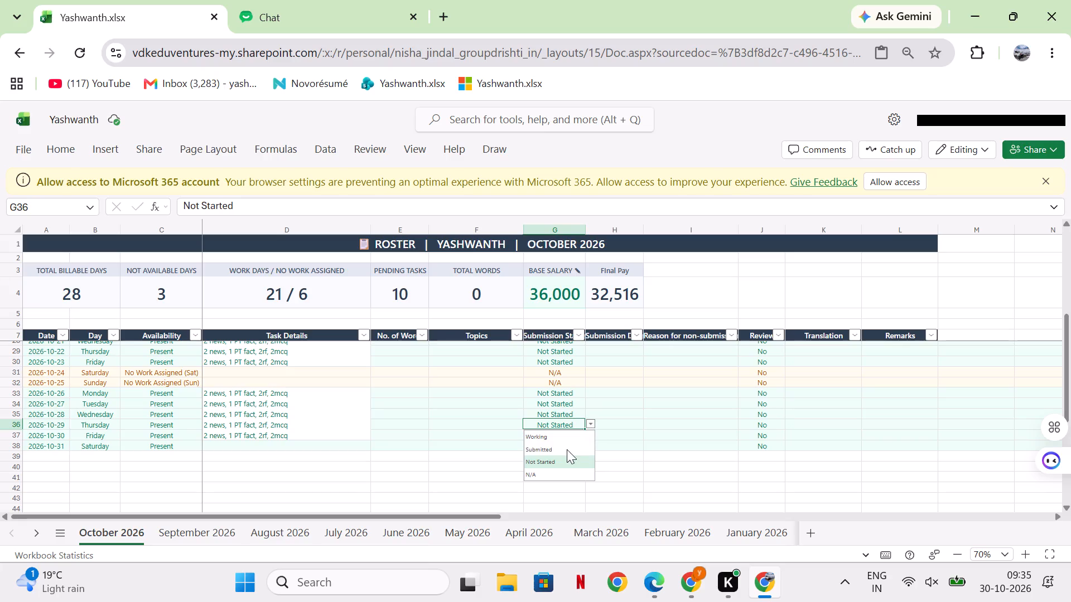
click(567, 449)
Set the submission status to Submitted for the 2026-10-28, 2026-10-27 and 2026-10-26 rows.
click(563, 415)
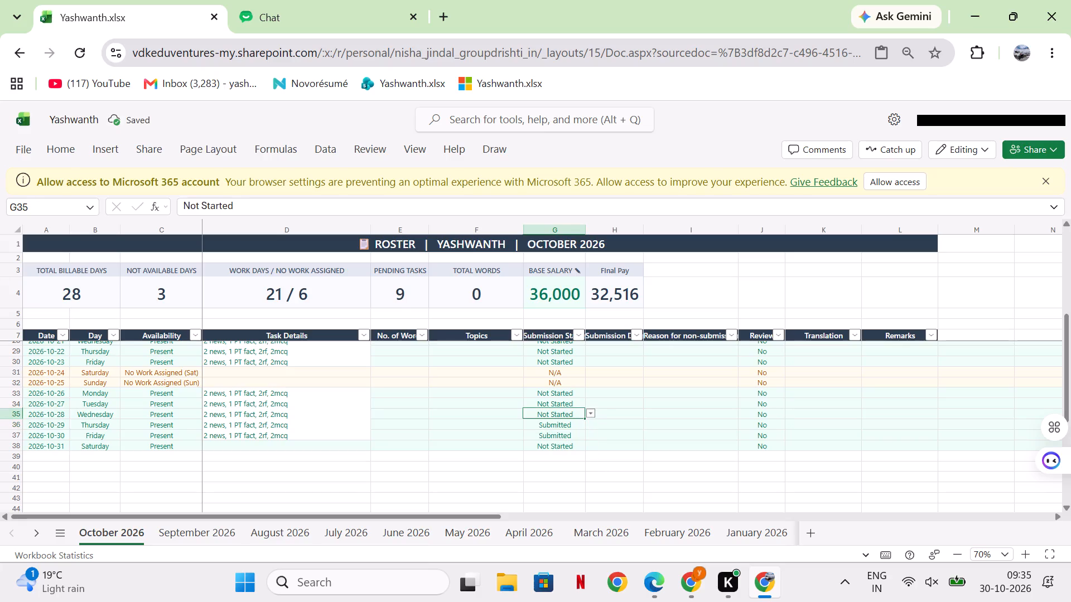
click(590, 410)
click(568, 440)
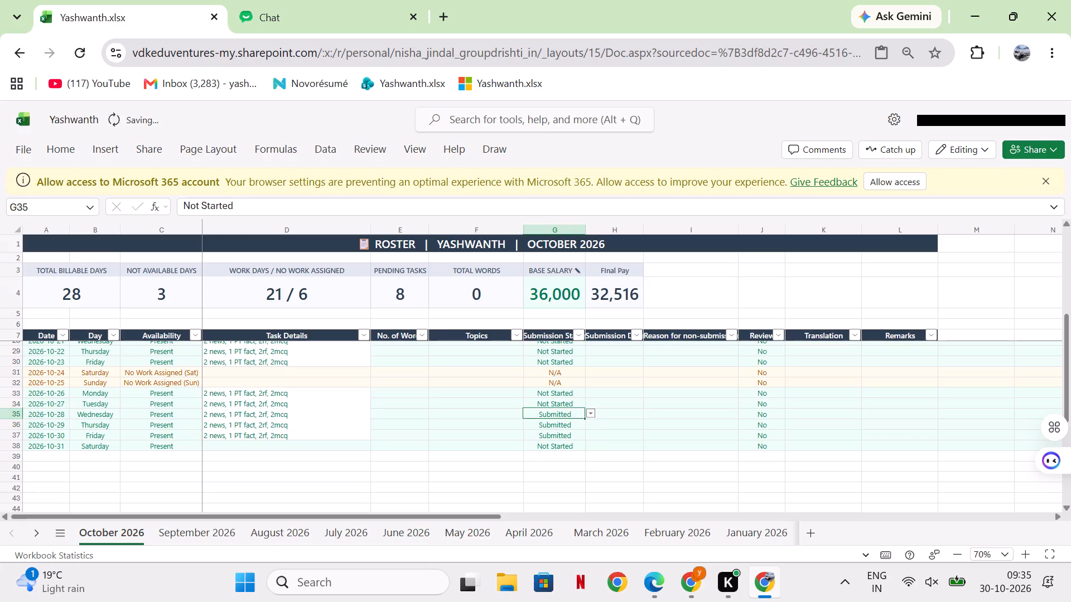
click(559, 406)
click(594, 402)
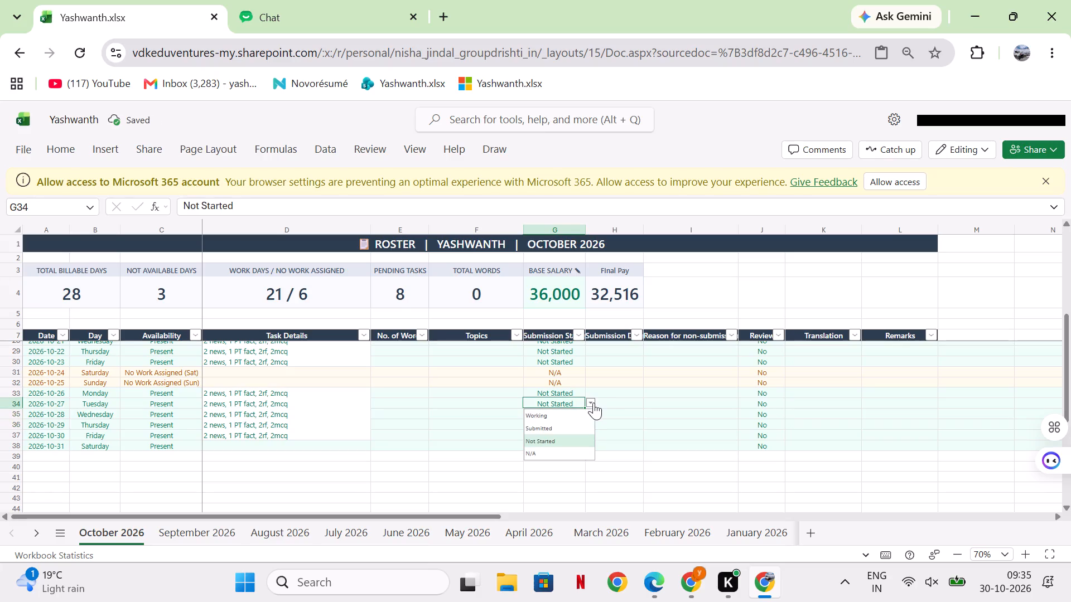
click(562, 423)
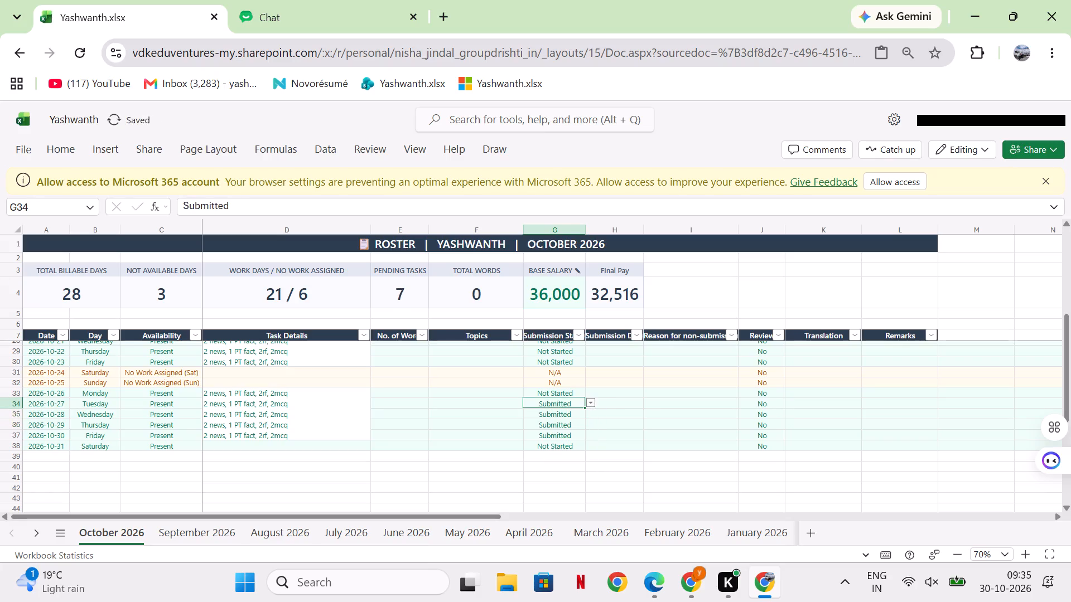
click(561, 396)
click(568, 395)
click(587, 393)
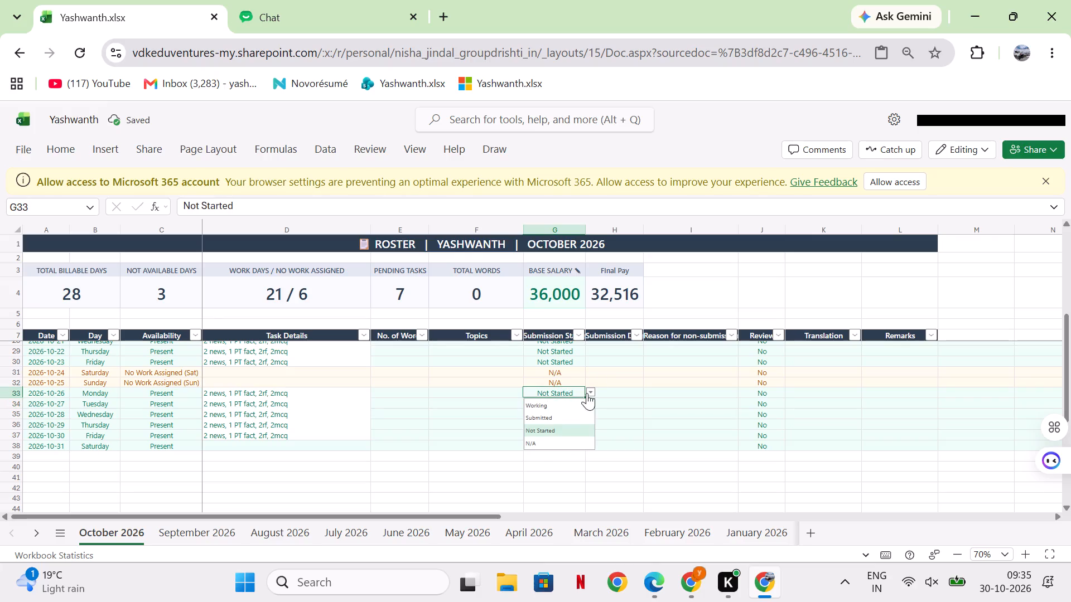
click(556, 419)
Set the submission status to Submitted for the rows from 2026-10-23 back to 2026-10-20.
scroll(556, 412, up, 1)
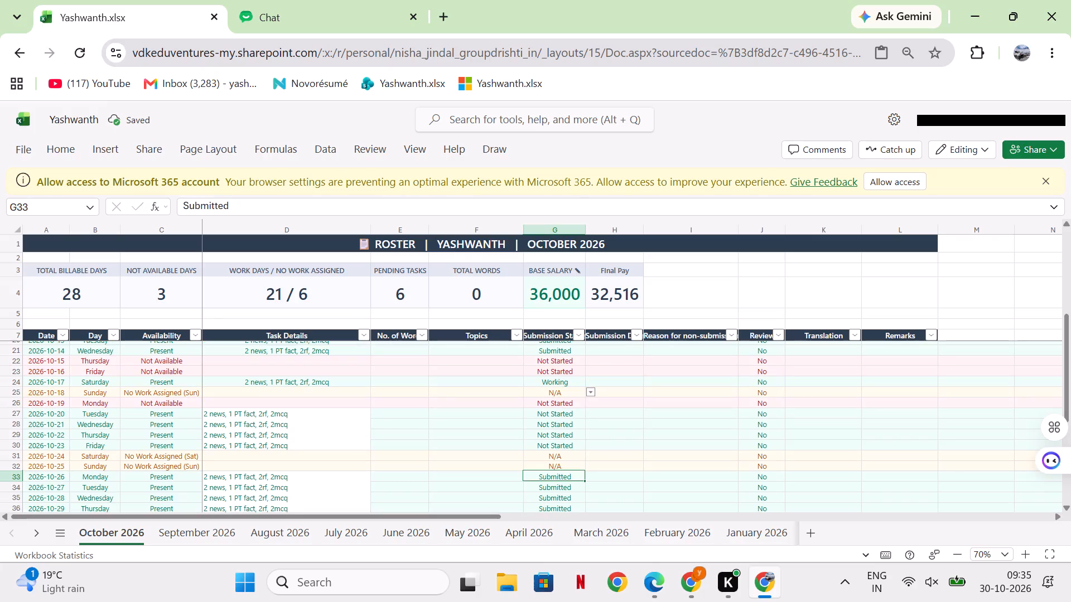
click(556, 445)
click(596, 445)
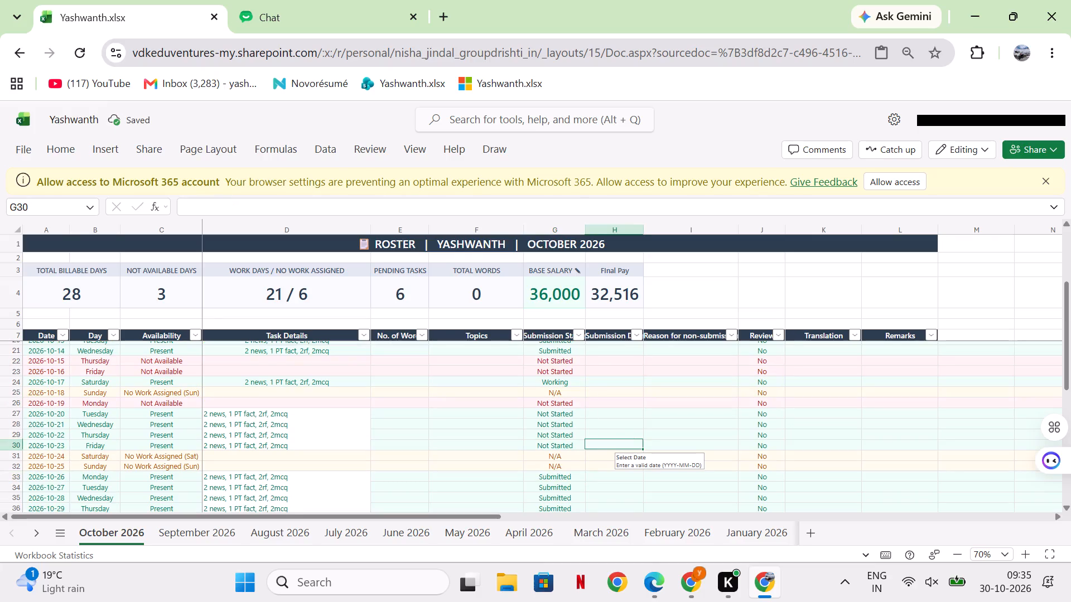
click(556, 445)
click(591, 441)
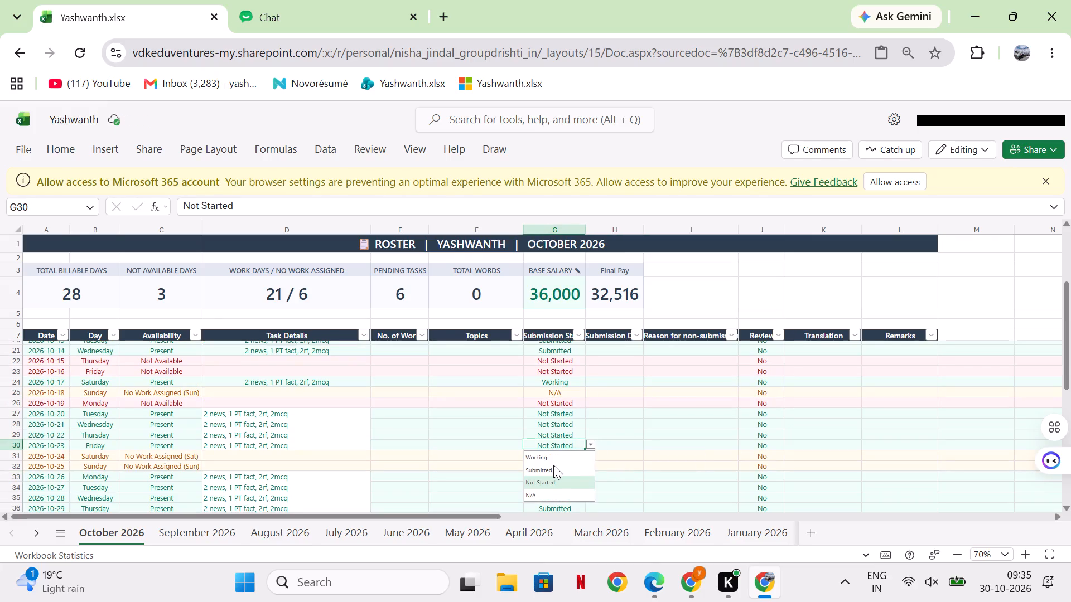
click(553, 468)
click(552, 436)
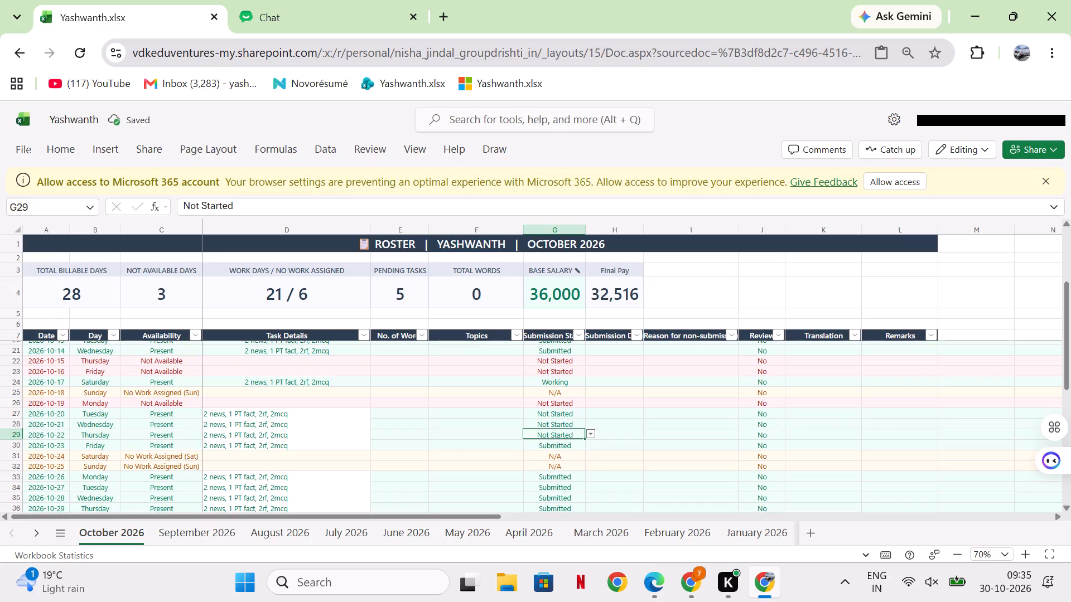
click(592, 433)
click(556, 462)
click(562, 424)
click(588, 423)
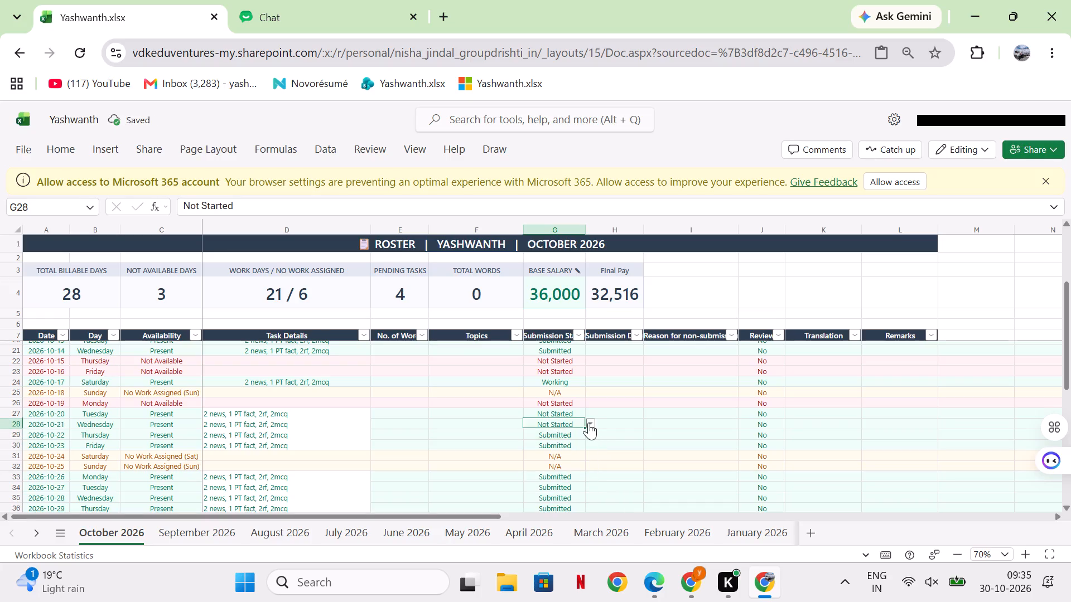
click(535, 449)
click(557, 415)
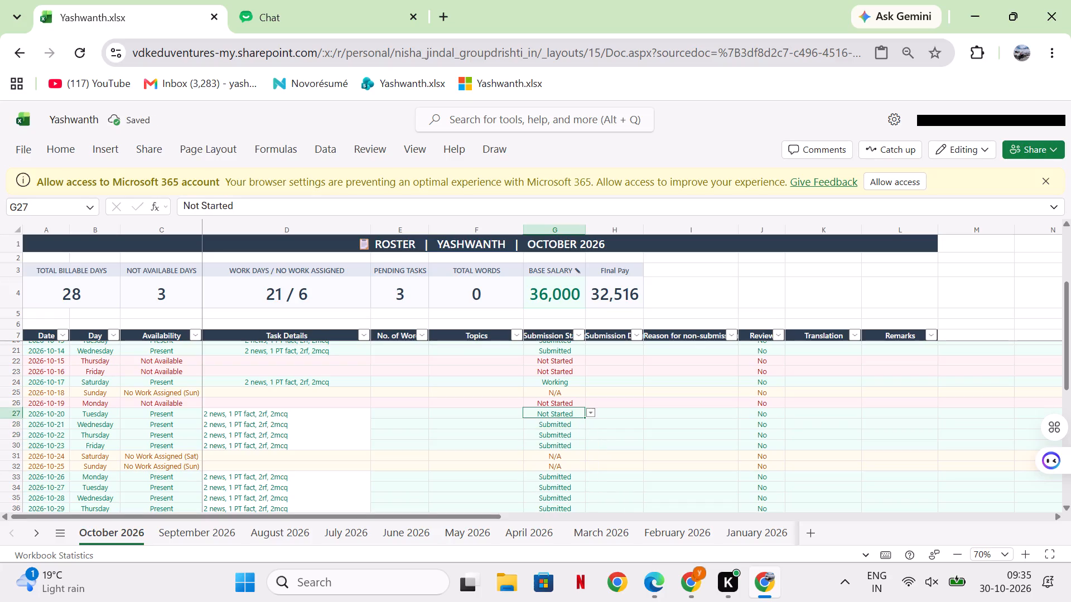
click(592, 412)
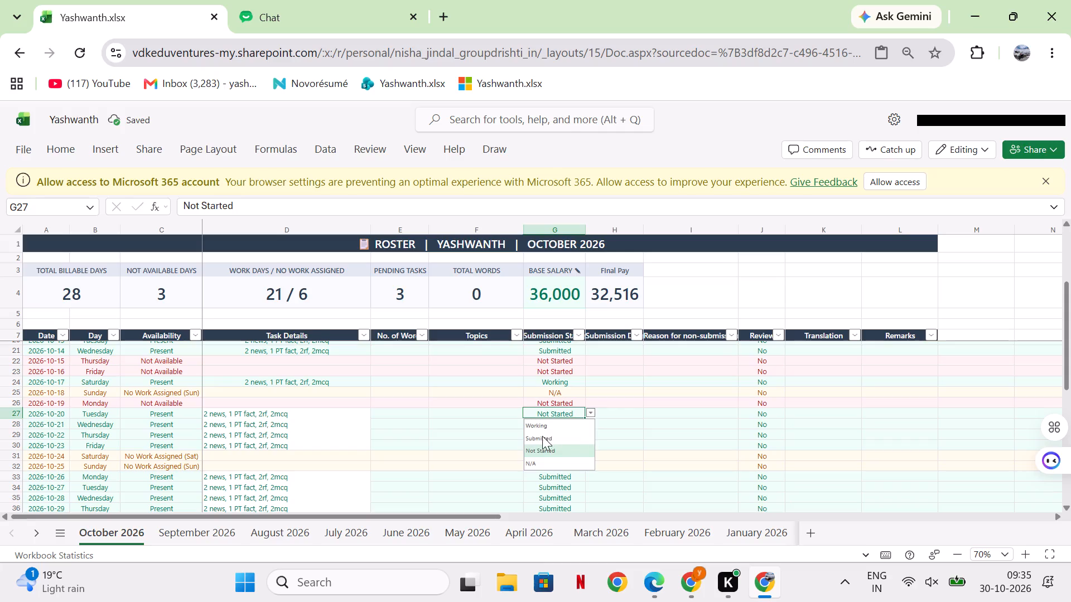
click(542, 436)
Change the submission status of the 2026-10-17 row to Submitted.
click(565, 381)
click(592, 381)
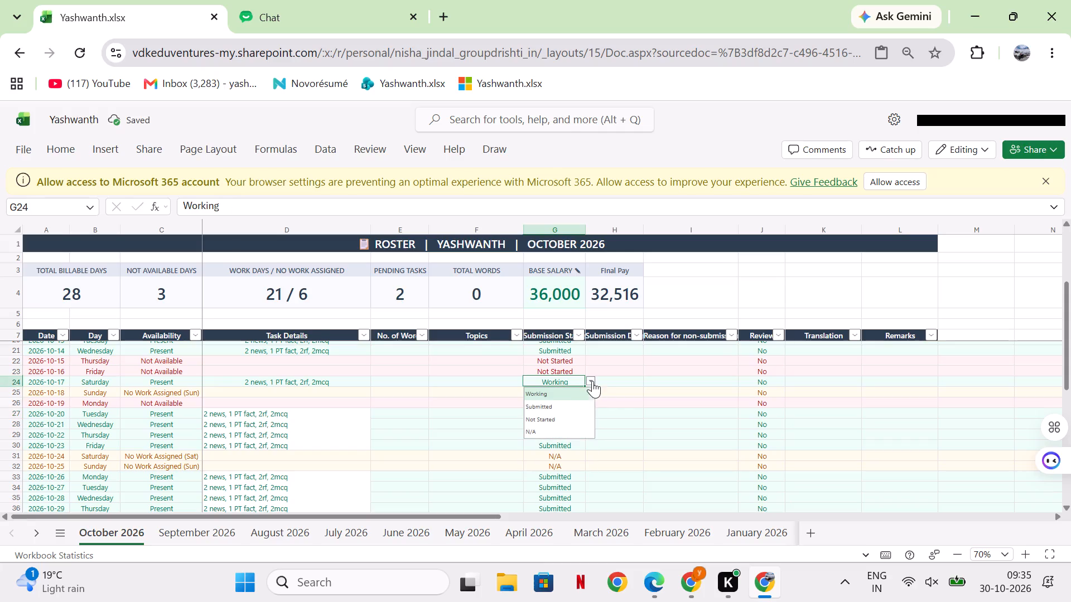
click(551, 406)
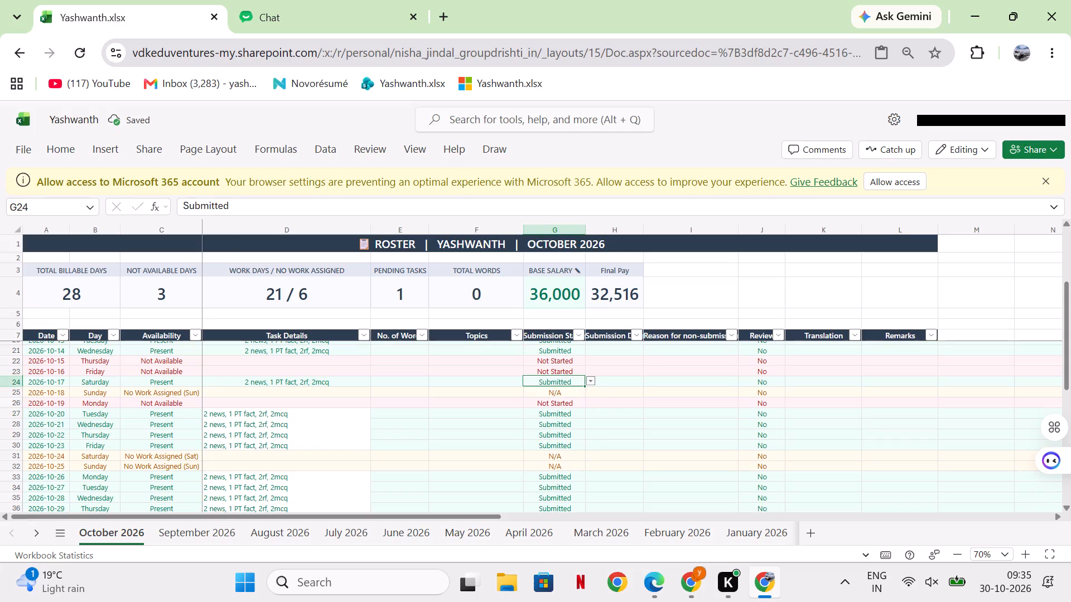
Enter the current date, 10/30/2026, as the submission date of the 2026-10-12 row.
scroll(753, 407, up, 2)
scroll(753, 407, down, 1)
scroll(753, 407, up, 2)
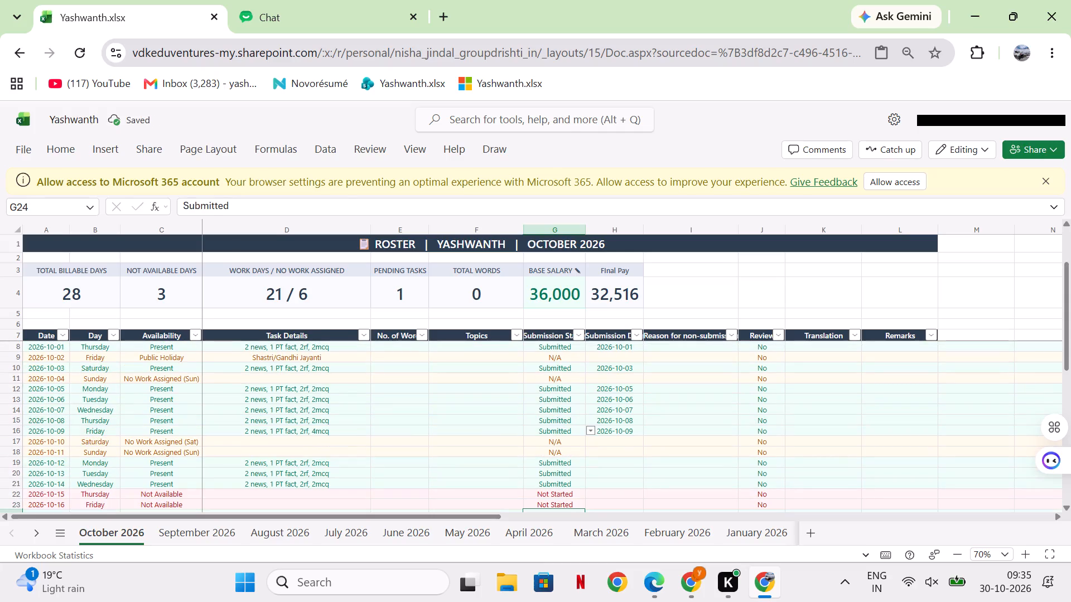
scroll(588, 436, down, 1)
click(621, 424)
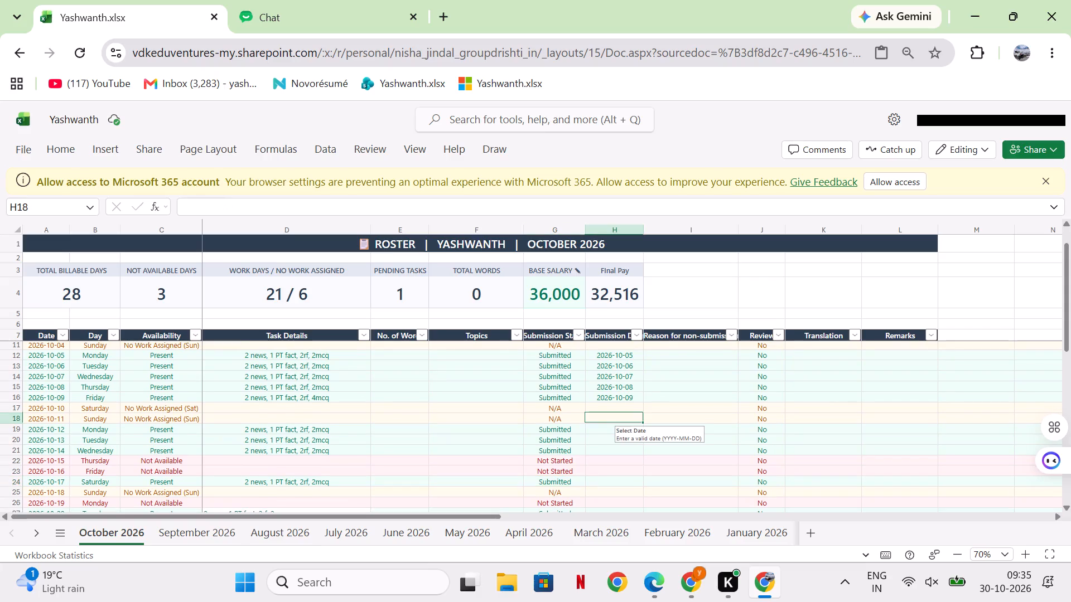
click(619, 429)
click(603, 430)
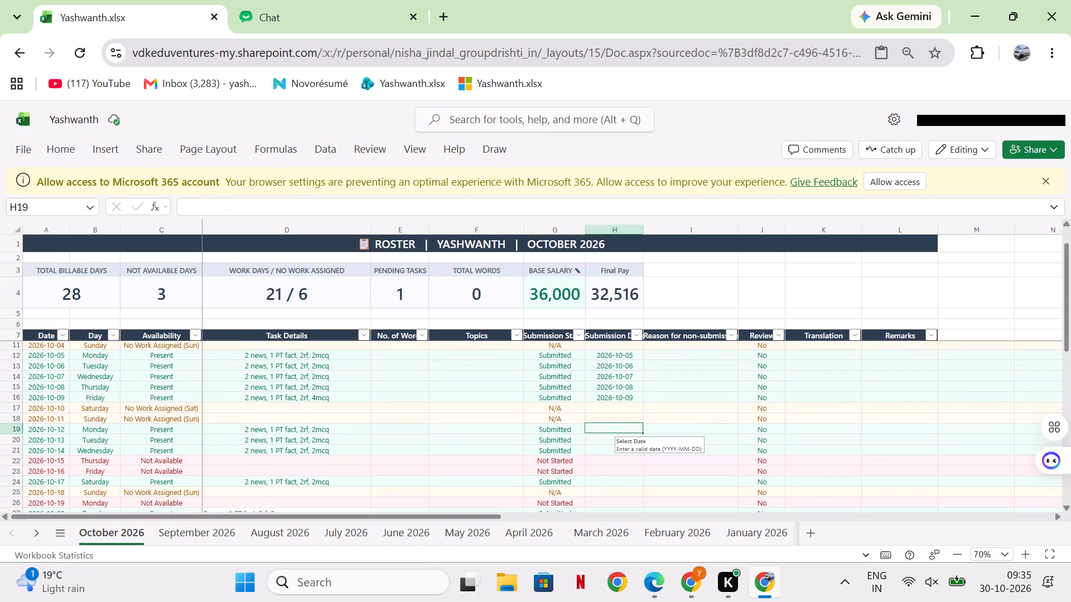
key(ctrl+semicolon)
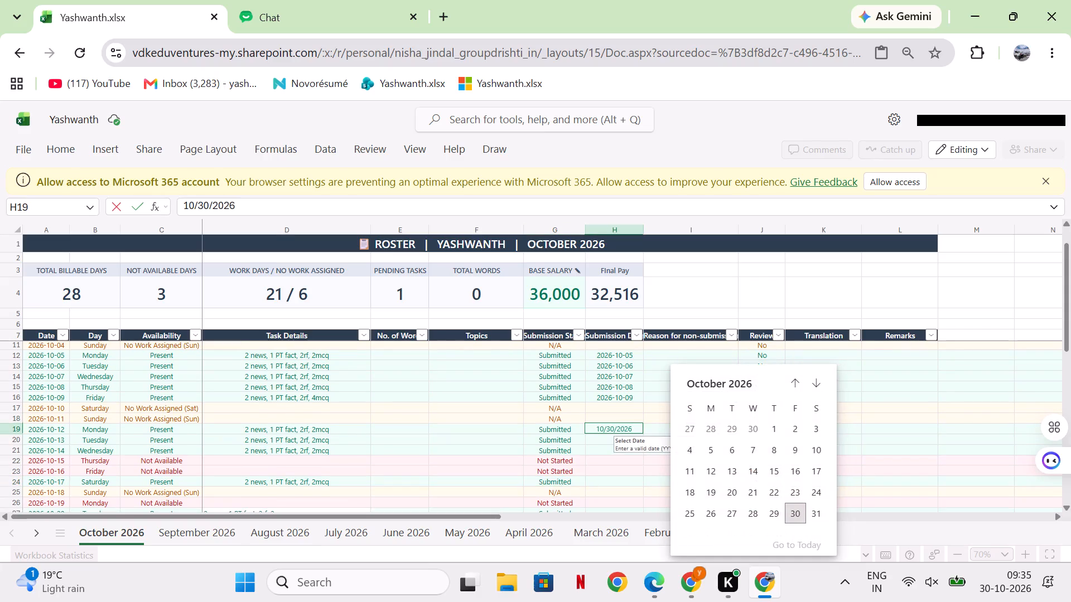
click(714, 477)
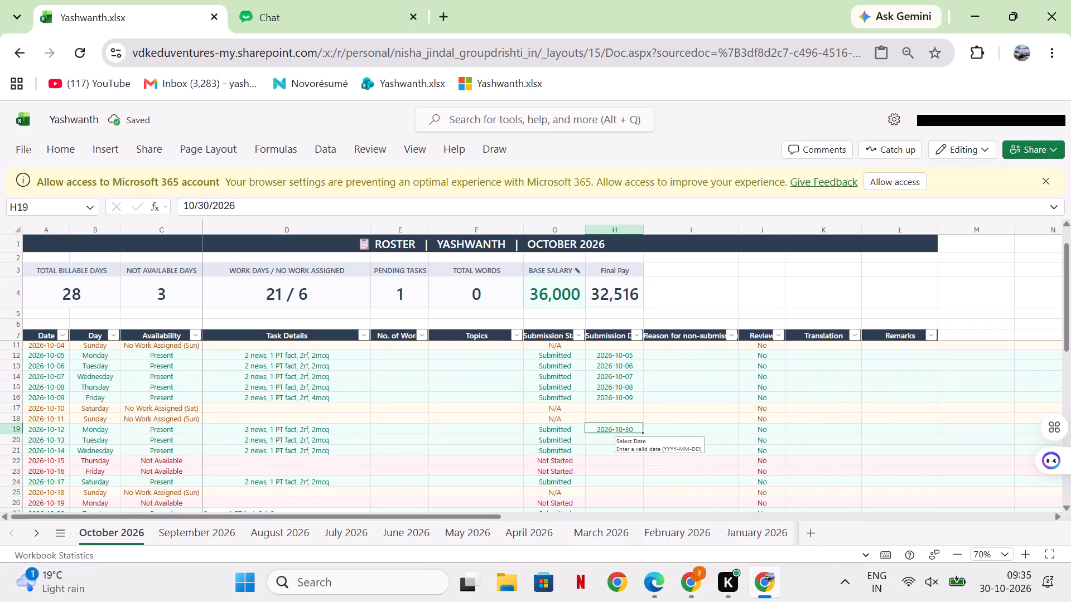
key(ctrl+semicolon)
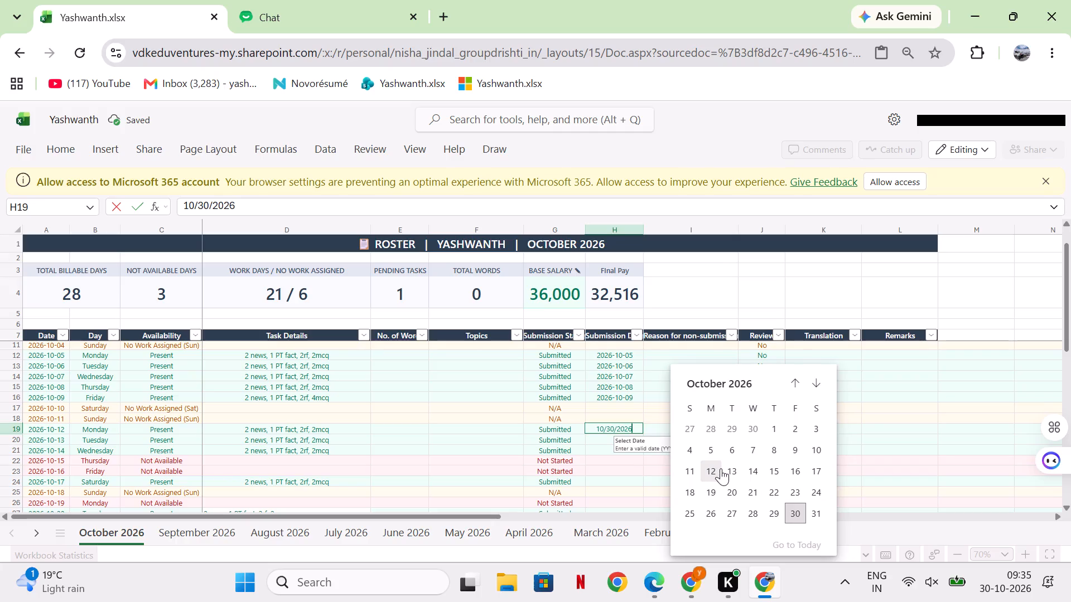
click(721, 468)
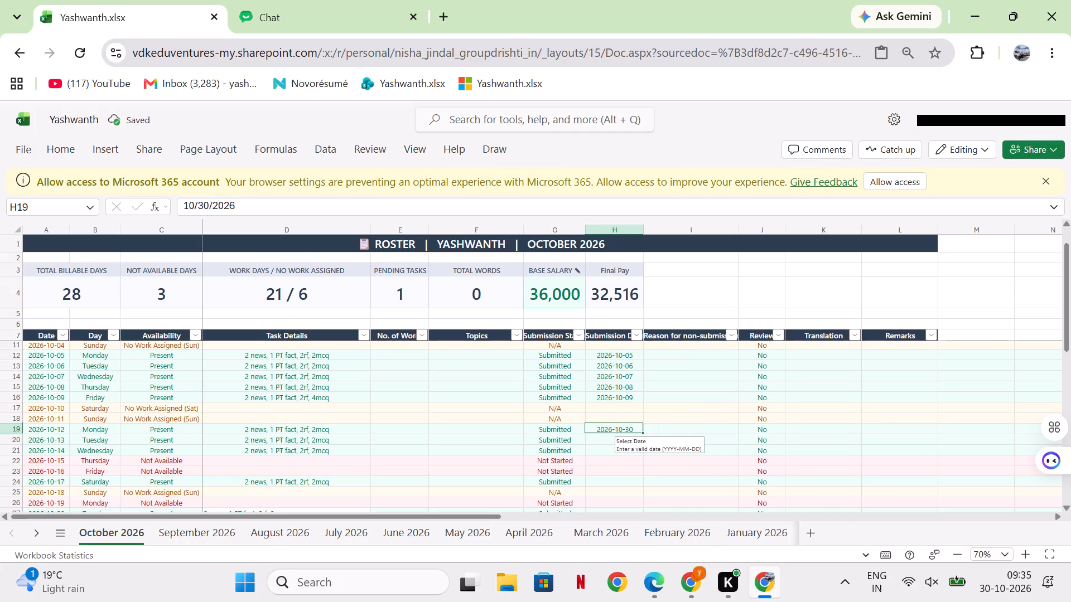
Set the submission dates of the 2026-10-12, 2026-10-13 and 2026-10-14 rows to match each row's own date.
double_click(621, 429)
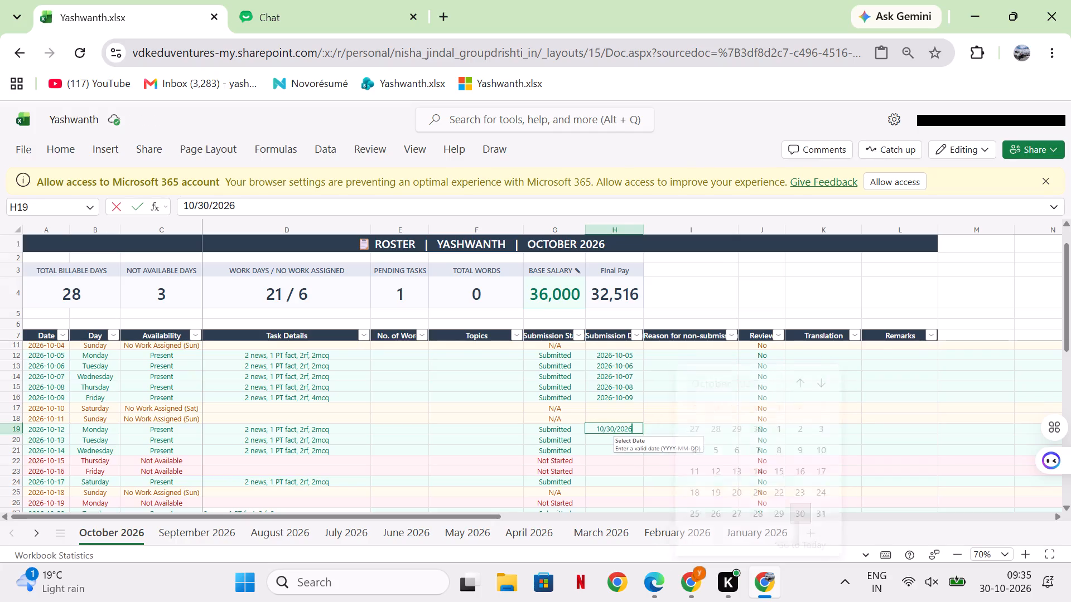
click(708, 467)
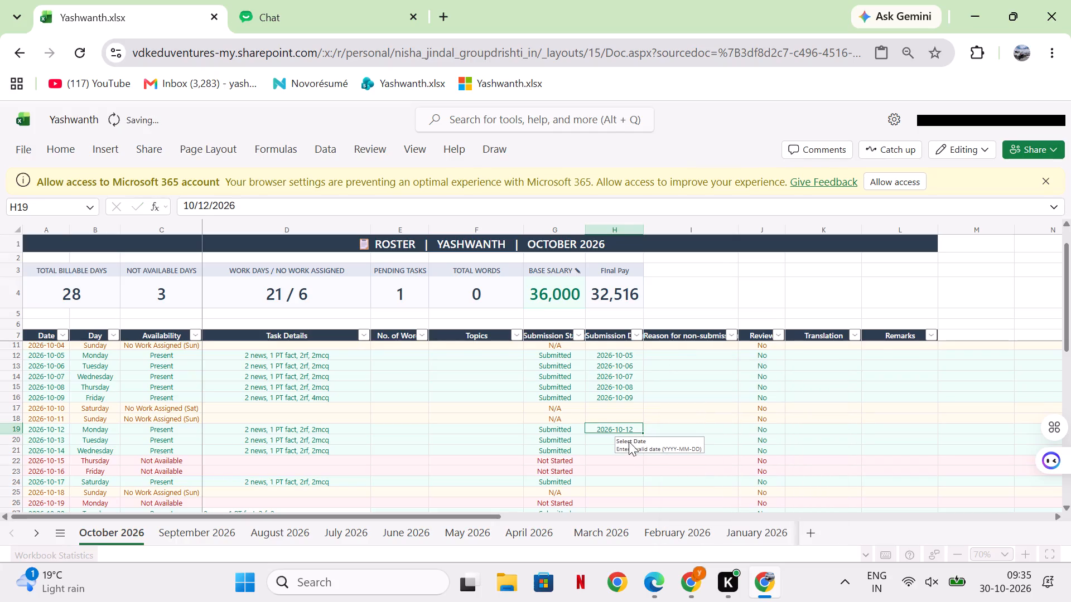
double_click(599, 440)
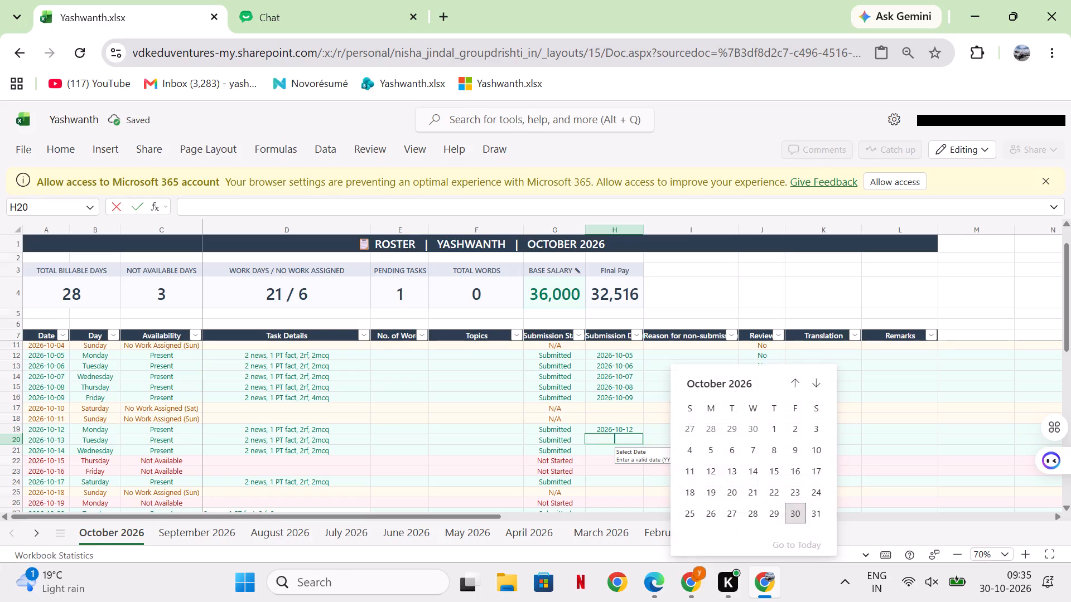
click(725, 467)
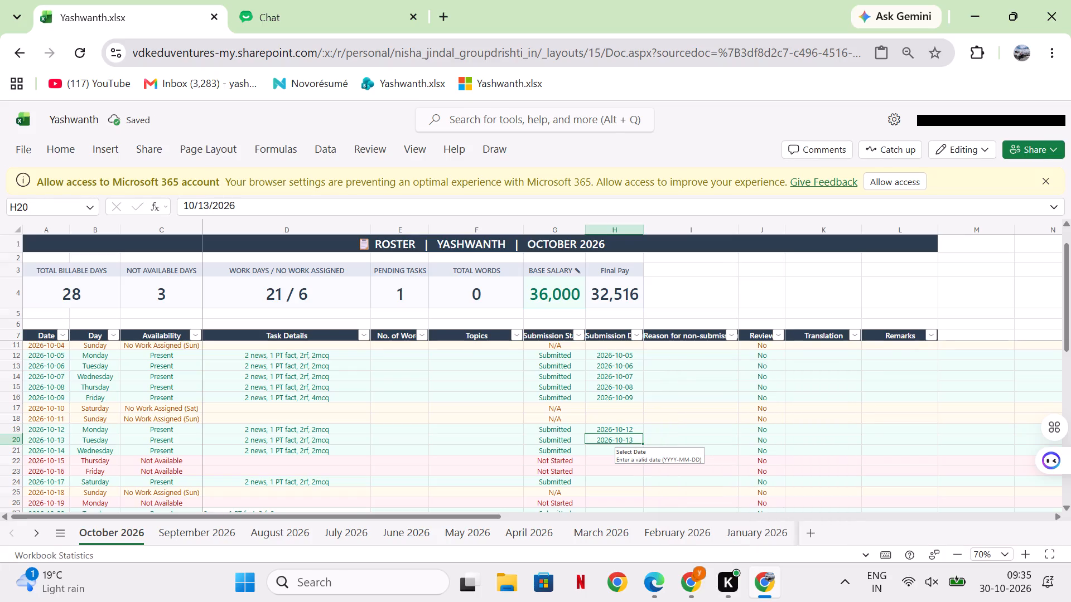
double_click(601, 449)
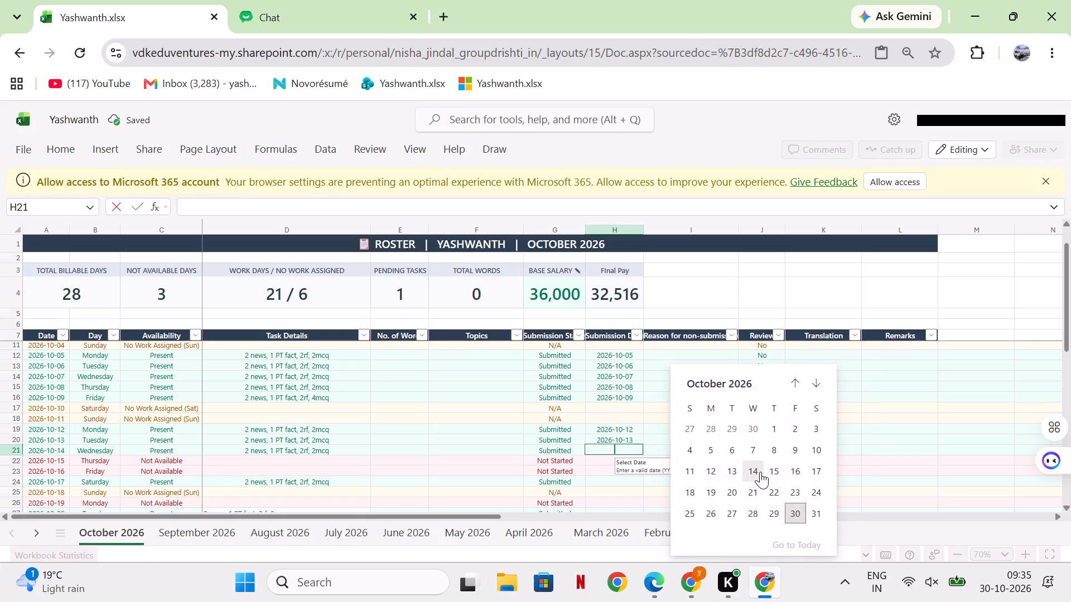
click(760, 472)
scroll(566, 469, down, 1)
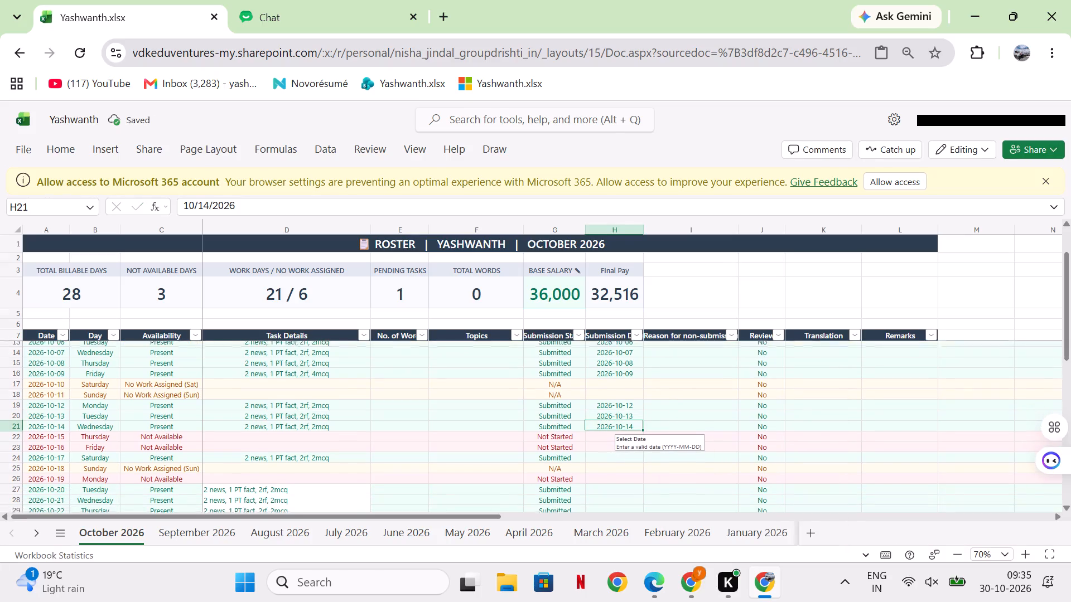
Set the submission dates of the 2026-10-17 row and the 2026-10-20 to 2026-10-23 rows to each row's own date.
scroll(566, 469, down, 1)
double_click(610, 448)
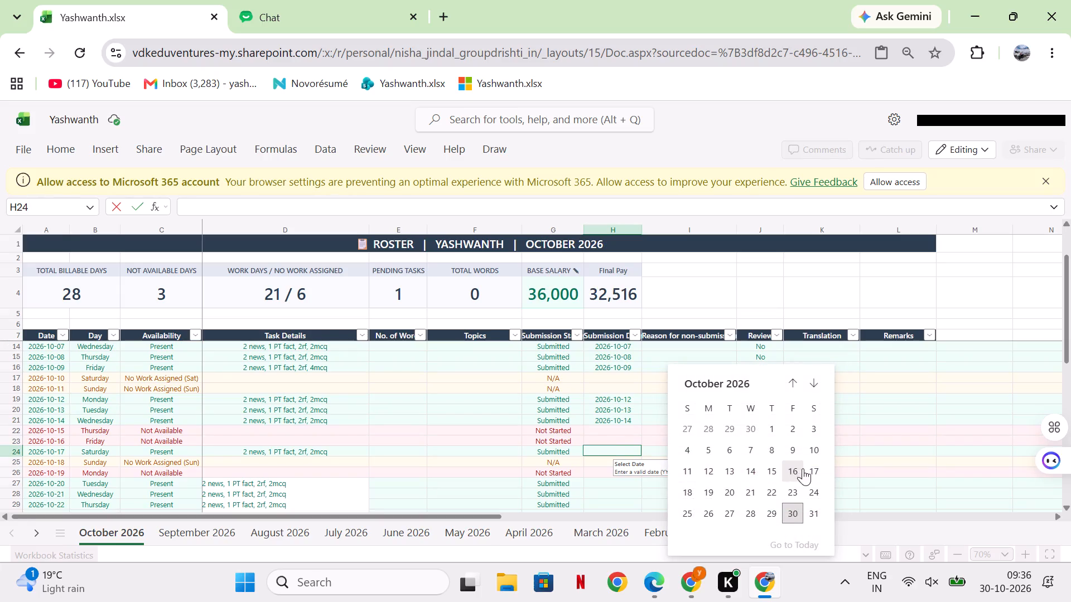
click(808, 468)
scroll(550, 409, down, 1)
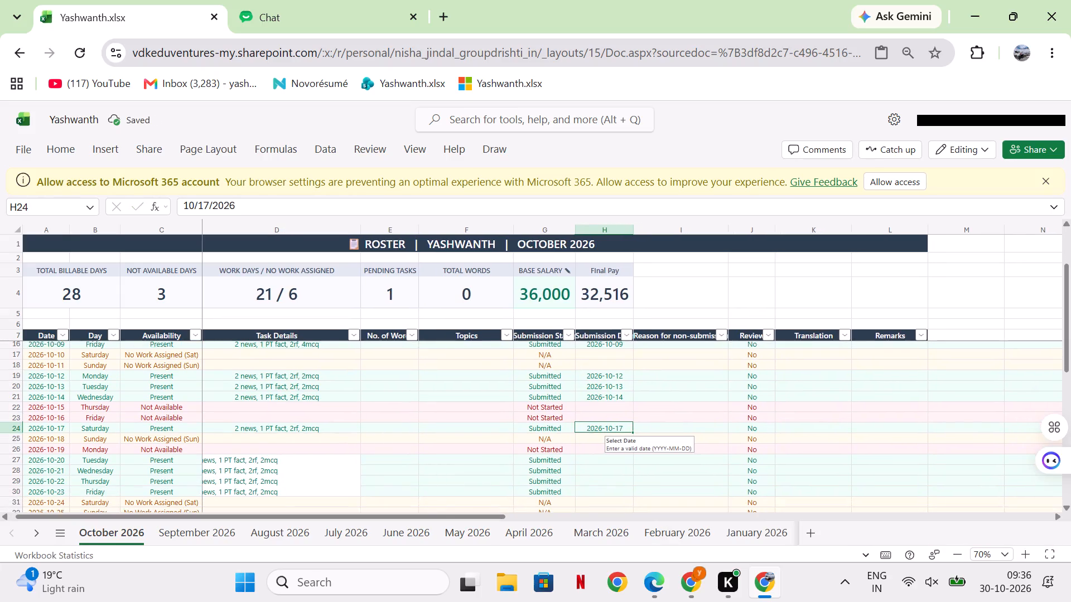
scroll(580, 450, down, 1)
double_click(605, 460)
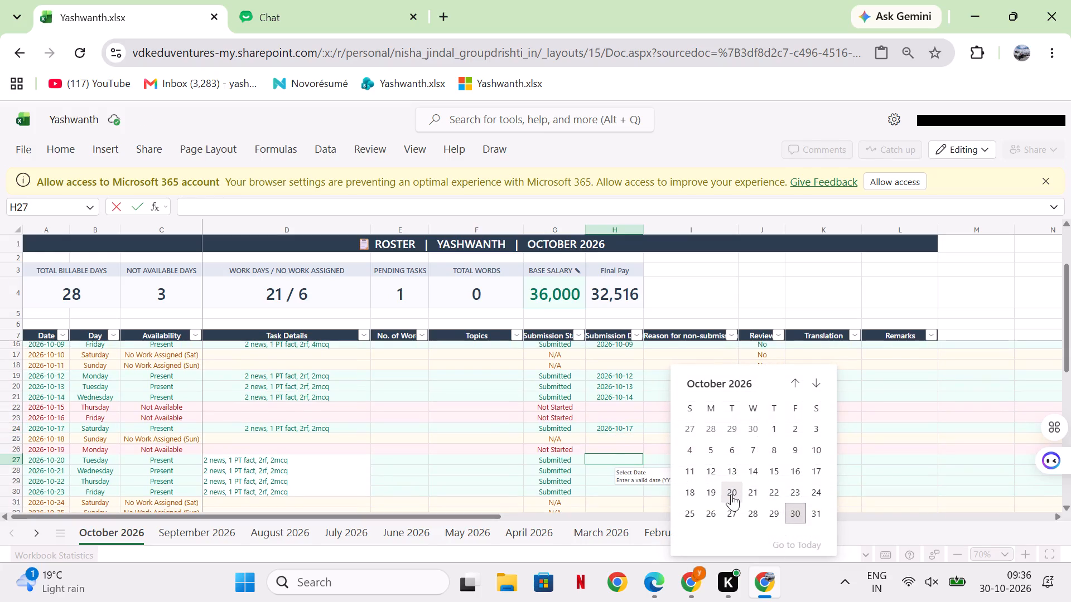
double_click(595, 469)
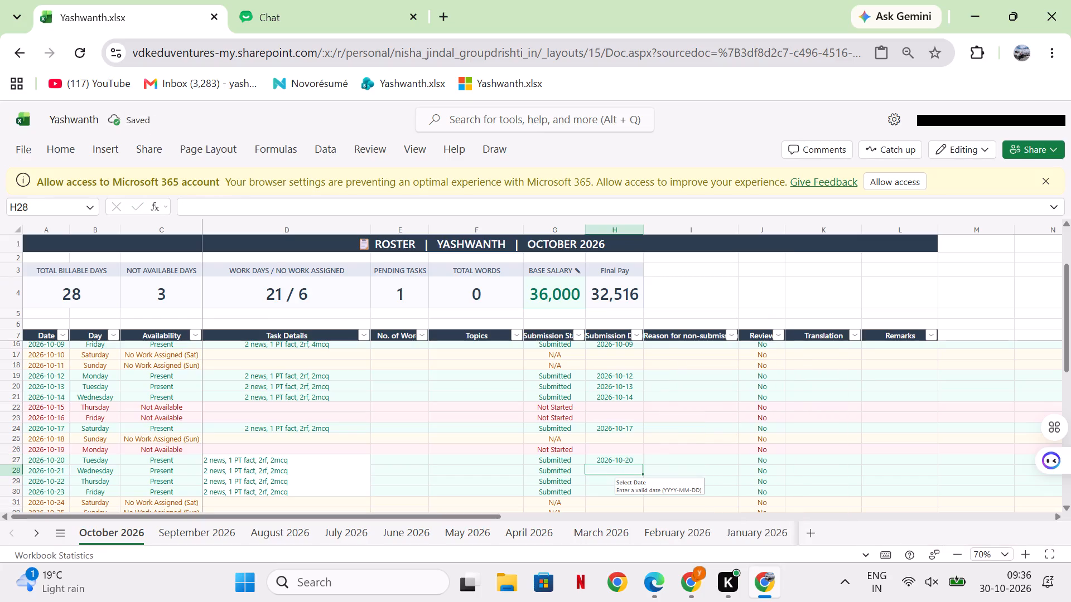
click(754, 487)
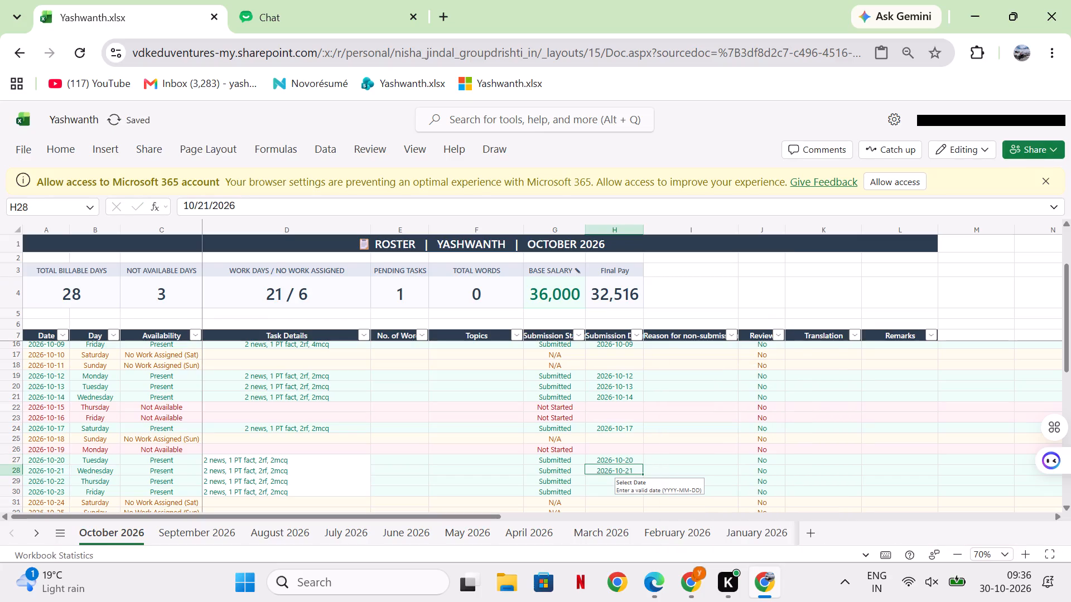
double_click(600, 483)
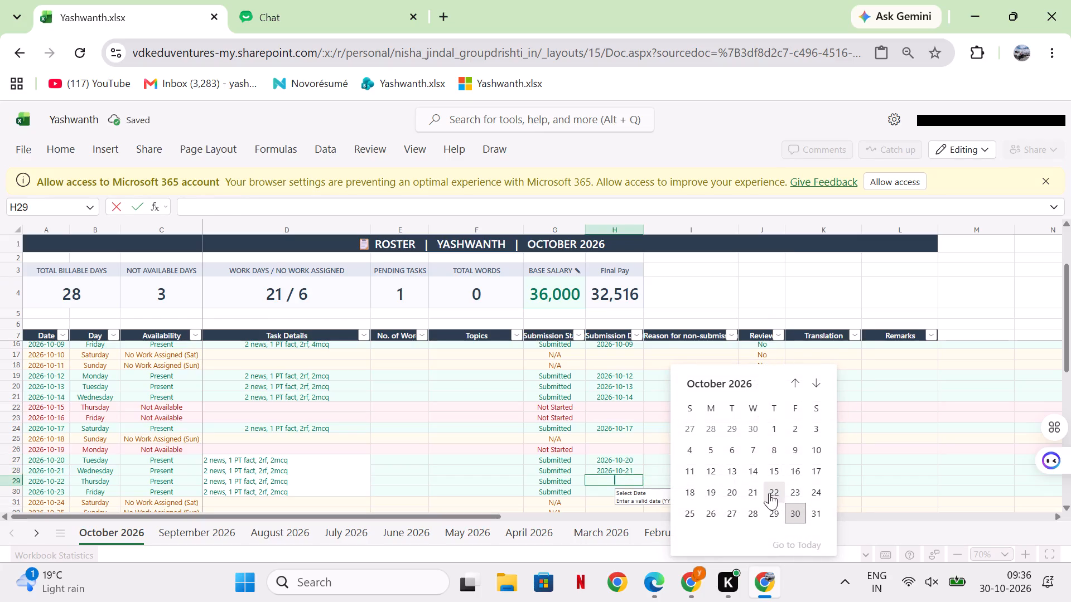
click(769, 493)
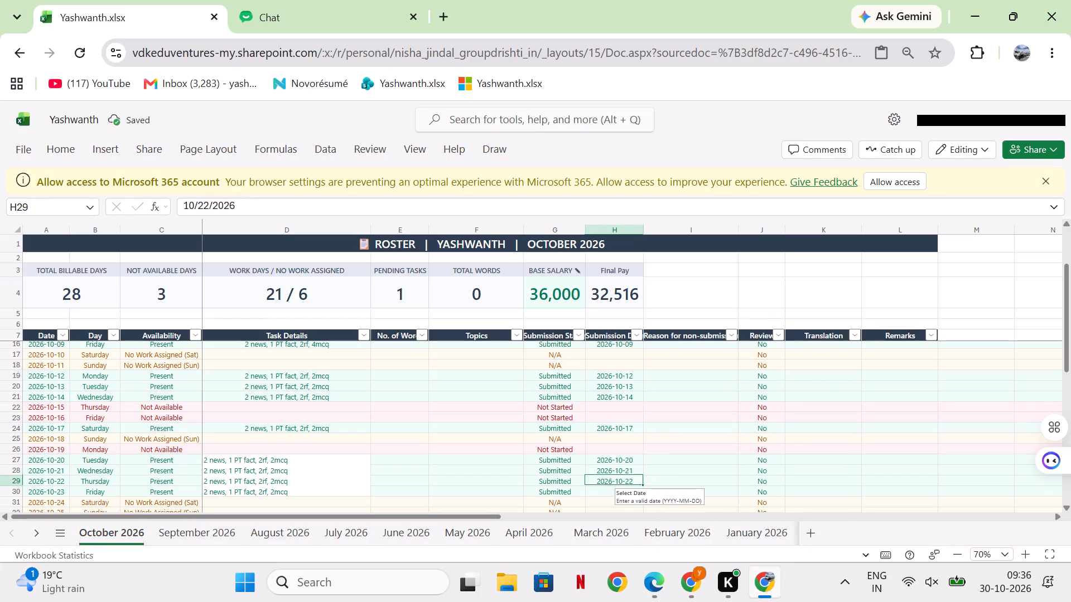
double_click(597, 491)
click(784, 488)
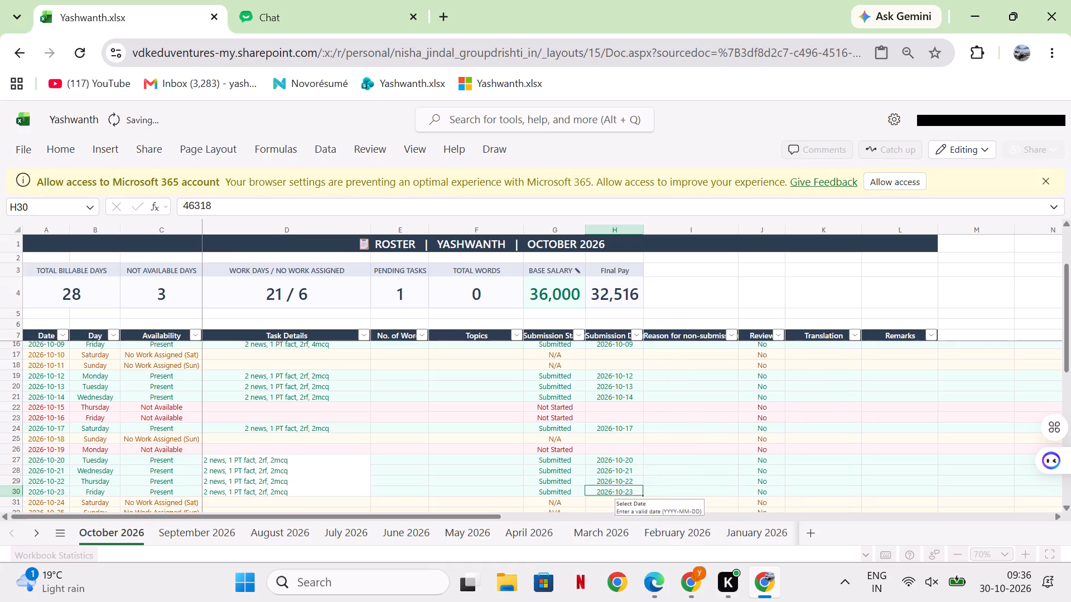
Set the submission dates of the 2026-10-26, 2026-10-27, 2026-10-28 and 2026-10-29 rows to each row's own date.
scroll(625, 429, down, 1)
double_click(596, 439)
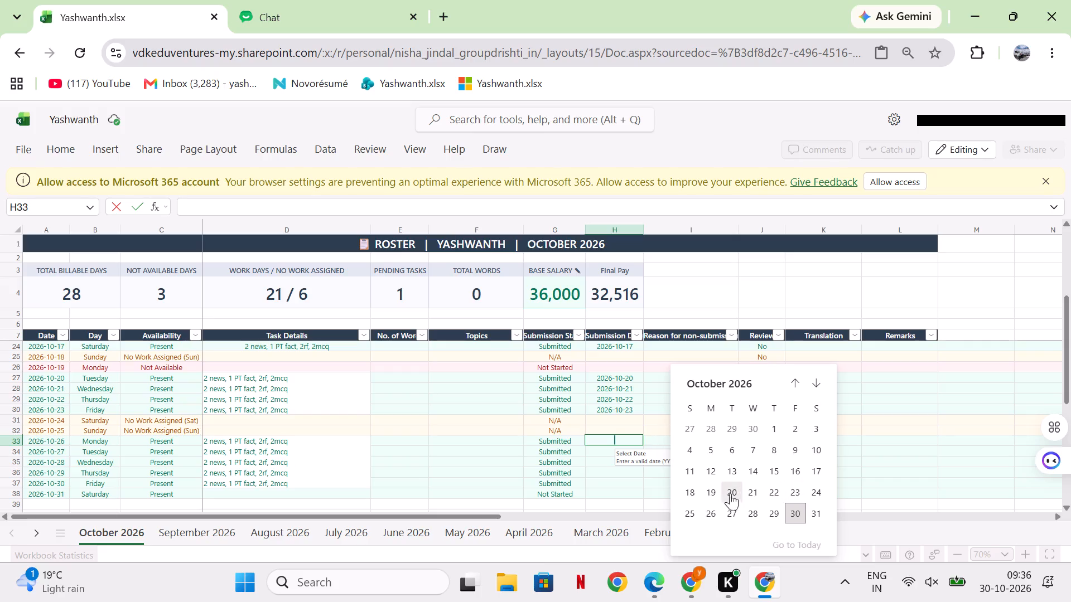
click(709, 511)
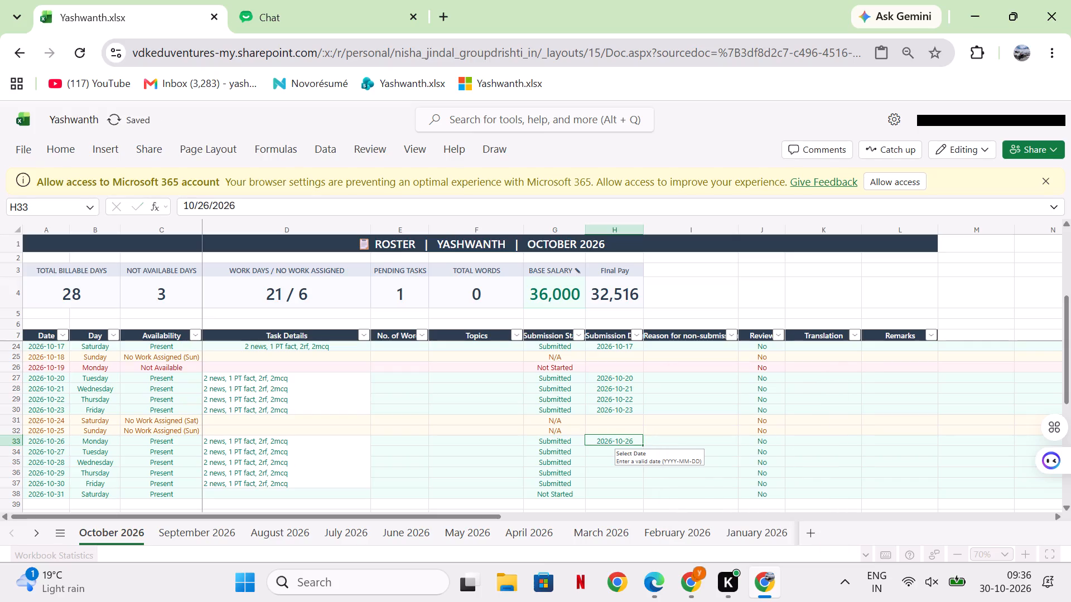
double_click(600, 454)
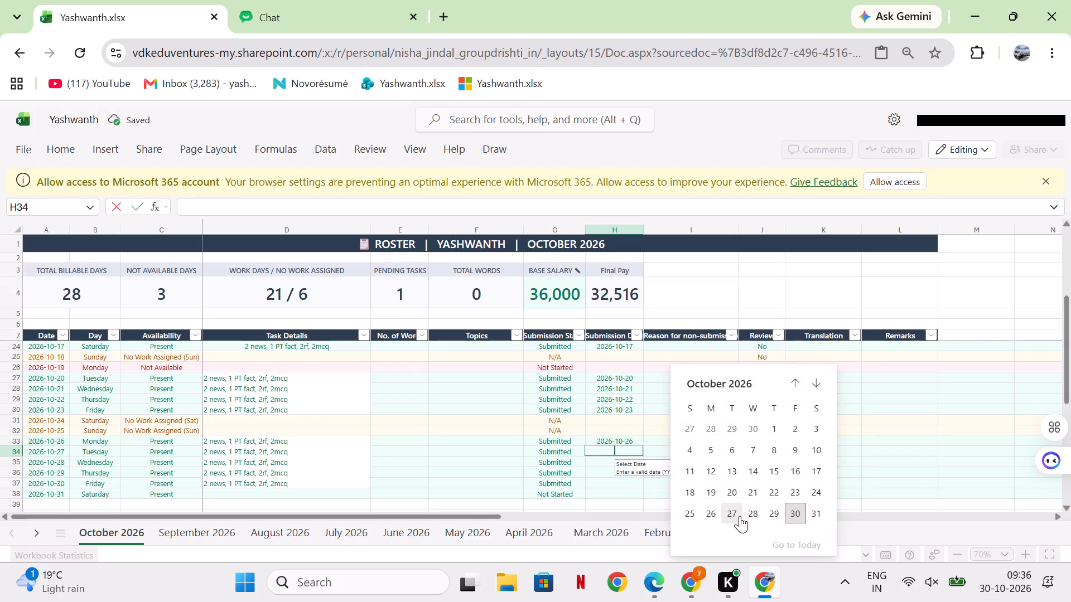
click(737, 515)
double_click(597, 467)
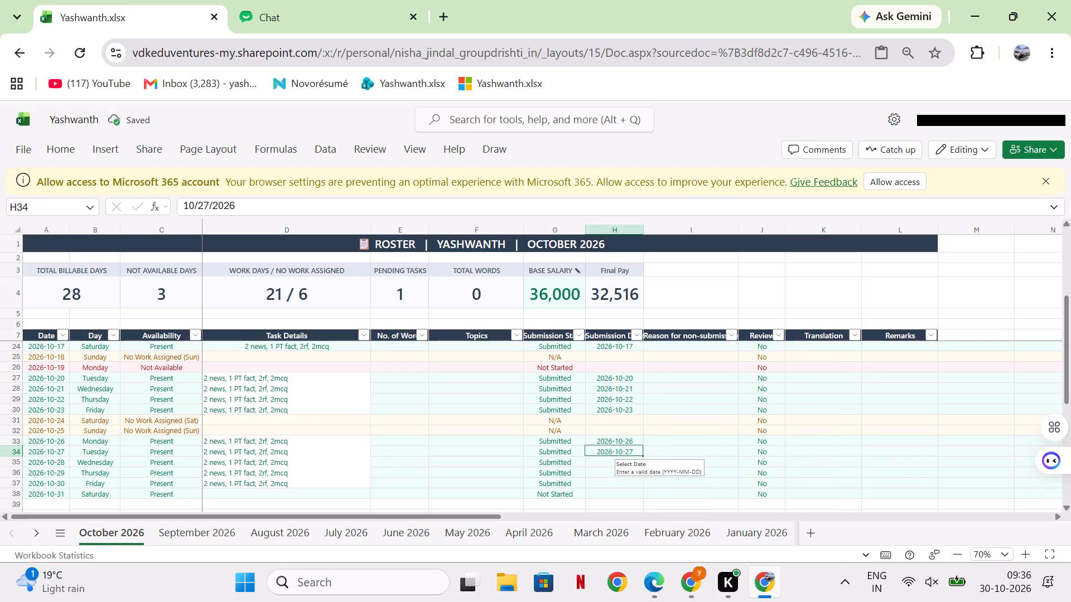
double_click(607, 460)
click(758, 512)
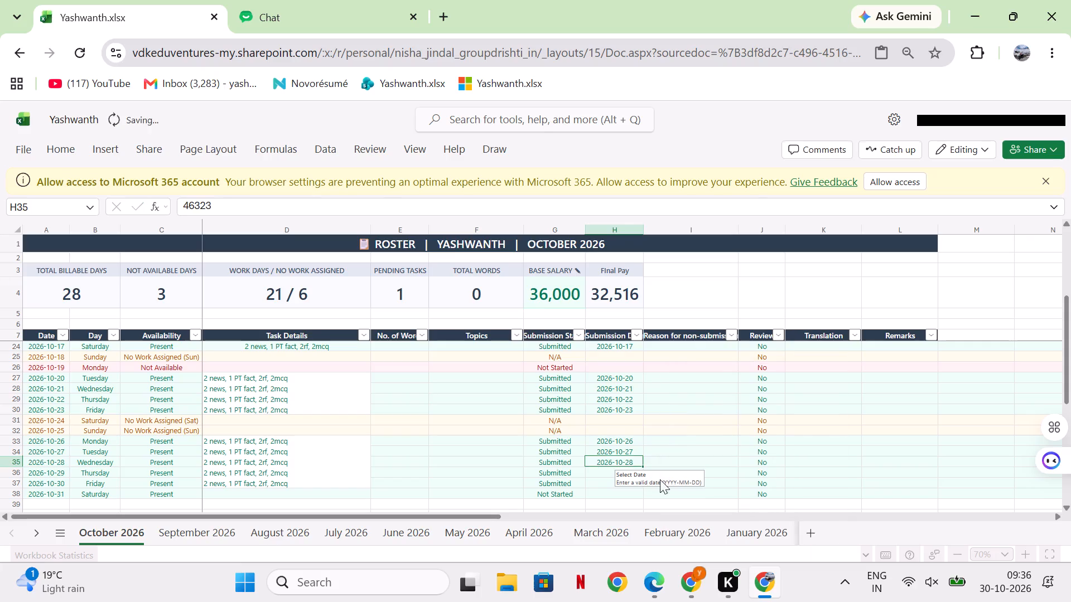
double_click(600, 471)
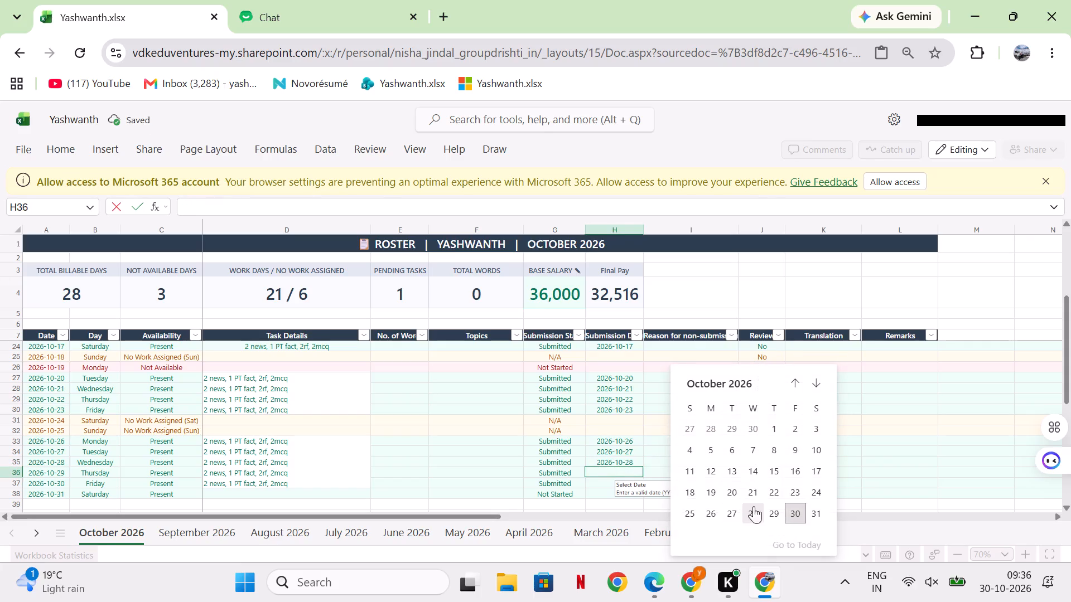
click(774, 508)
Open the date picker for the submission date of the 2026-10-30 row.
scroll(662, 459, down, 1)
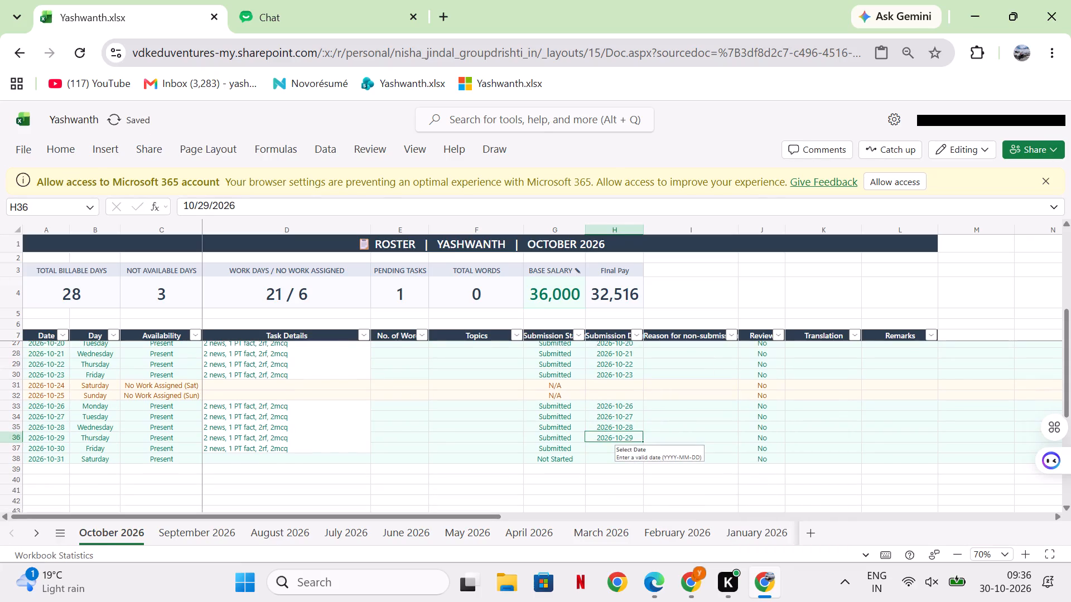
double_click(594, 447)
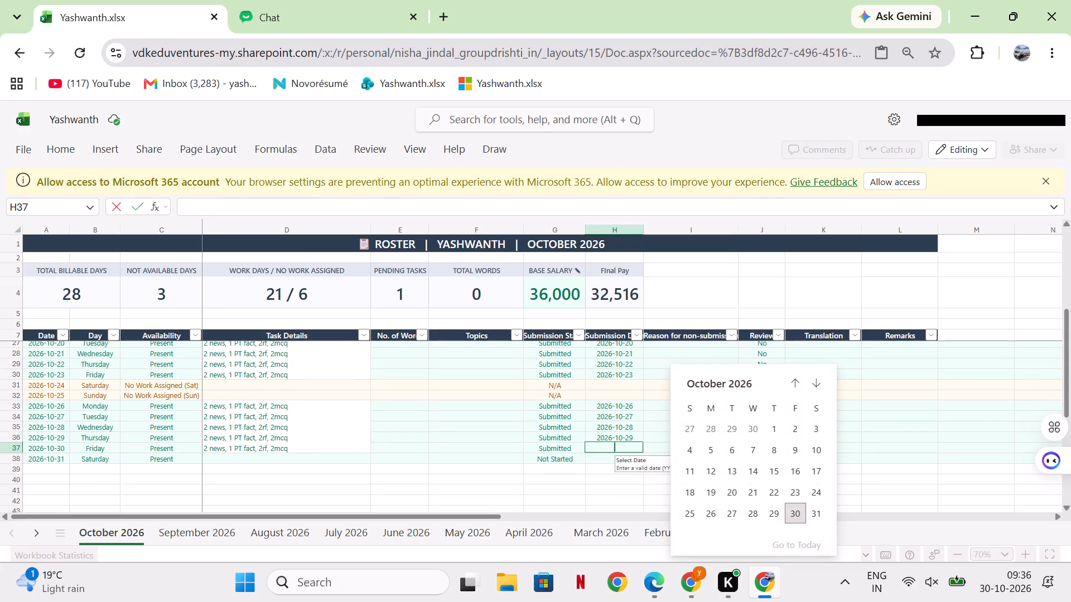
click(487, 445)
Set Review to Yes for the submitted rows 2026-10-01, 2026-10-03 and 2026-10-05.
scroll(487, 445, up, 6)
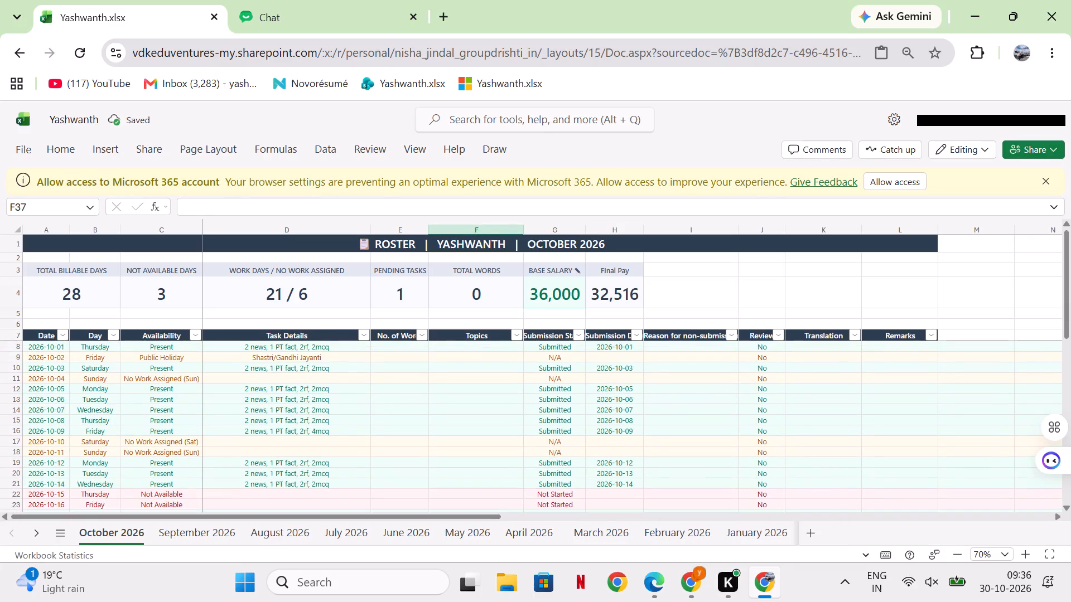
scroll(487, 442, up, 1)
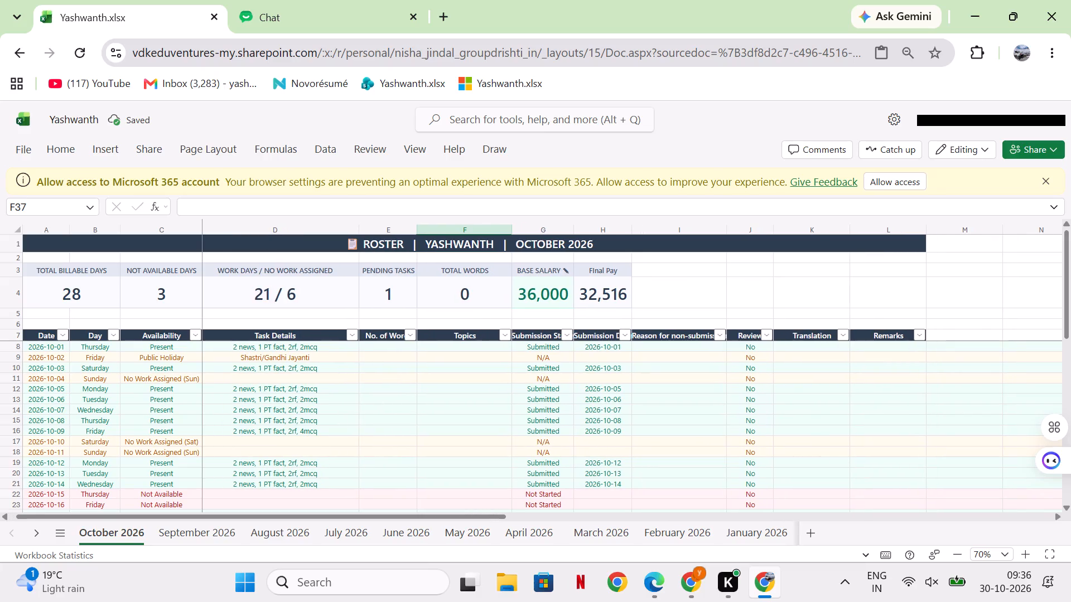
click(748, 344)
click(782, 346)
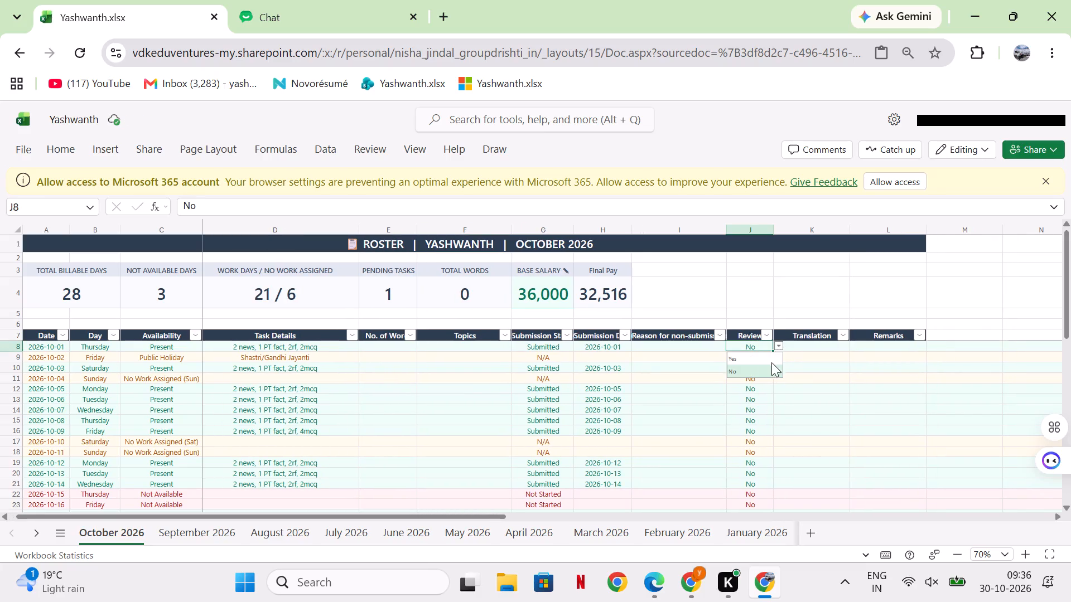
click(752, 360)
click(755, 358)
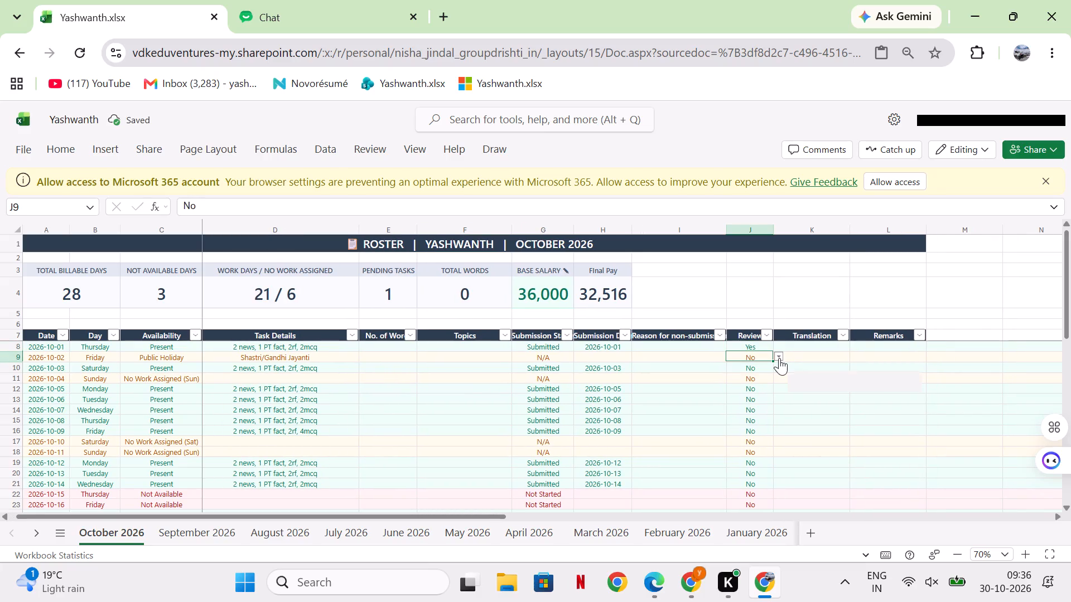
click(744, 367)
click(779, 367)
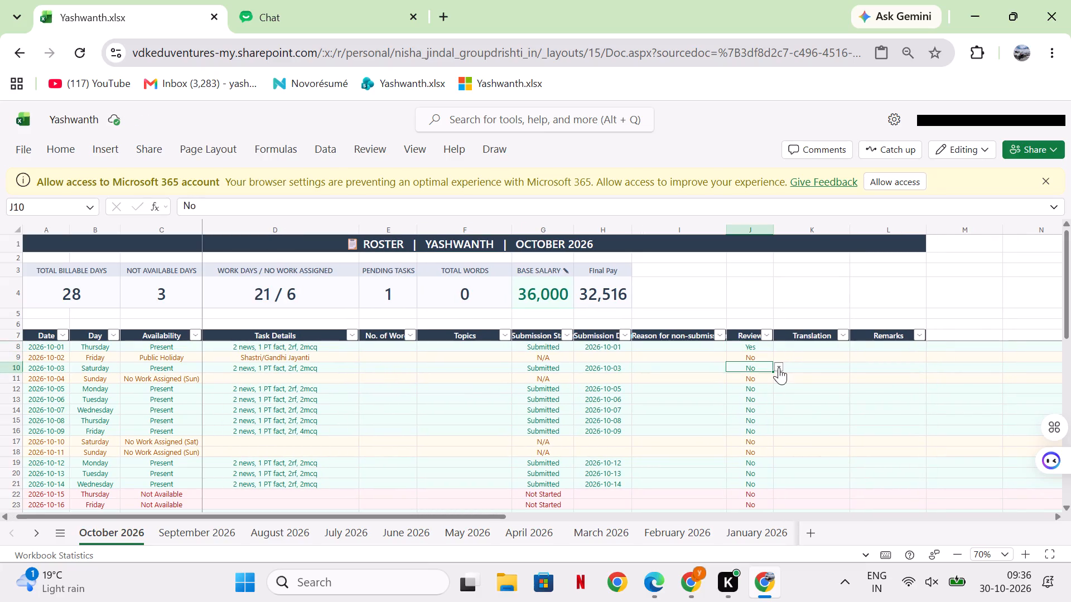
click(755, 381)
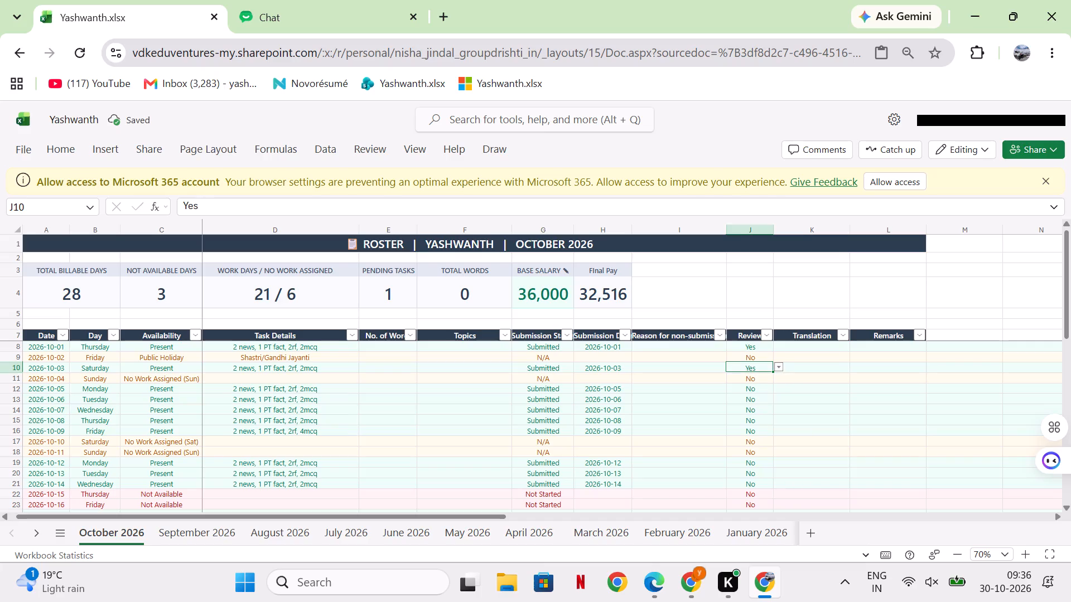
click(755, 387)
click(780, 388)
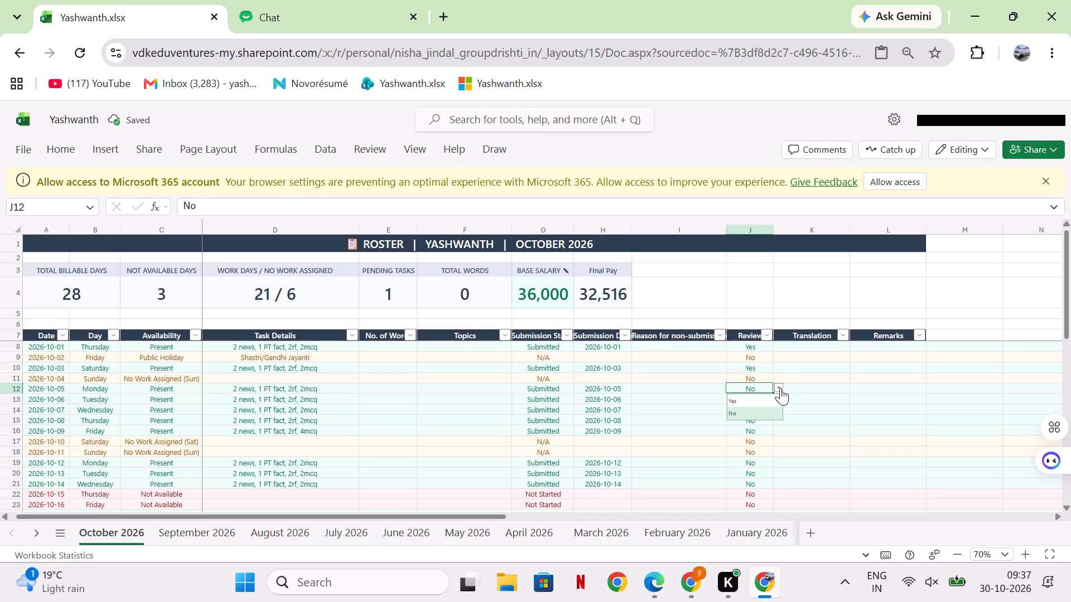
click(750, 400)
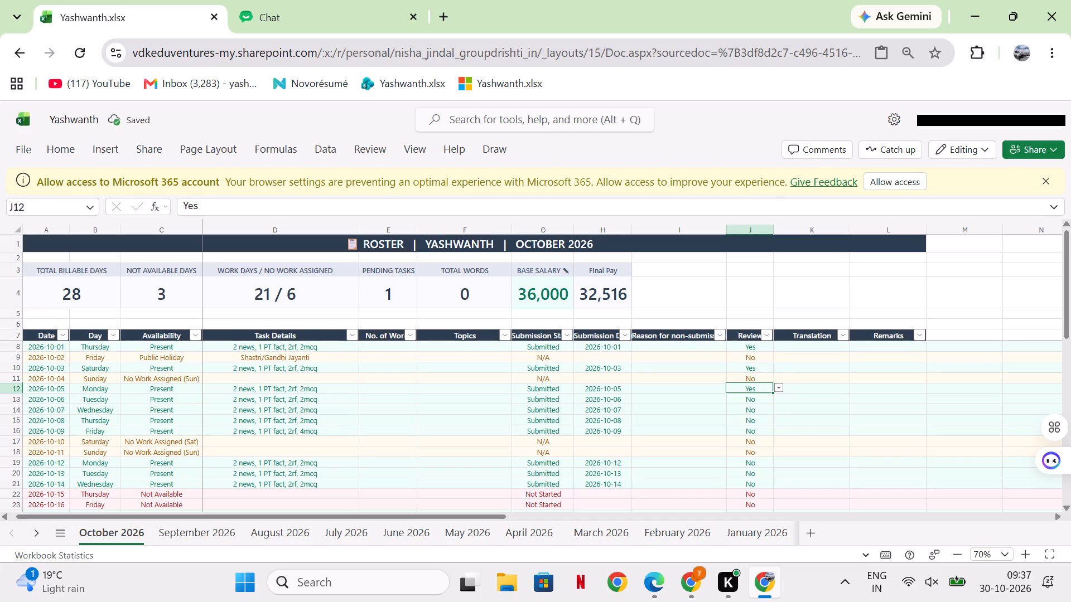
Set Review to Yes for the rows from 2026-10-06 to 2026-10-09.
scroll(750, 400, right, 2)
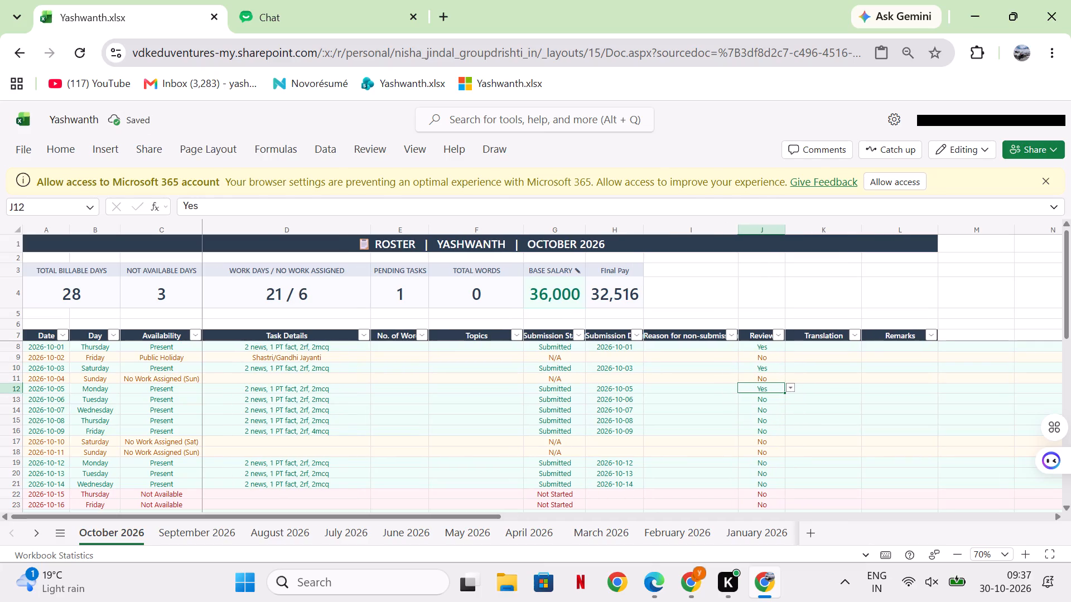
click(769, 400)
click(788, 400)
click(756, 408)
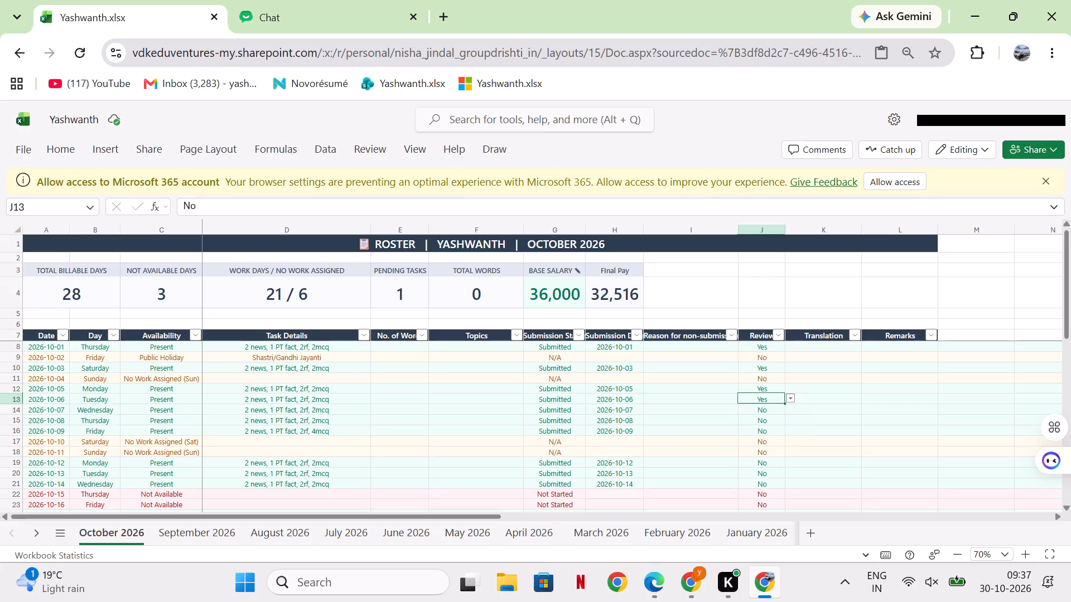
click(765, 408)
click(788, 406)
click(756, 423)
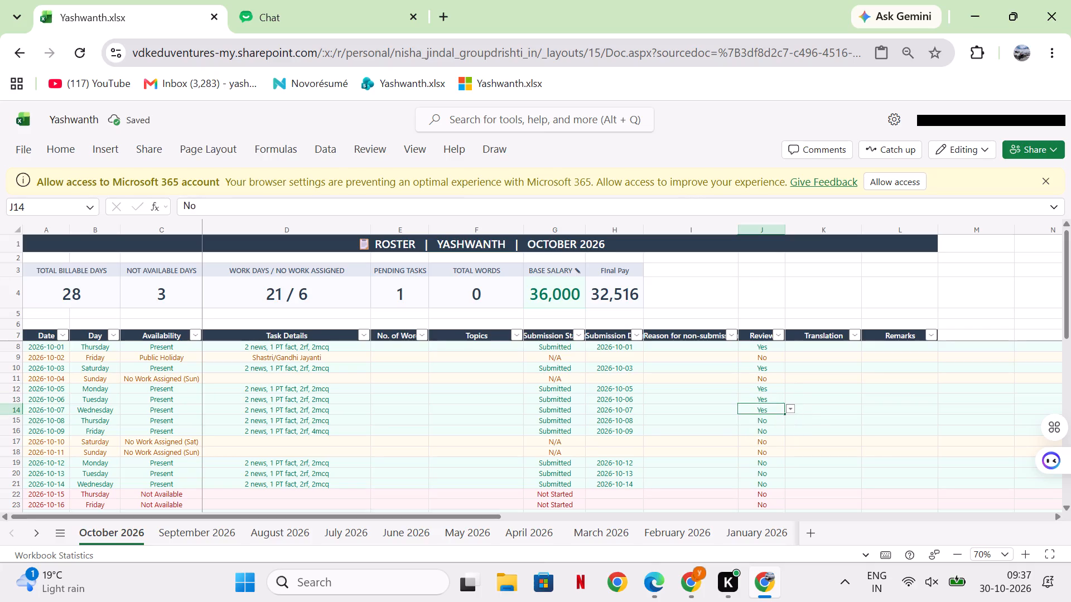
click(765, 420)
click(790, 421)
click(771, 432)
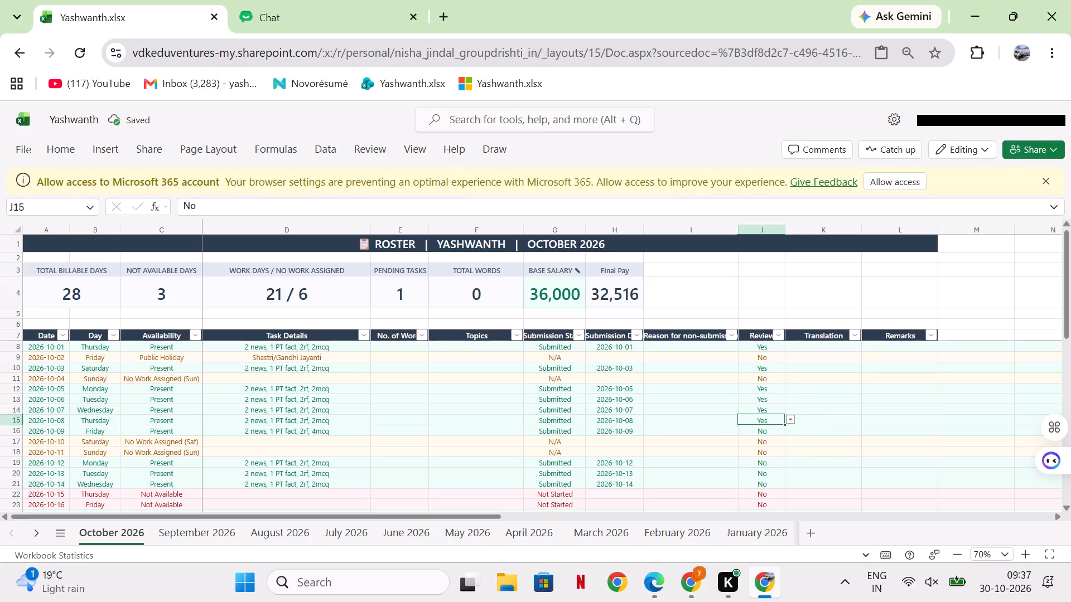
click(771, 432)
click(788, 428)
click(757, 439)
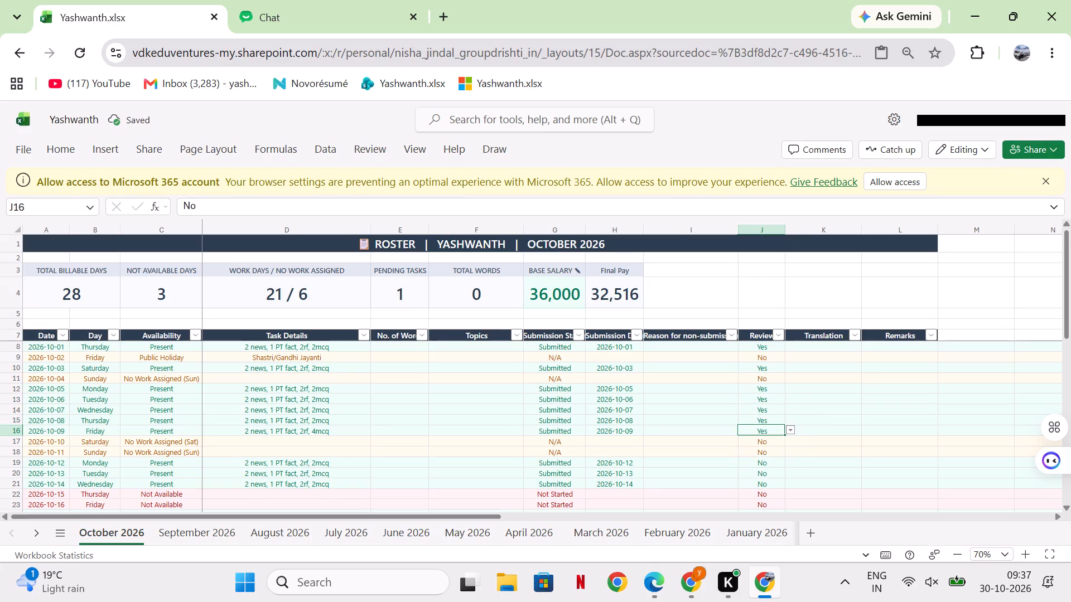
Set Review to Yes for the submitted rows 2026-10-12, 2026-10-13, 2026-10-14 and 2026-10-17.
scroll(757, 439, down, 1)
click(753, 449)
click(781, 441)
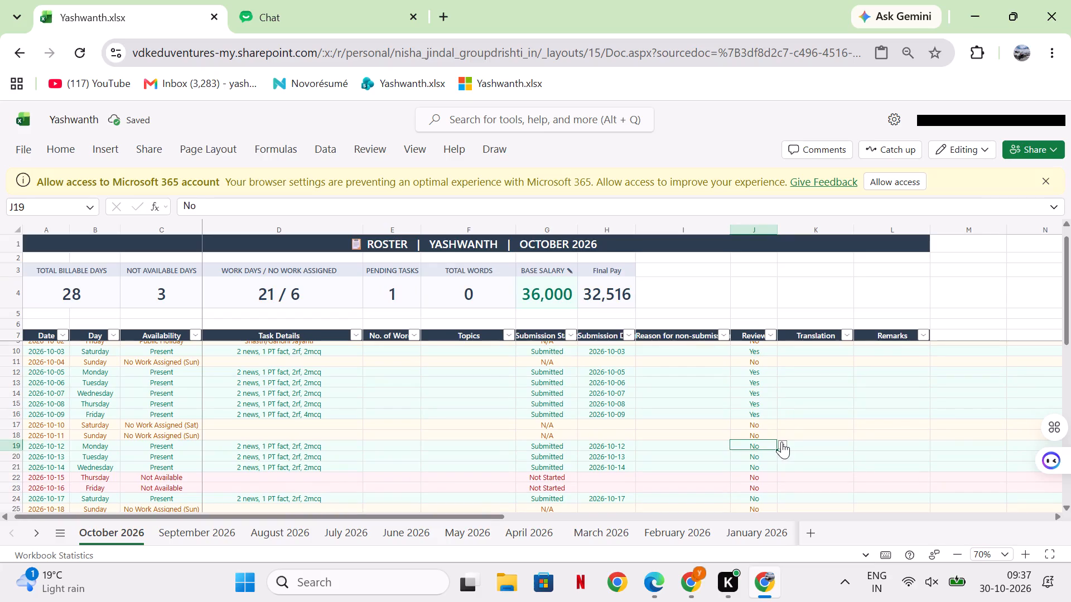
click(747, 456)
click(751, 455)
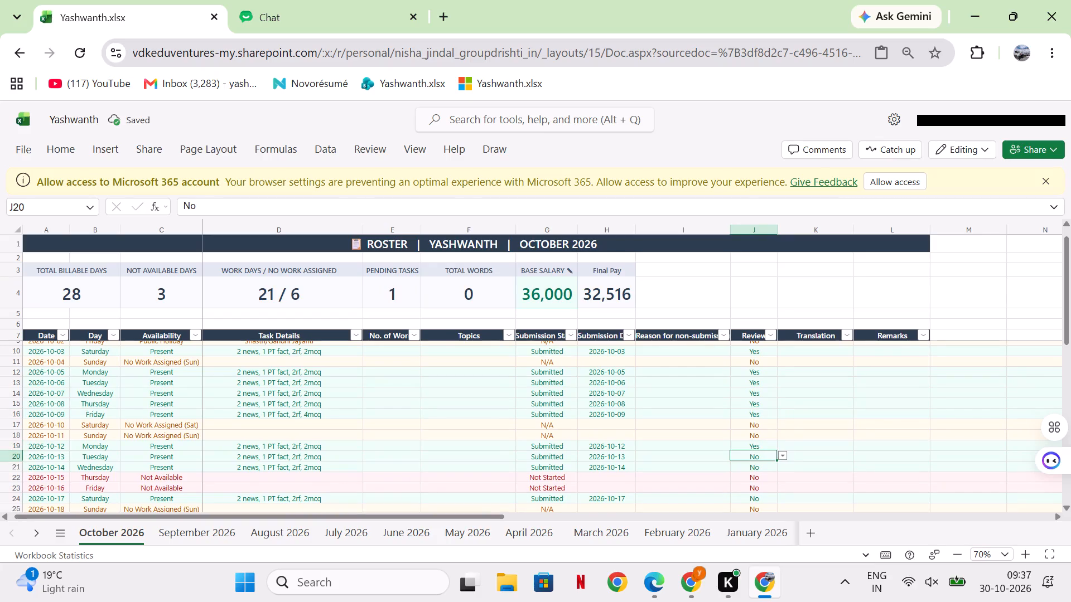
click(784, 452)
click(747, 466)
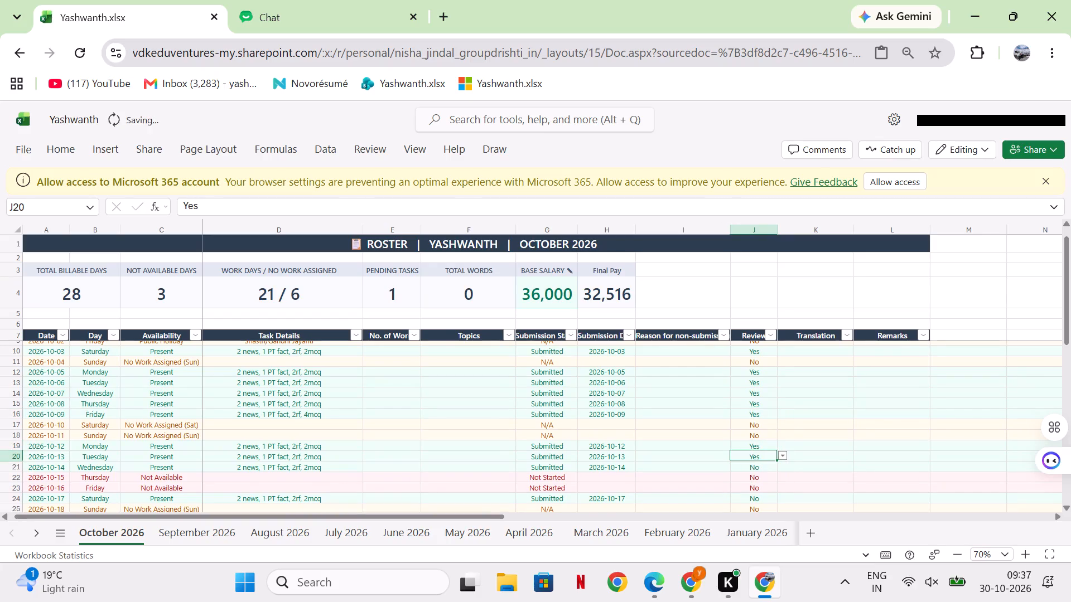
click(754, 467)
click(784, 468)
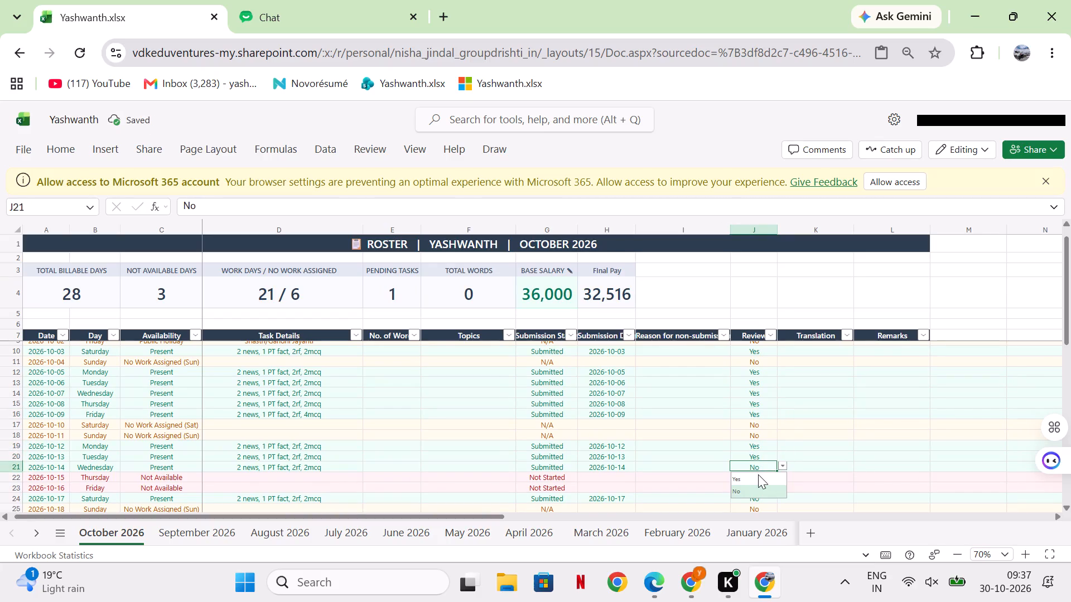
click(756, 474)
scroll(756, 474, down, 1)
click(754, 460)
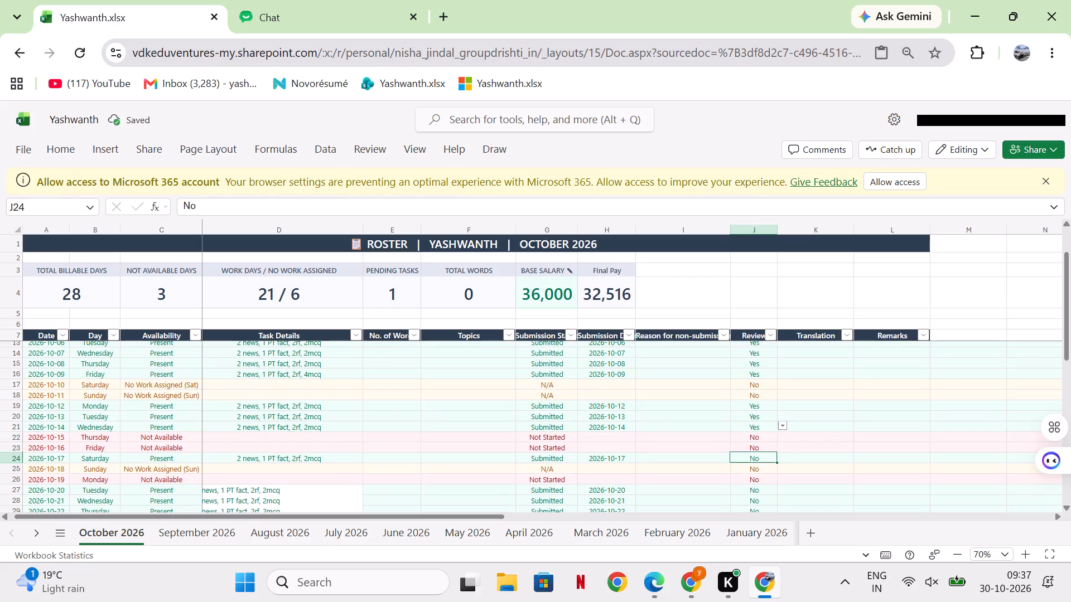
click(779, 453)
click(745, 467)
Set Review to Yes for the submitted rows from 2026-10-20 to 2026-10-23.
scroll(745, 467, down, 1)
click(765, 439)
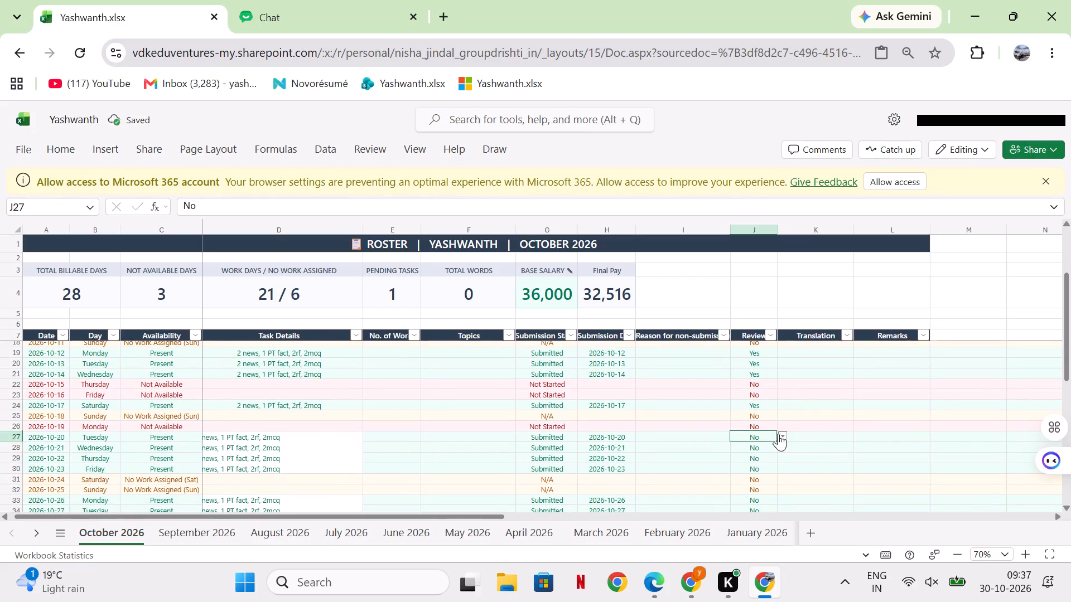
click(781, 433)
click(753, 446)
click(752, 447)
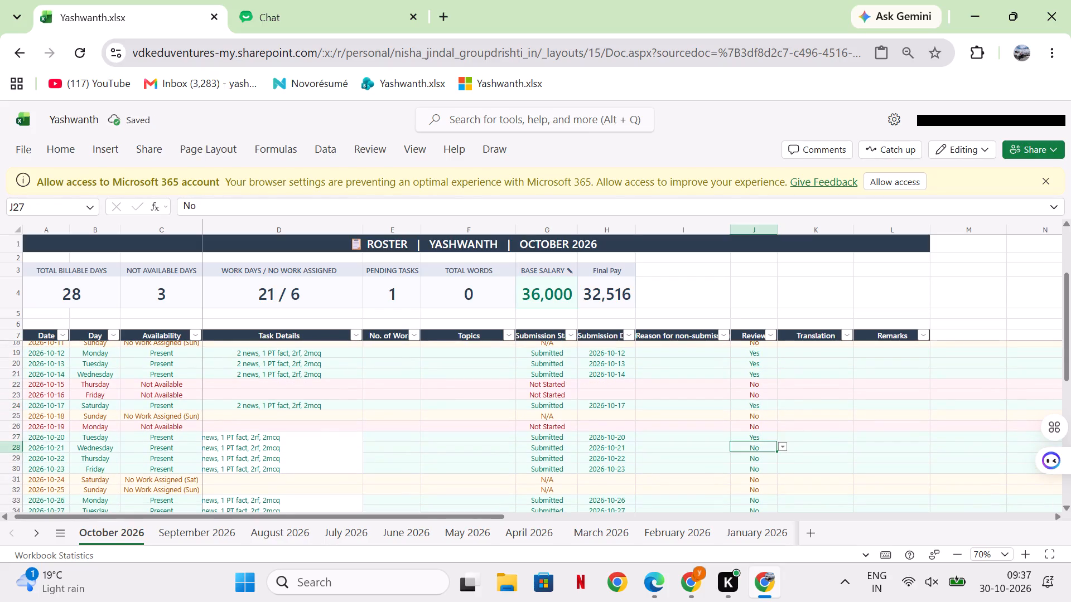
click(785, 445)
click(745, 461)
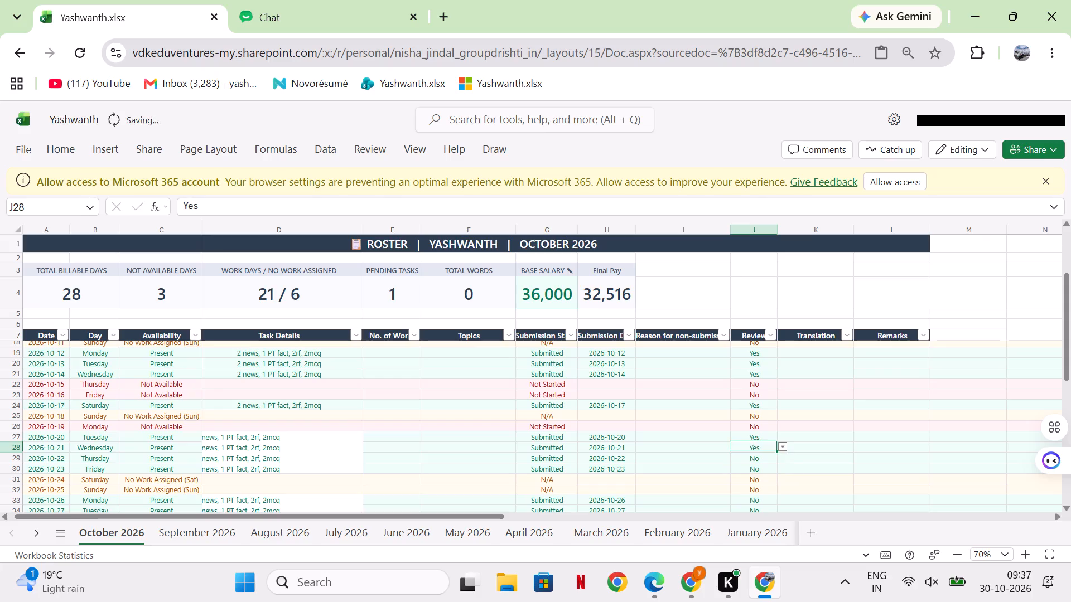
click(759, 460)
click(781, 458)
click(749, 468)
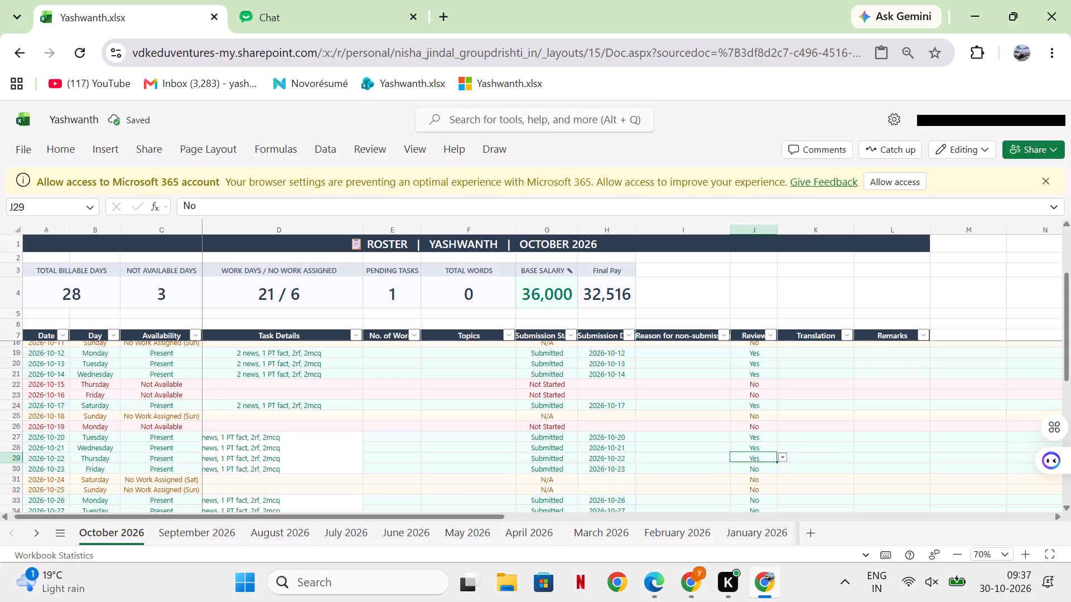
click(756, 468)
click(781, 469)
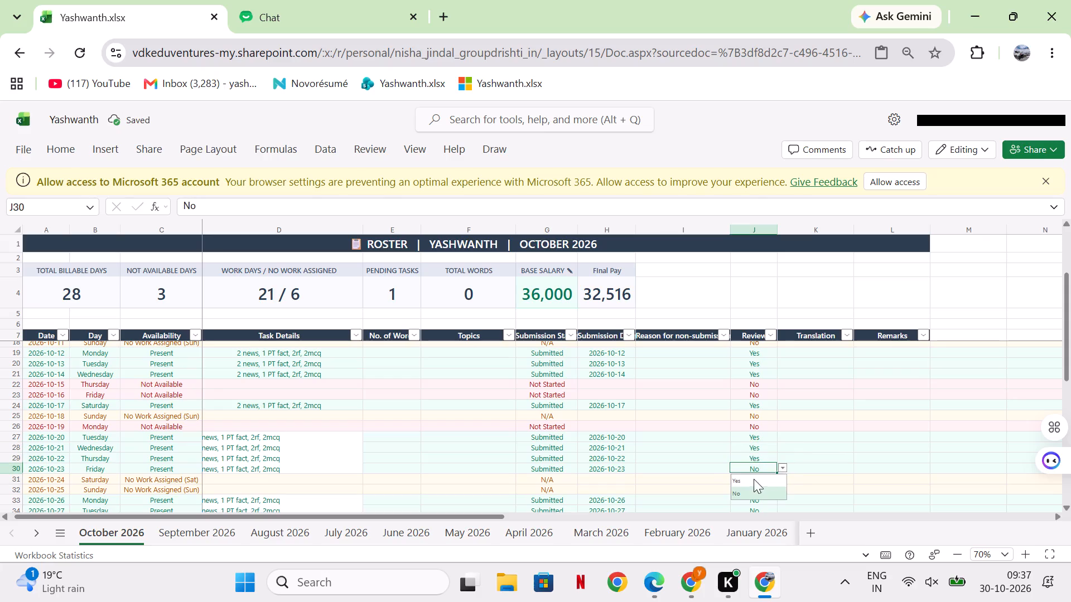
click(752, 479)
Set Review to Yes for the submitted rows from 2026-10-26 to 2026-10-29.
scroll(752, 479, down, 1)
click(763, 452)
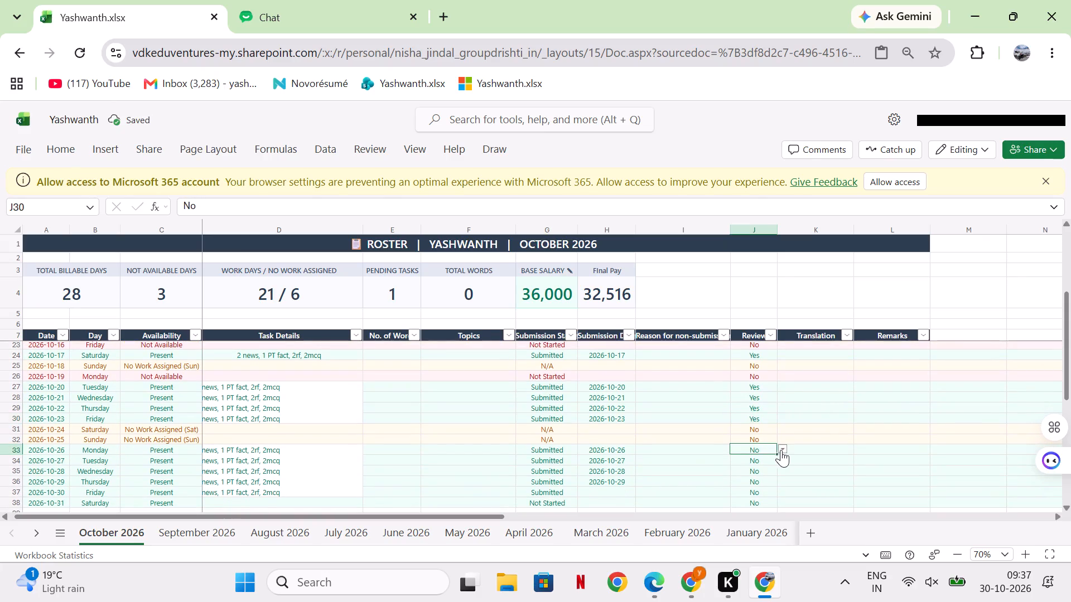
click(784, 449)
click(744, 464)
click(758, 459)
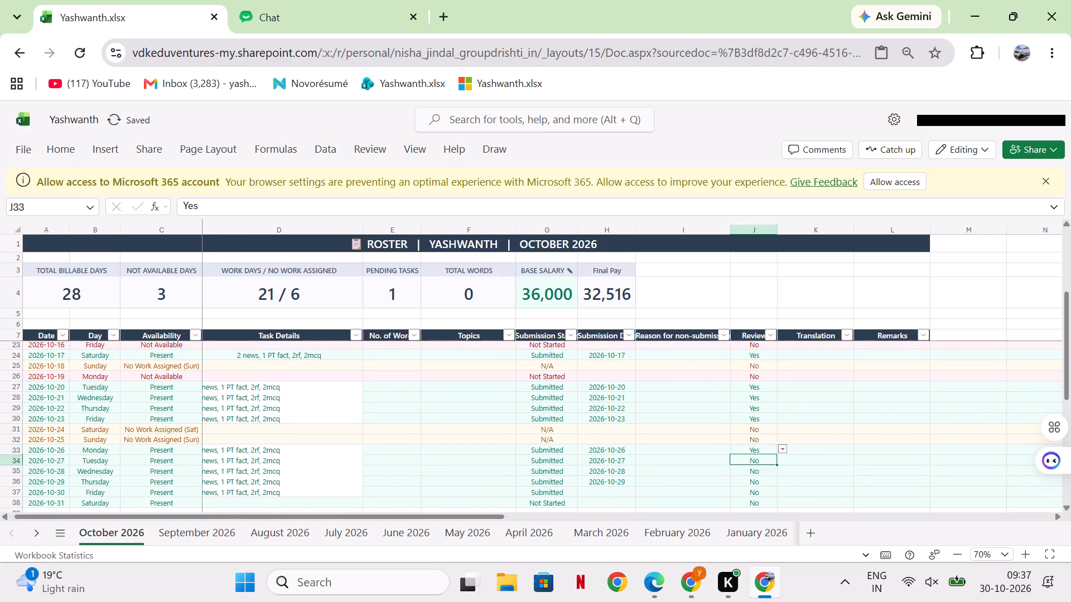
click(784, 458)
click(750, 471)
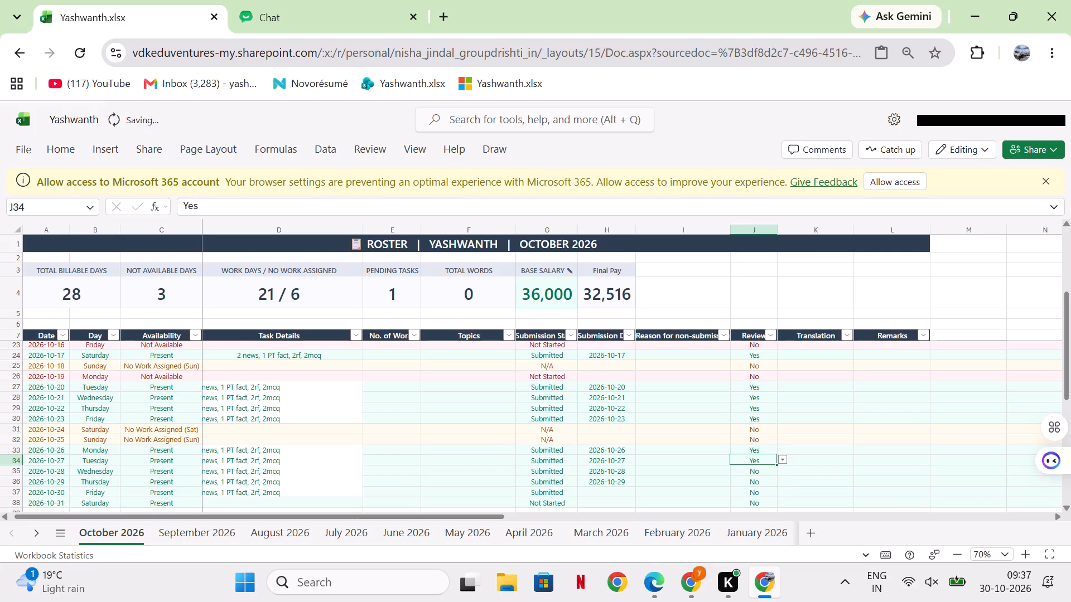
click(759, 471)
click(784, 469)
click(747, 481)
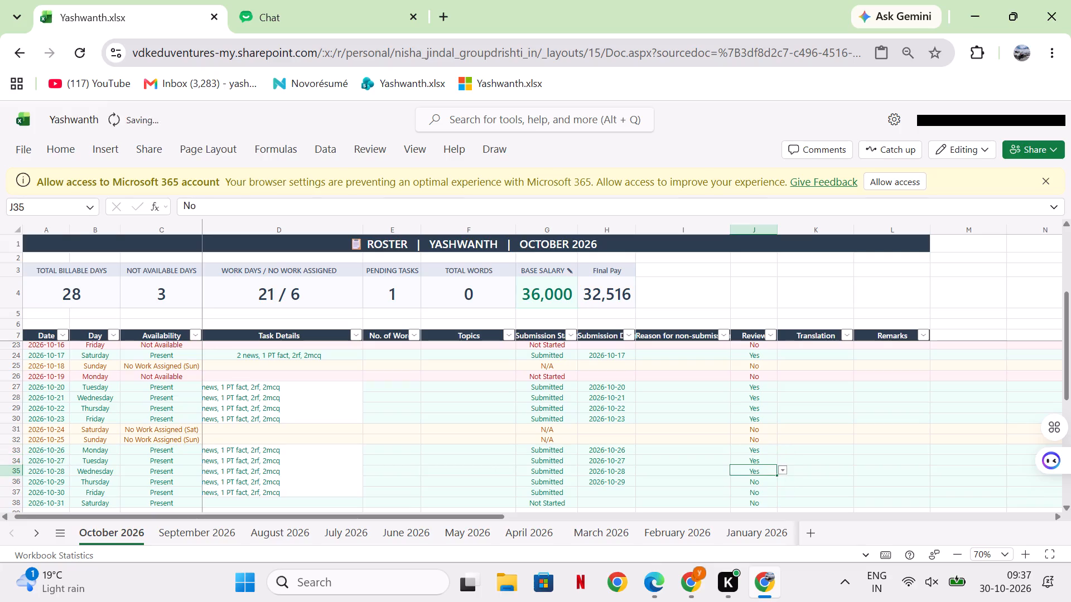
click(754, 481)
click(781, 483)
click(740, 493)
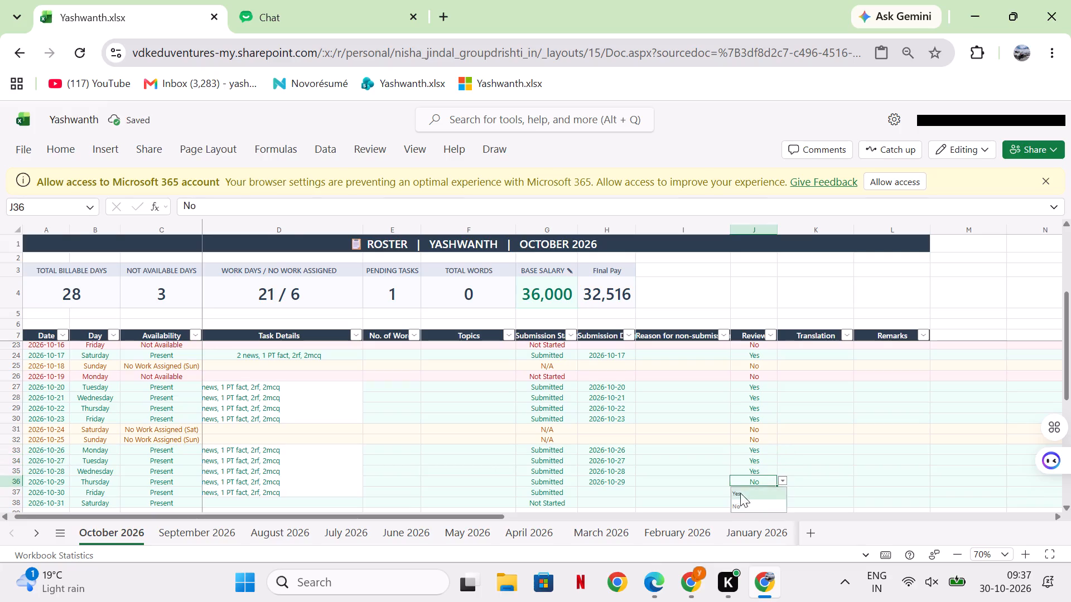
Look over the October 2026 roster rows, checking task details, submission status, submission dates and Review entries.
scroll(740, 493, right, 1)
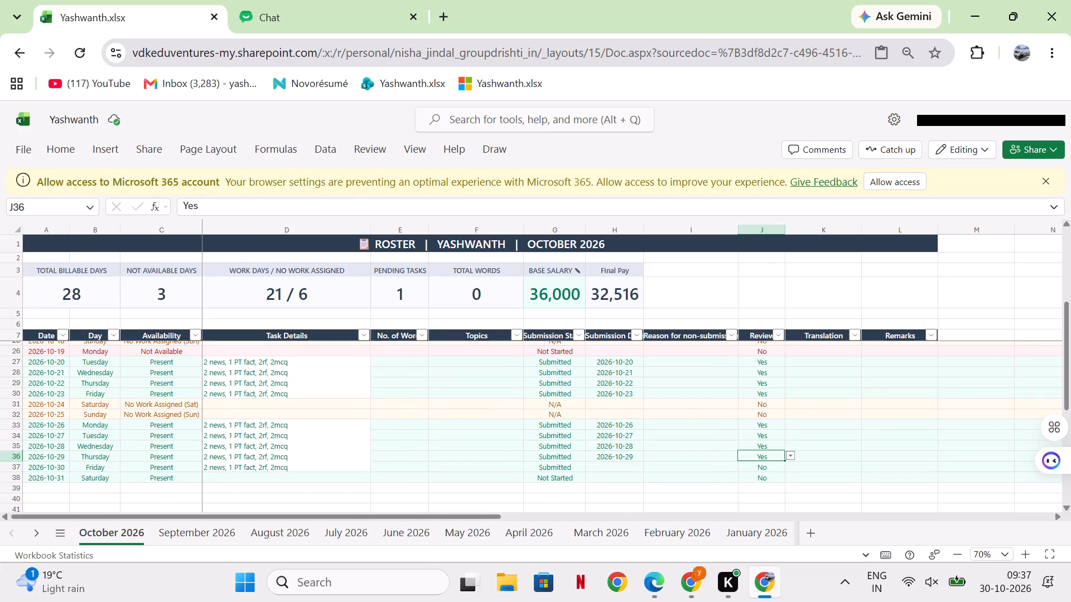
scroll(258, 376, up, 5)
scroll(253, 417, down, 1)
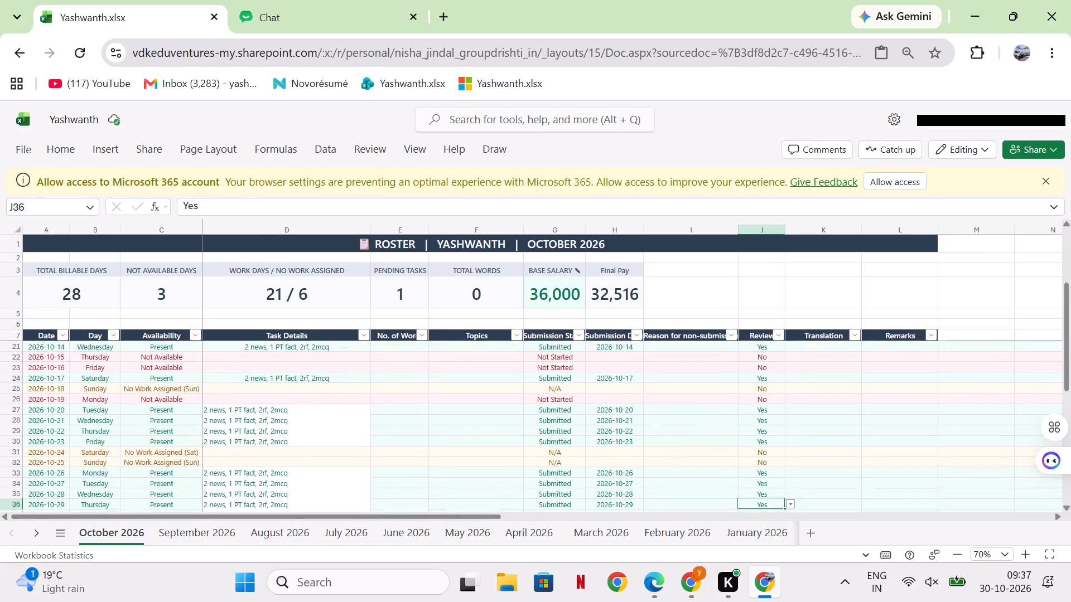
scroll(253, 417, down, 1)
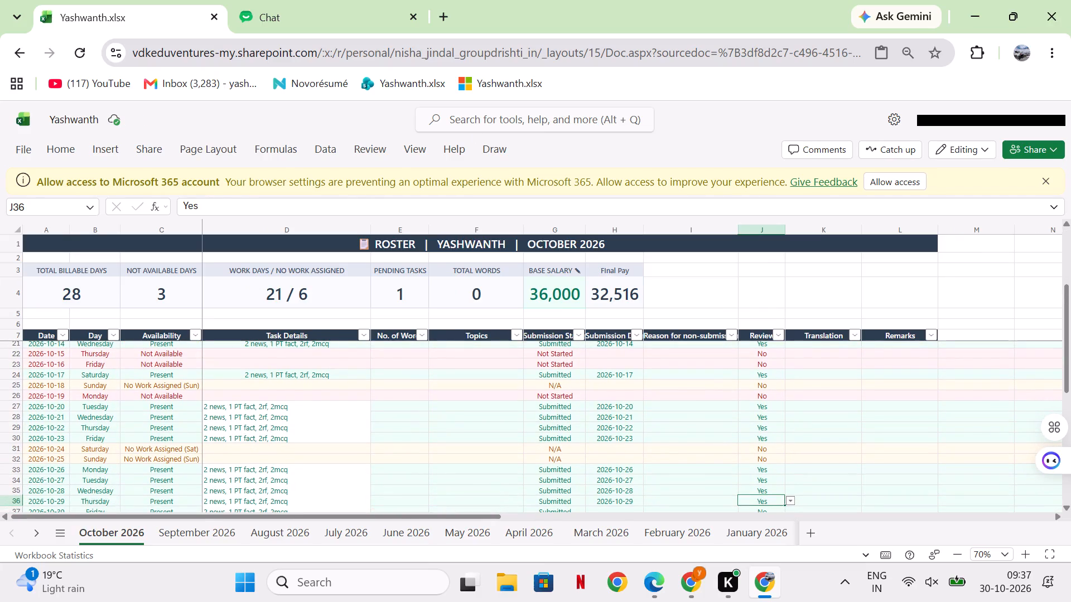
scroll(254, 426, up, 6)
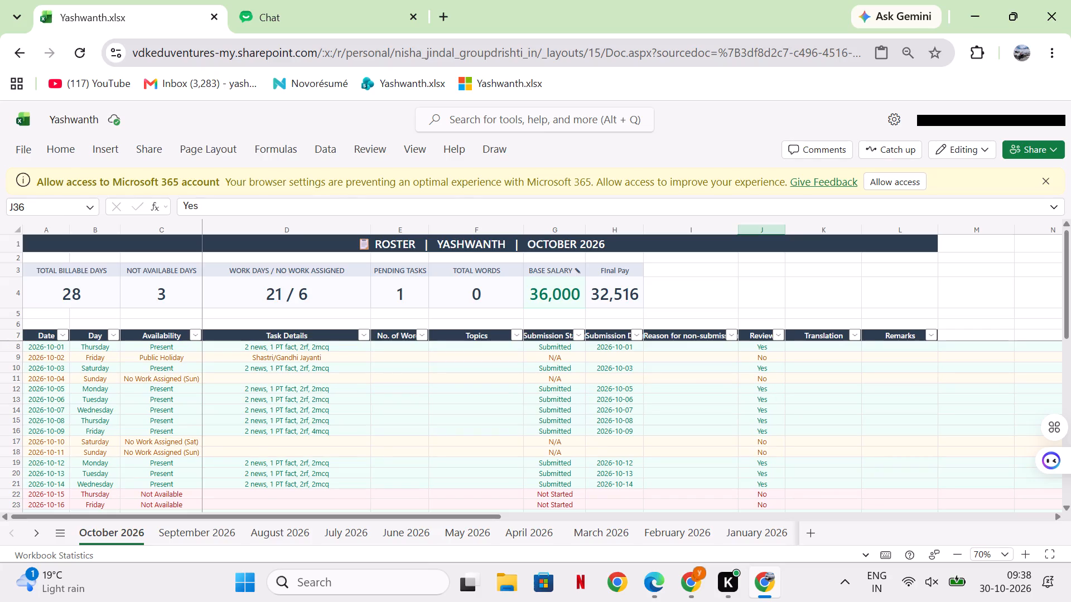
scroll(269, 414, down, 1)
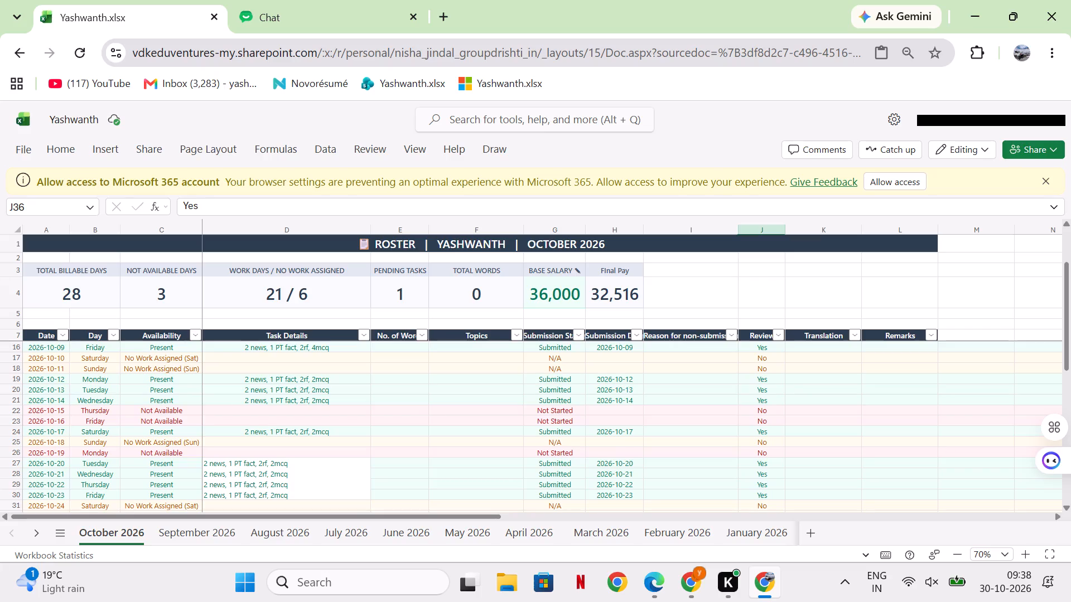
scroll(307, 463, down, 1)
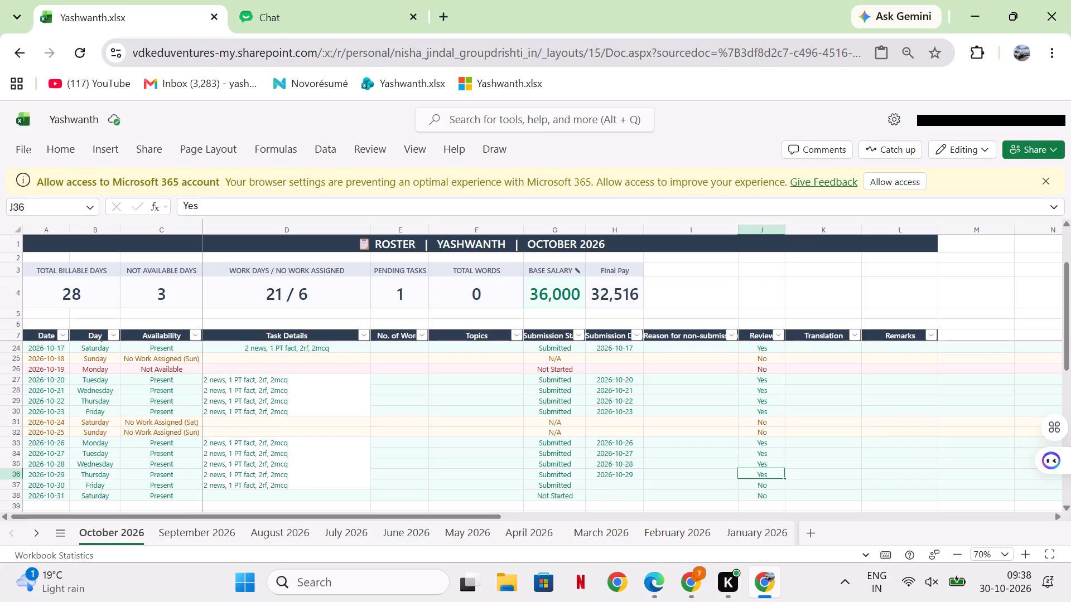
Copy the task details "2 news, 1 PT fact, 2rf, 2mcq" from the 2026-10-30 row into the 2026-10-31 row.
scroll(307, 463, down, 1)
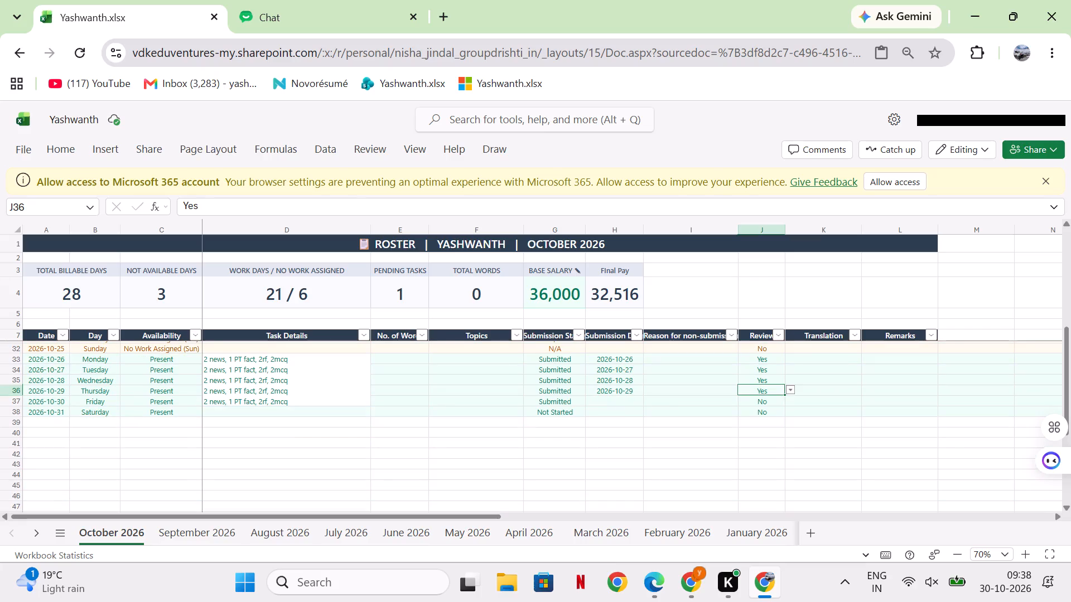
double_click(273, 403)
double_click(273, 403)
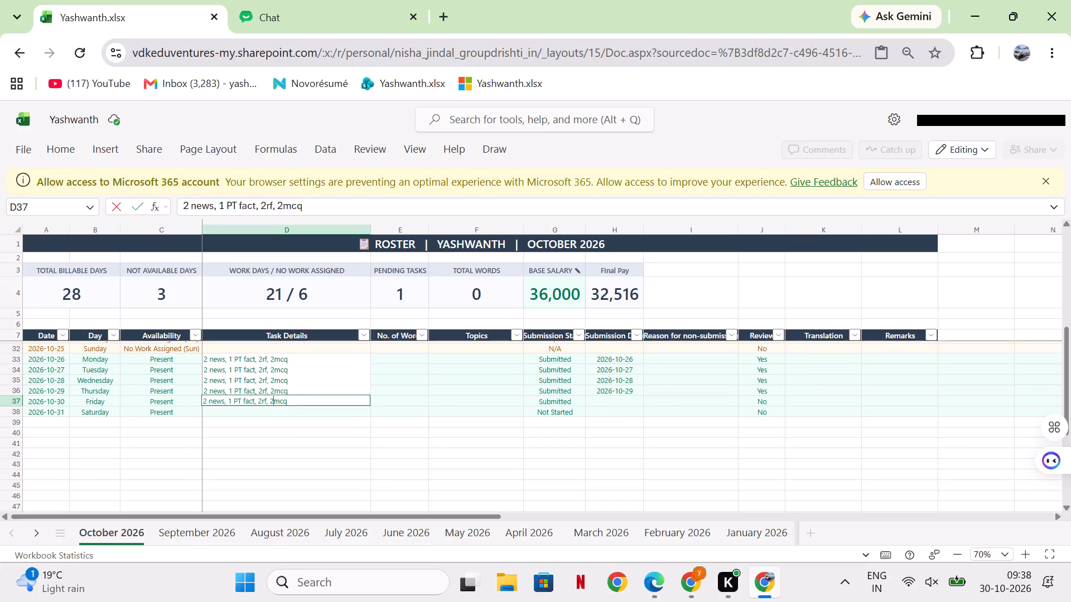
triple_click(273, 403)
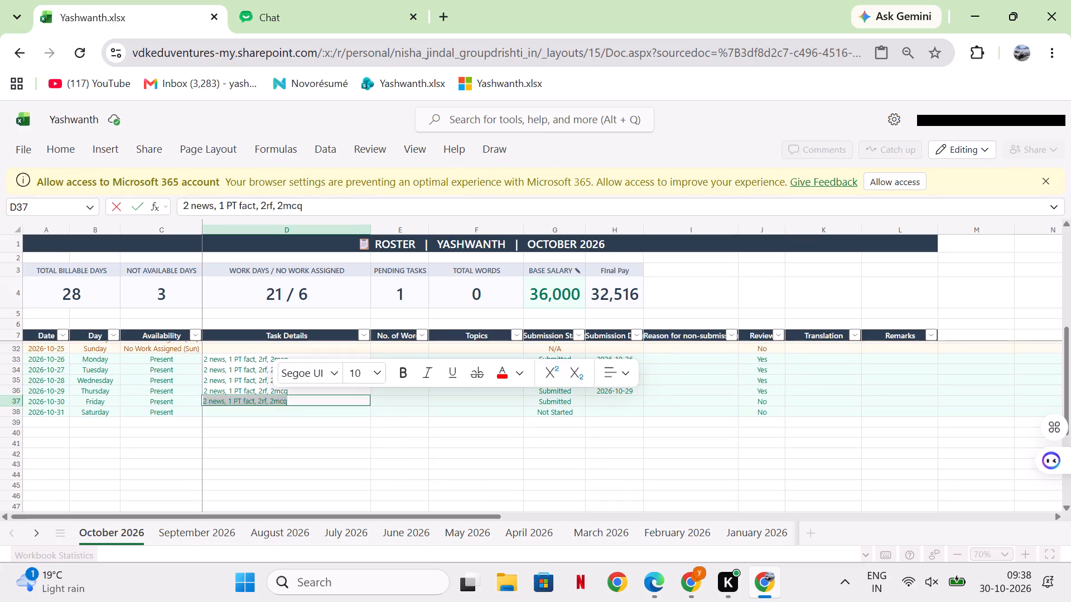
key(ctrl+c)
double_click(237, 413)
key(ctrl+v)
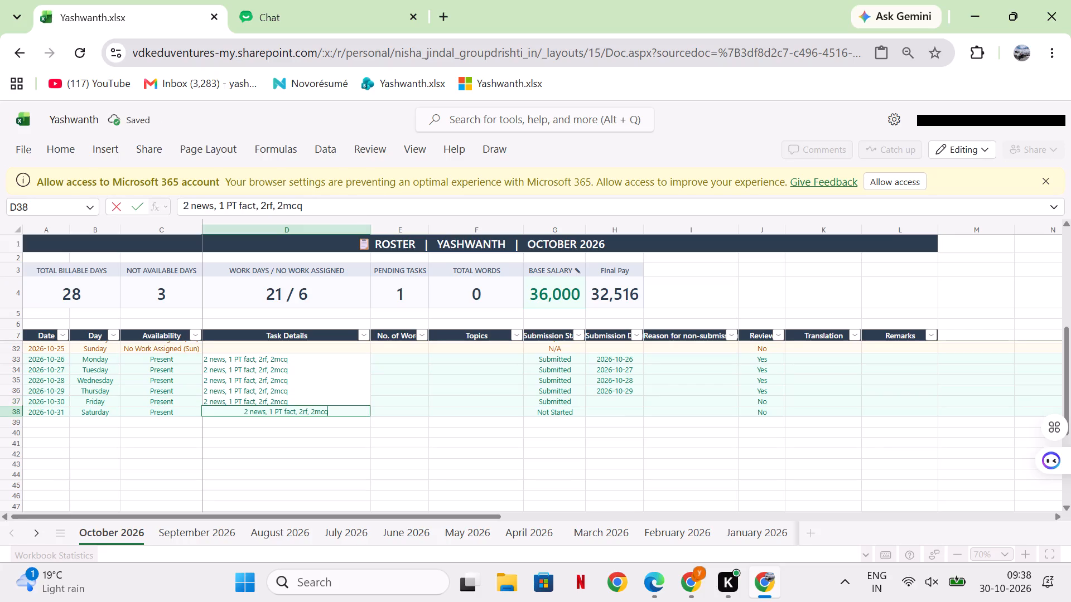
click(431, 409)
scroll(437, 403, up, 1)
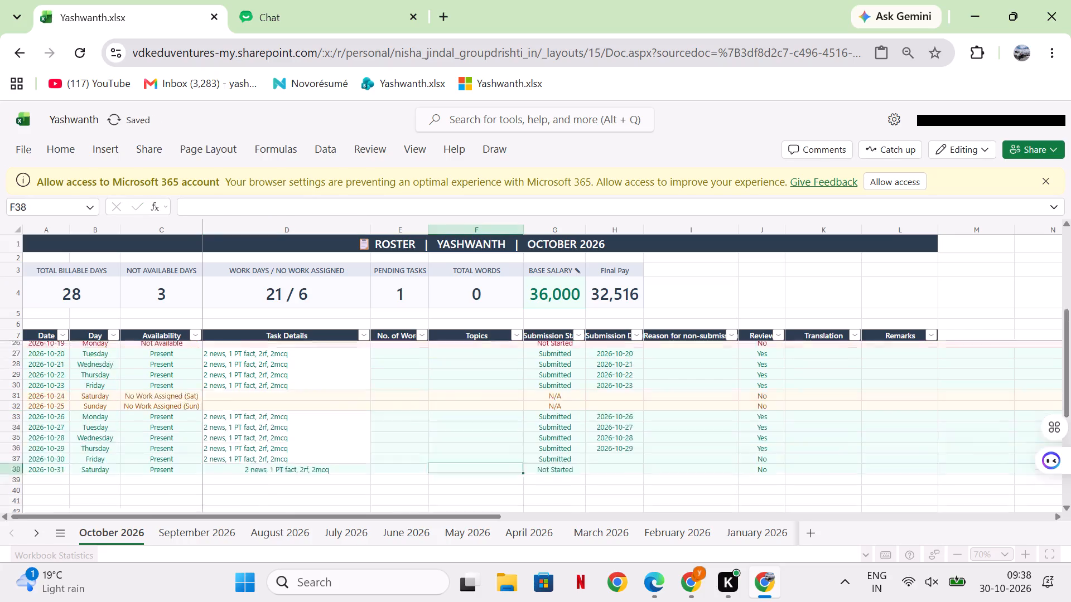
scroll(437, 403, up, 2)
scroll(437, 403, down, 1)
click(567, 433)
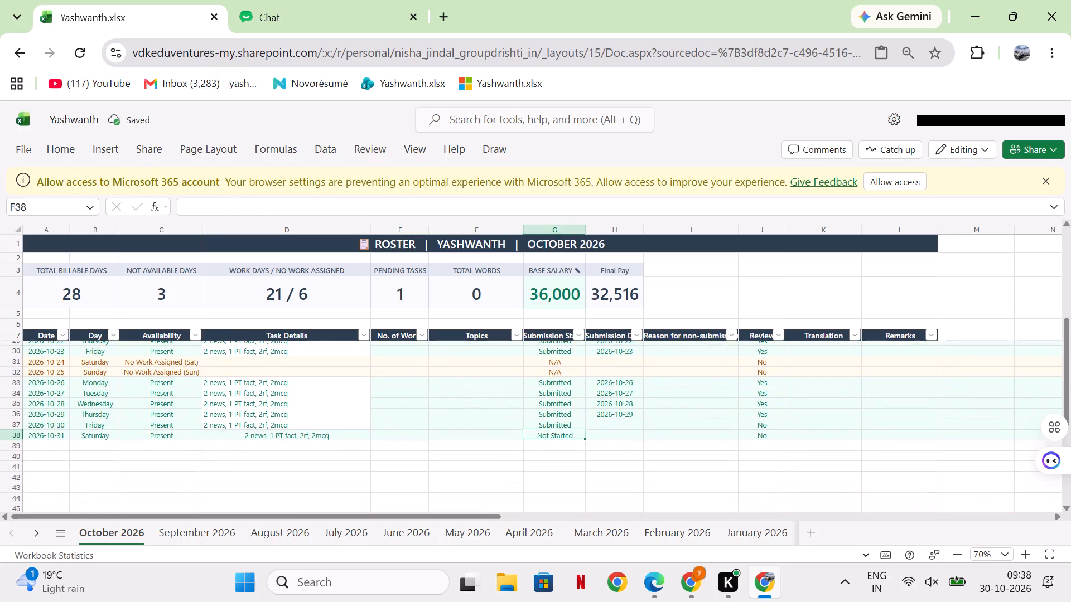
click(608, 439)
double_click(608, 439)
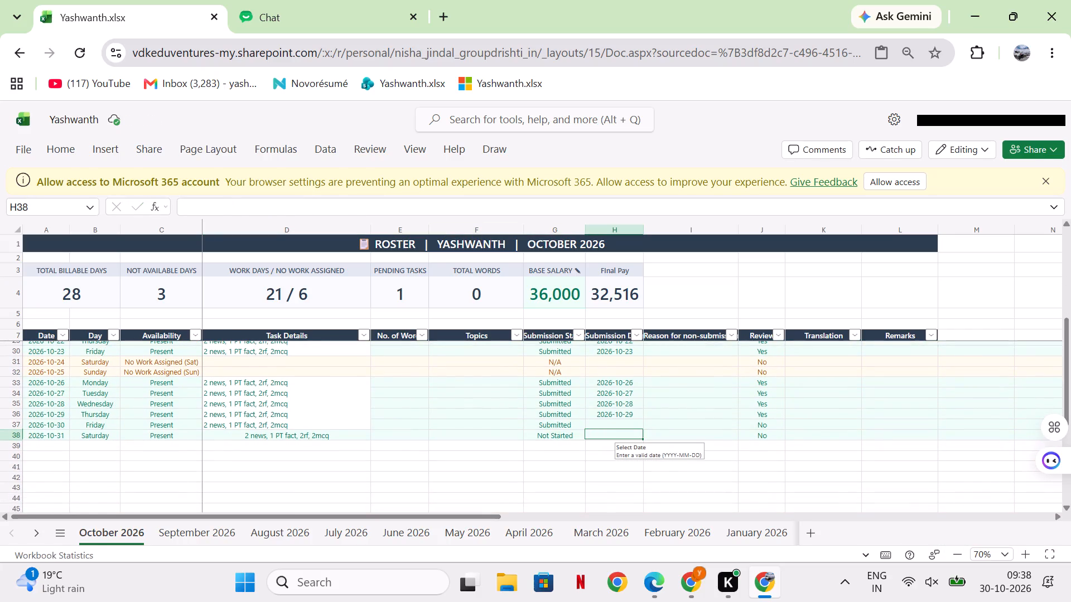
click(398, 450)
Select the empty word-count cell of the 2026-10-01 row.
scroll(398, 450, up, 4)
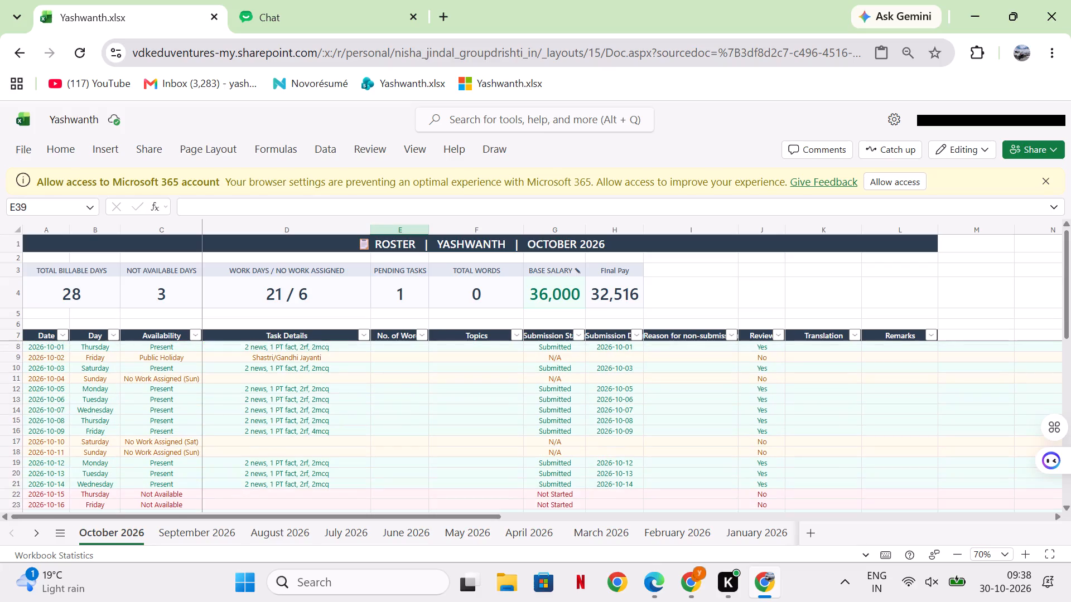
scroll(398, 450, up, 4)
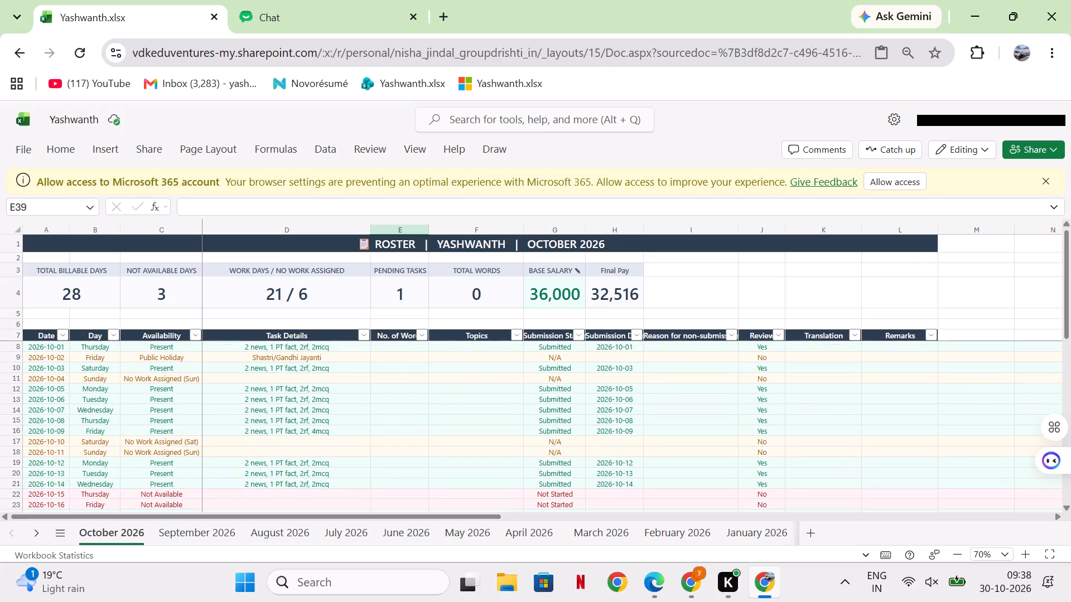
click(394, 344)
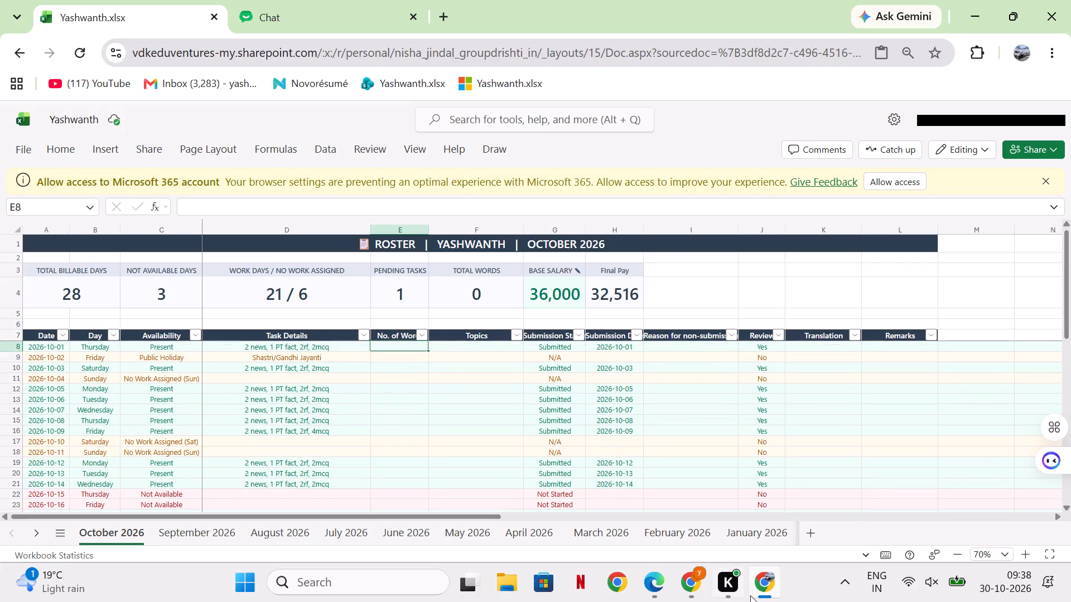
Switch to the ENGLISH work browser profile and open the bookmarked Website folder in Google Drive.
click(1020, 56)
click(799, 385)
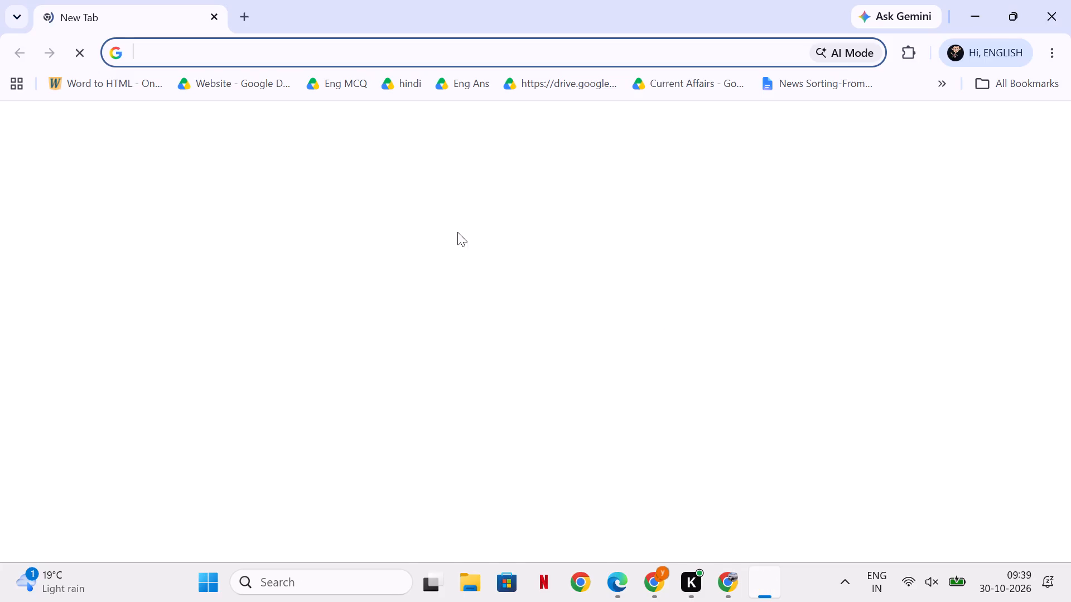
click(222, 77)
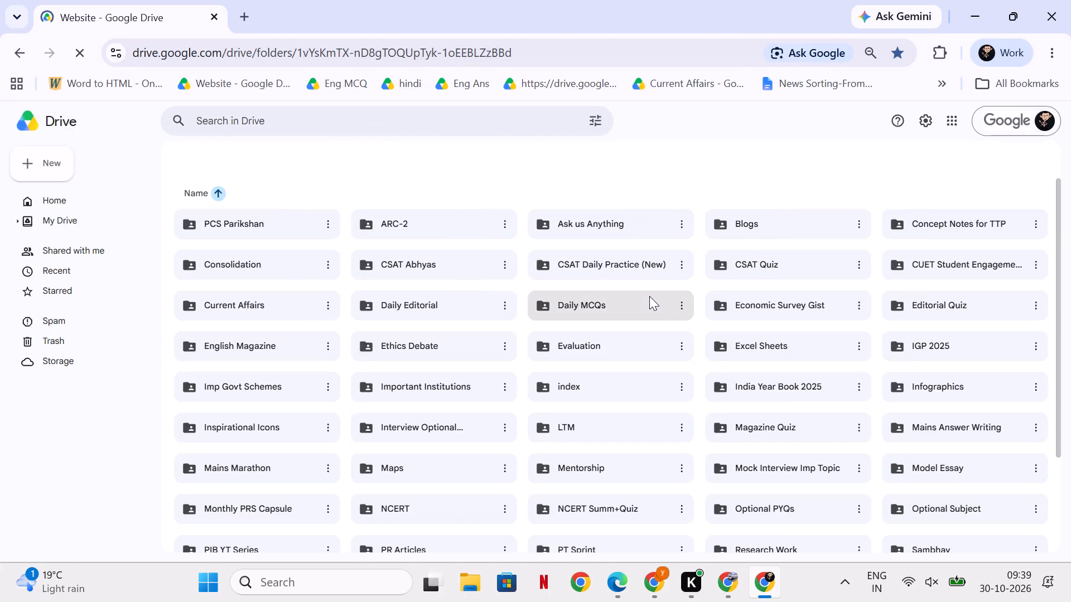
Open the 01-10-2026 document from the October folder under Current Affairs, 2026.
double_click(245, 313)
double_click(248, 337)
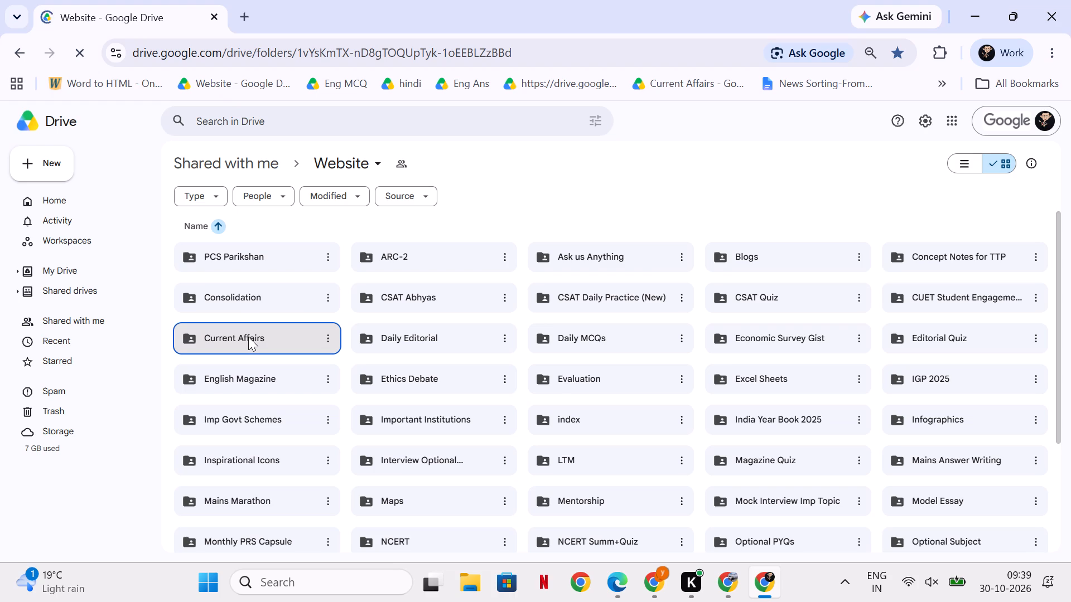
click(248, 337)
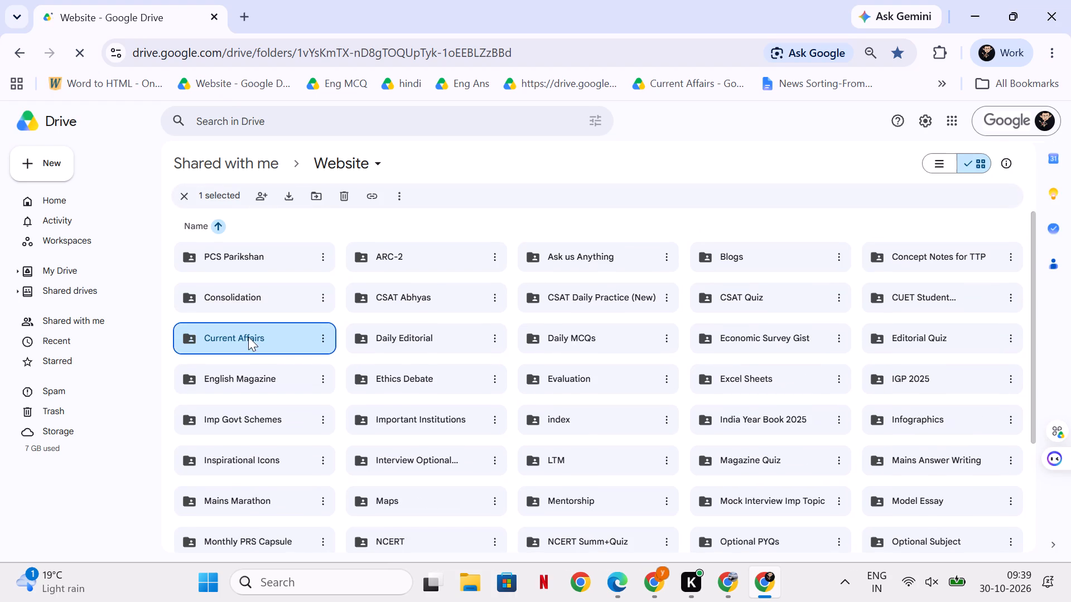
double_click(248, 337)
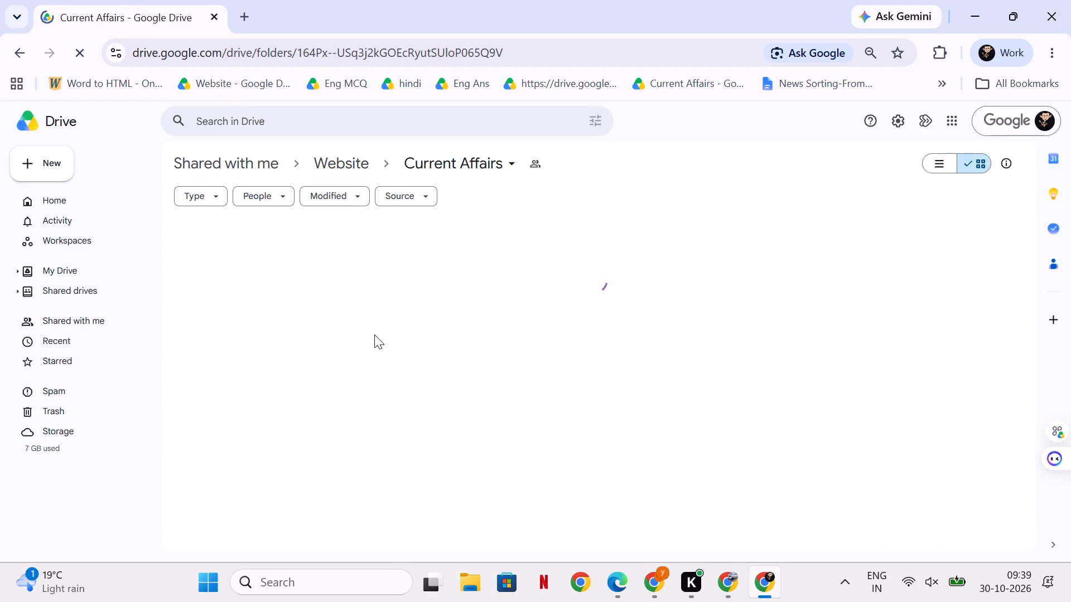
double_click(751, 259)
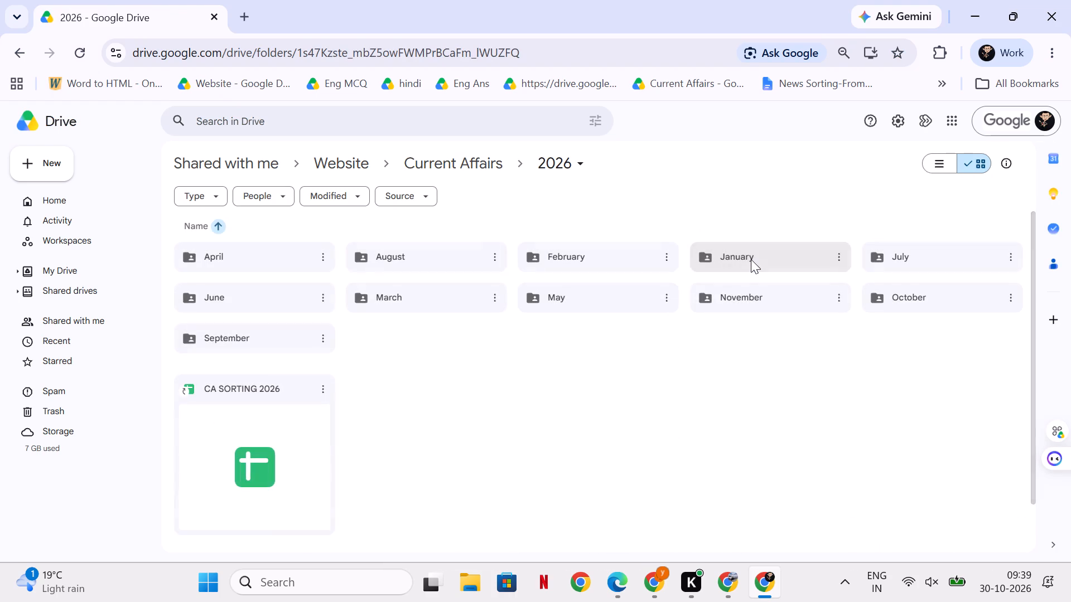
double_click(893, 304)
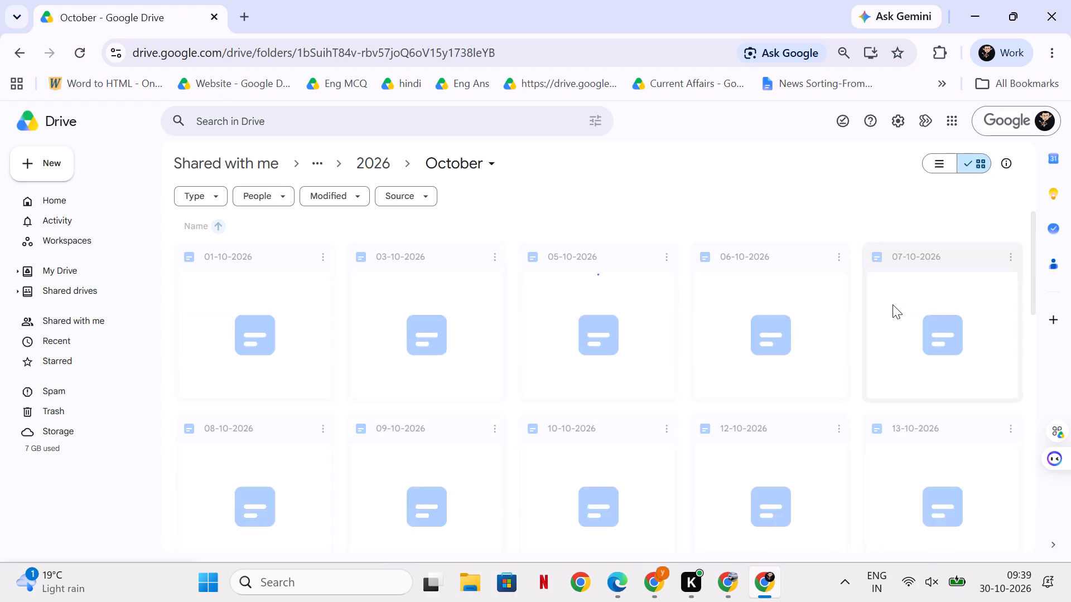
double_click(214, 356)
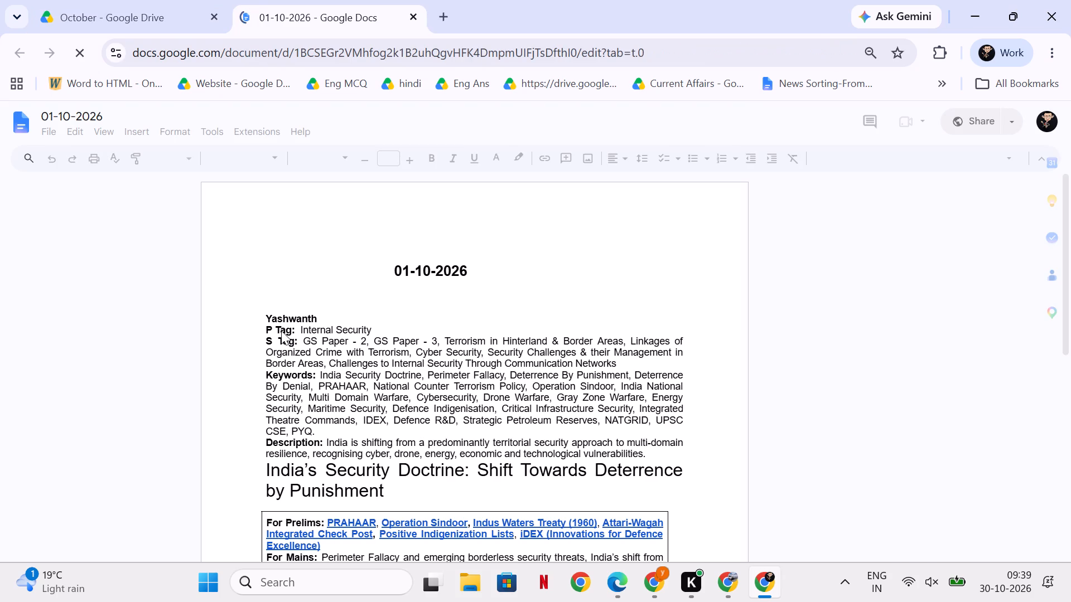
Check the word count from the author line above India's Security Doctrine through the Global Sulphur Cap read-more box.
scroll(281, 321, down, 1)
click(264, 279)
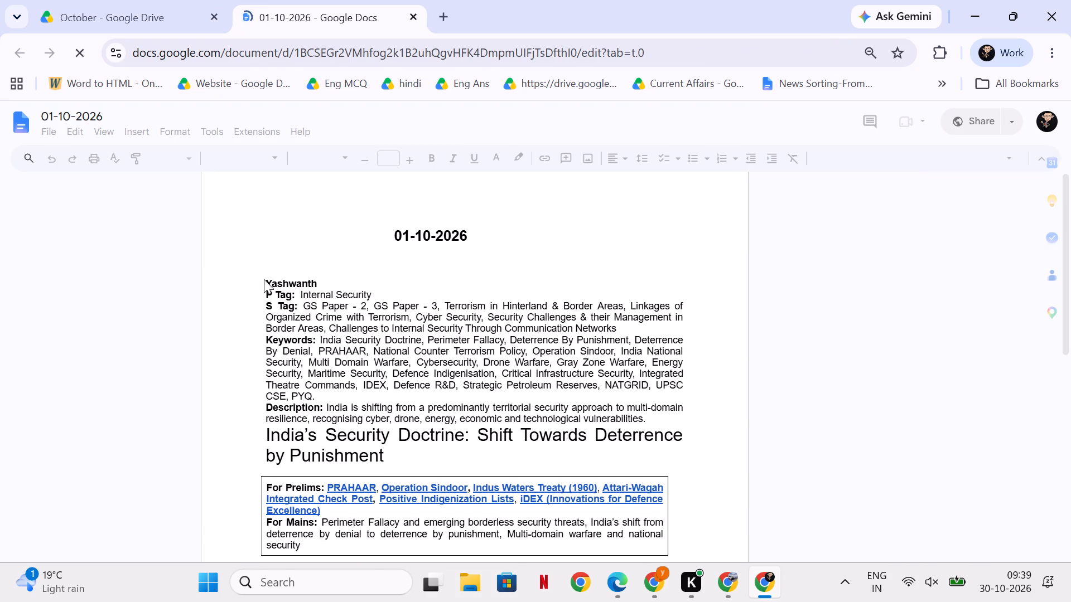
click(264, 281)
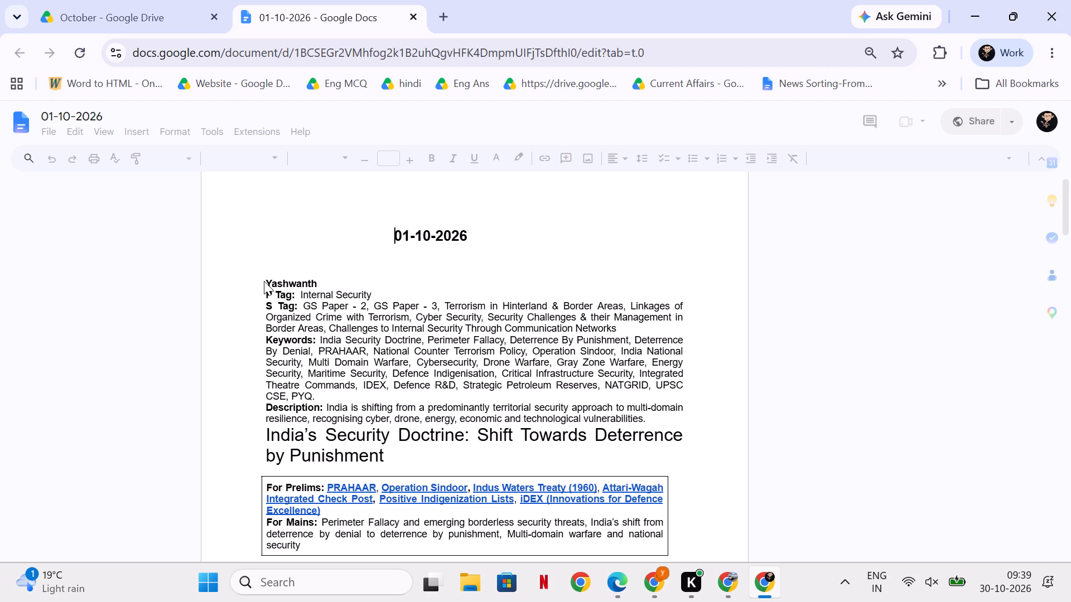
drag(264, 281, 409, 343)
scroll(332, 392, down, 5)
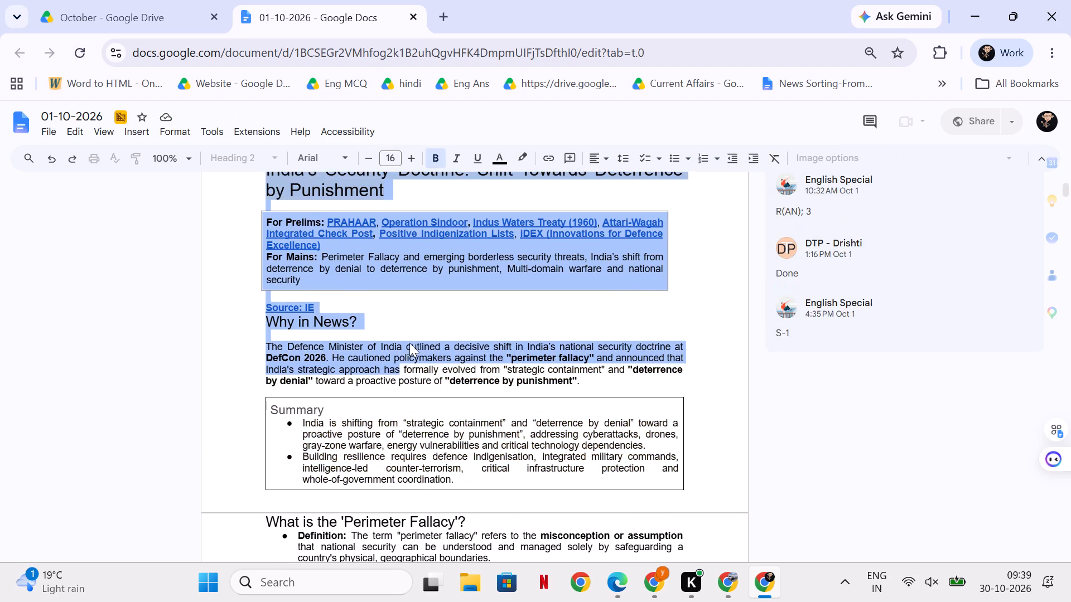
drag(409, 343, 490, 325)
scroll(409, 343, down, 11)
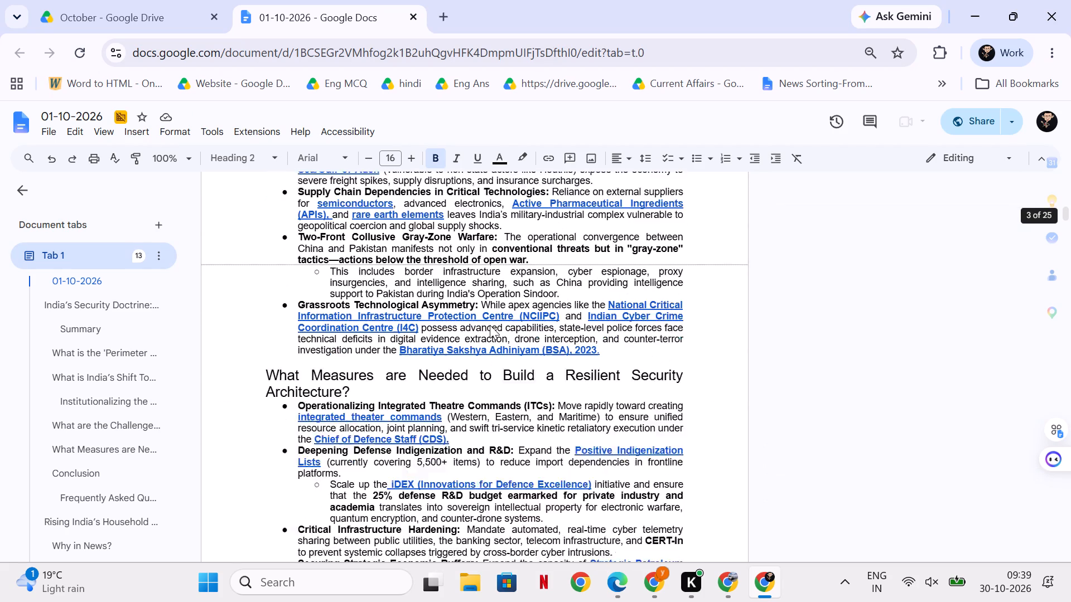
scroll(490, 325, down, 10)
drag(490, 325, 480, 395)
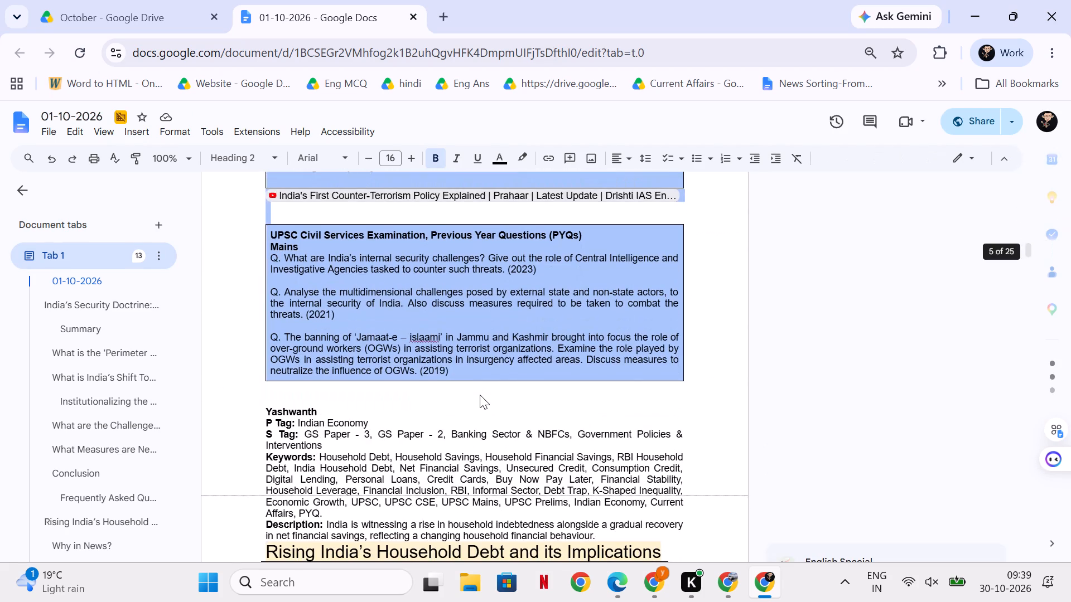
drag(480, 395, 494, 386)
scroll(480, 395, down, 9)
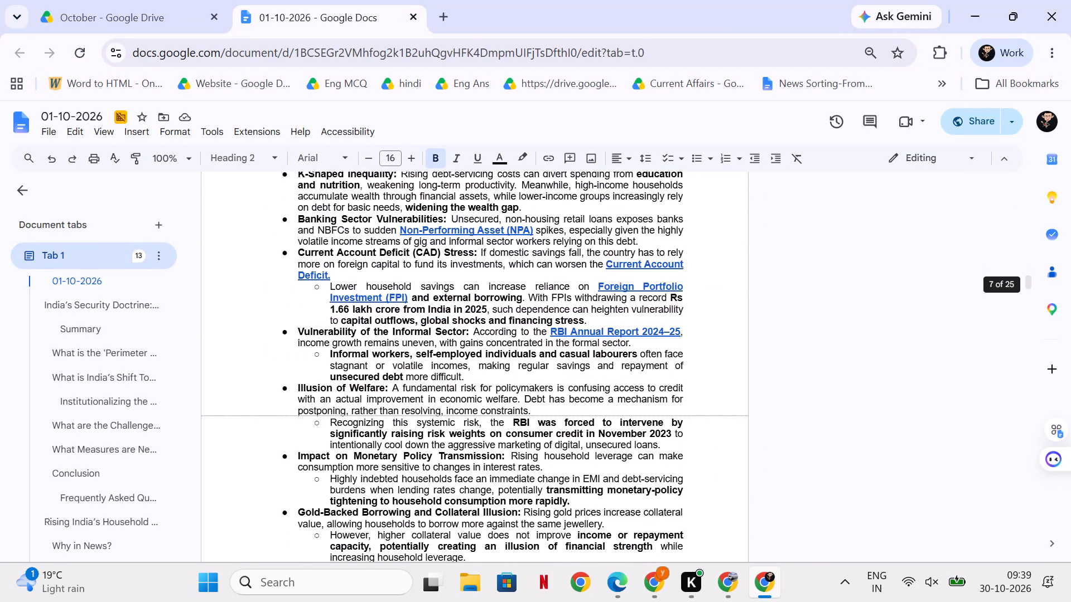
drag(494, 386, 499, 425)
scroll(494, 386, down, 10)
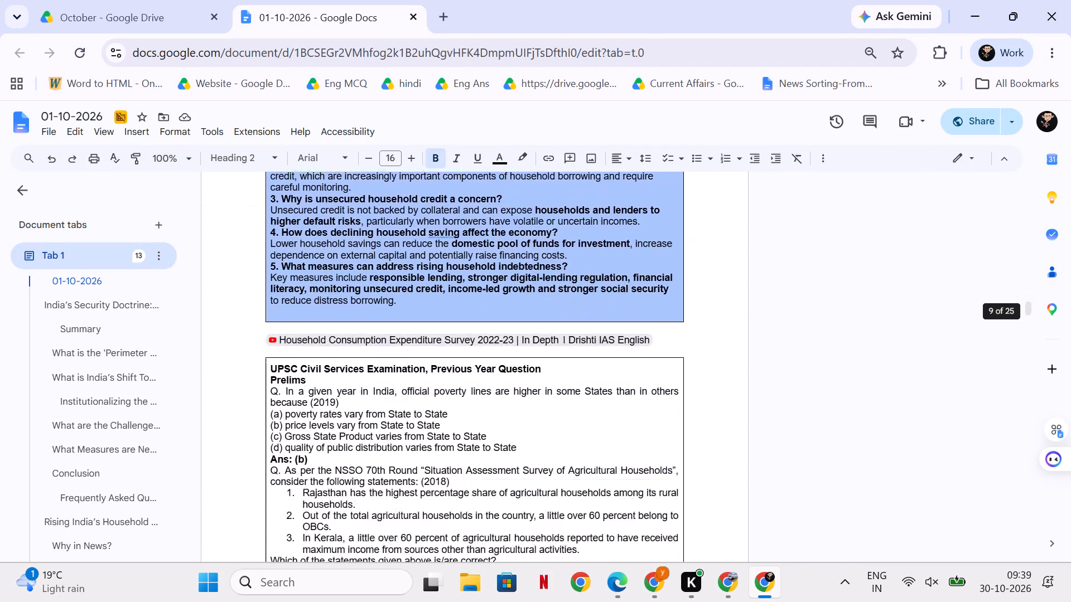
drag(499, 425, 498, 461)
scroll(499, 425, down, 10)
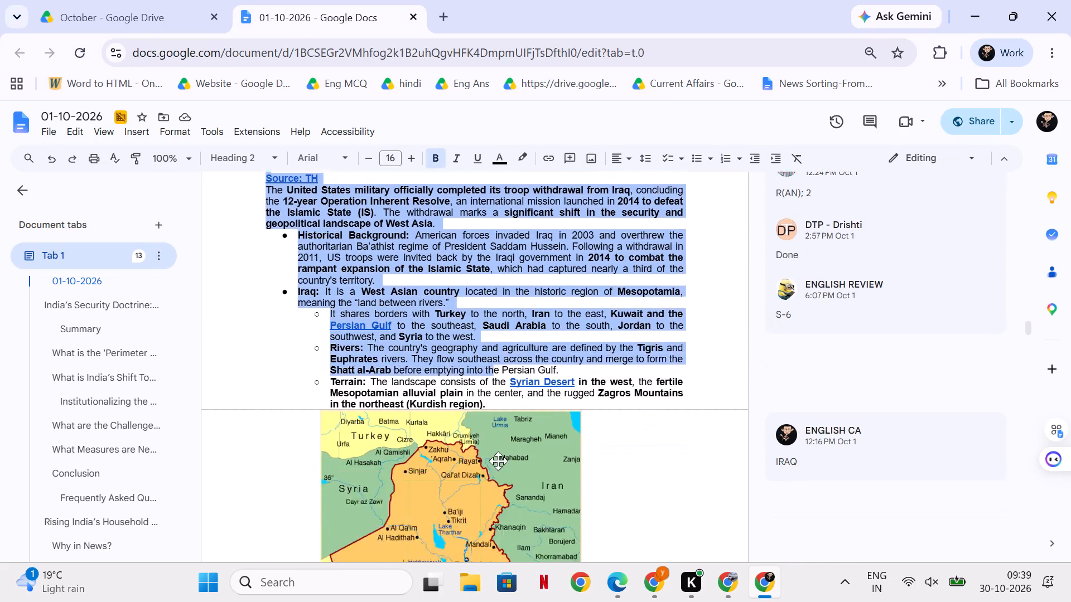
scroll(498, 461, down, 8)
drag(498, 461, 523, 435)
scroll(527, 434, left, 1)
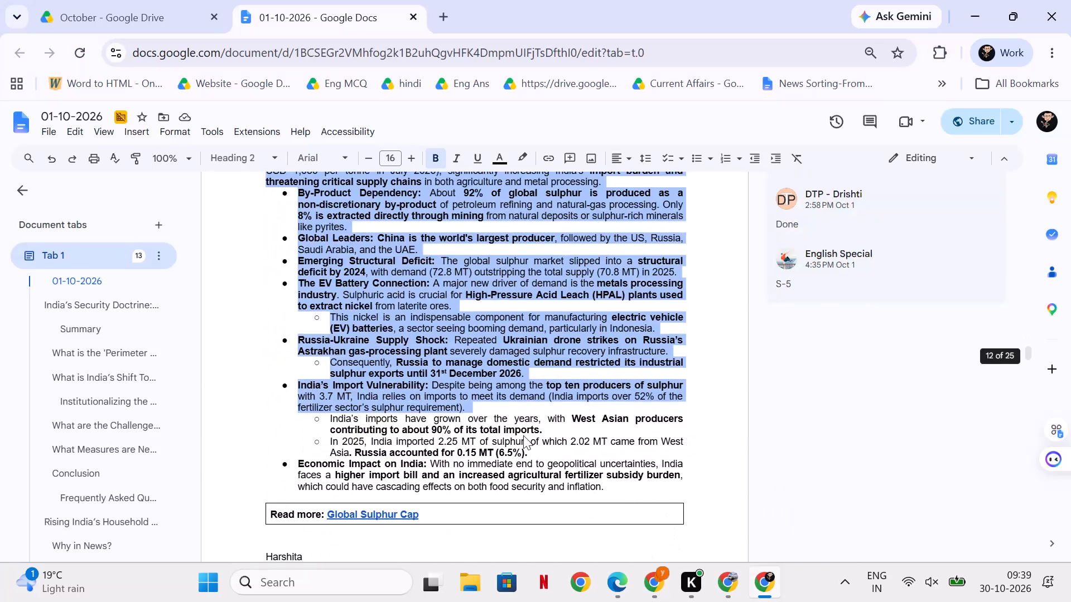
scroll(523, 435, left, 1)
drag(523, 435, 513, 433)
scroll(523, 435, left, 1)
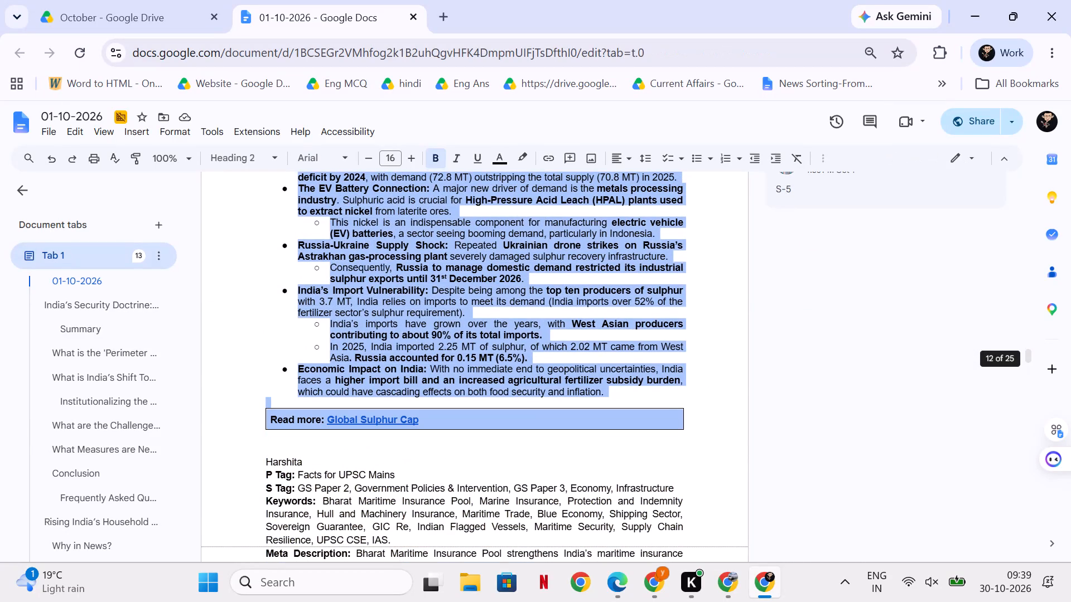
drag(513, 433, 513, 436)
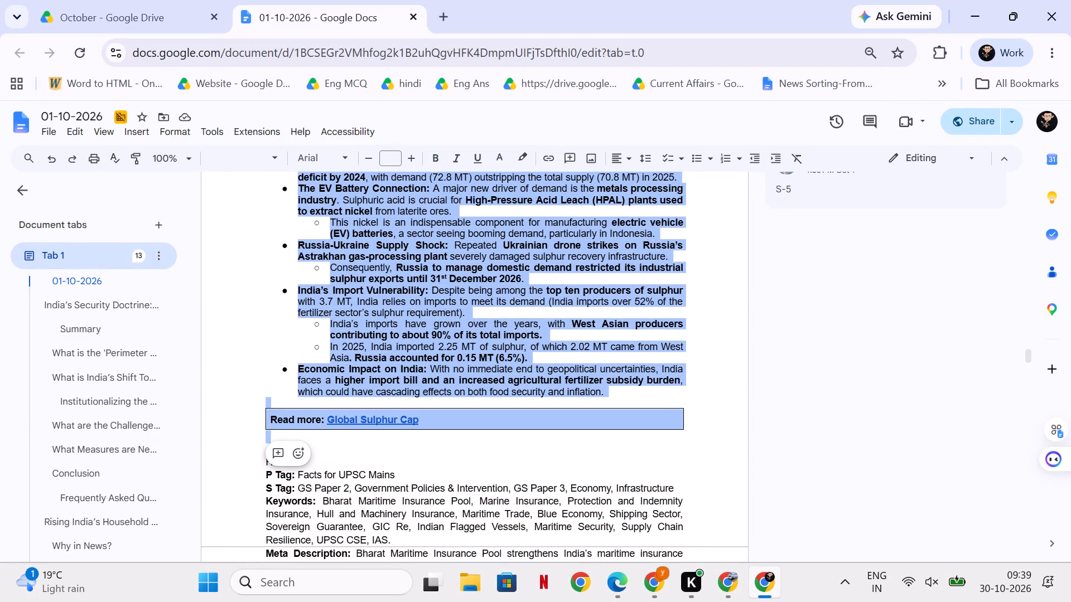
ctrl+shift+scroll(537, 382, down, 1)
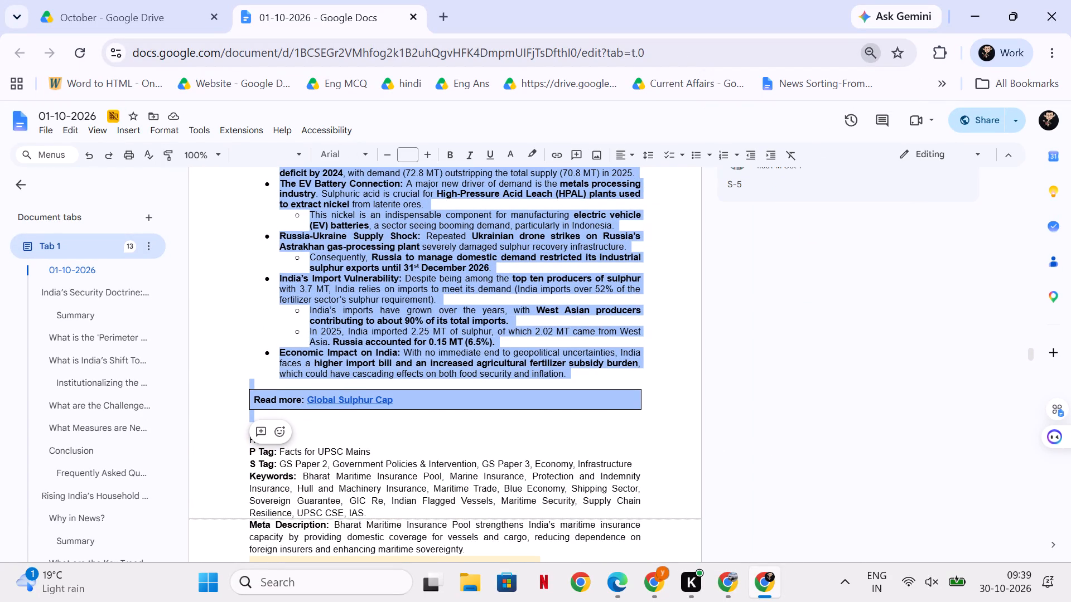
key(ctrl+shift+c)
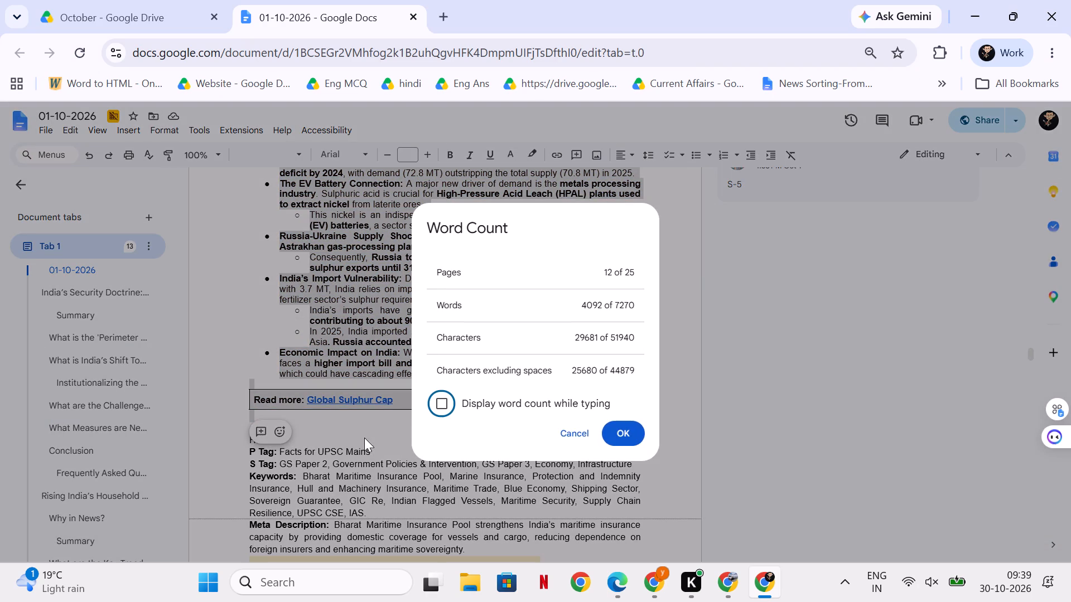
click(631, 429)
click(450, 313)
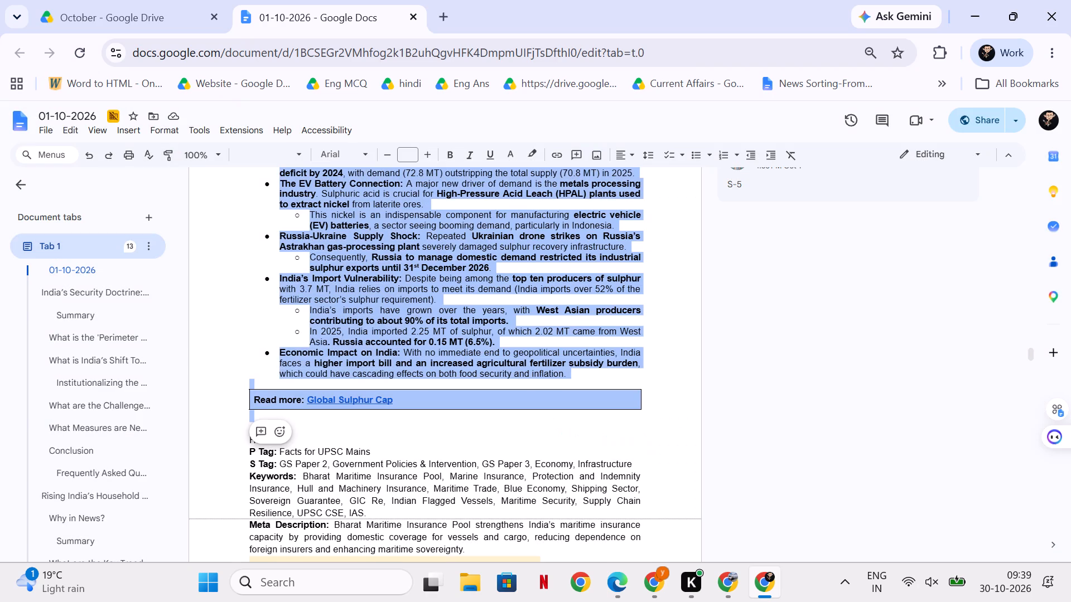
Begin the 2026-10-01 row's word-count formula in the roster with =4092+.
scroll(450, 313, down, 9)
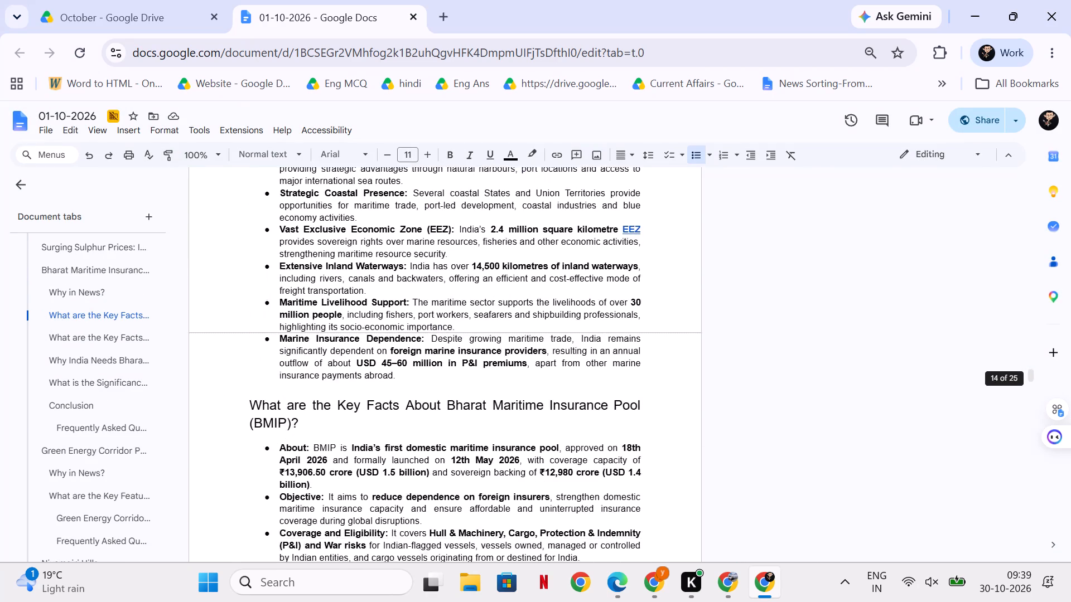
scroll(450, 313, down, 10)
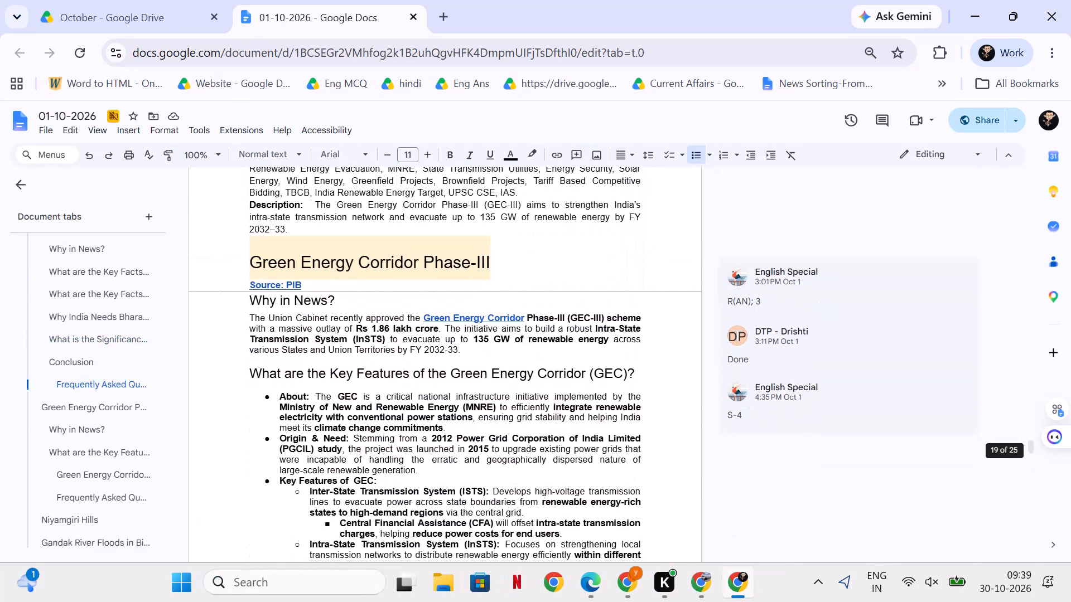
scroll(450, 313, up, 1)
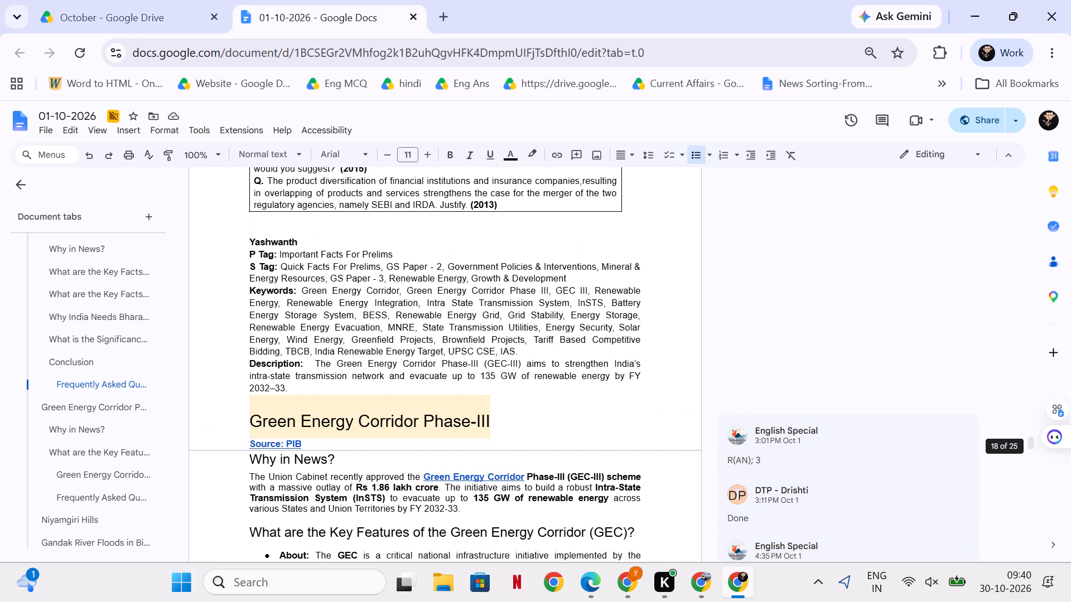
click(702, 575)
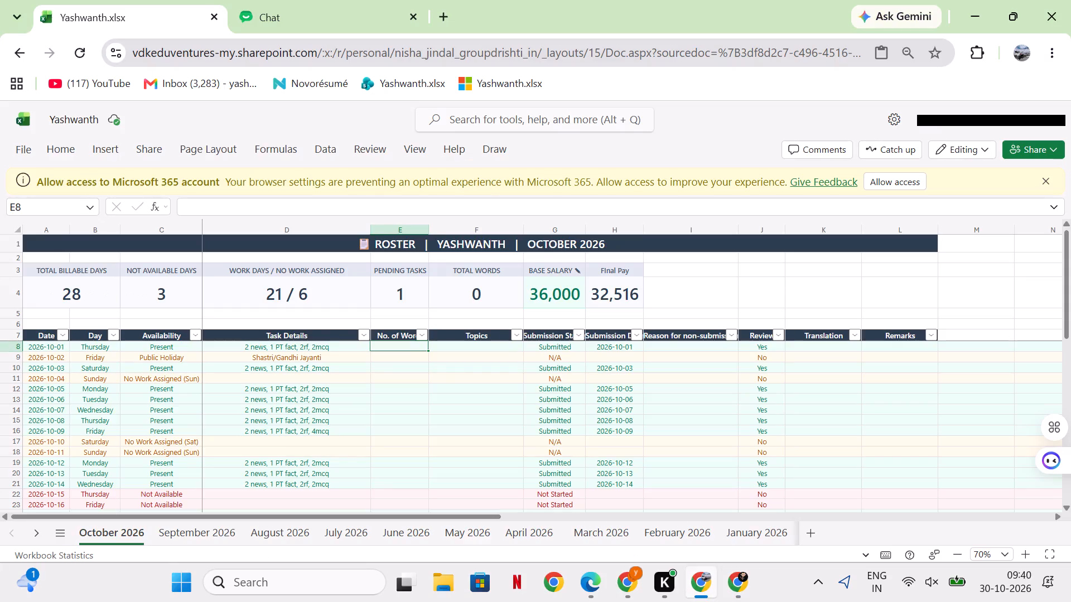
key(equal)
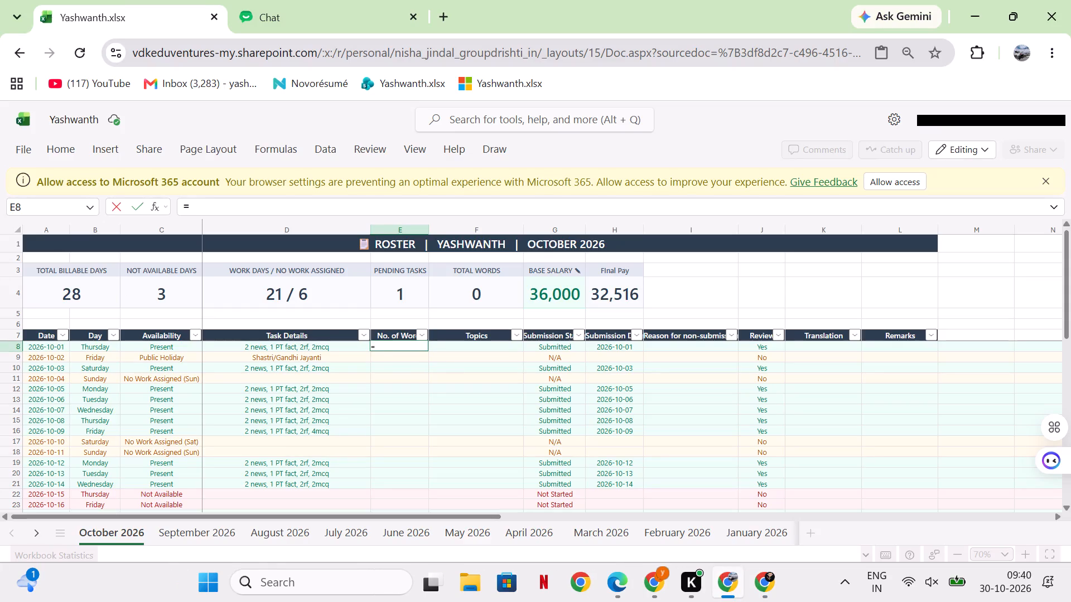
text(4092+)
Check the word count of the Green Energy Corridor Phase-III article, from its author line through its previous year questions.
click(761, 581)
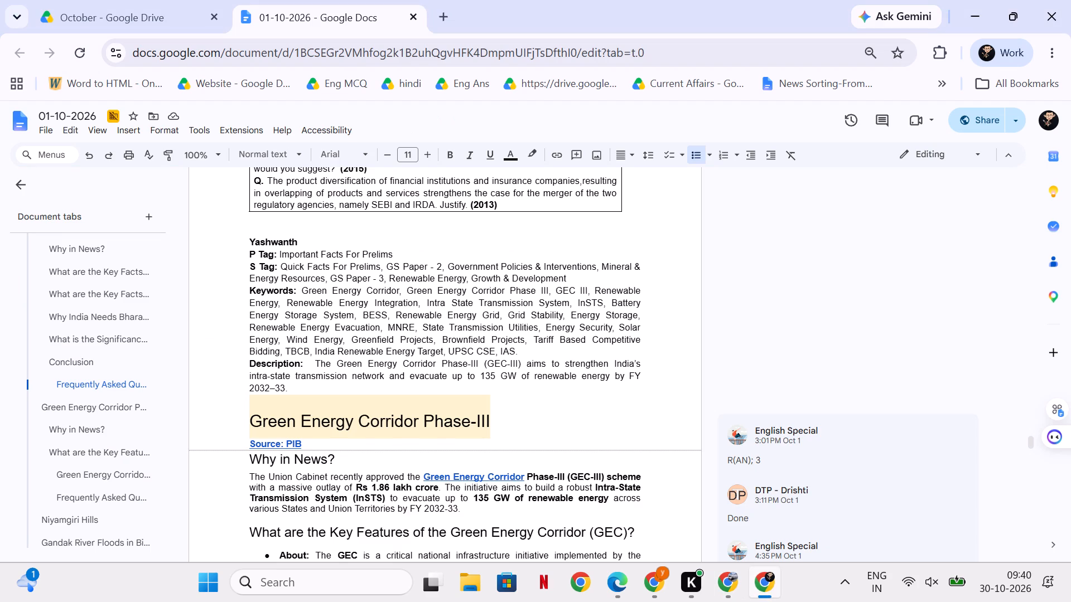
drag(249, 208, 263, 230)
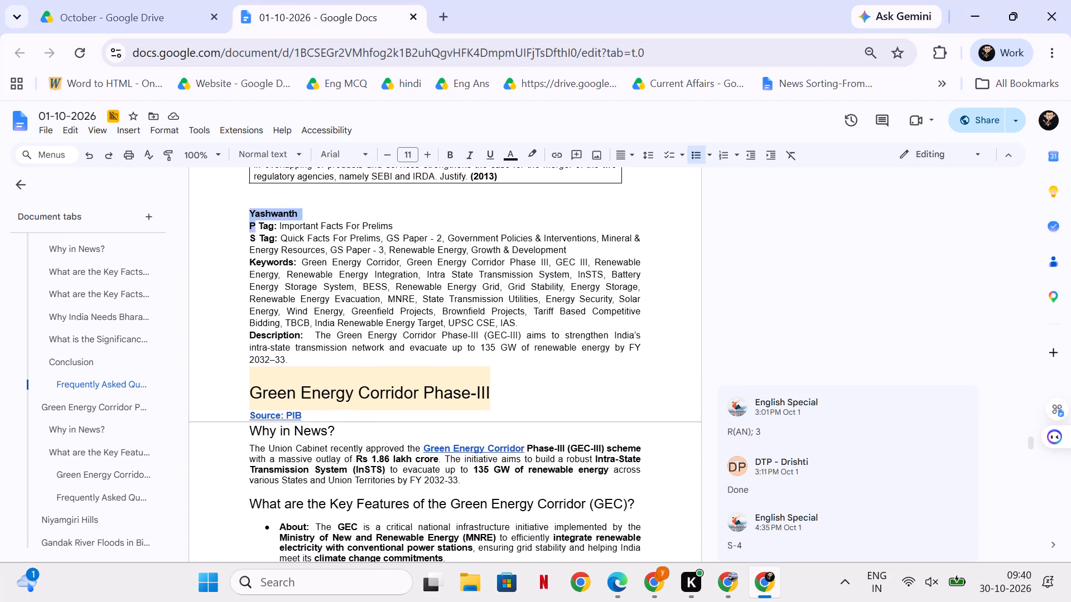
drag(263, 230, 480, 395)
scroll(301, 323, down, 8)
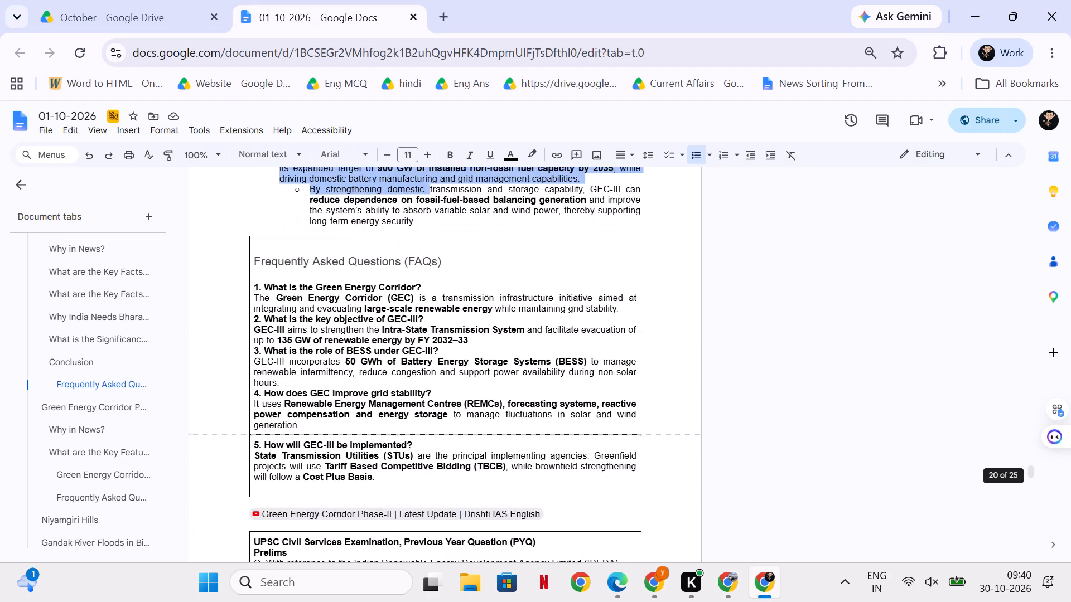
scroll(480, 395, down, 6)
drag(480, 395, 486, 443)
key(ctrl+shift+c)
click(601, 435)
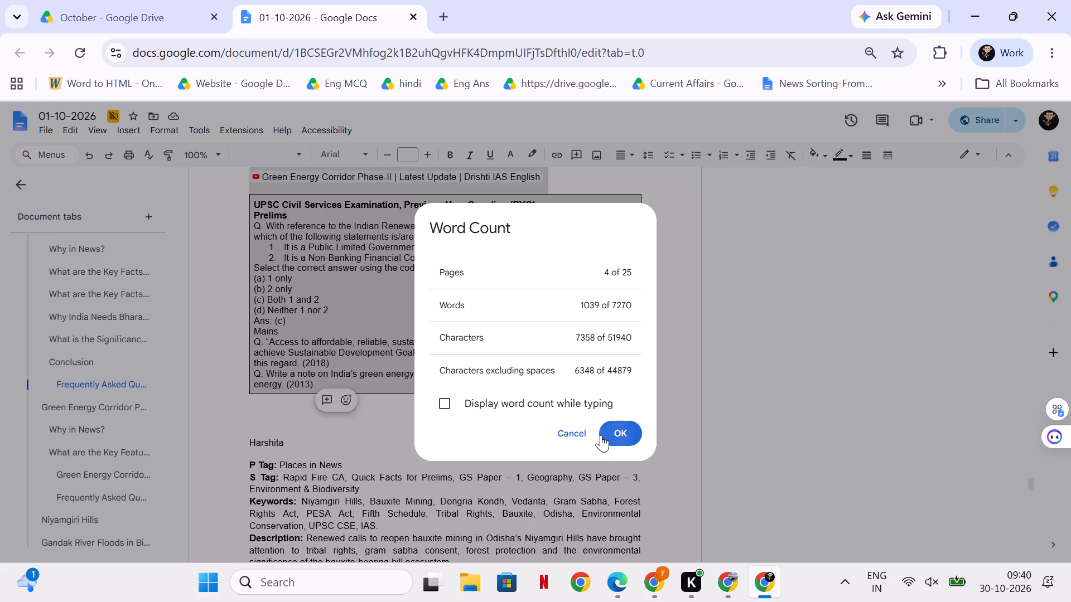
click(532, 399)
Complete the 2026-10-01 row's word-count formula as =4092+1039+502.
scroll(532, 399, down, 7)
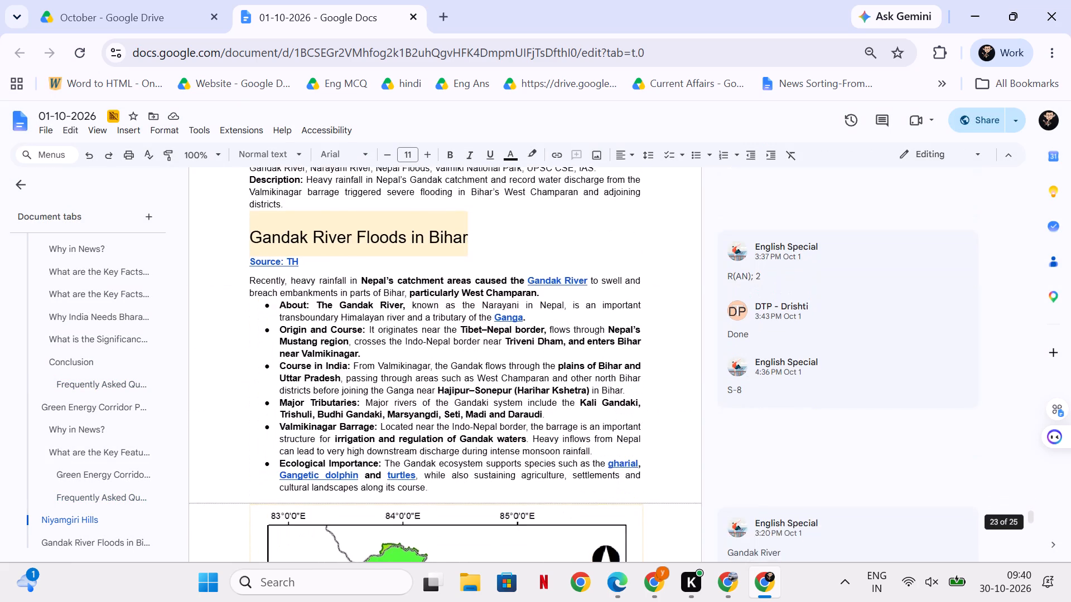
scroll(532, 399, down, 11)
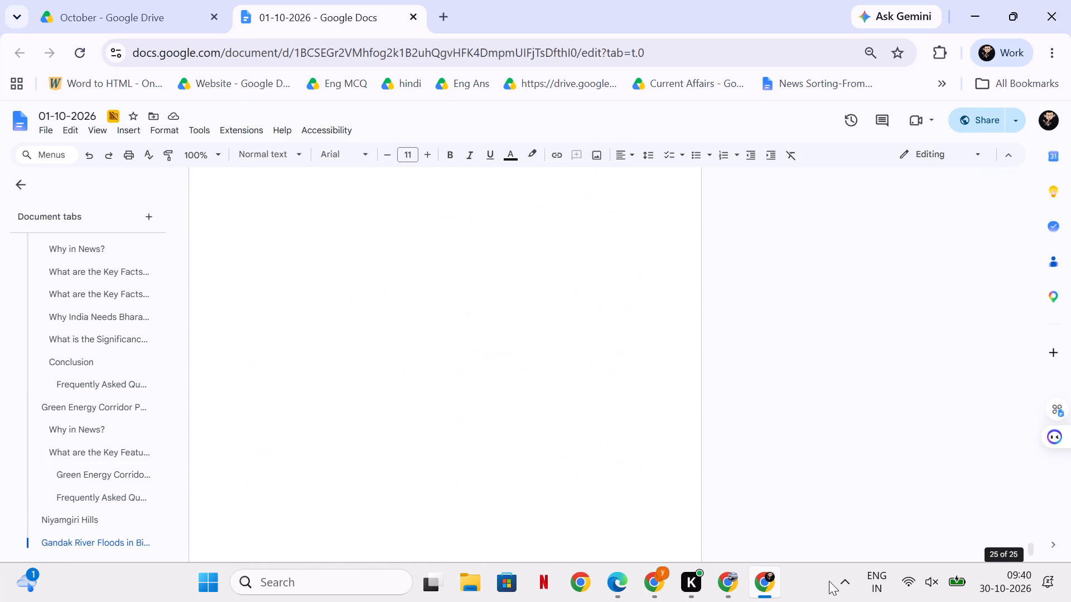
click(713, 579)
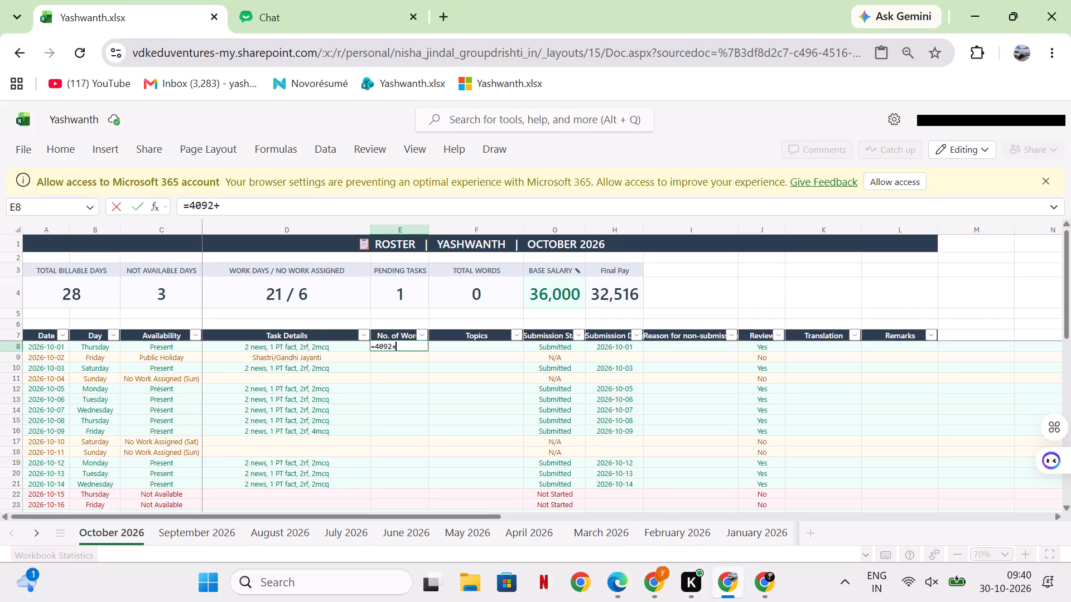
text(10)
text(39)
key(shift+plus)
text(501)
key(BackSpace)
key(2)
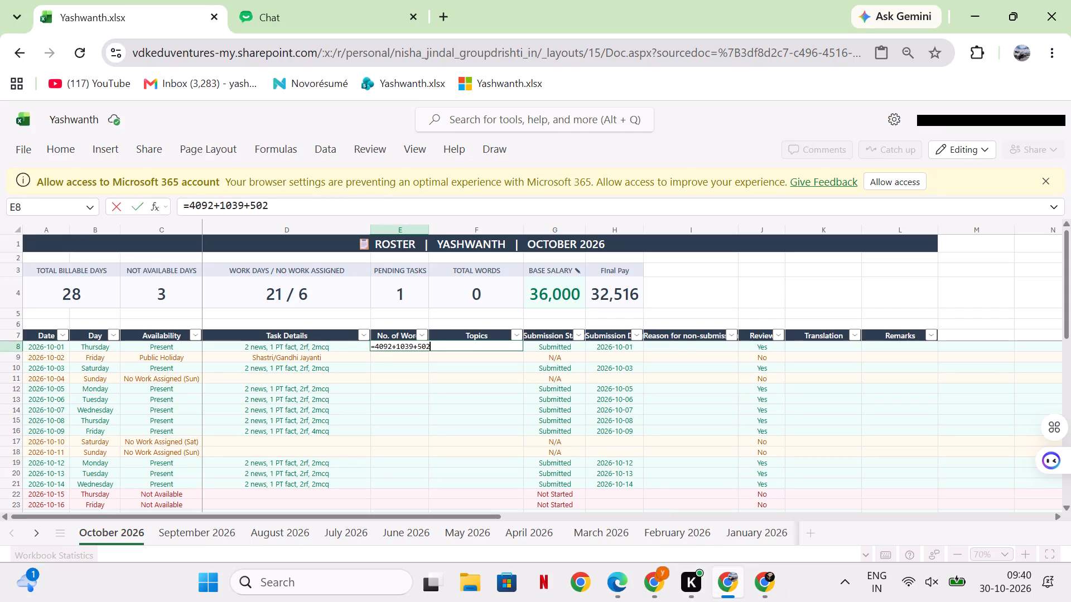
key(Return)
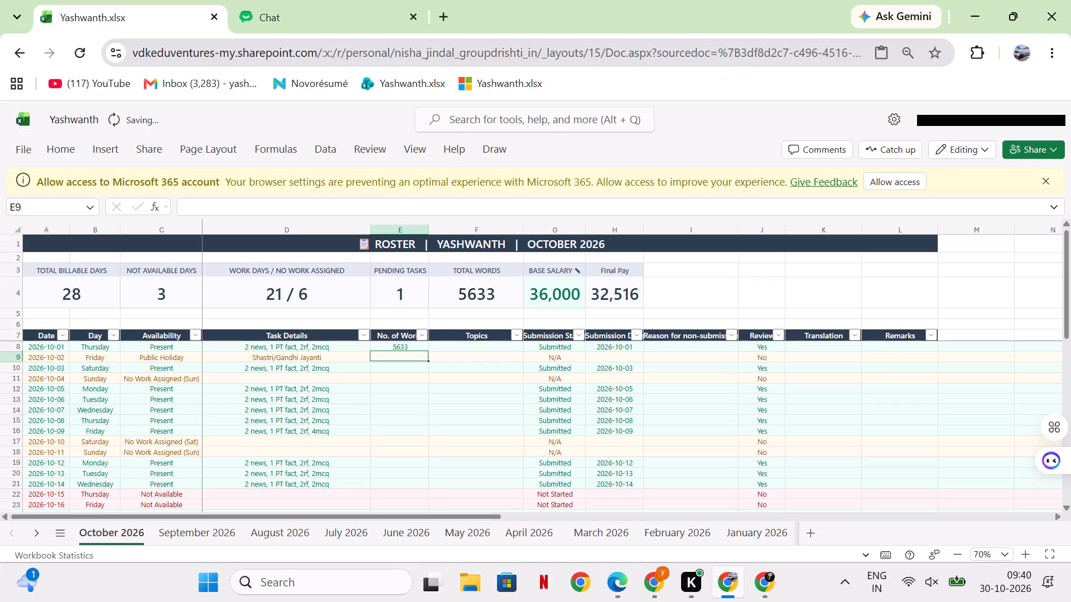
Select the empty word-count cell of the 2026-10-03 row.
click(393, 371)
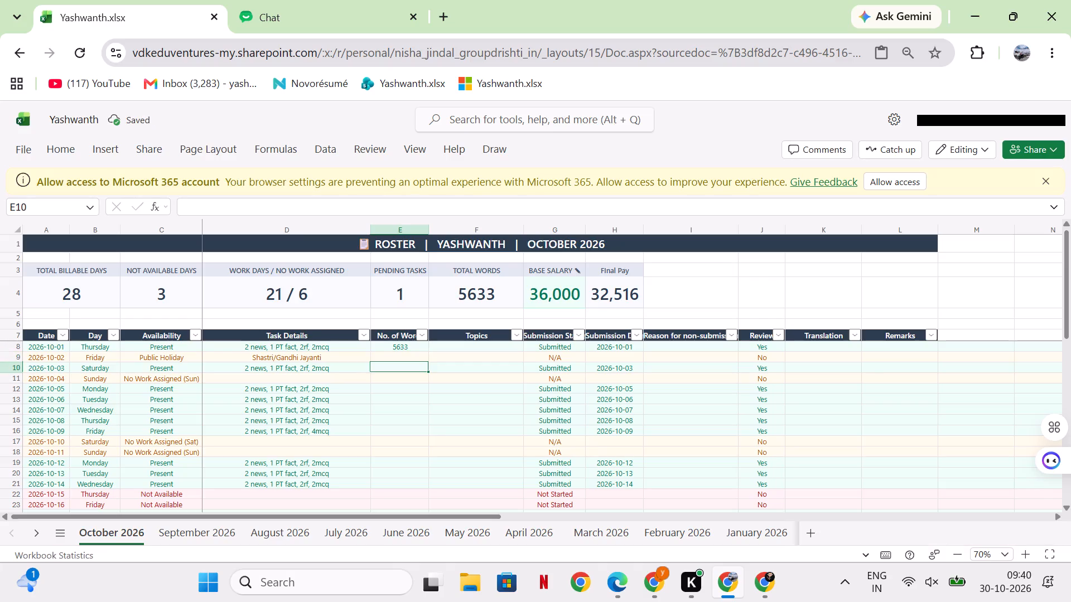
Close the 01-10-2026 document and open the 03-10-2026 document from the October folder.
click(764, 574)
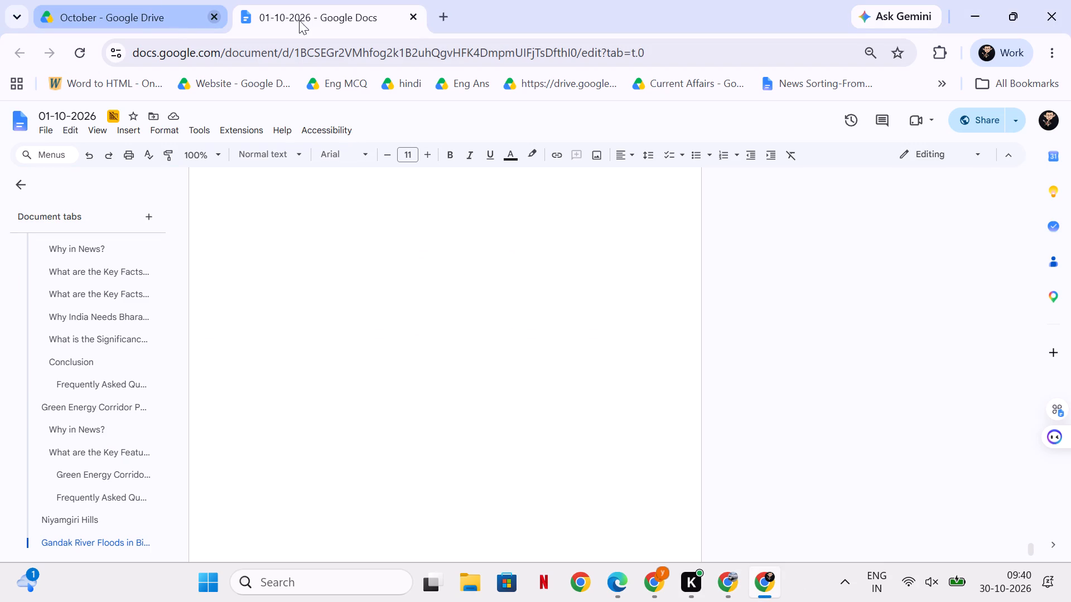
click(413, 18)
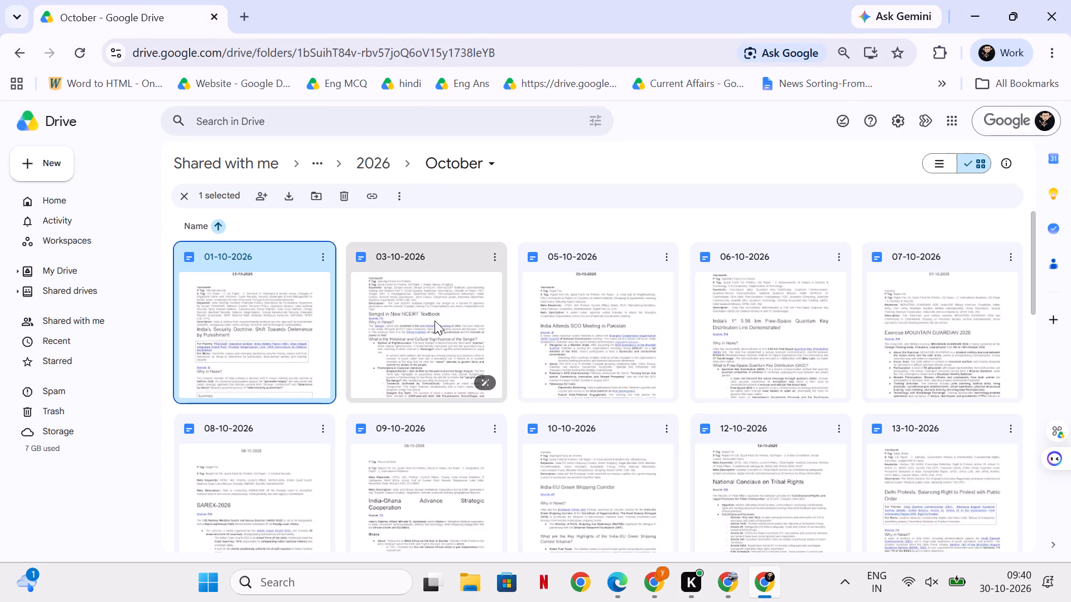
double_click(435, 321)
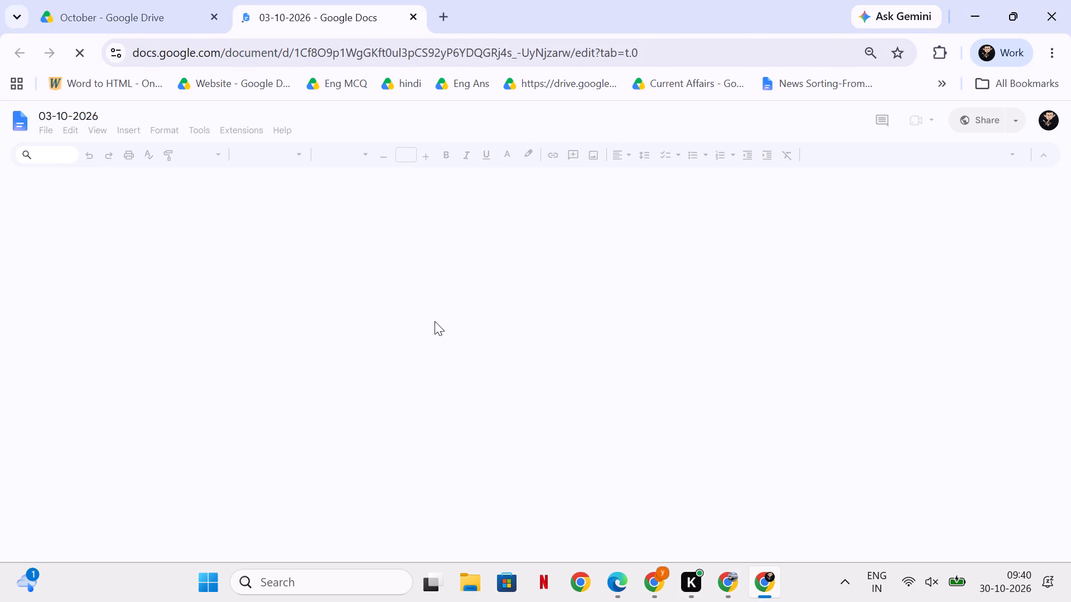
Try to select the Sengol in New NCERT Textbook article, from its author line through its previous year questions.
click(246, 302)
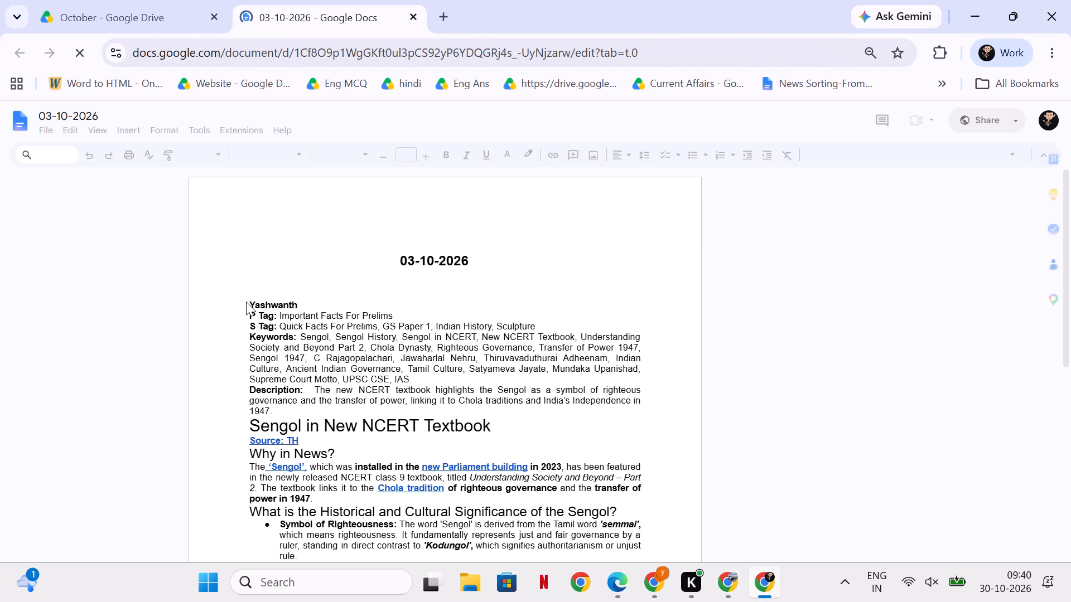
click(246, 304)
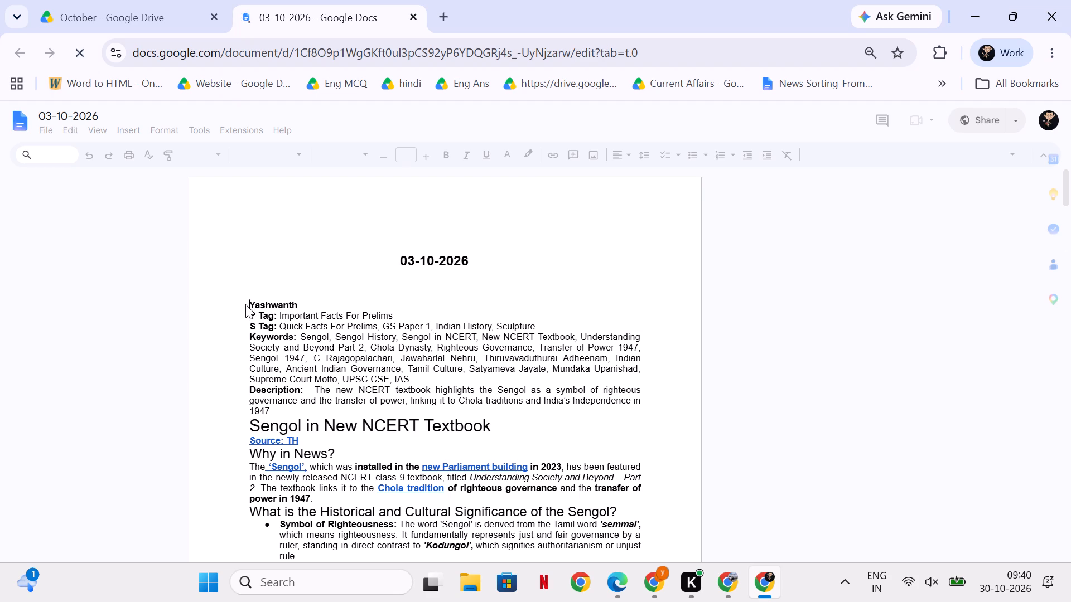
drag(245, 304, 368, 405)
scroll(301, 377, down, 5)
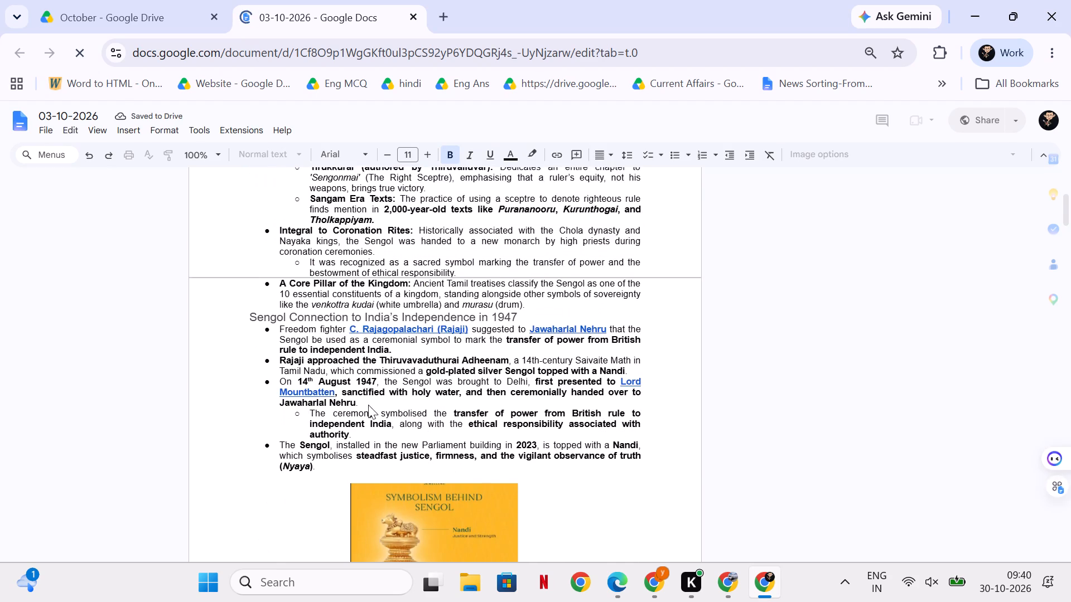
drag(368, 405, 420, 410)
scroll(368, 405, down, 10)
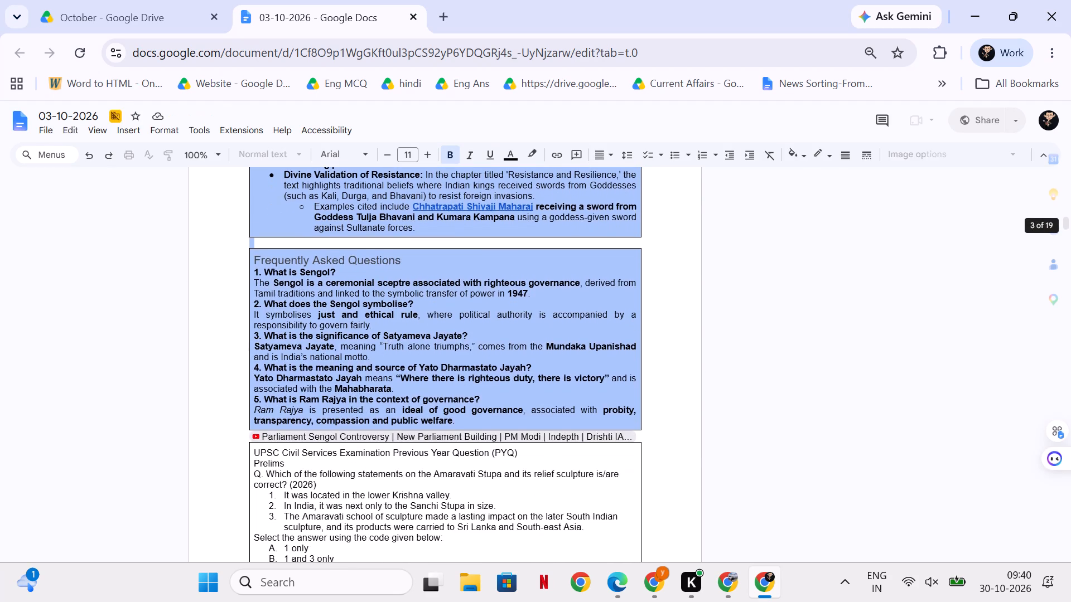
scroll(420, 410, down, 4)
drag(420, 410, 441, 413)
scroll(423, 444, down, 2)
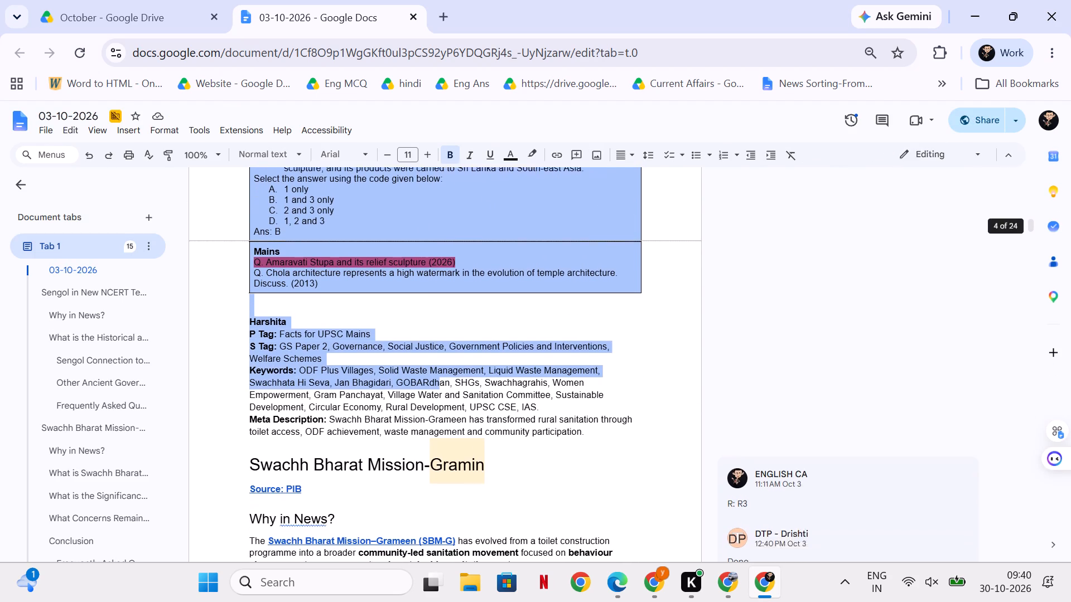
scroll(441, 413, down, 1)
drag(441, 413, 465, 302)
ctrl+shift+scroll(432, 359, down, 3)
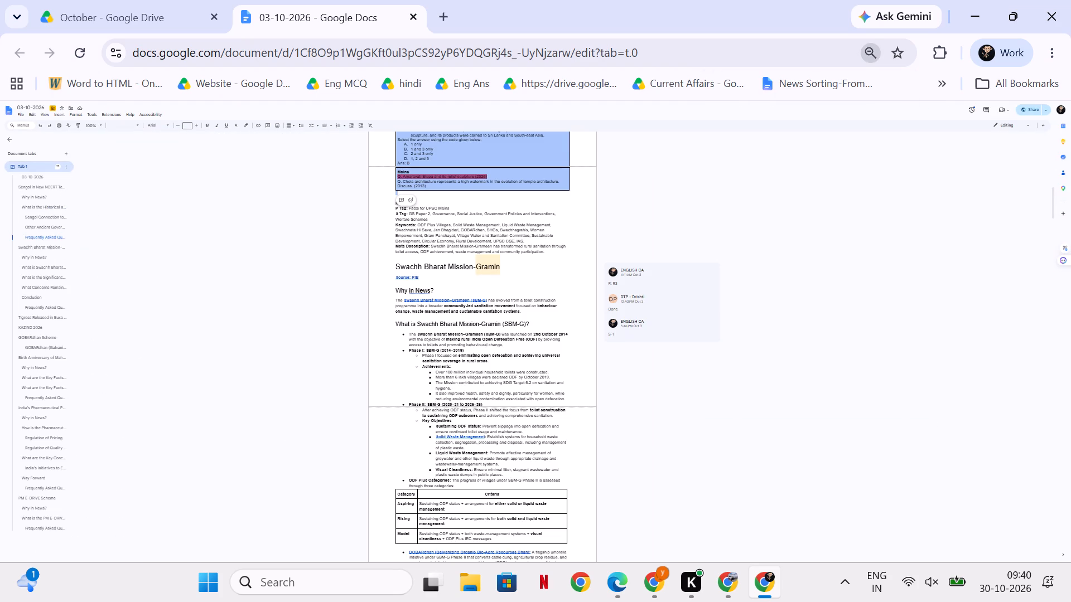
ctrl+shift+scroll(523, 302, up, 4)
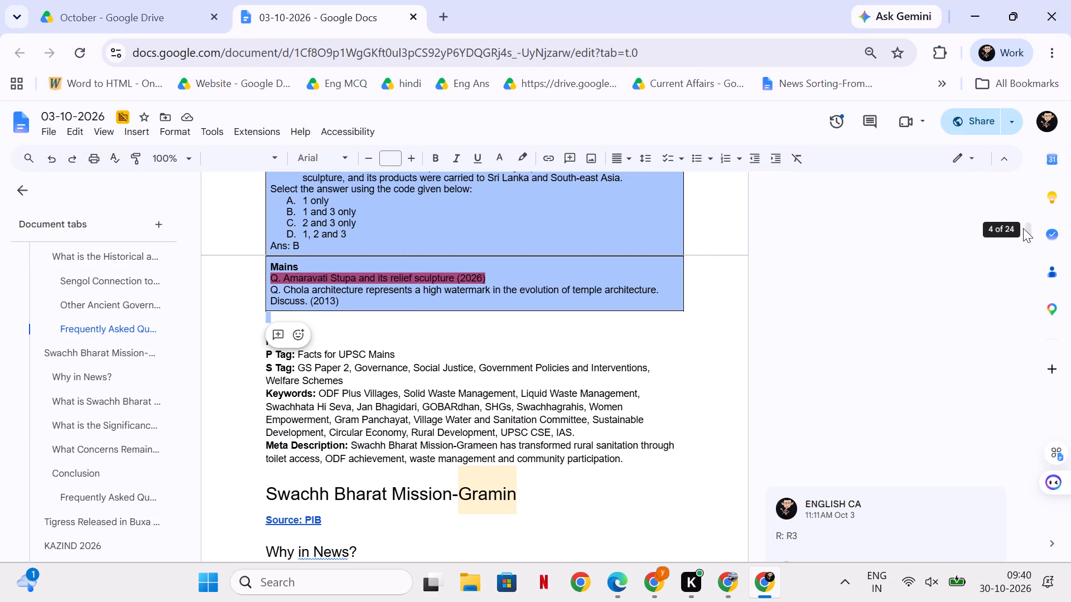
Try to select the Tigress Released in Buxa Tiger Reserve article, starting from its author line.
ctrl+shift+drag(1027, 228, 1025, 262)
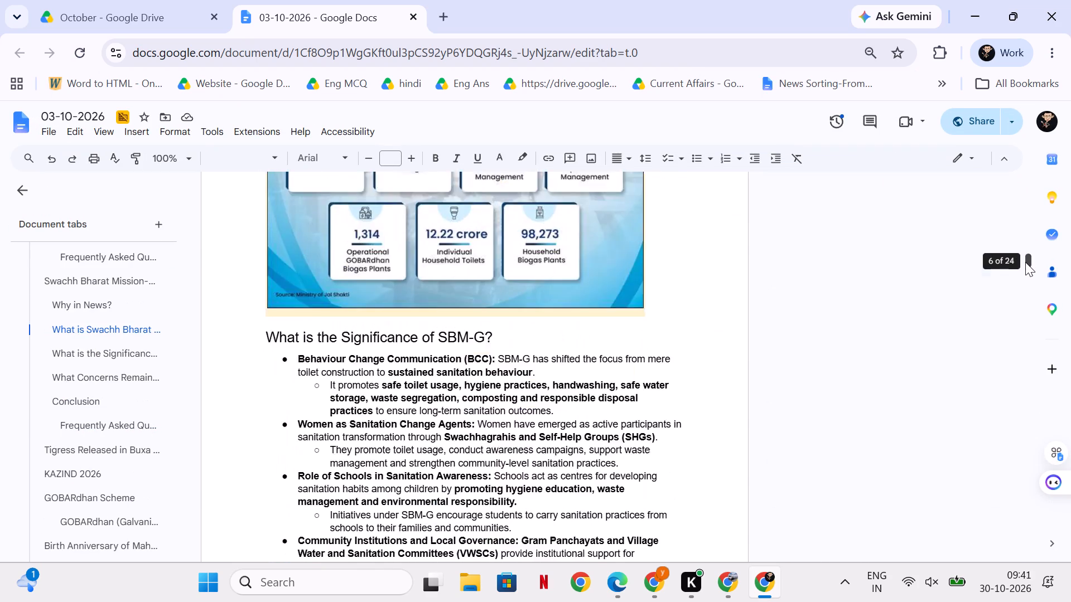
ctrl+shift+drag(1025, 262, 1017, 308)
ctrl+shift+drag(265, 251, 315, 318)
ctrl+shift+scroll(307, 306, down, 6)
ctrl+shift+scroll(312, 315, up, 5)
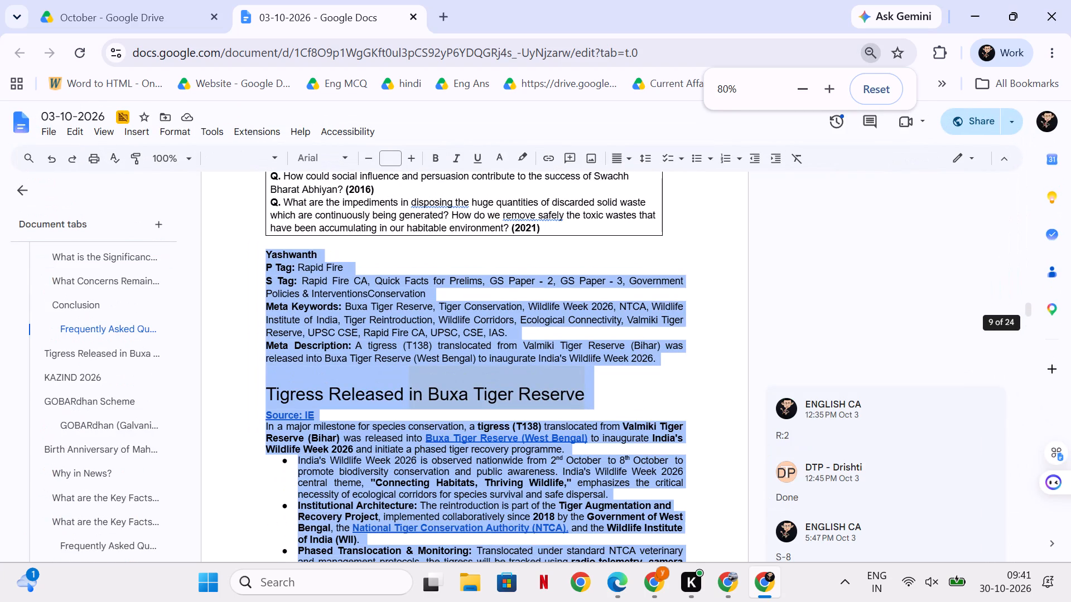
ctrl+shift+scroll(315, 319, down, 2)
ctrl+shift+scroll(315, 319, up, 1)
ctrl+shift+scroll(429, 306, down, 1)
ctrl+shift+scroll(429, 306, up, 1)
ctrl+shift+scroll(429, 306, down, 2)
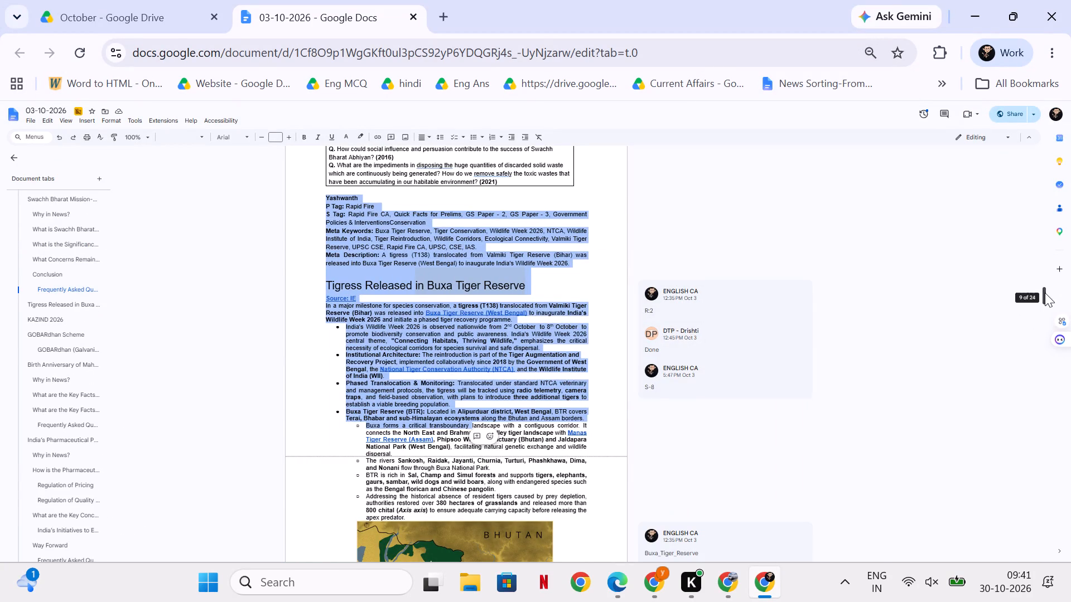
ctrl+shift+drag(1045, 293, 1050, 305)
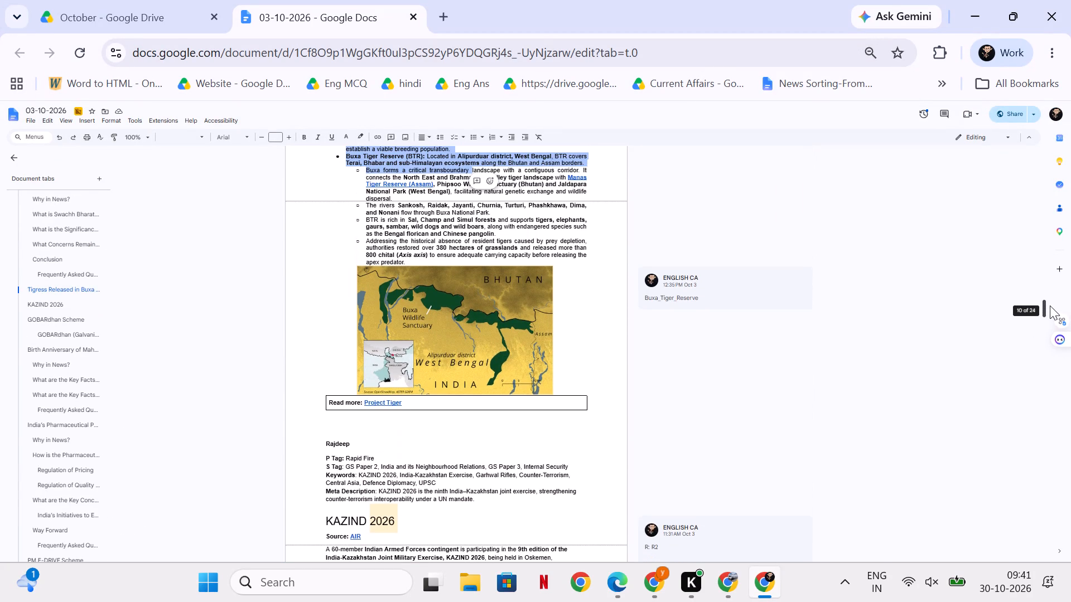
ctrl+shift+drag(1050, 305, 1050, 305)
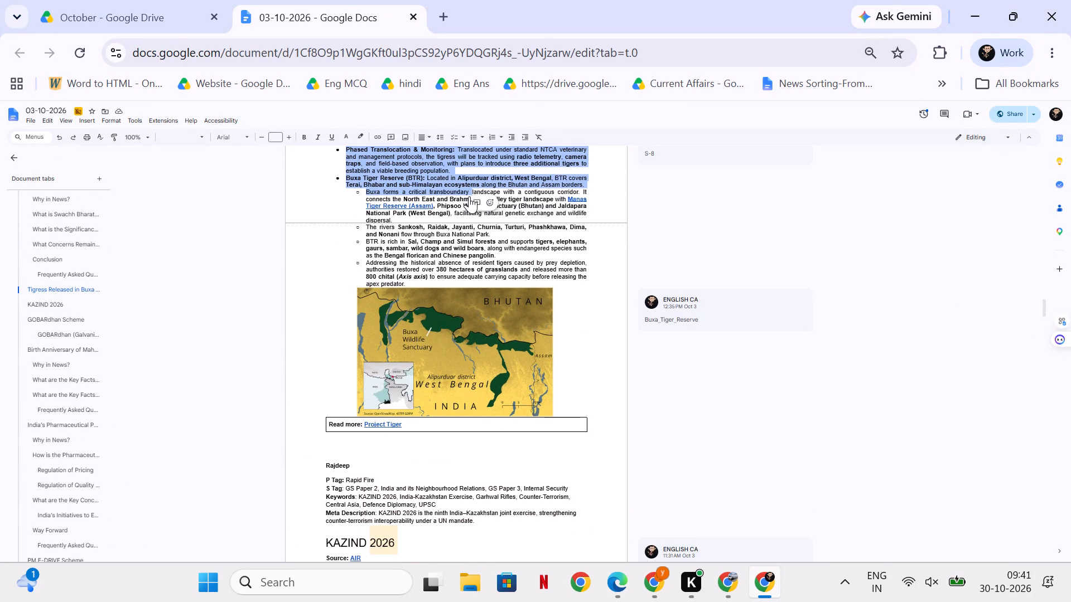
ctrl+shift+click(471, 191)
Check the word count of the Sengol in New NCERT Textbook article, from its author line through its previous year questions.
scroll(412, 216, up, 1)
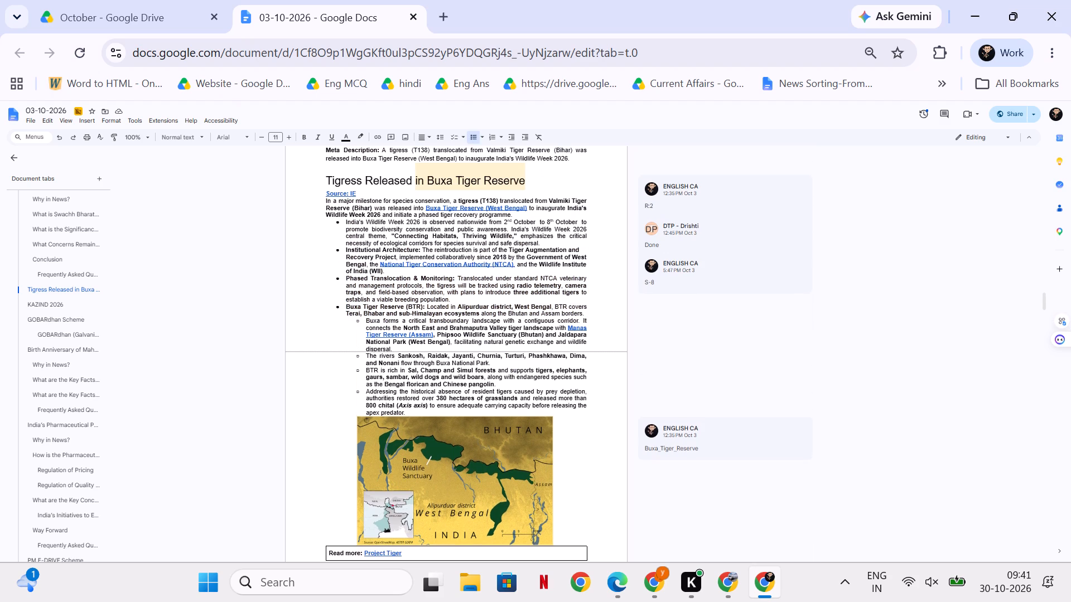
ctrl+scroll(413, 217, up, 1)
ctrl+scroll(413, 217, down, 1)
ctrl+scroll(413, 217, up, 1)
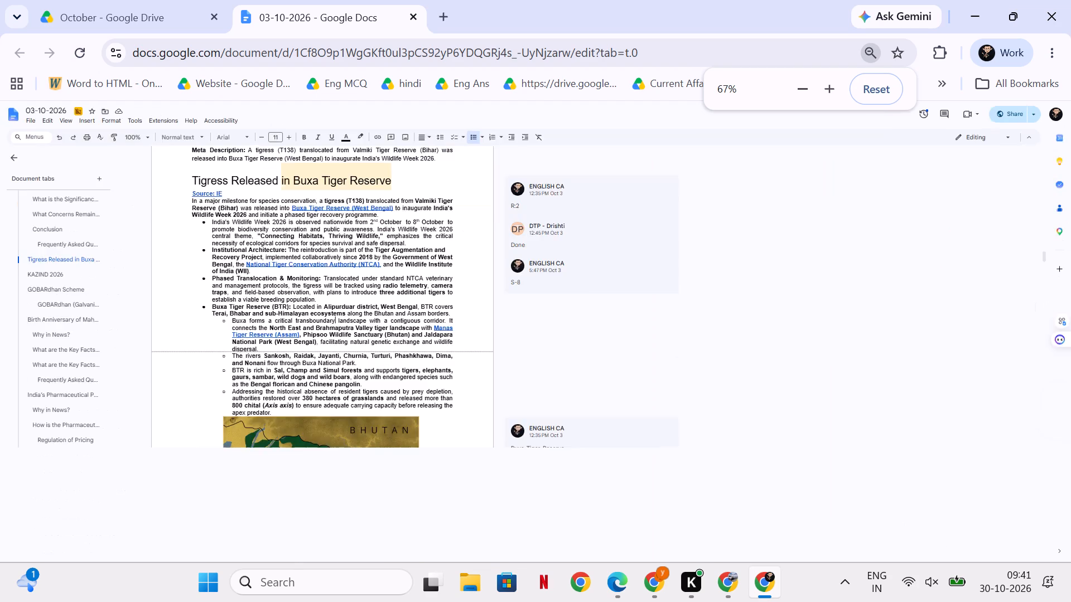
scroll(413, 217, up, 20)
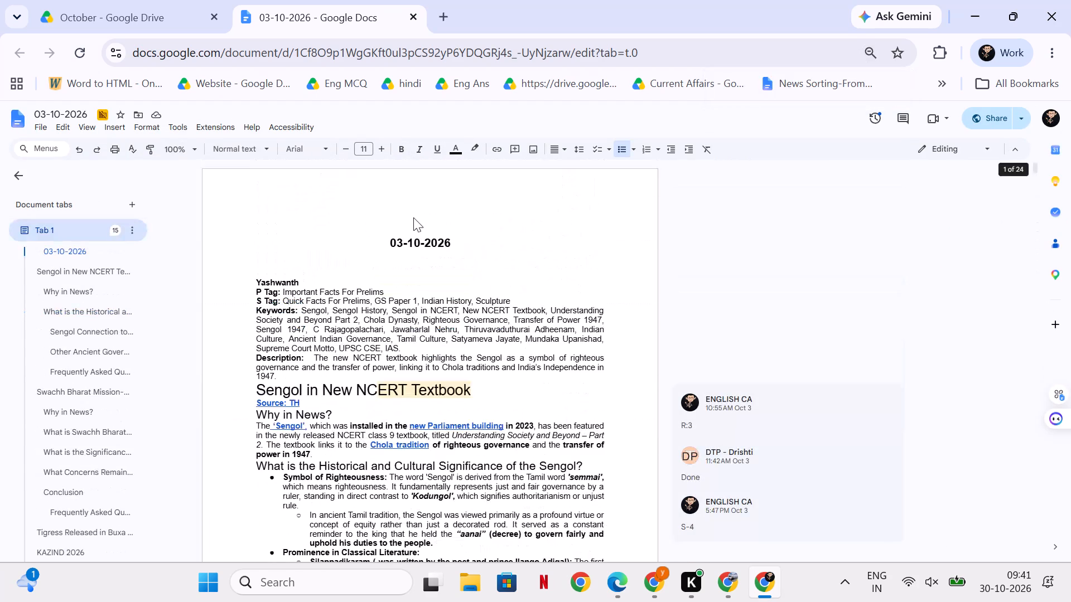
scroll(361, 257, down, 1)
drag(254, 246, 296, 299)
scroll(296, 299, down, 2)
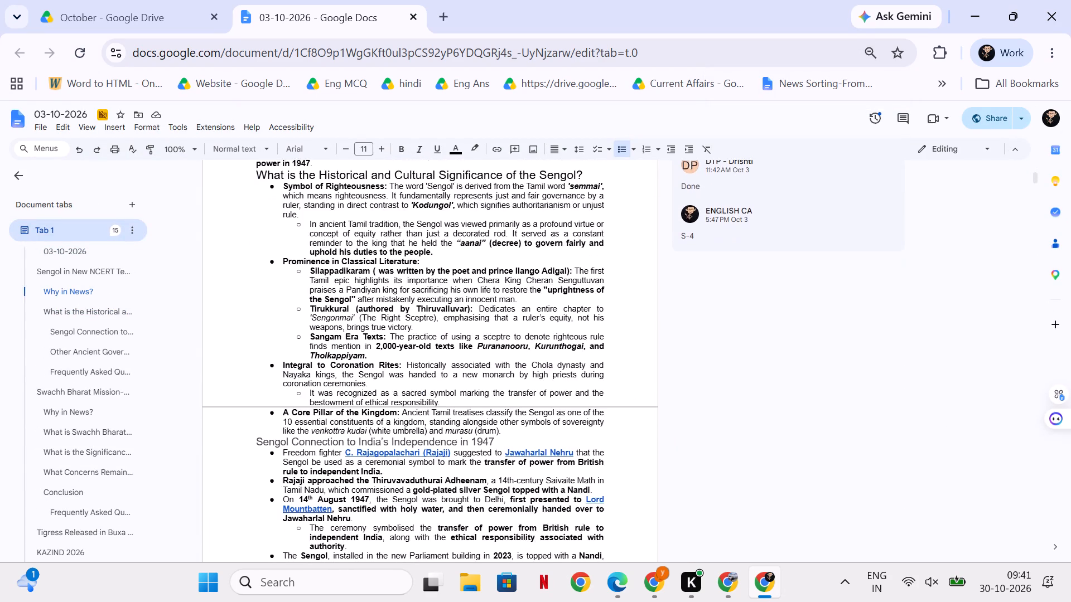
drag(296, 299, 449, 388)
scroll(296, 299, down, 7)
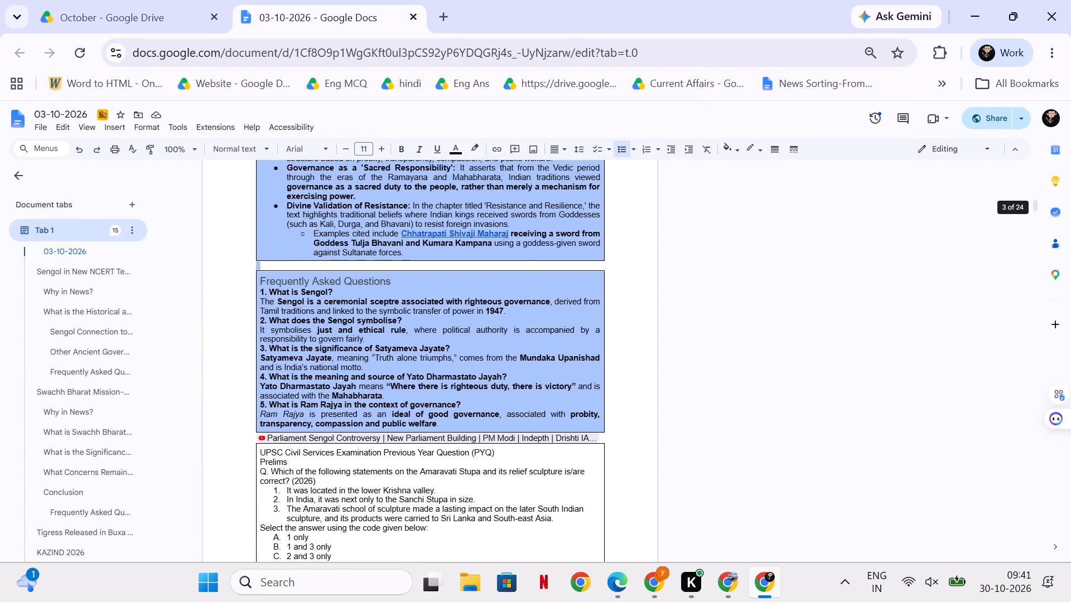
scroll(449, 388, down, 4)
drag(449, 388, 475, 383)
key(ctrl+shift+c)
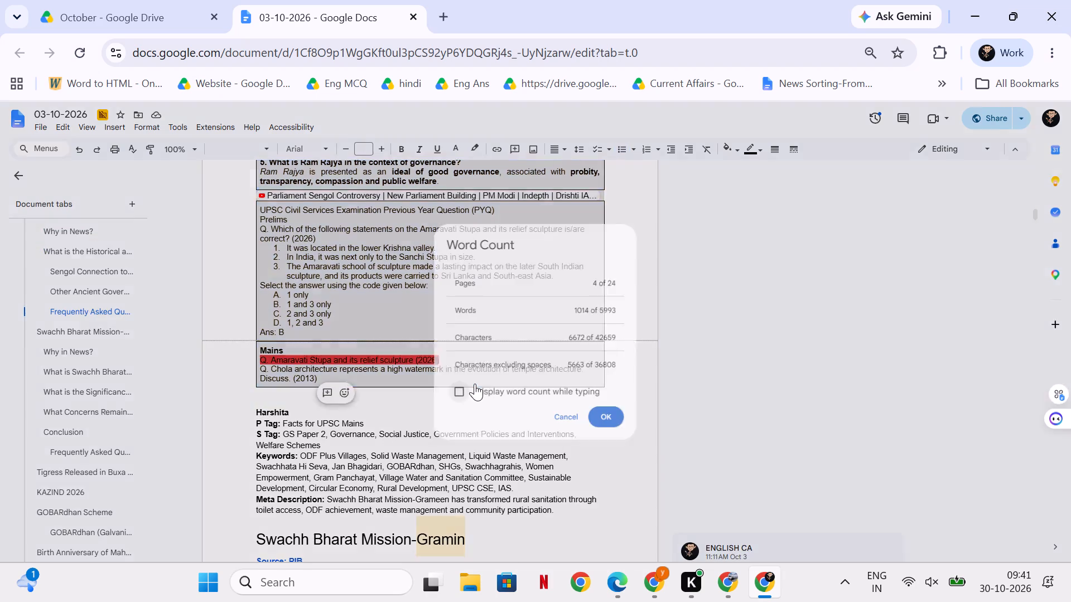
click(611, 415)
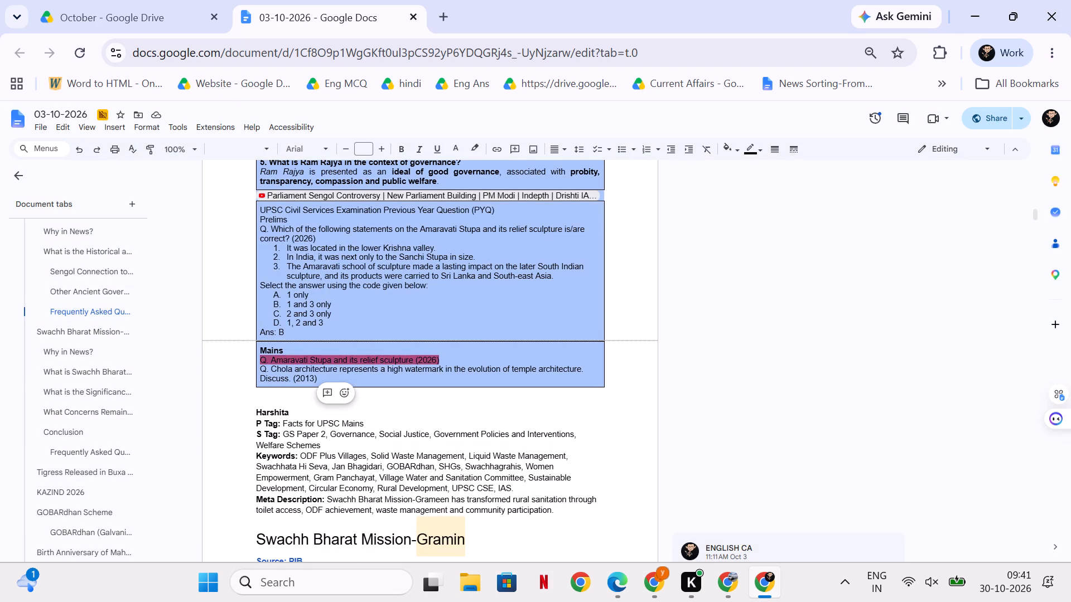
Switch to the roster workbook and start the 2026-10-03 row's word-count formula with =1014+.
click(727, 584)
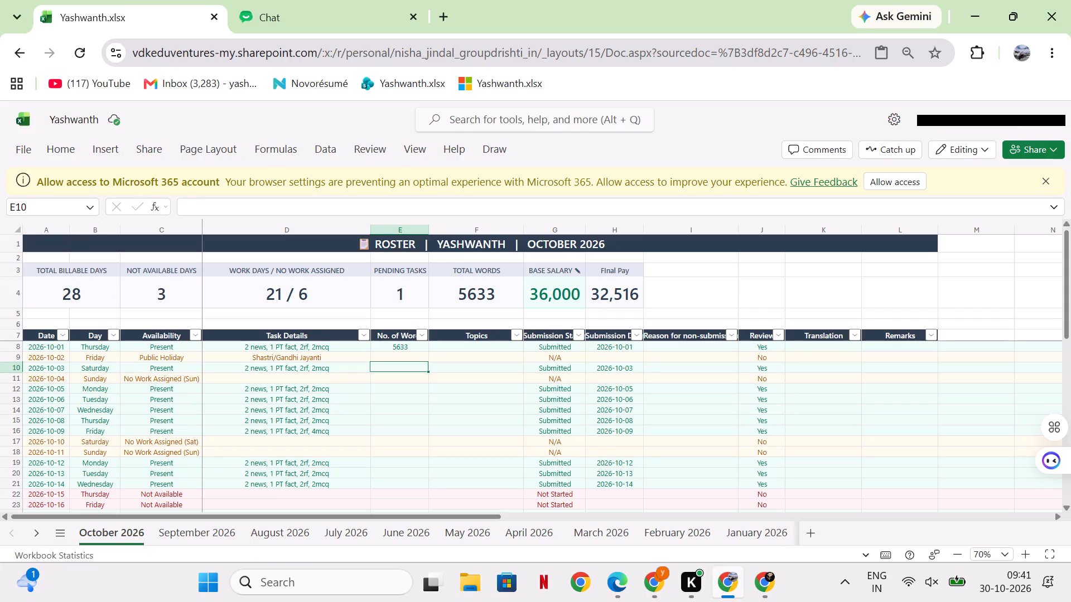
text(=1014+)
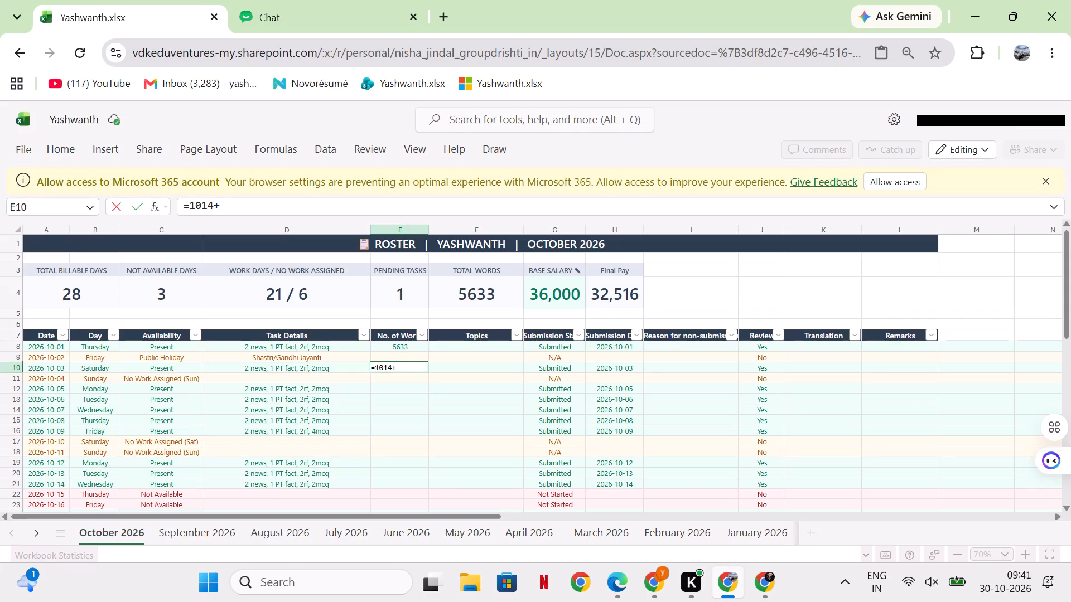
Return to the 03-10-2026 document and check the Tigress Released in Buxa Tiger Reserve article's word count, from author line through Read more box.
click(773, 577)
scroll(316, 382, down, 3)
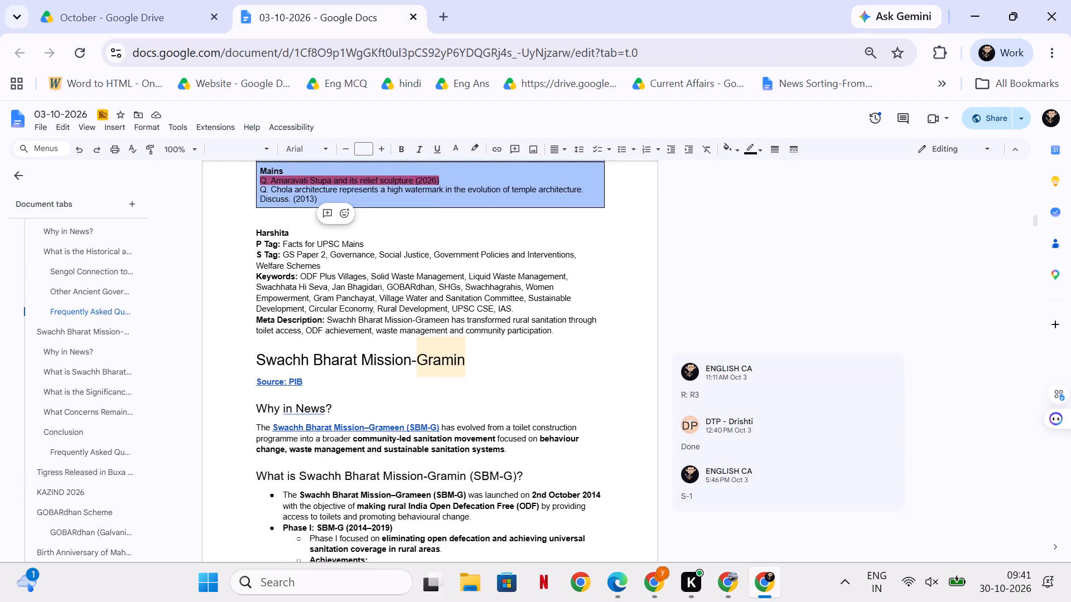
scroll(315, 382, down, 10)
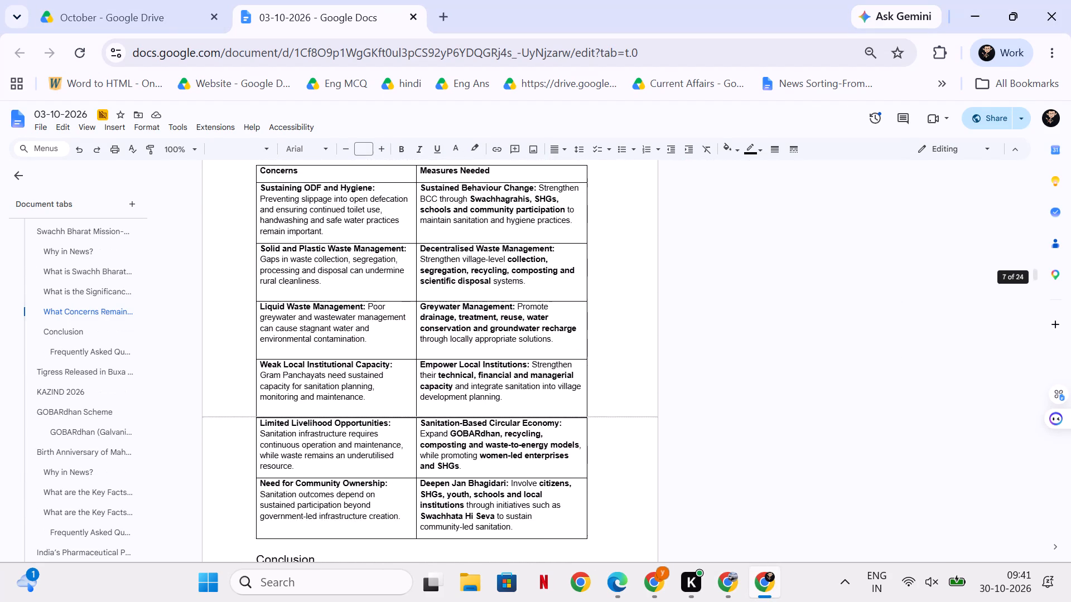
scroll(315, 382, down, 3)
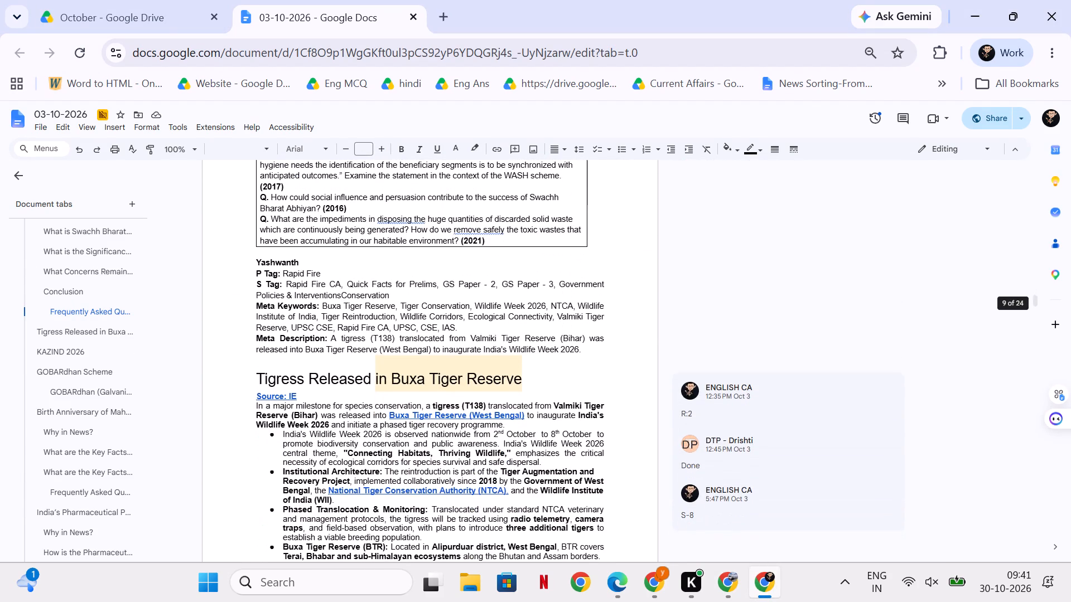
scroll(253, 328, down, 1)
click(253, 288)
drag(257, 265, 309, 366)
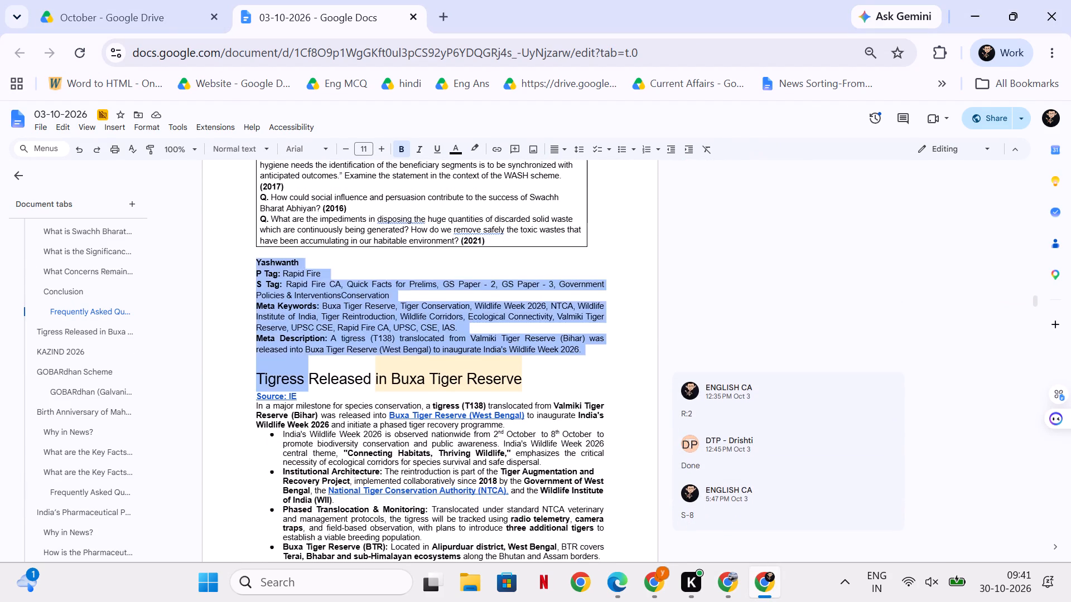
drag(309, 366, 374, 361)
scroll(309, 366, down, 5)
key(ctrl+shift+c)
click(610, 416)
click(322, 360)
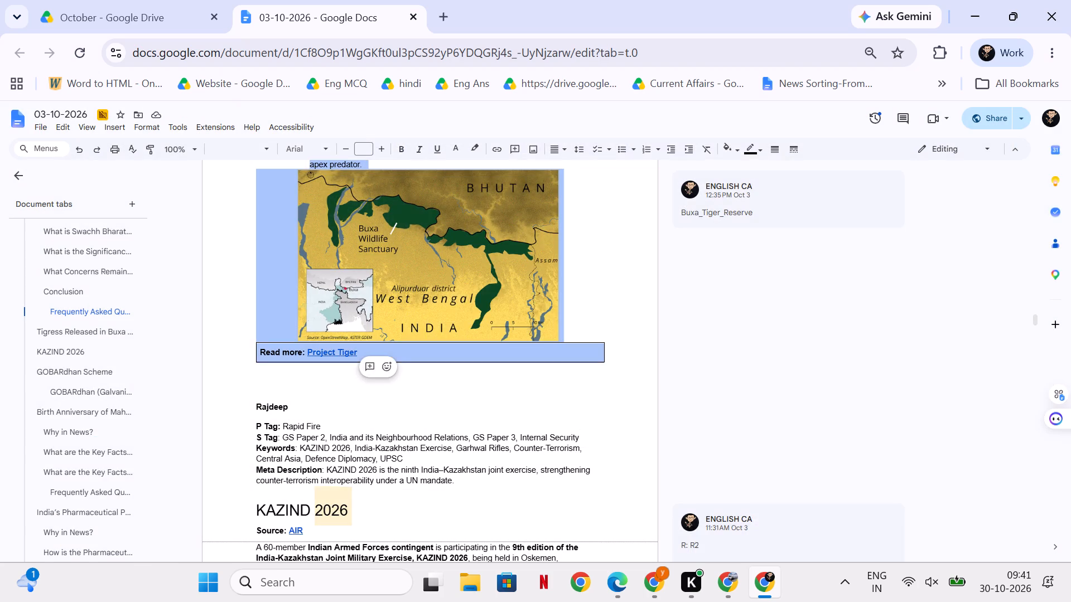
Check the combined word count from the Mahatma Gandhi and Shastri birth anniversary article's author line through the India's Pharmaceutical Price Regulation article's previous year questions.
scroll(322, 360, down, 7)
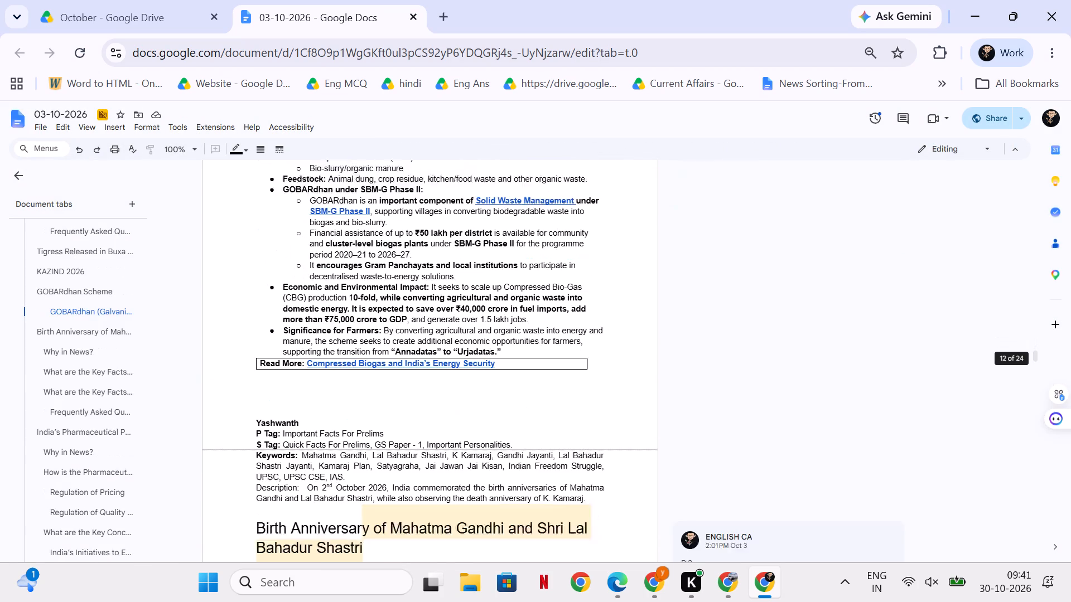
scroll(322, 360, down, 4)
click(246, 285)
click(249, 263)
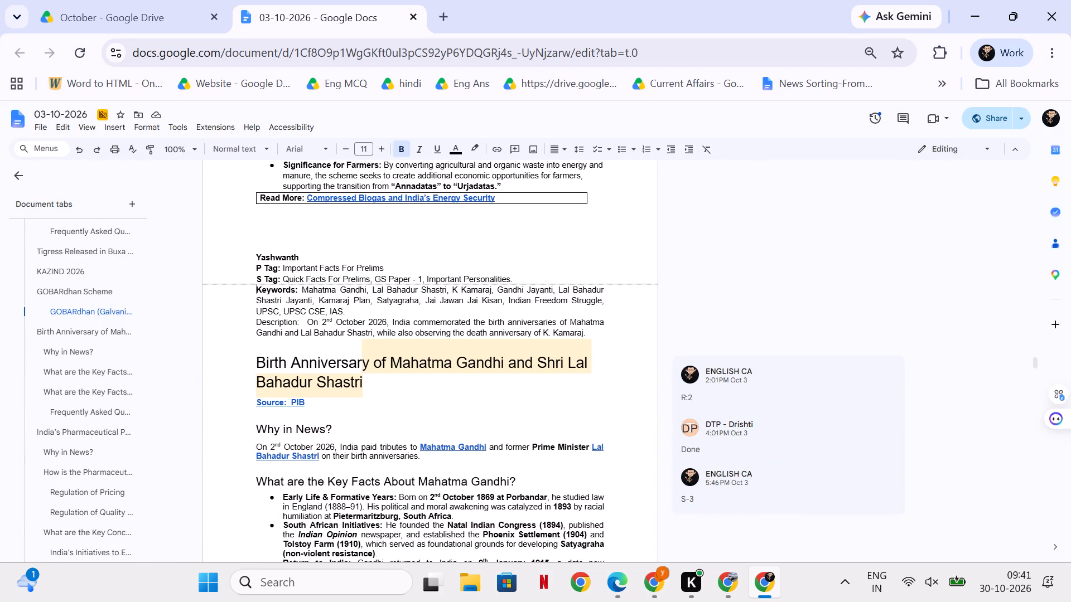
drag(249, 263, 330, 407)
scroll(295, 351, down, 5)
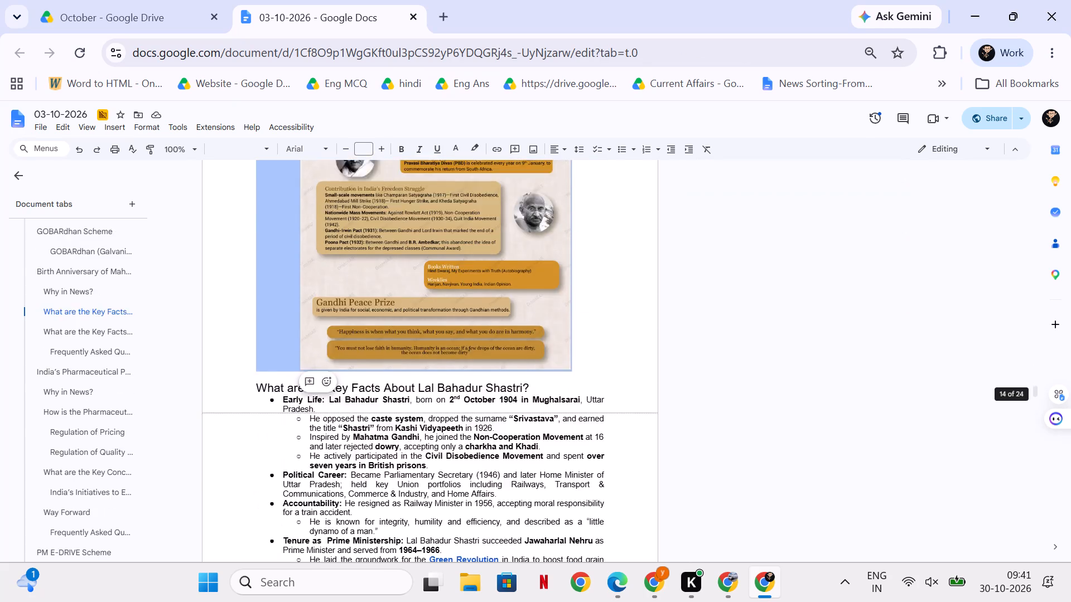
drag(330, 407, 386, 444)
scroll(330, 407, down, 8)
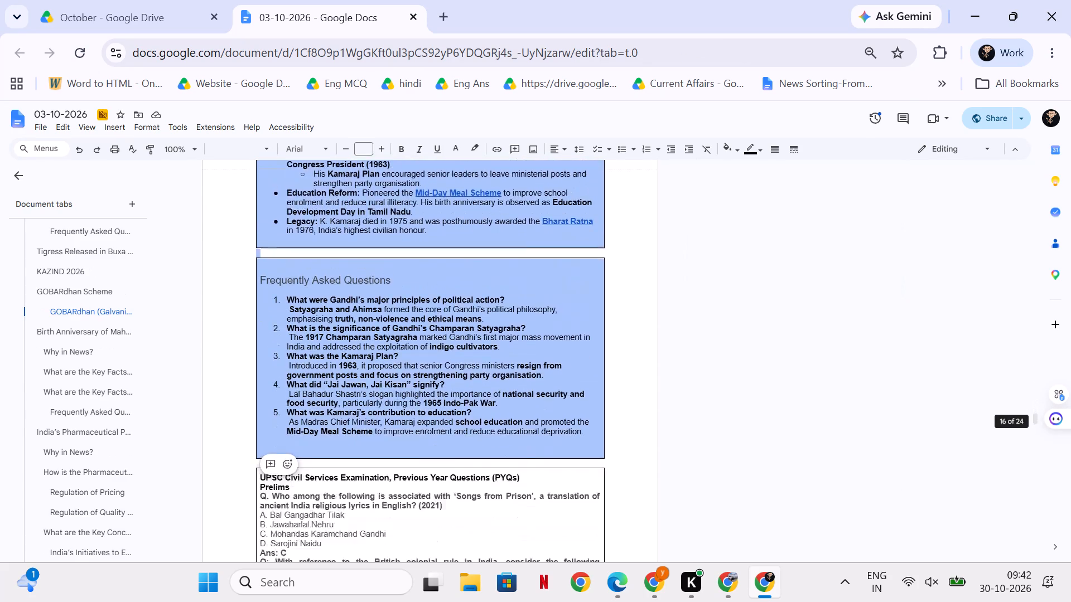
drag(386, 444, 420, 433)
scroll(386, 444, down, 8)
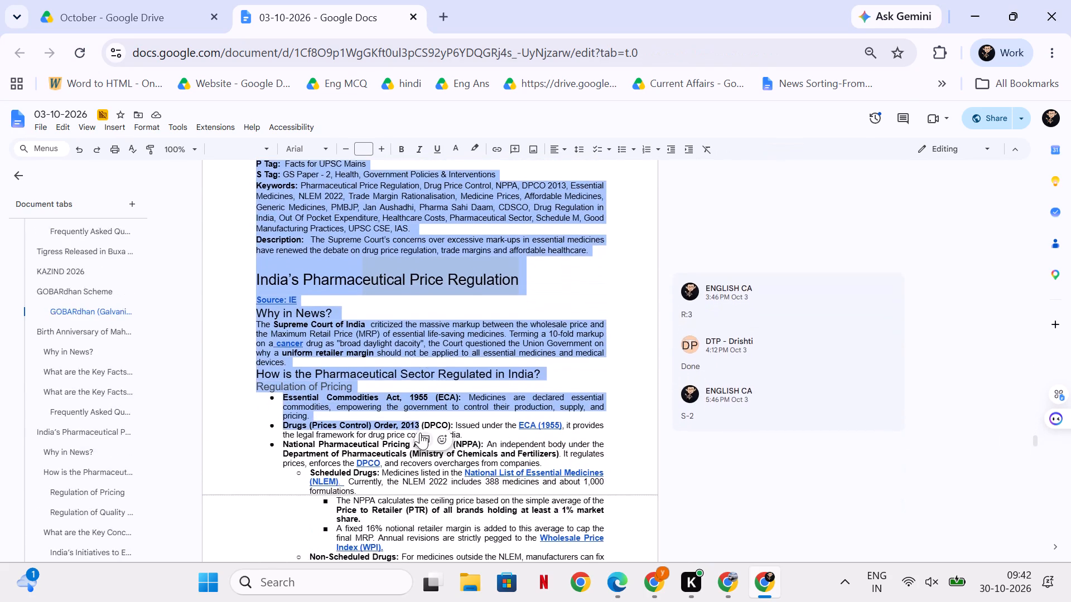
drag(420, 433, 451, 444)
scroll(420, 433, down, 7)
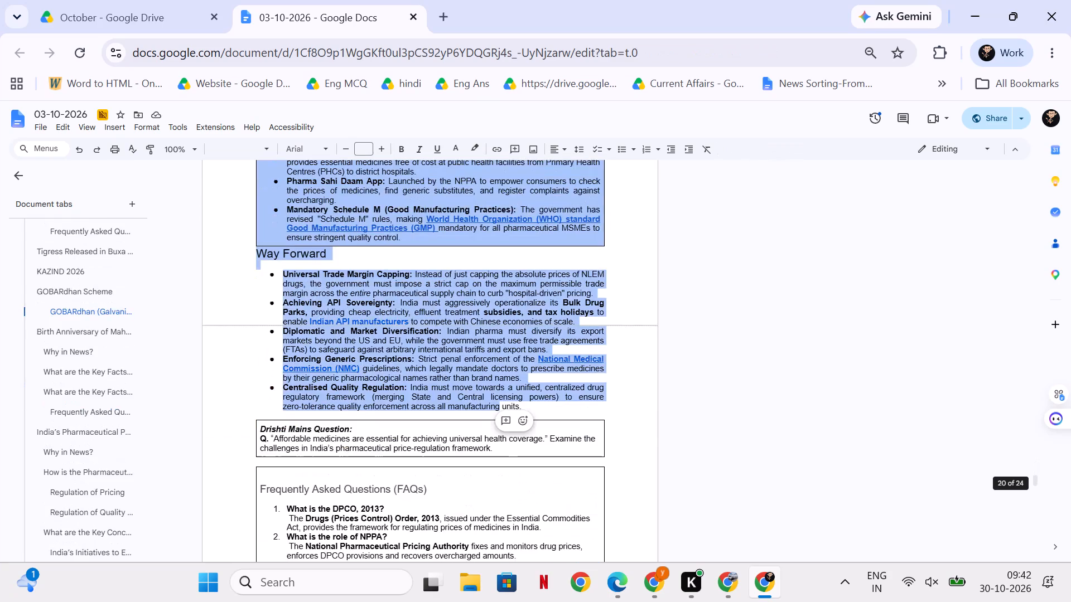
scroll(451, 444, down, 5)
drag(451, 444, 448, 388)
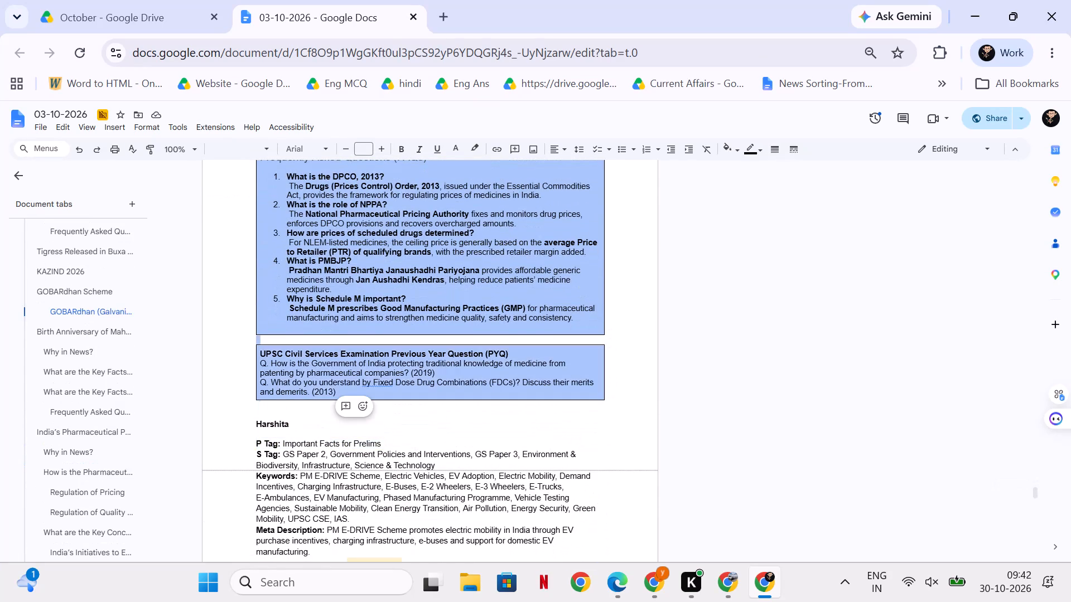
drag(448, 388, 445, 374)
key(ctrl+shift+c)
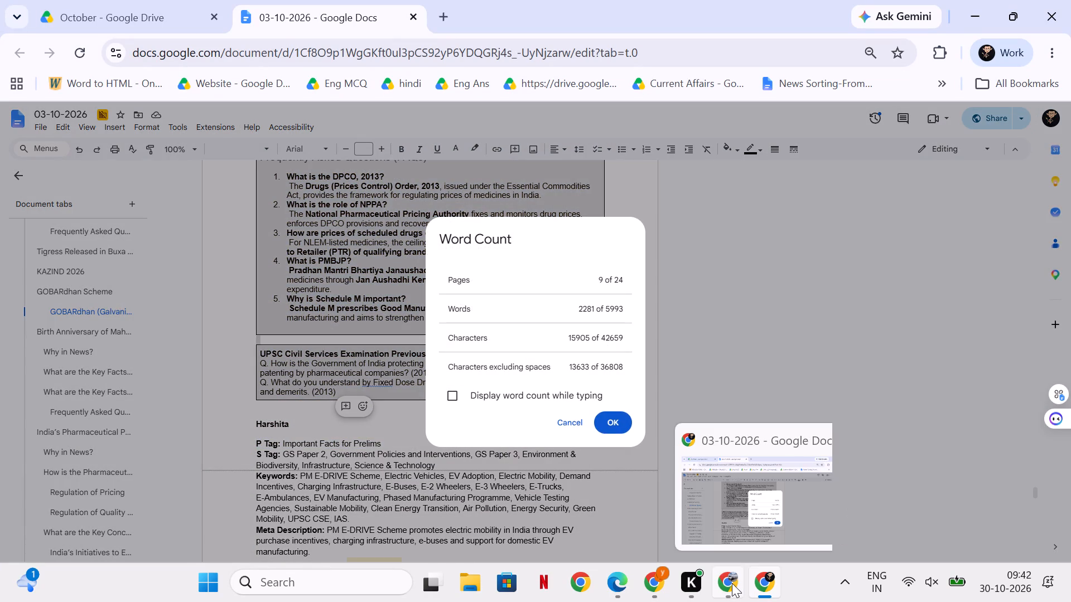
Switch to the roster workbook and extend the 2026-10-03 row's word-count formula to =1014+395+2281+534+.
click(732, 582)
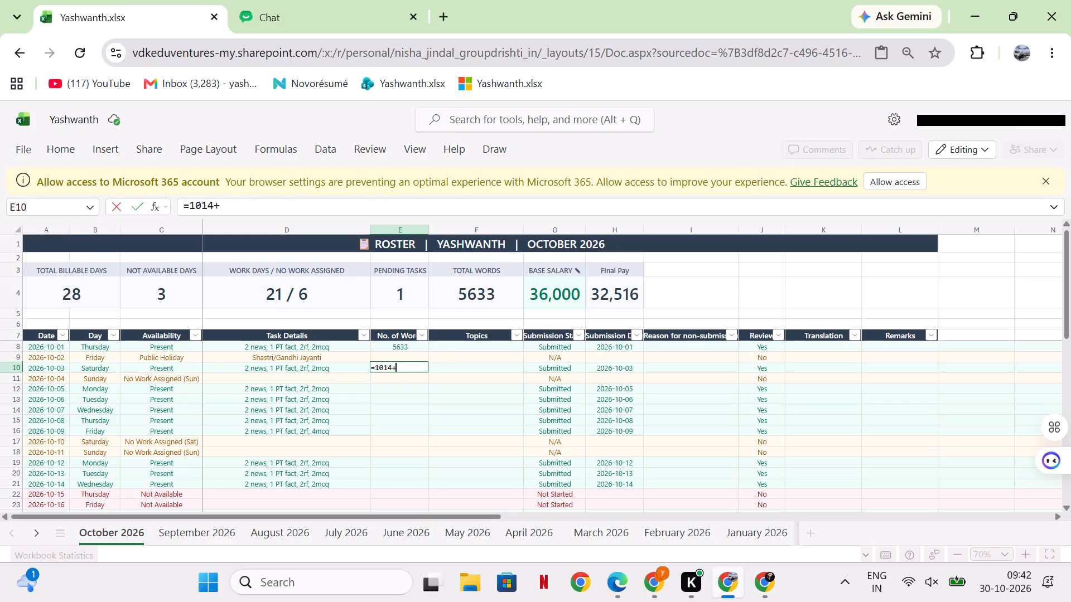
text(395+22)
text(81)
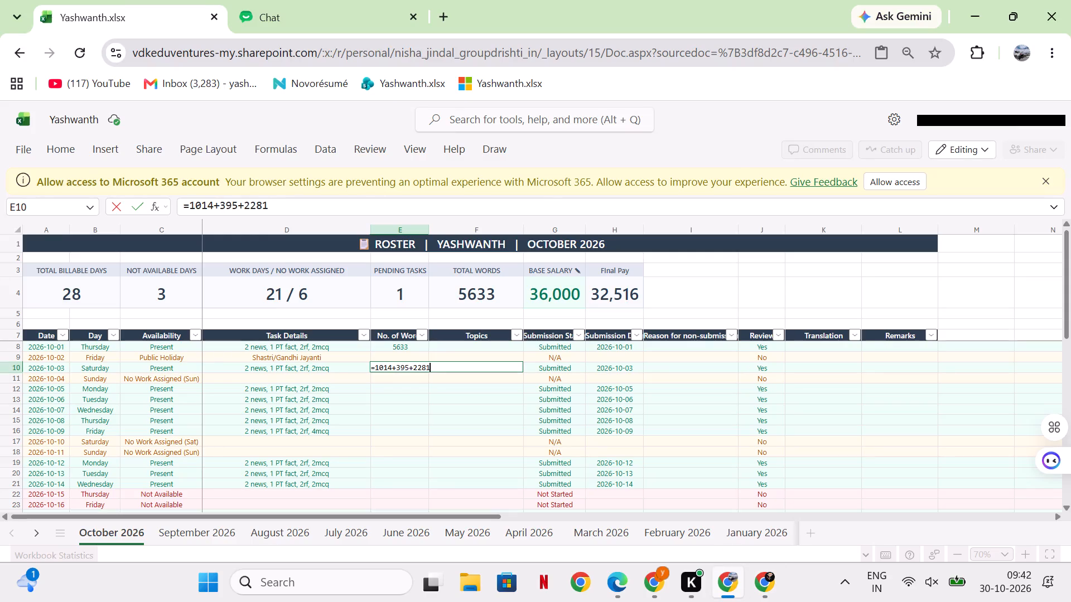
text(+5)
text(34+)
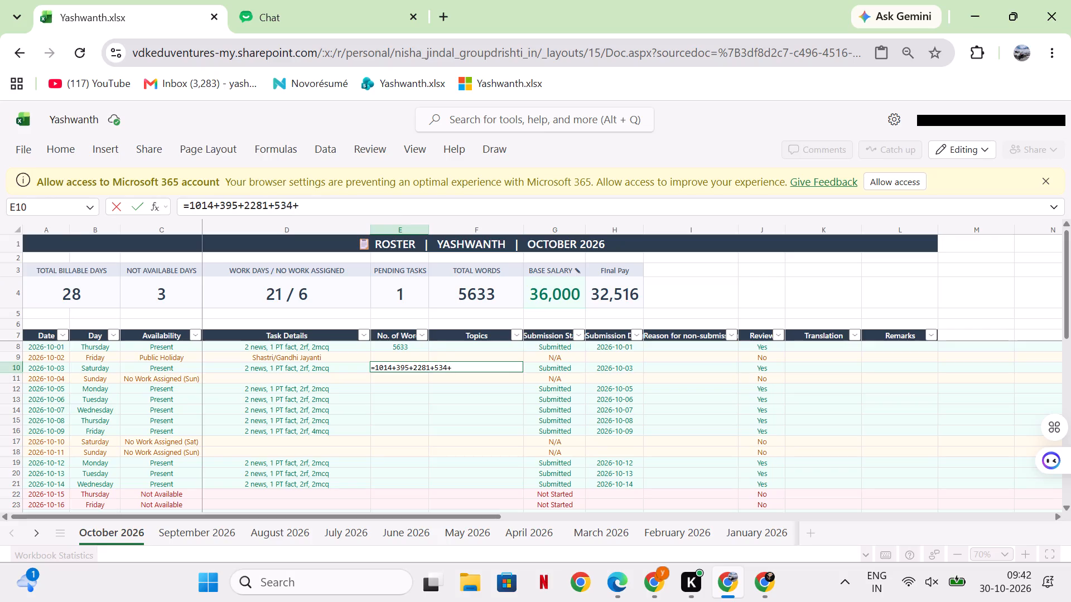
Check the rest of the 03-10-2026 document for further author sections, and finish the roster's 2026-10-03 word-count formula as =1014+395+2281+534.
click(765, 574)
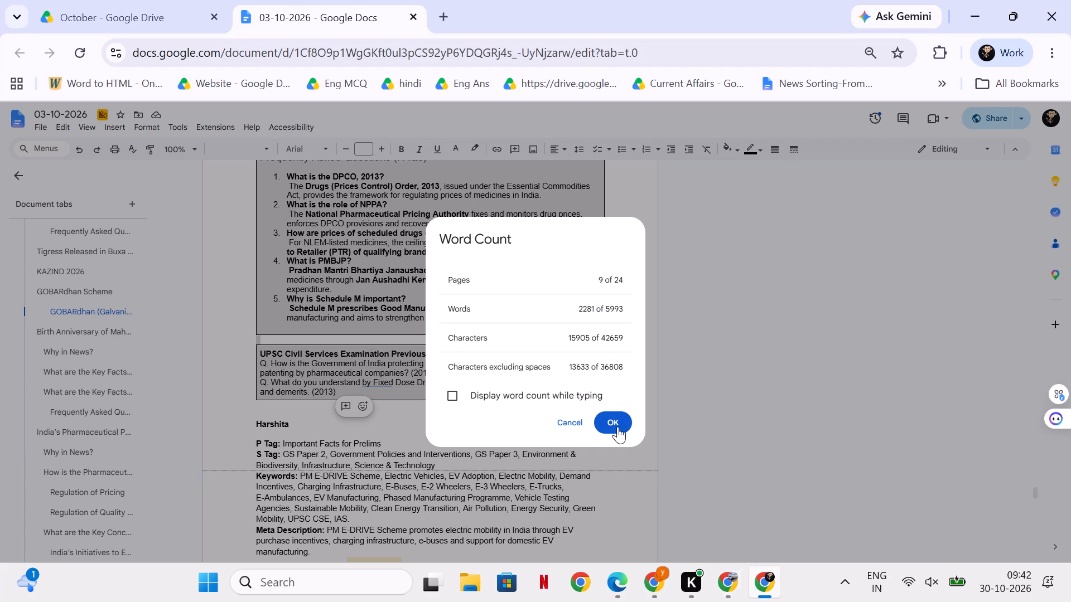
click(624, 425)
scroll(400, 357, down, 6)
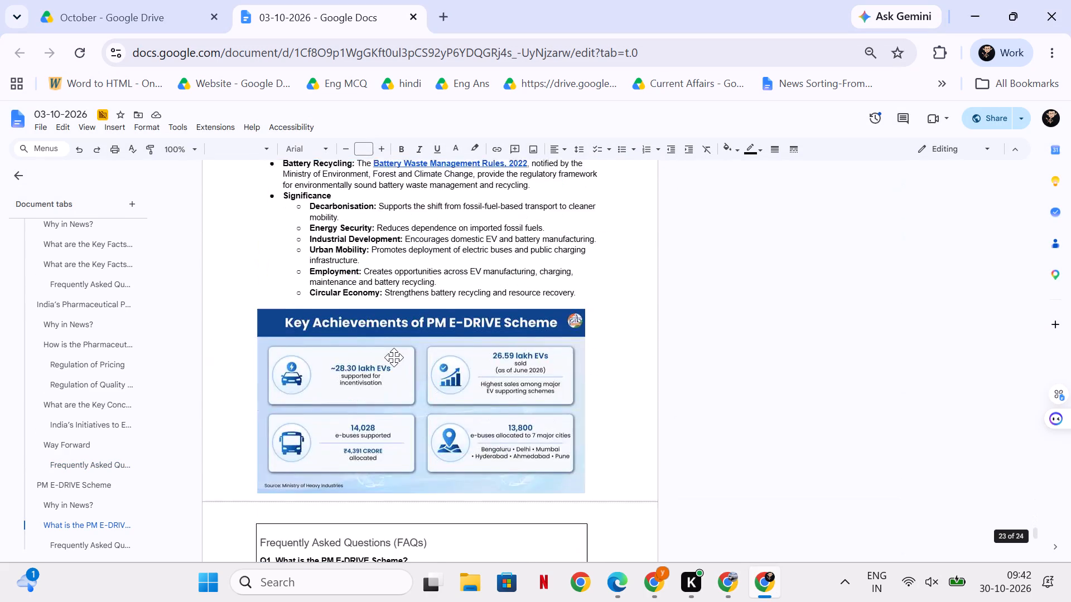
scroll(394, 357, down, 7)
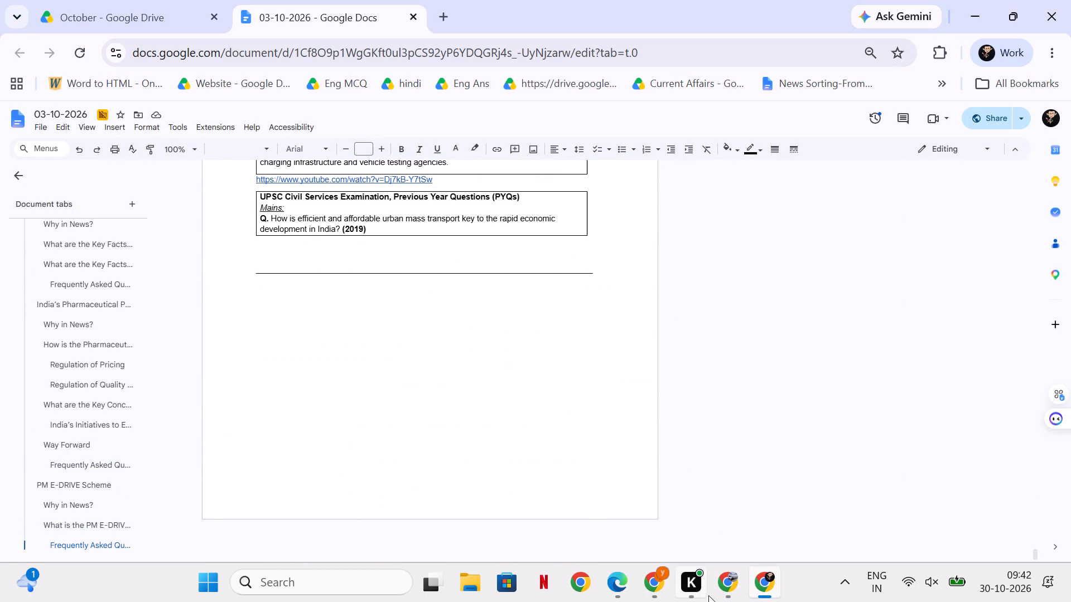
click(732, 580)
key(BackSpace)
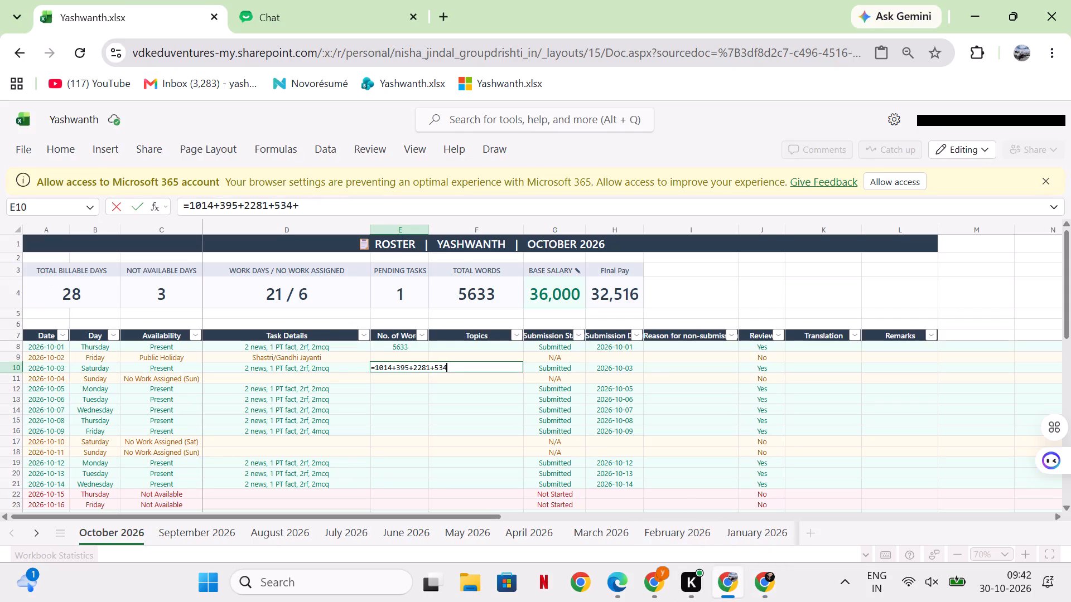
key(Return)
Select the 2026-10-05 row's word-count cell, and open the 05-10-2026 document from the October Drive folder in place of the 03-10-2026 one.
click(380, 391)
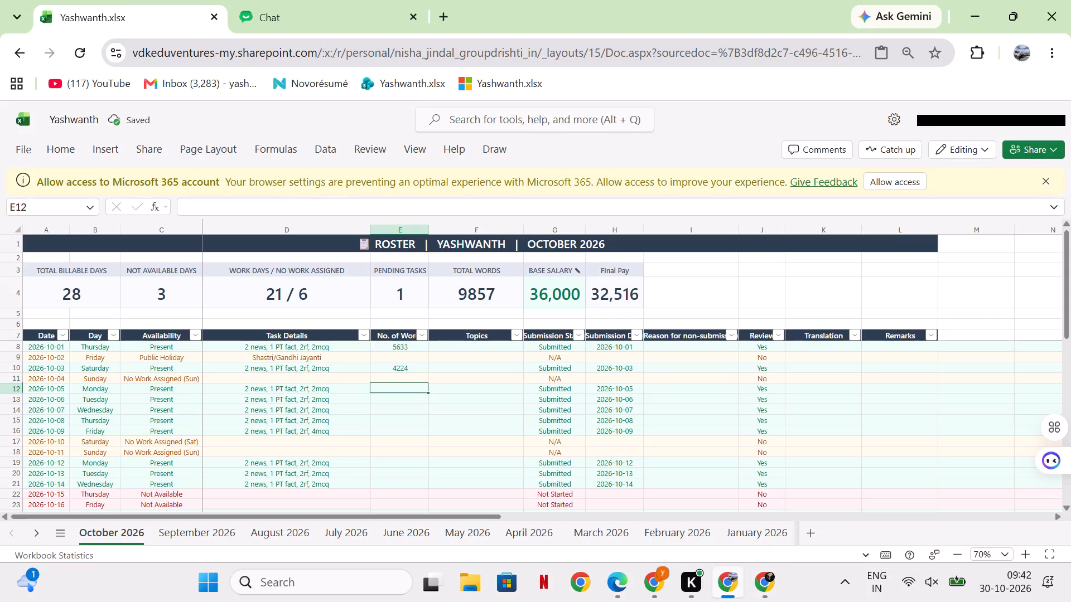
click(770, 576)
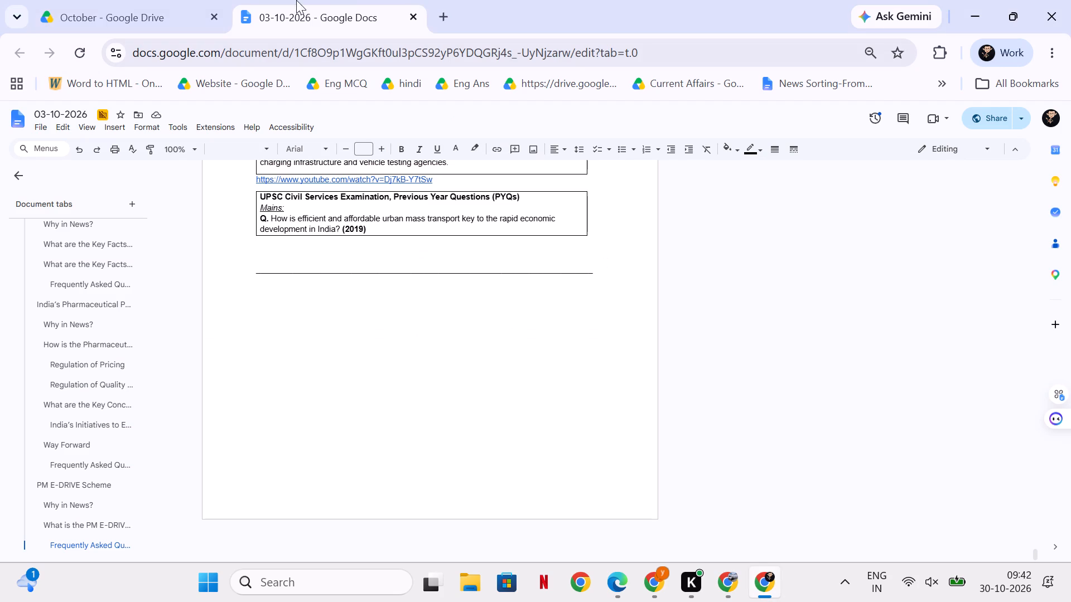
click(201, 0)
double_click(597, 307)
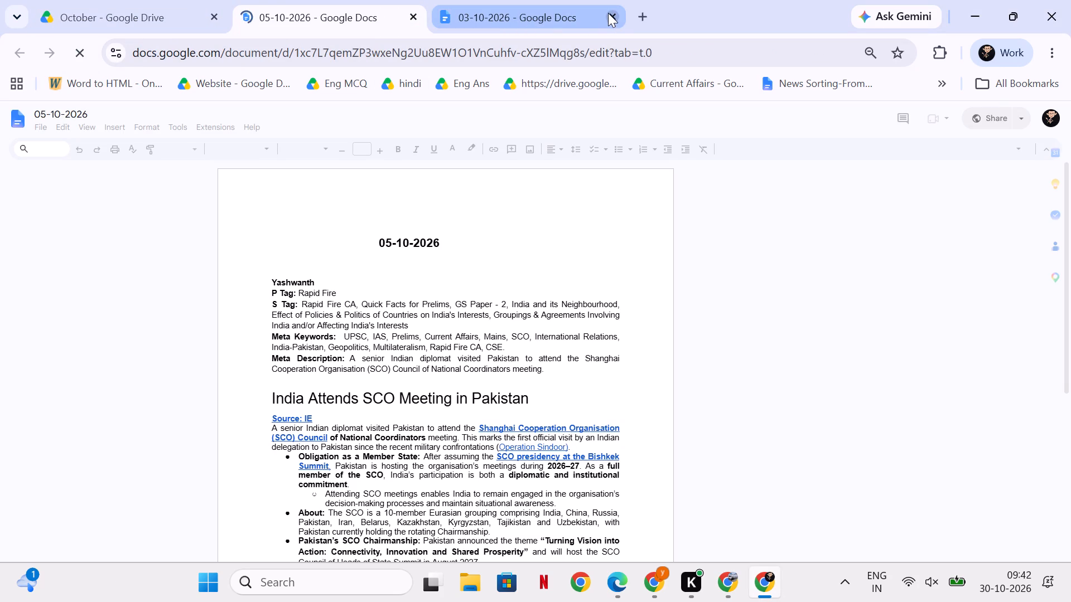
click(609, 12)
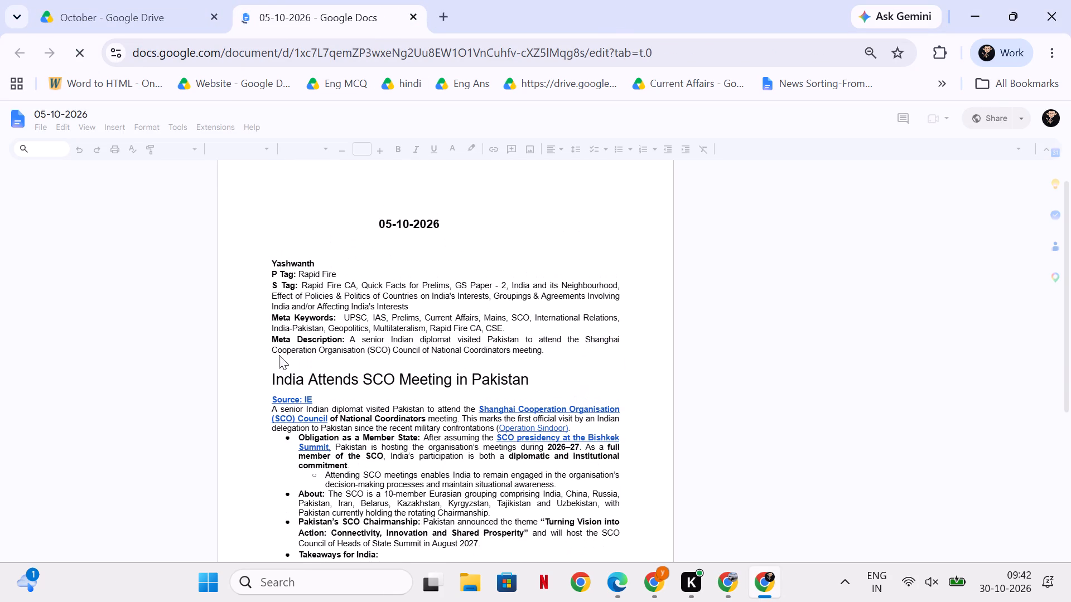
Check the word count of the India Attends SCO Meeting in Pakistan article, from its author line through its Read more box.
click(267, 260)
drag(267, 260, 370, 349)
scroll(325, 352, down, 5)
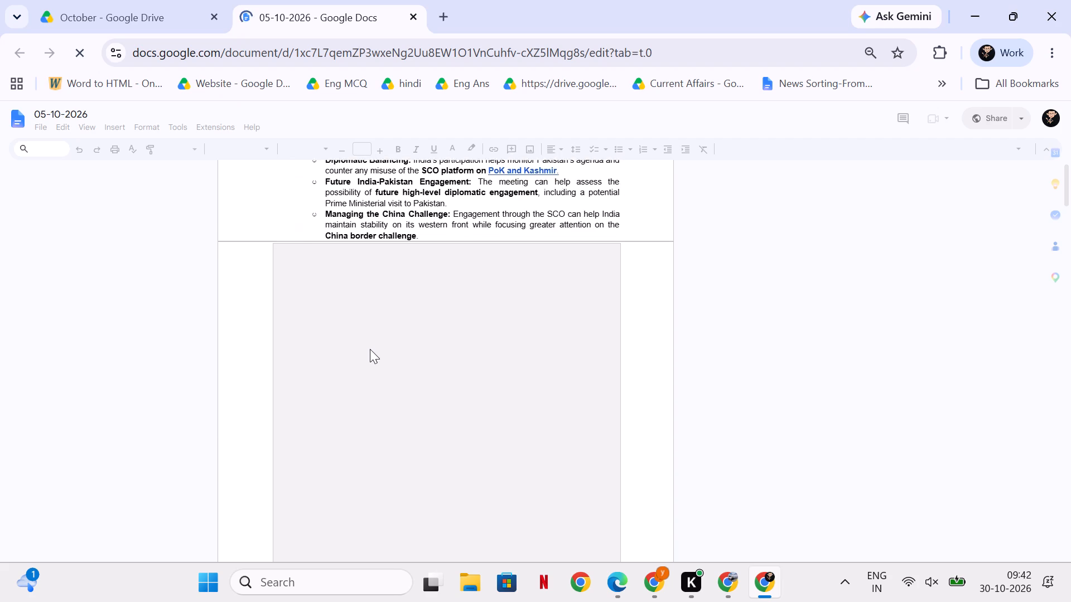
scroll(370, 349, down, 3)
drag(370, 349, 382, 329)
scroll(371, 351, left, 1)
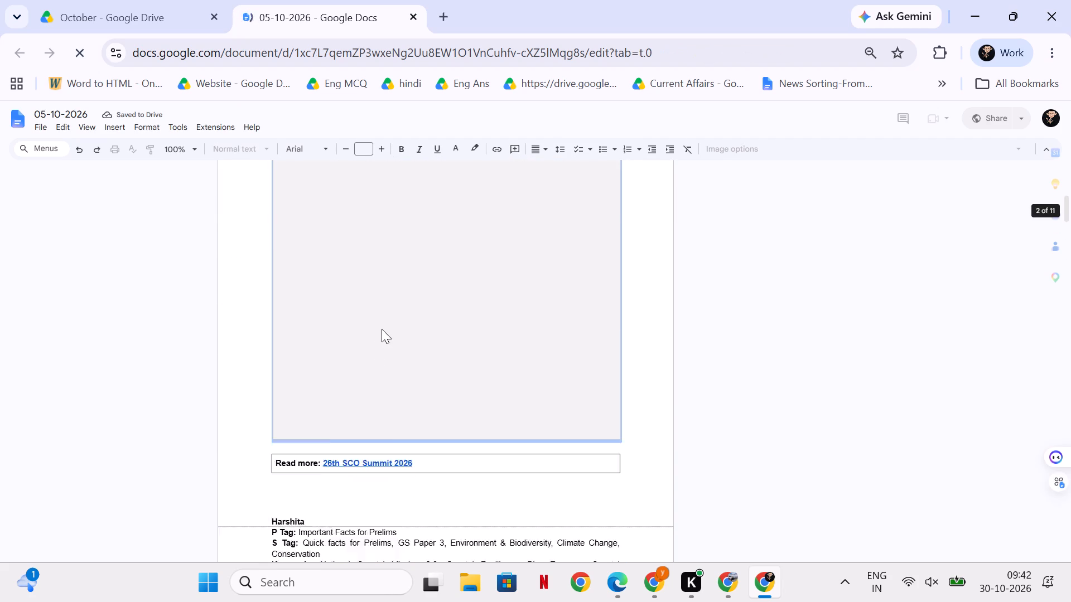
scroll(382, 329, left, 1)
drag(382, 329, 426, 378)
scroll(406, 315, down, 1)
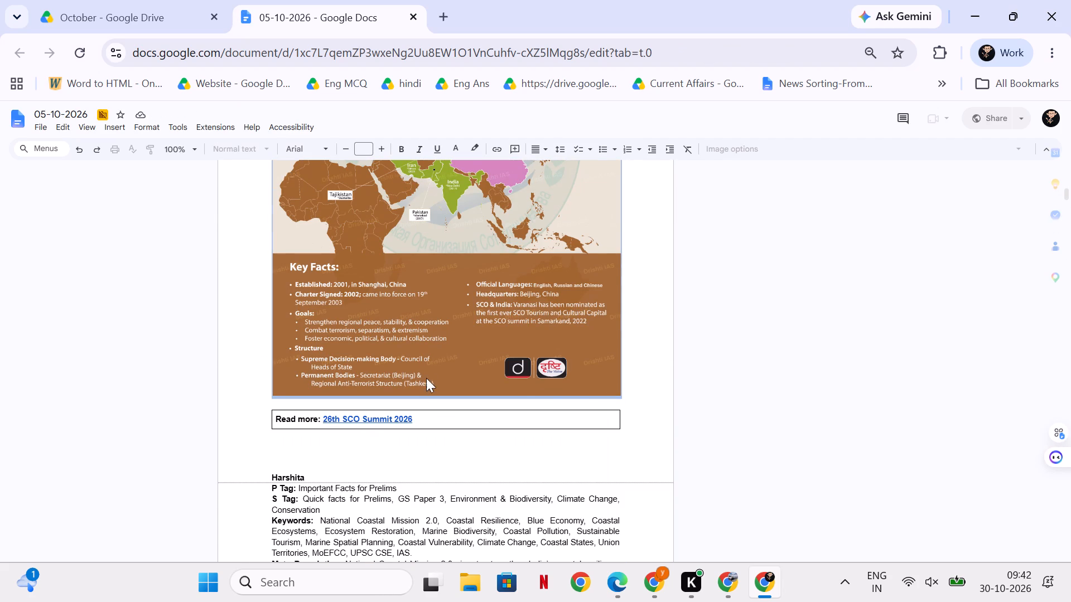
drag(426, 378, 432, 420)
key(ctrl+shift+c)
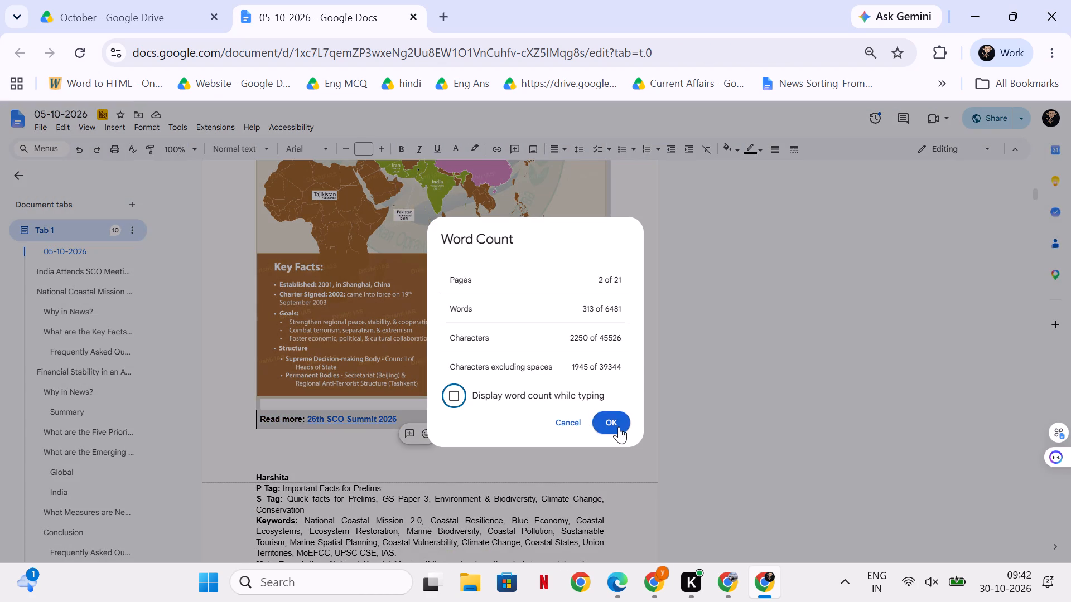
click(619, 426)
click(489, 450)
Check the word count of the Financial Stability in an Age of Flux article, from its author line through its previous year questions.
scroll(489, 450, down, 2)
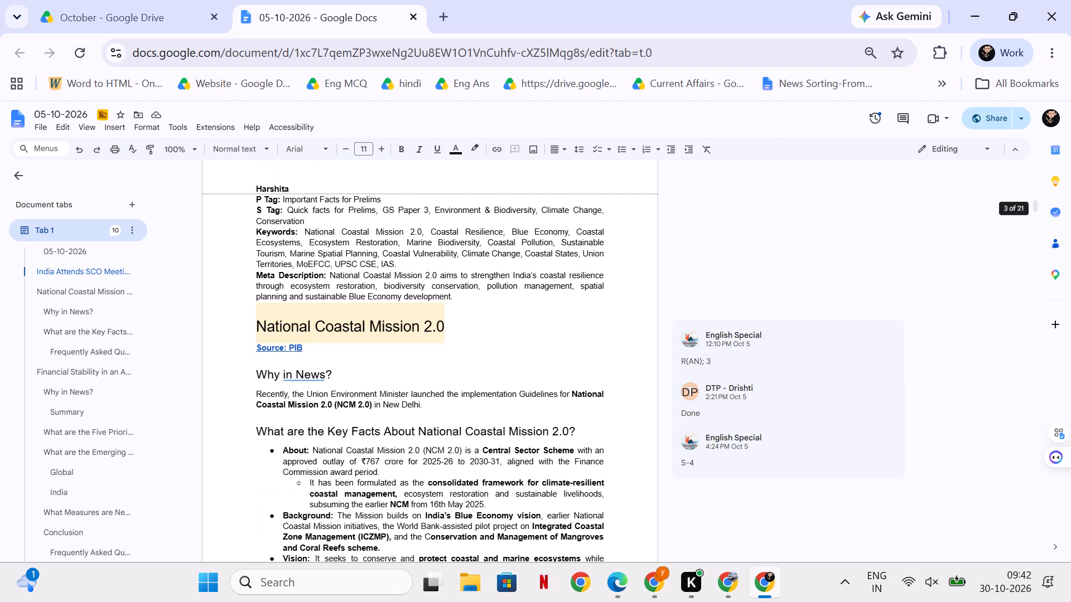
scroll(490, 450, down, 5)
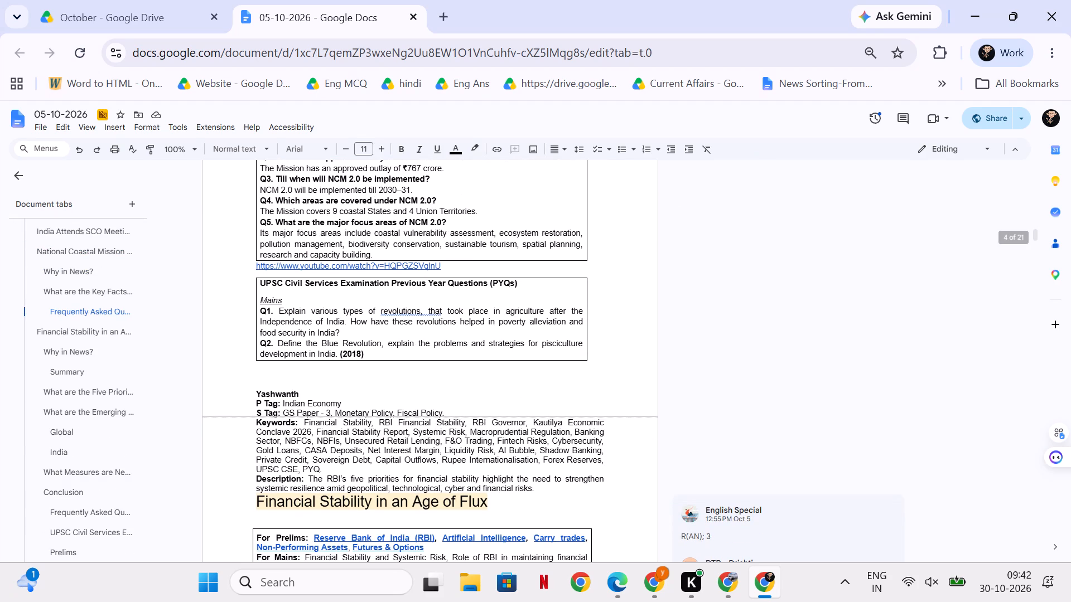
click(256, 400)
drag(252, 386, 306, 443)
scroll(273, 455, down, 2)
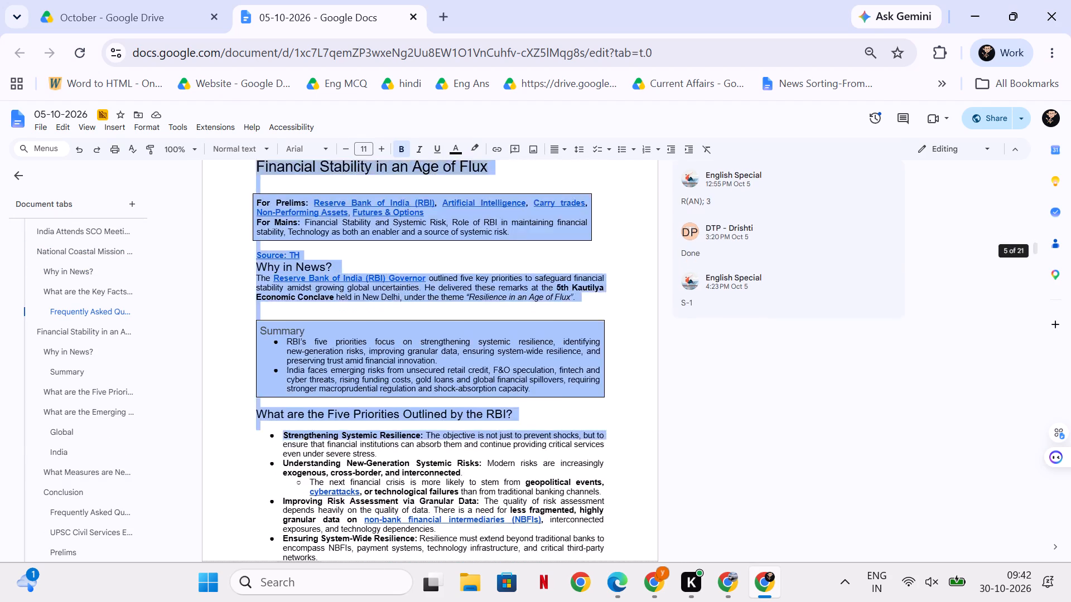
drag(306, 443, 383, 450)
scroll(306, 443, down, 8)
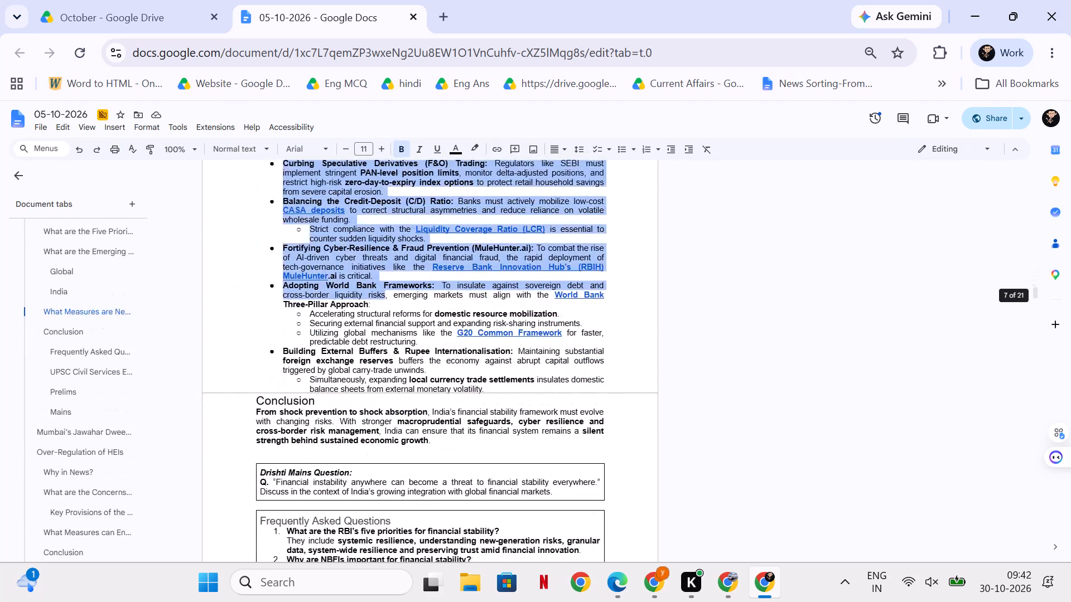
scroll(383, 450, down, 7)
drag(383, 450, 433, 450)
scroll(433, 450, down, 2)
key(ctrl+shift+c)
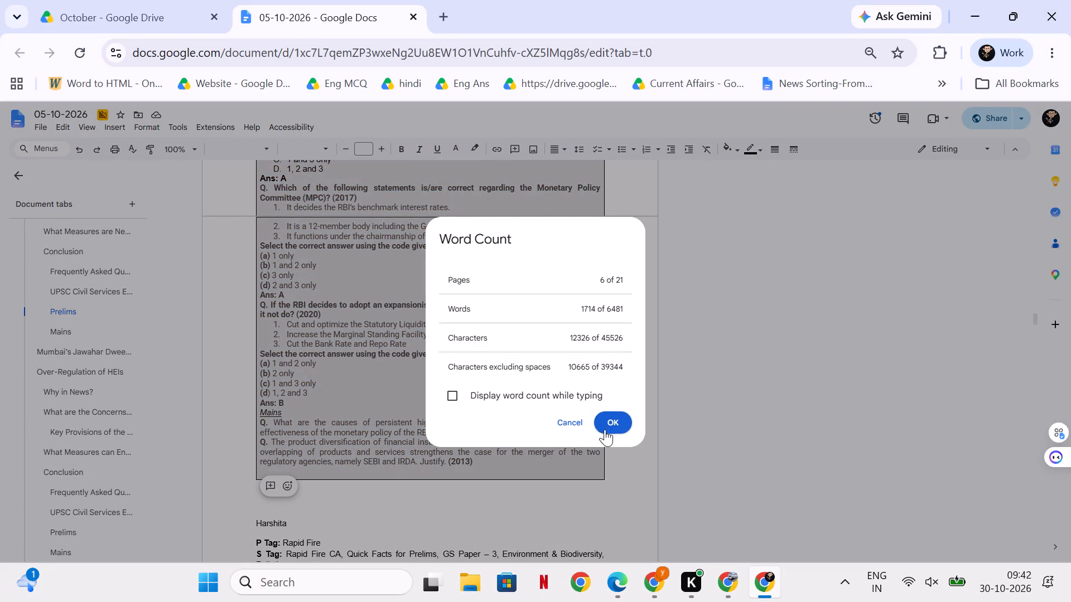
click(607, 425)
click(513, 404)
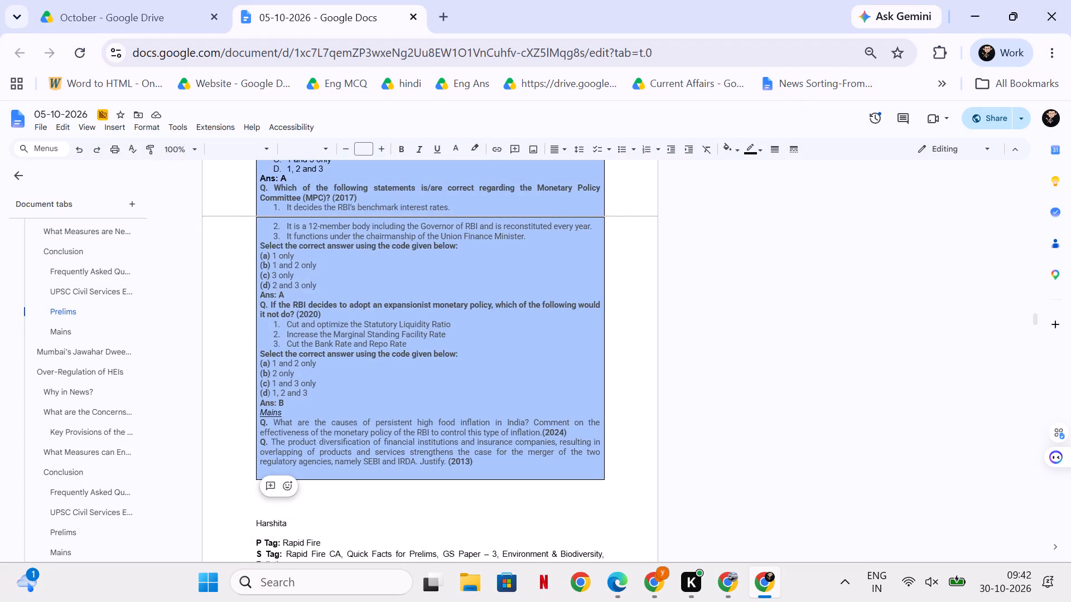
Check the combined word count from the Over-Regulation of HEIs article's author line through the Framework Governing Foreign Nationals in India article's Read more box.
scroll(513, 404, down, 5)
scroll(513, 404, up, 1)
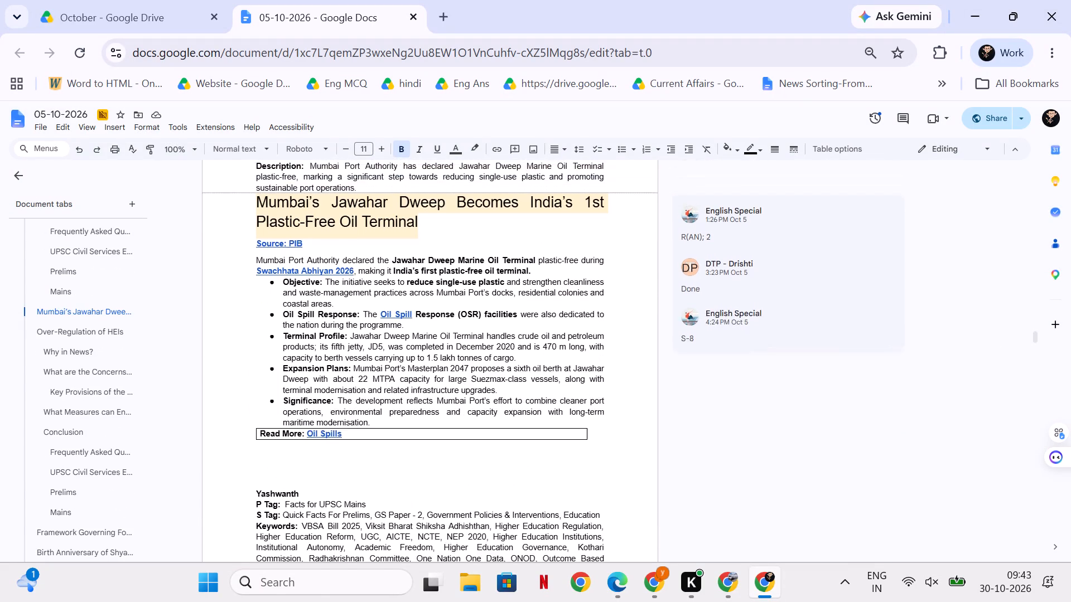
scroll(493, 399, up, 1)
scroll(493, 399, down, 3)
drag(252, 242, 267, 269)
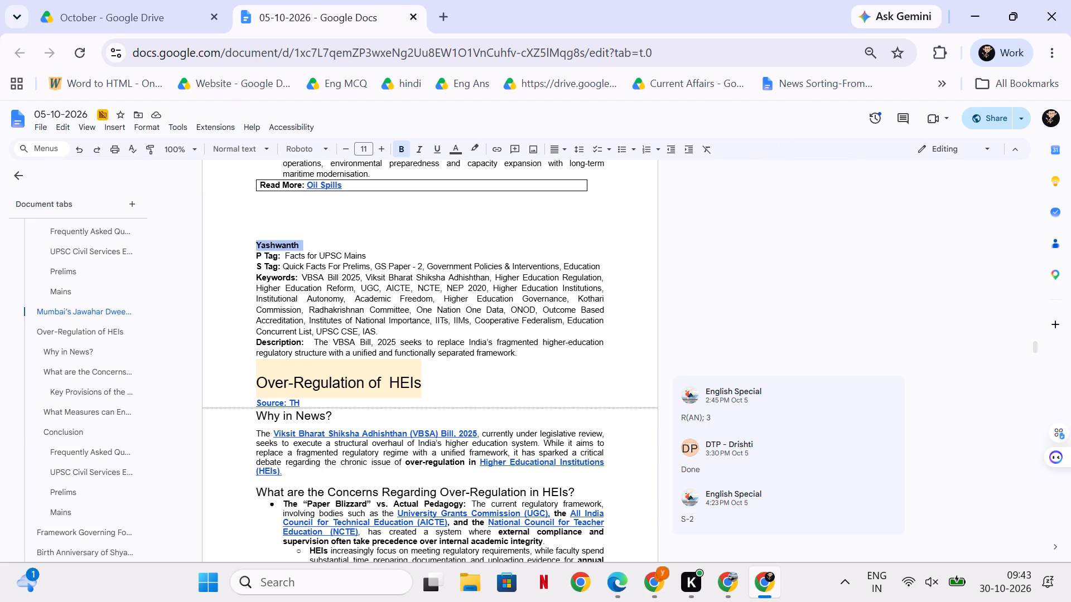
drag(267, 269, 409, 407)
scroll(321, 351, down, 8)
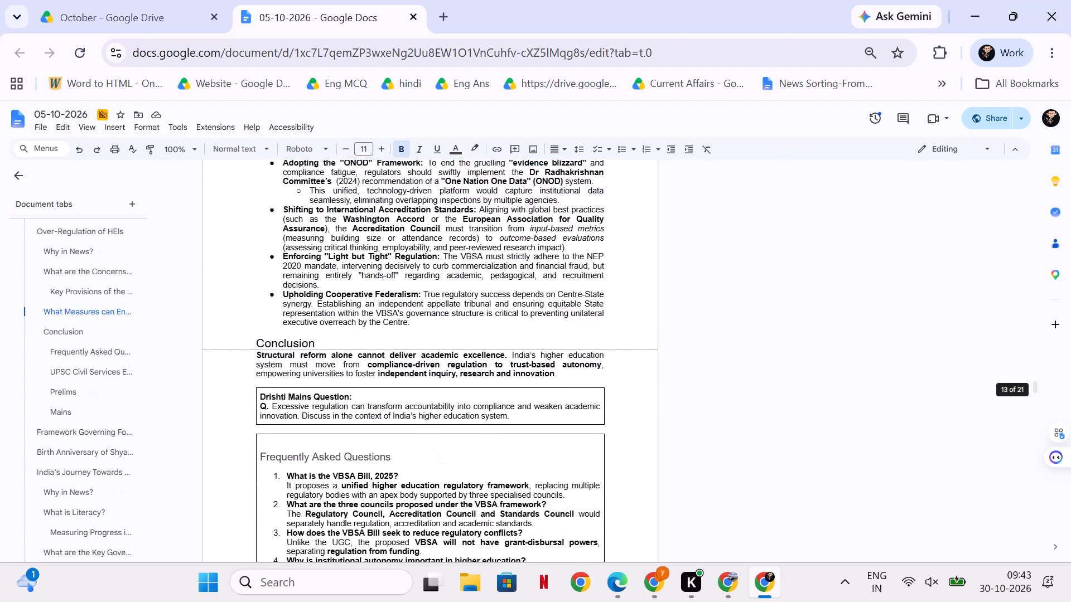
drag(409, 407, 436, 429)
scroll(409, 407, down, 10)
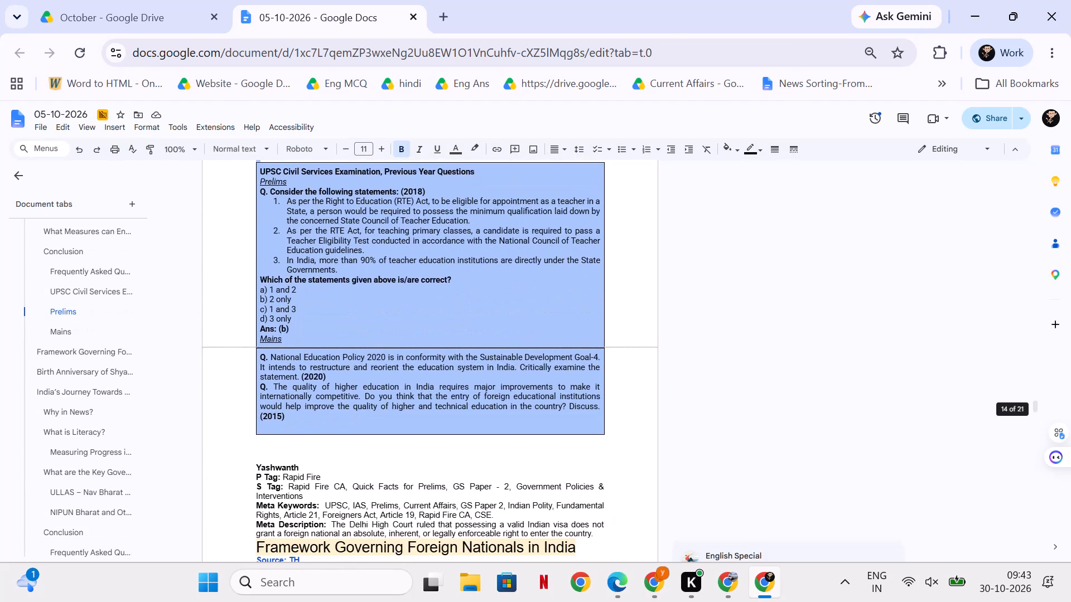
scroll(436, 429, down, 5)
drag(436, 429, 488, 342)
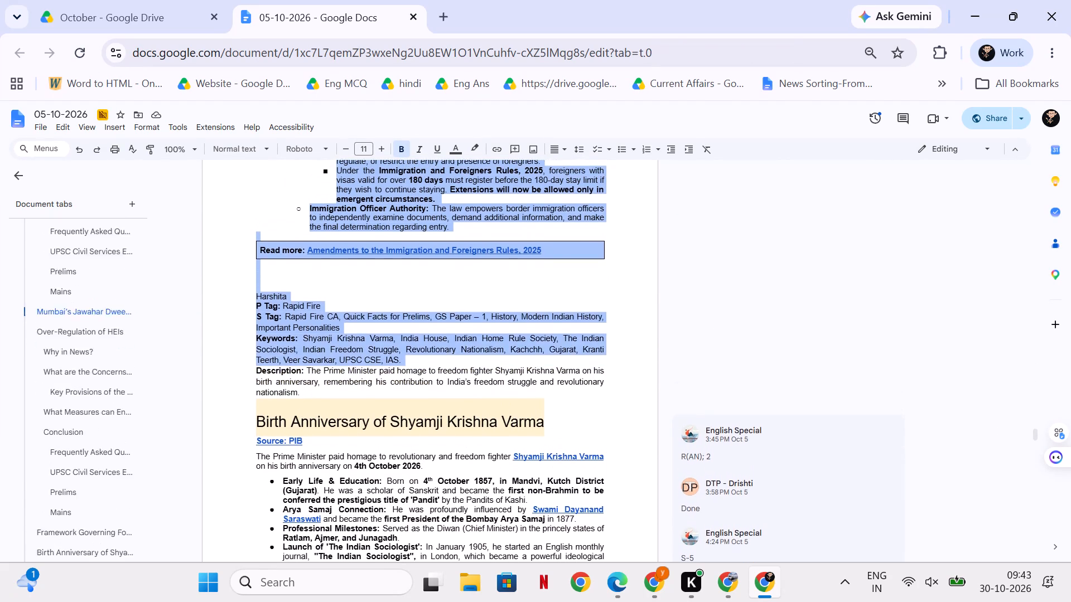
drag(488, 342, 494, 281)
key(ctrl+shift+c)
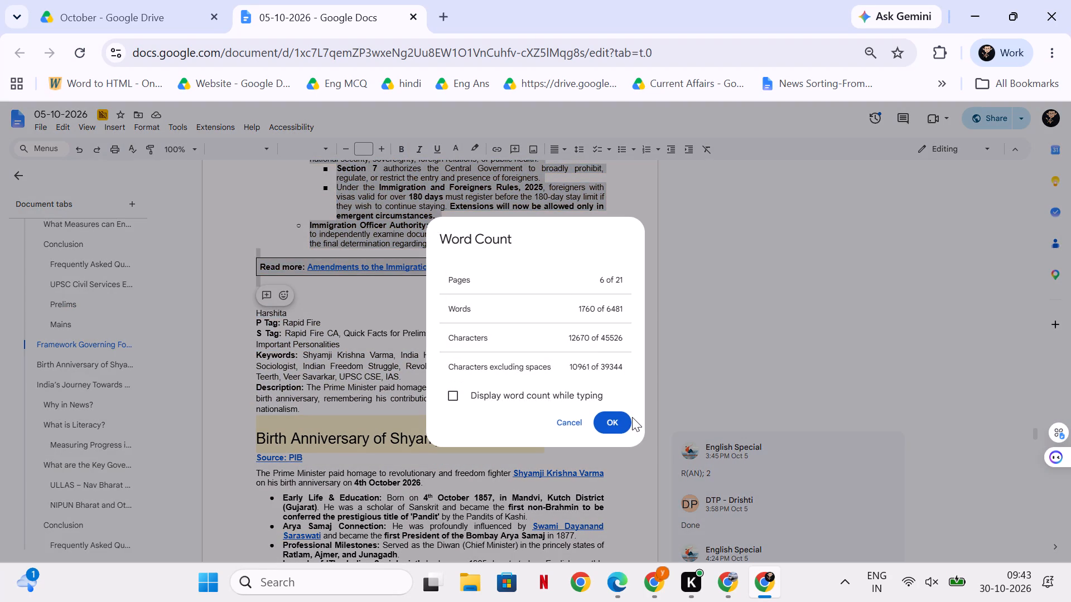
click(614, 420)
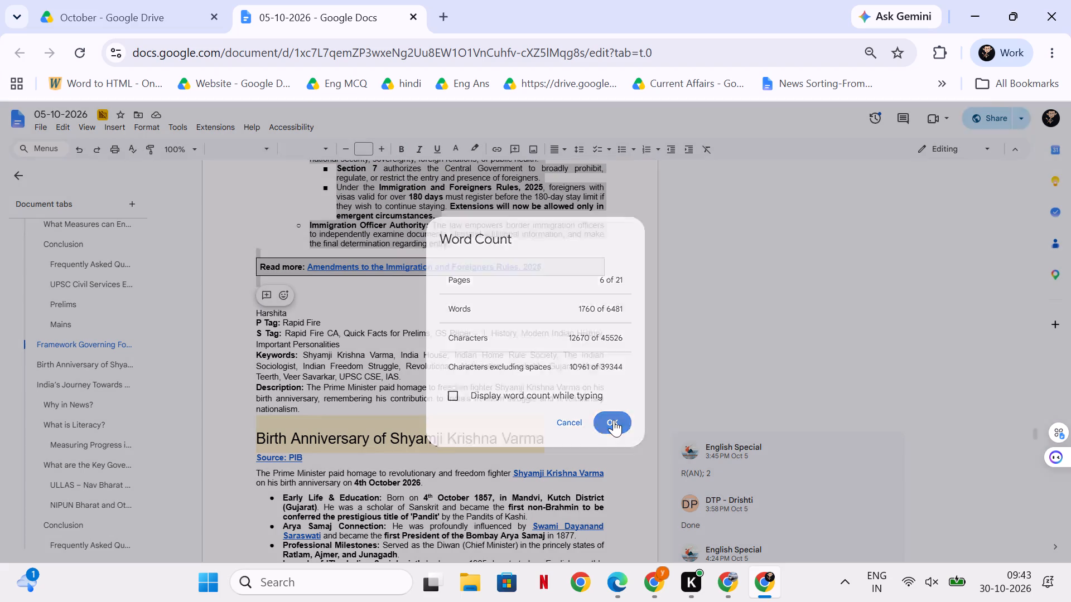
click(461, 319)
Switch to the Excel roster and enter =3762+725 as the 2026-10-05 row's number of words.
scroll(461, 319, down, 6)
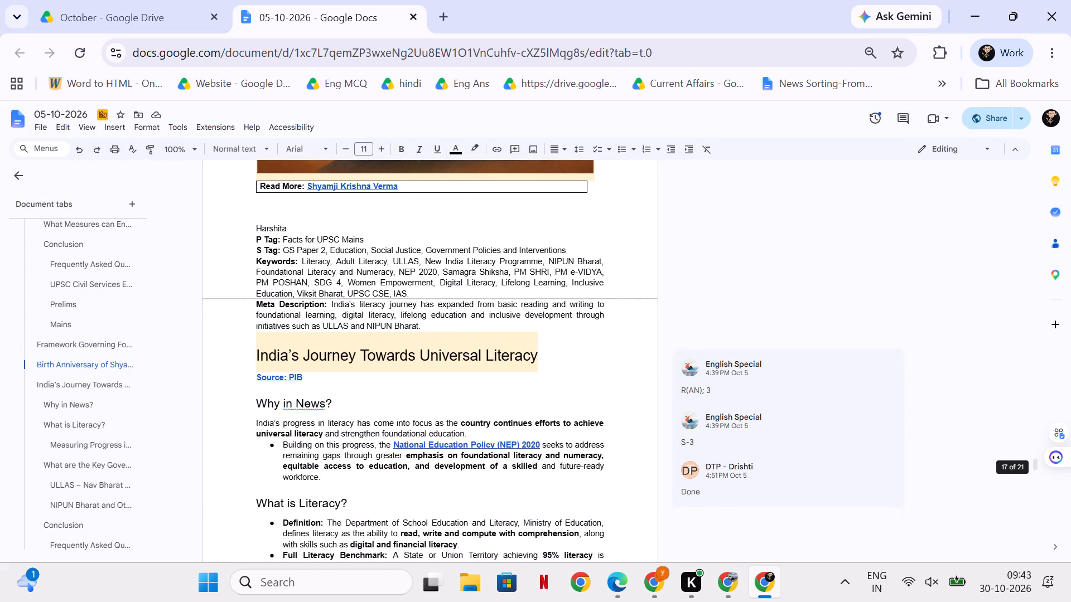
scroll(461, 319, down, 6)
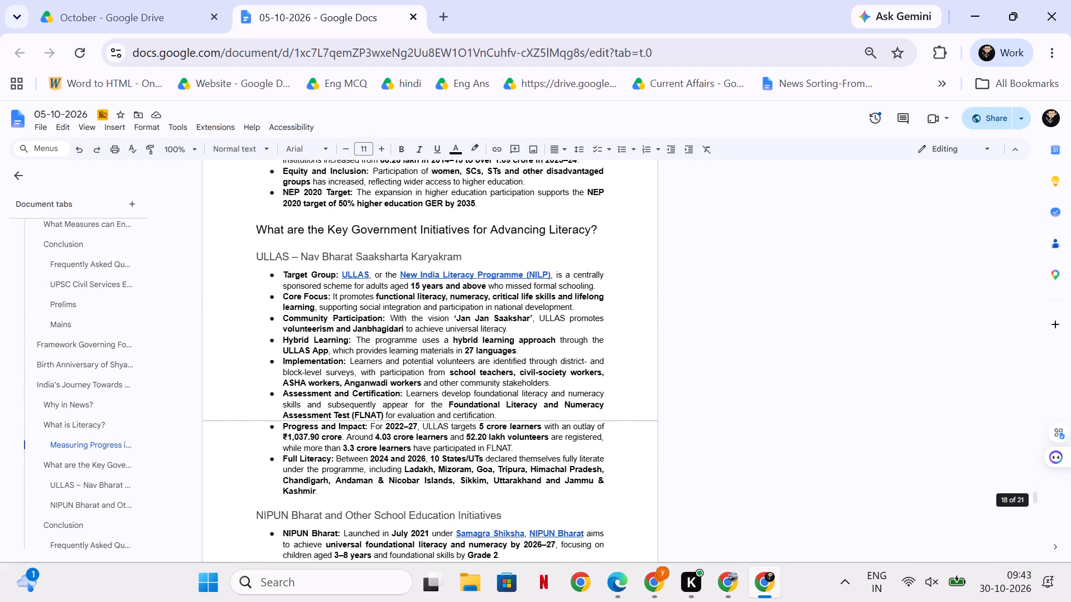
scroll(461, 319, down, 8)
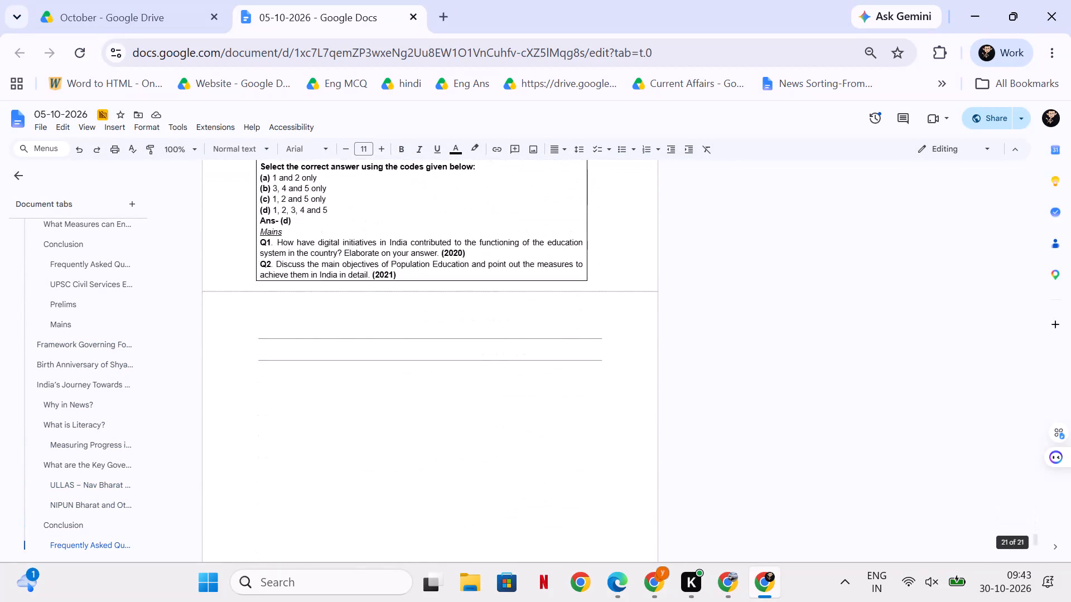
scroll(461, 319, down, 3)
click(720, 582)
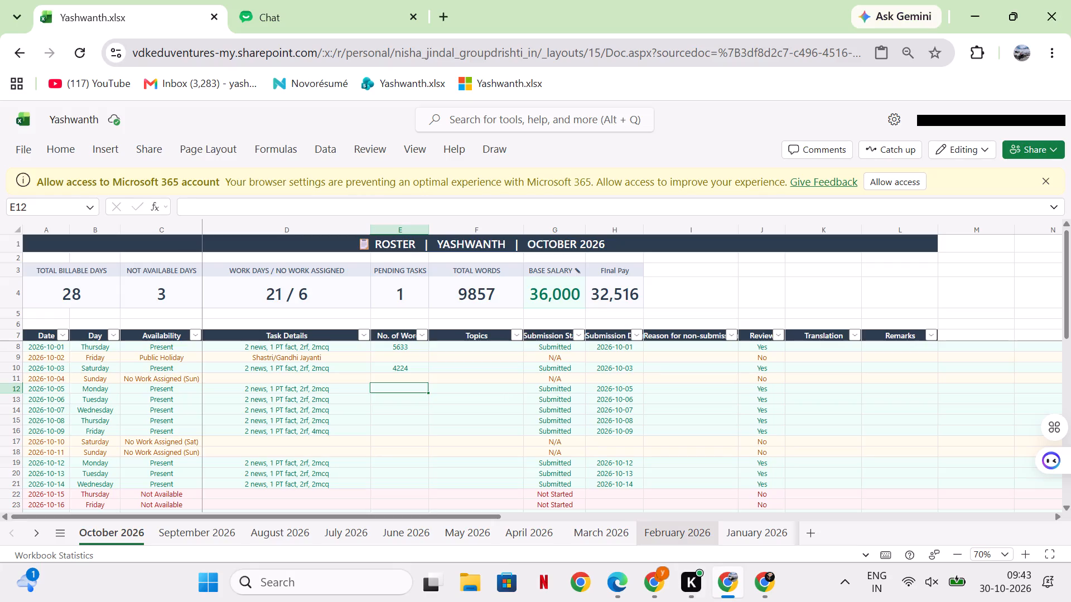
key(equal)
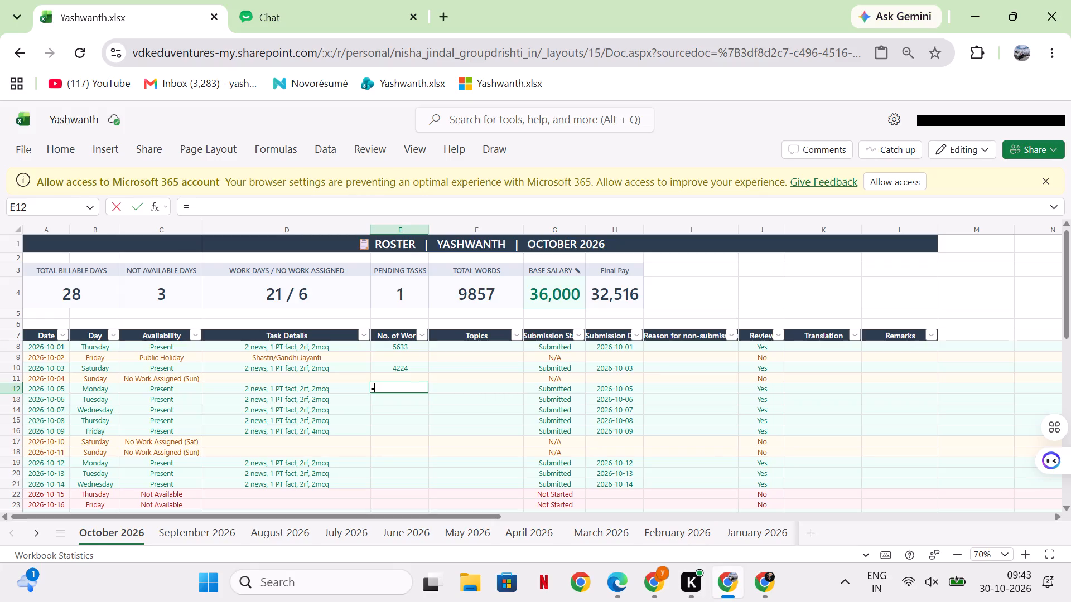
text(376)
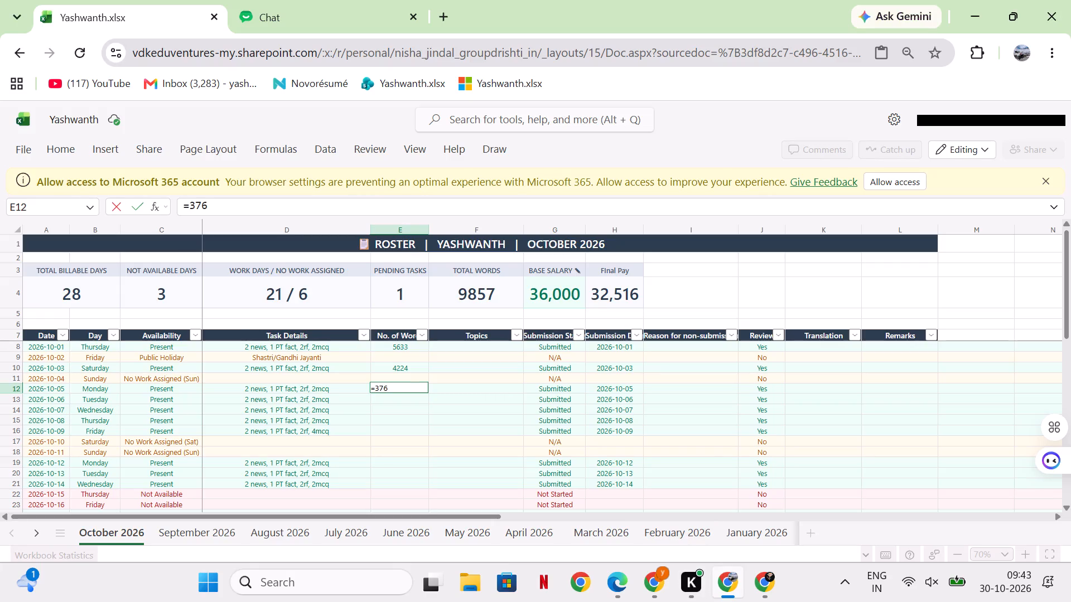
key(2)
key(shift+plus)
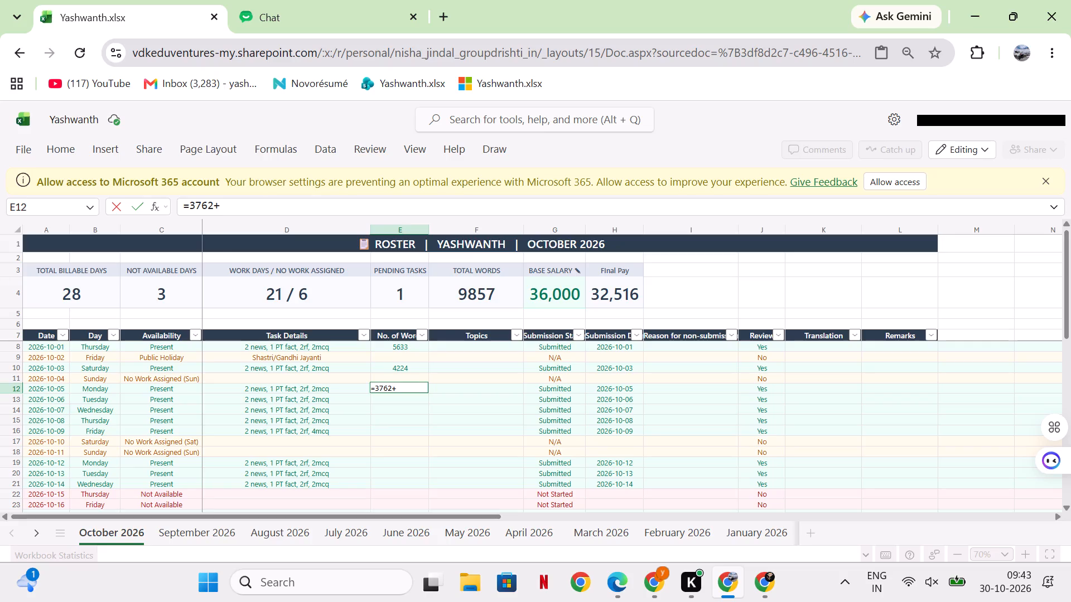
key(7)
text(25)
key(Return)
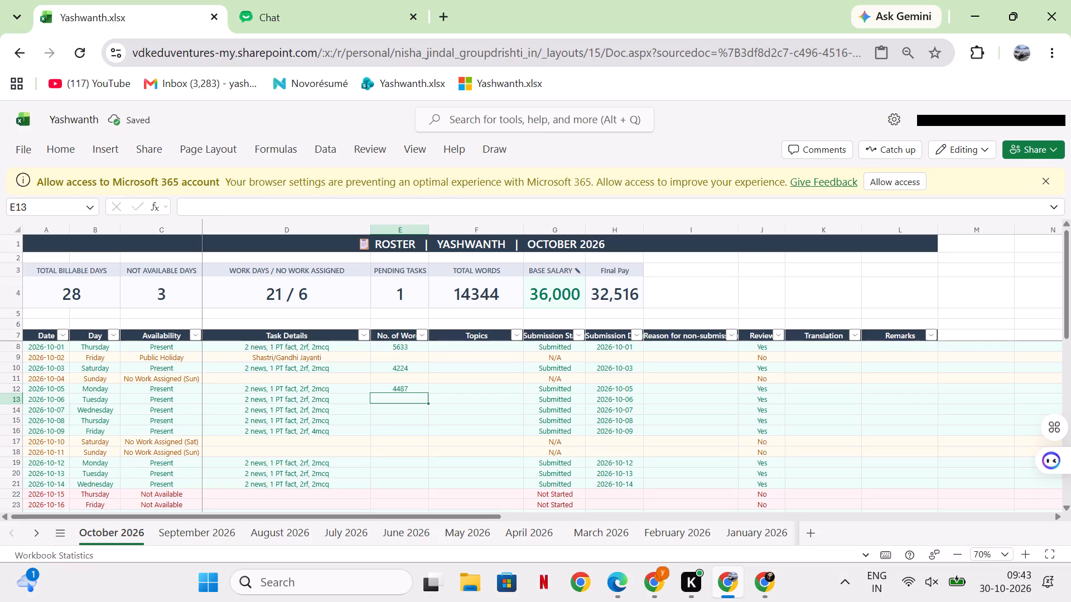
Close the 05-10-2026 document and open the 06-10-2026 document from the October Drive folder.
click(769, 581)
click(204, 0)
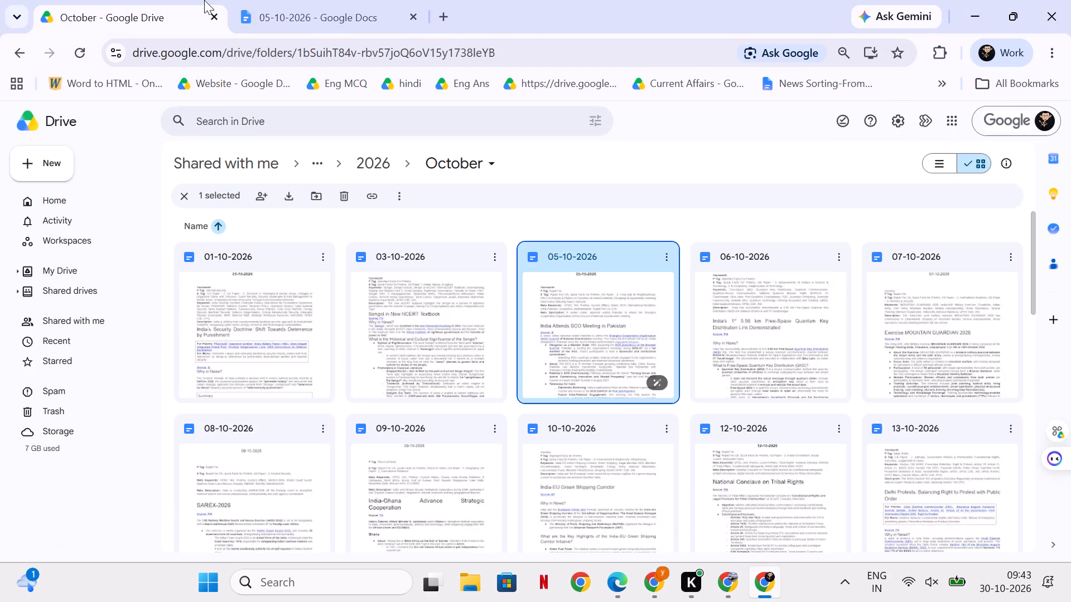
click(417, 18)
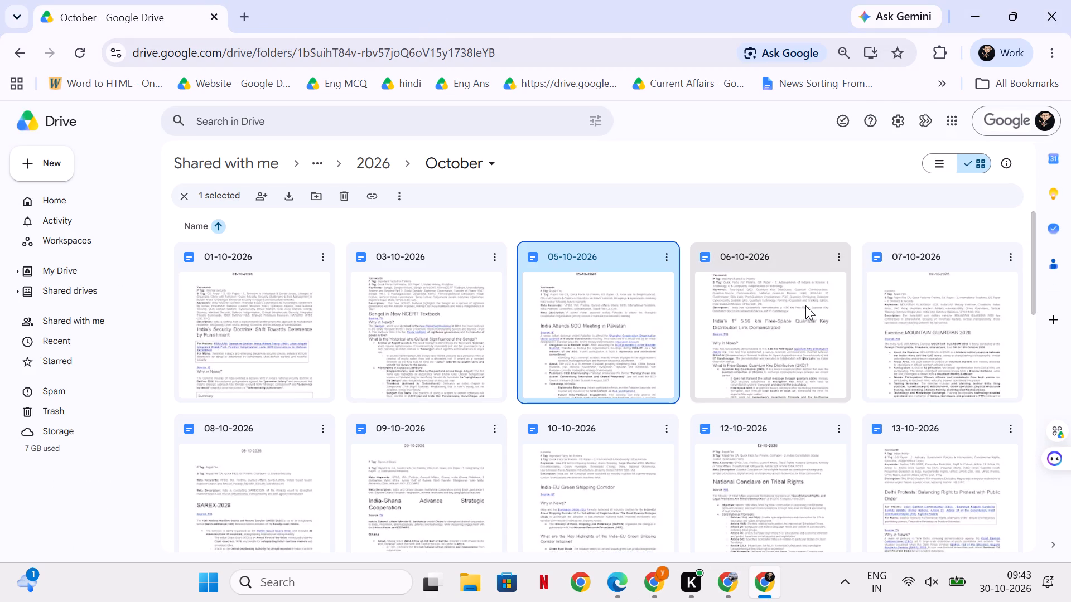
double_click(804, 305)
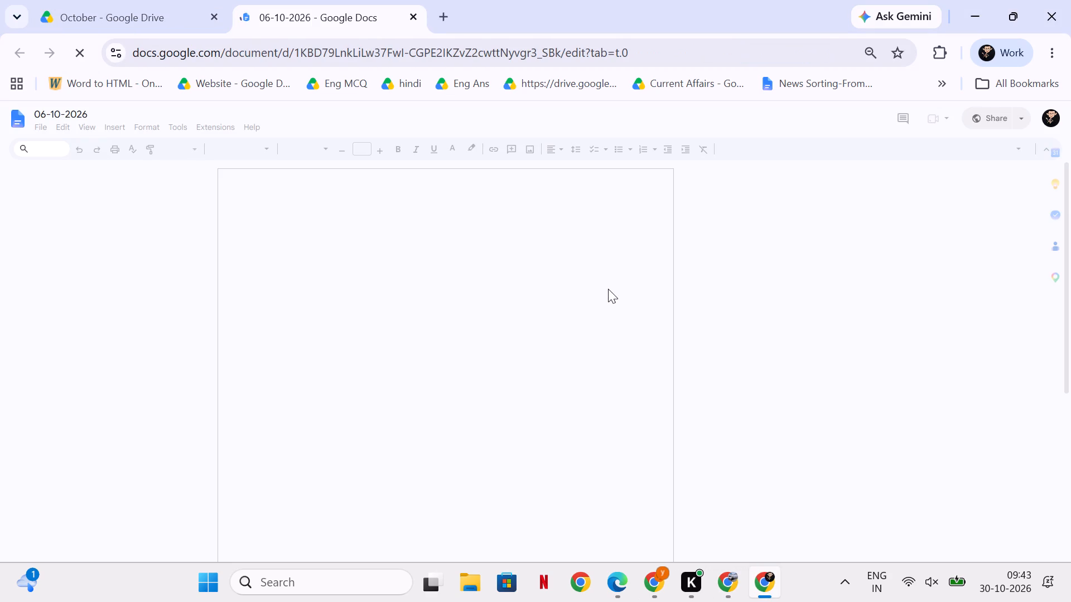
Check the word count of the Free-Space Quantum Key Distribution article, from its author line through its previous year question.
scroll(313, 275, down, 1)
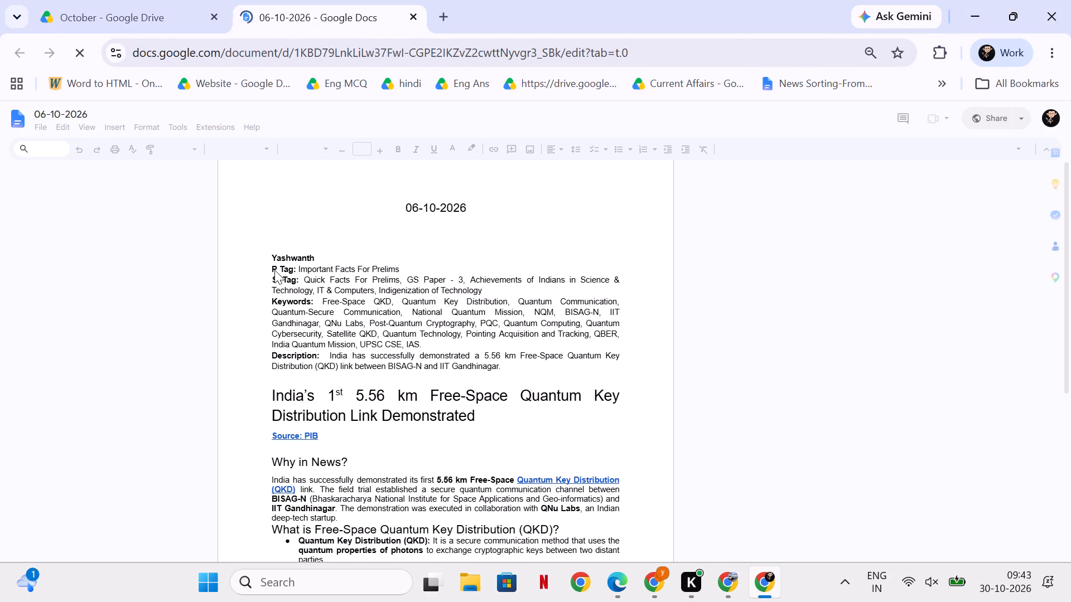
click(269, 255)
click(269, 255)
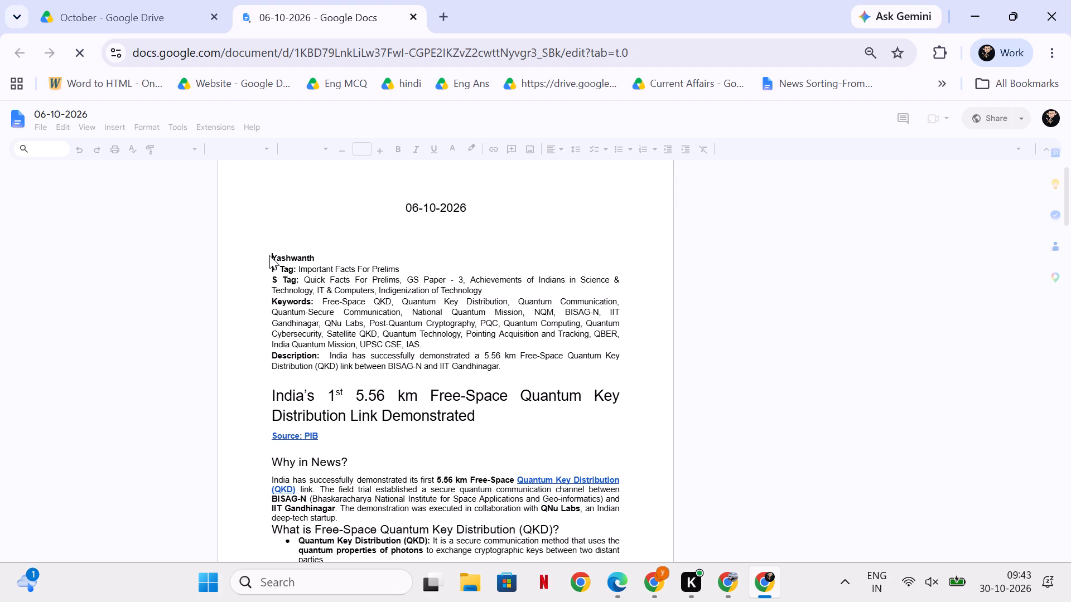
drag(269, 255, 377, 440)
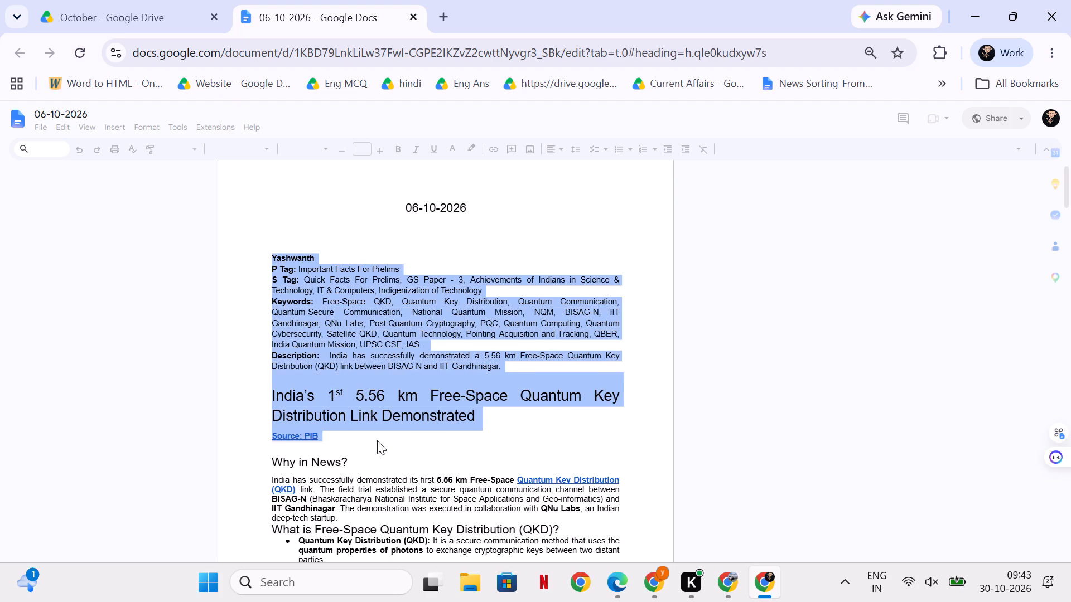
drag(377, 440, 453, 410)
scroll(378, 440, down, 4)
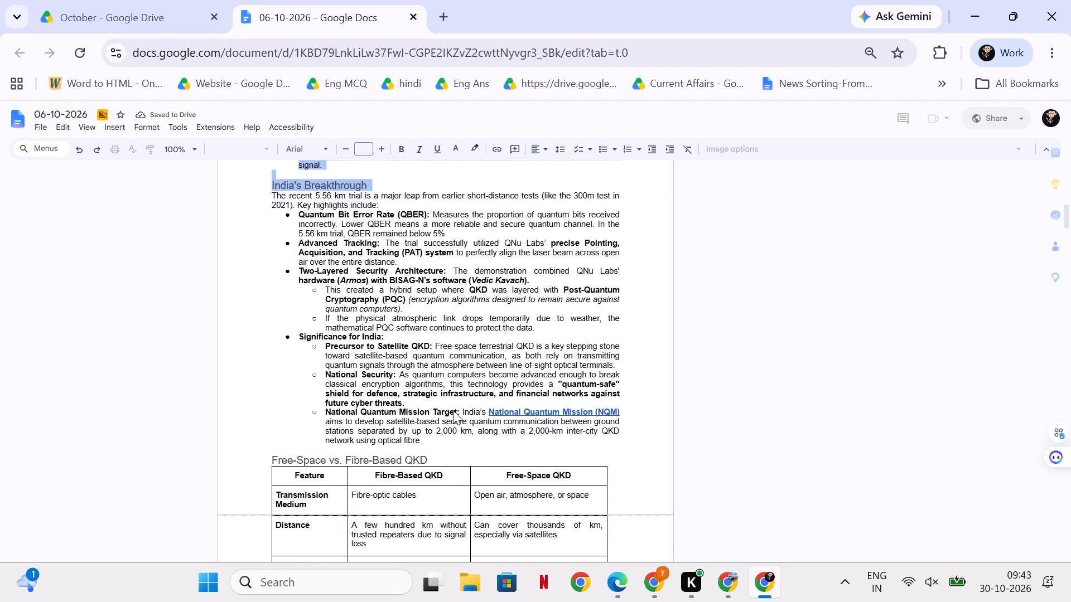
drag(453, 410, 488, 439)
scroll(453, 410, down, 5)
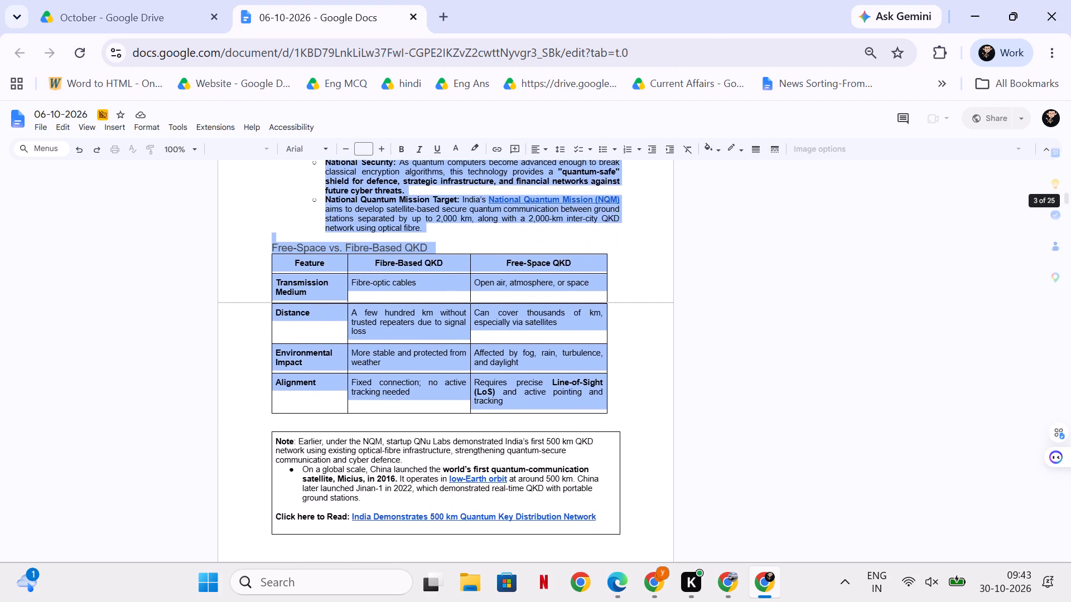
drag(488, 439, 501, 436)
scroll(488, 439, down, 5)
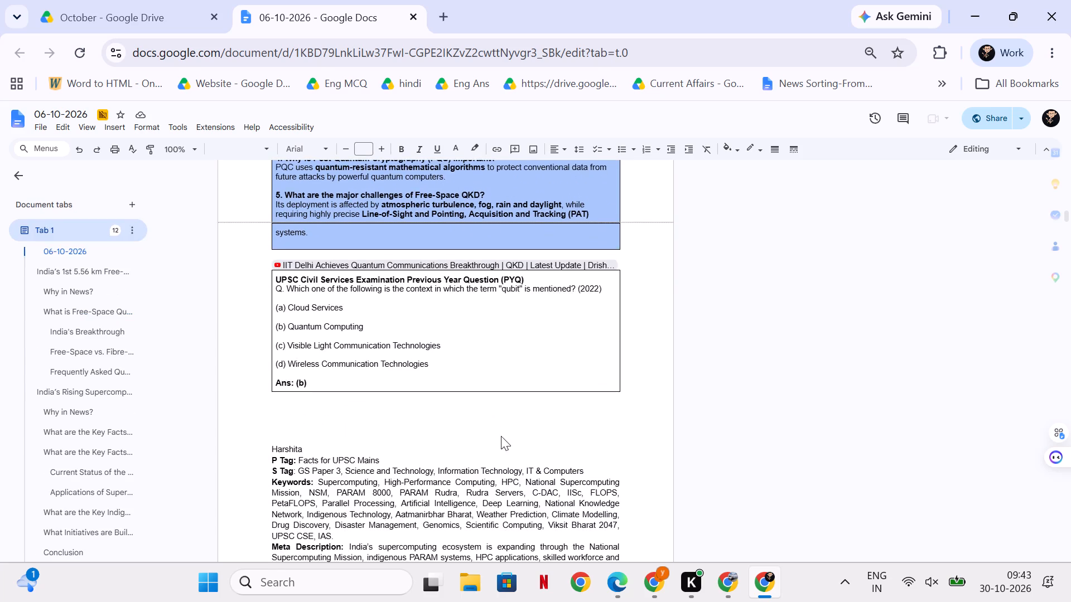
scroll(501, 436, down, 2)
drag(501, 436, 506, 344)
key(ctrl+shift+c)
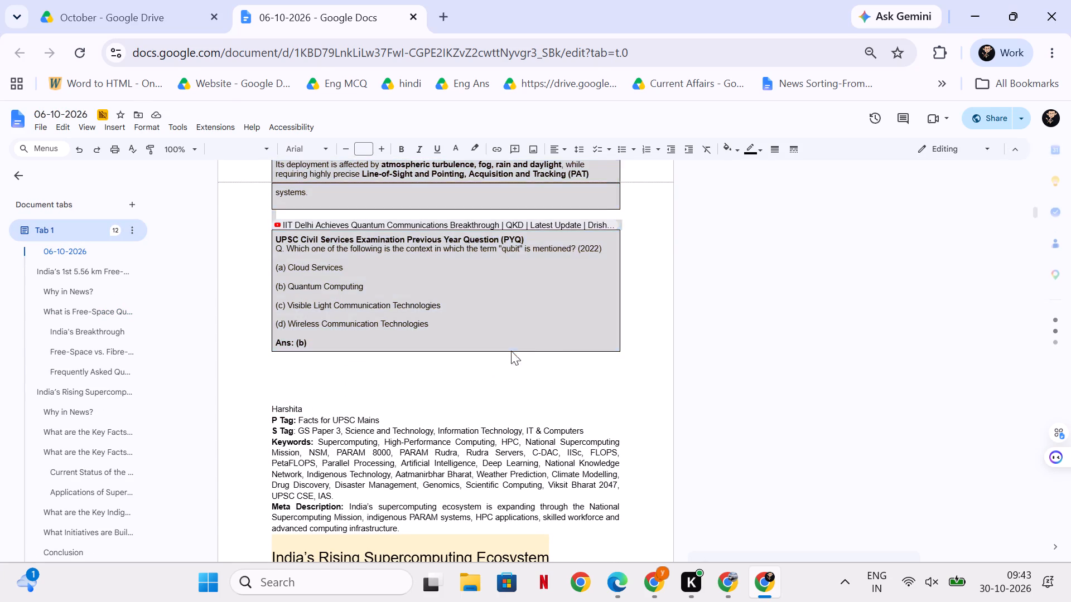
click(608, 417)
click(481, 373)
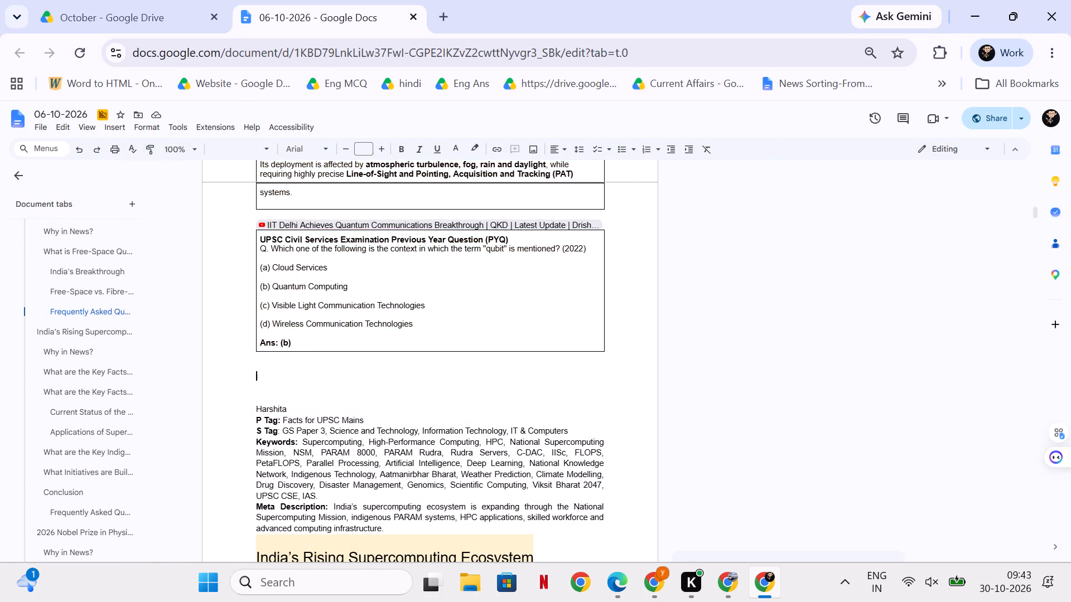
Check the word count of the 2026 Nobel Prize in Physiology or Medicine: Optogenetics article, from its author line through its previous year question.
scroll(481, 373, down, 7)
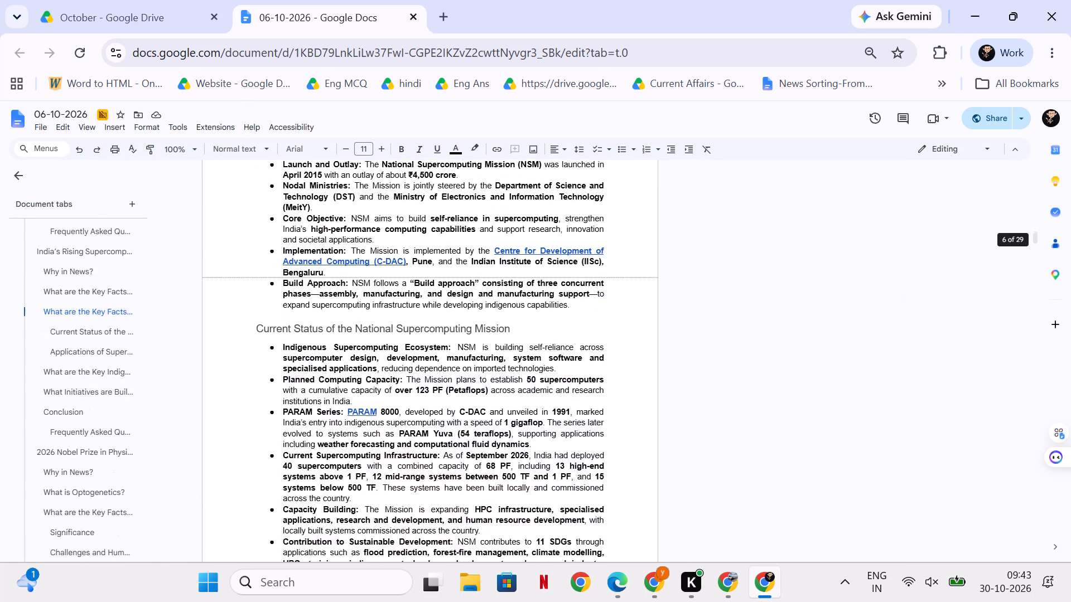
scroll(481, 373, down, 9)
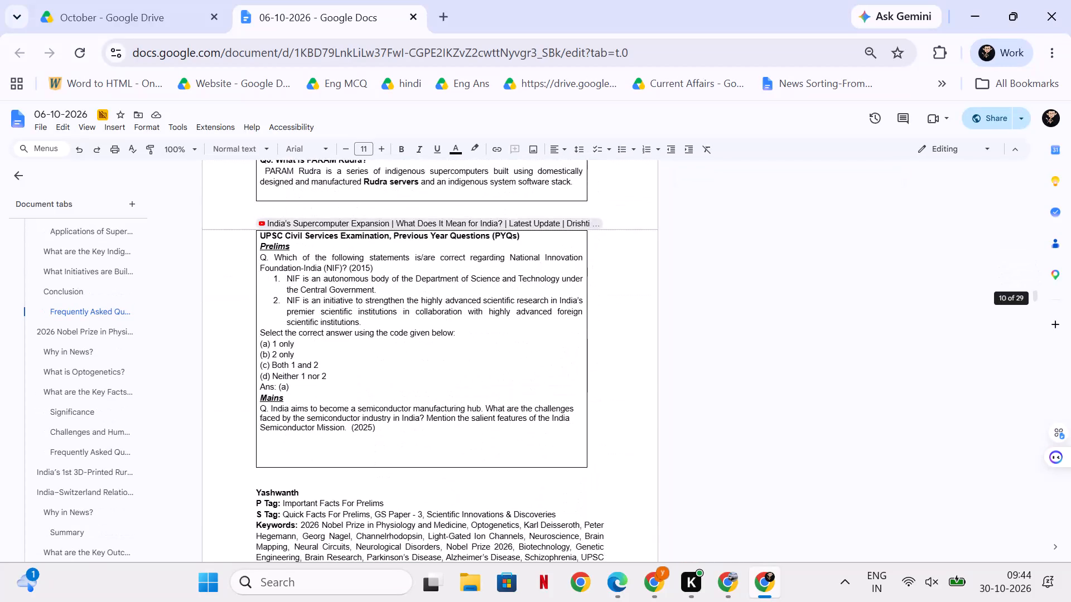
scroll(481, 373, down, 2)
scroll(471, 181, up, 1)
click(456, 158)
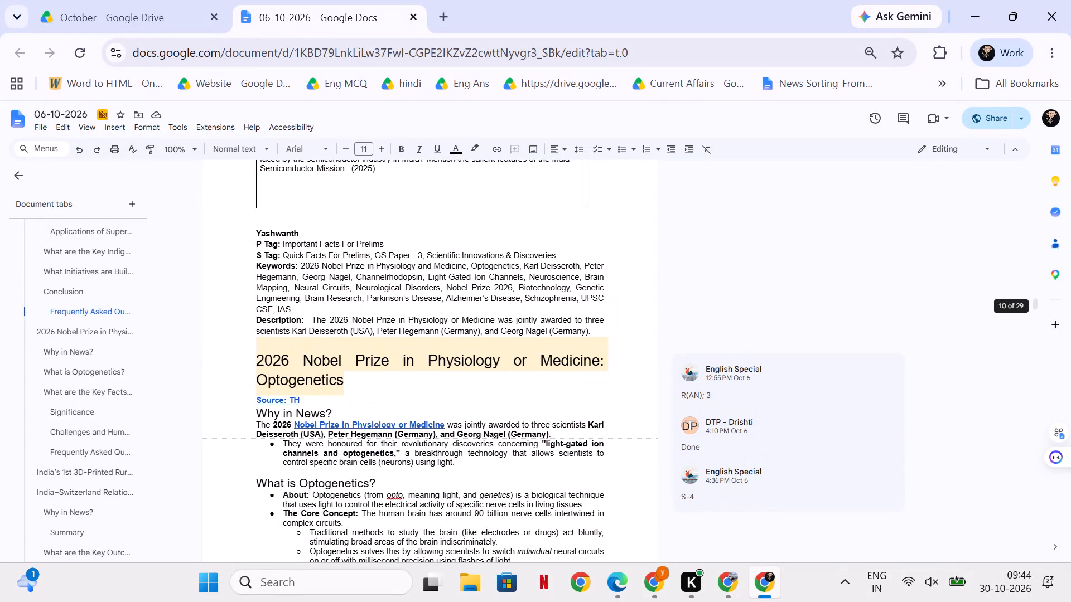
click(252, 240)
drag(252, 240, 263, 261)
drag(248, 235, 249, 235)
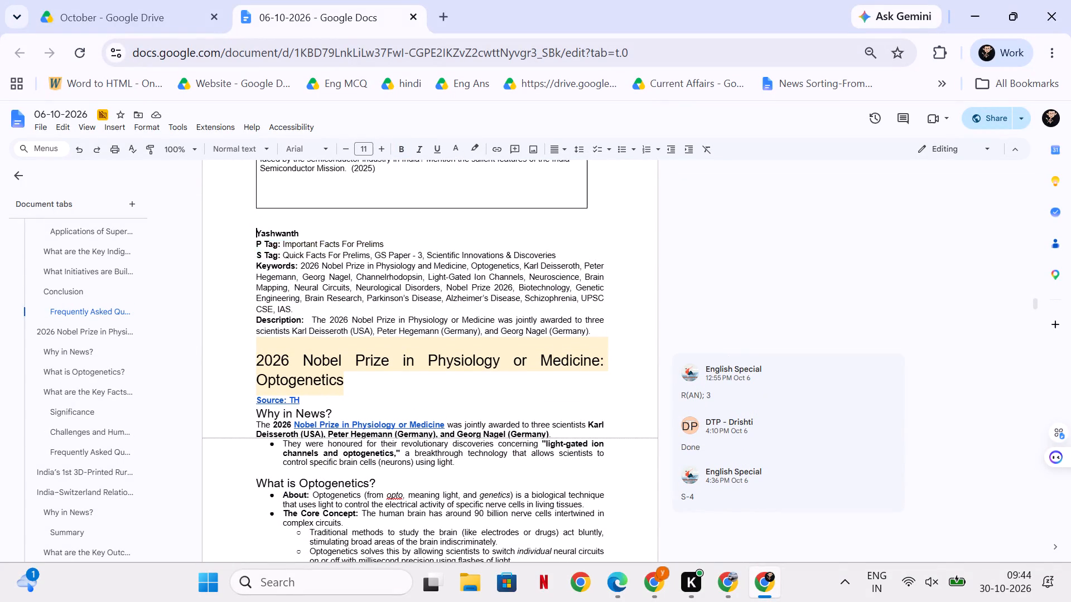
drag(249, 235, 375, 348)
scroll(283, 308, down, 8)
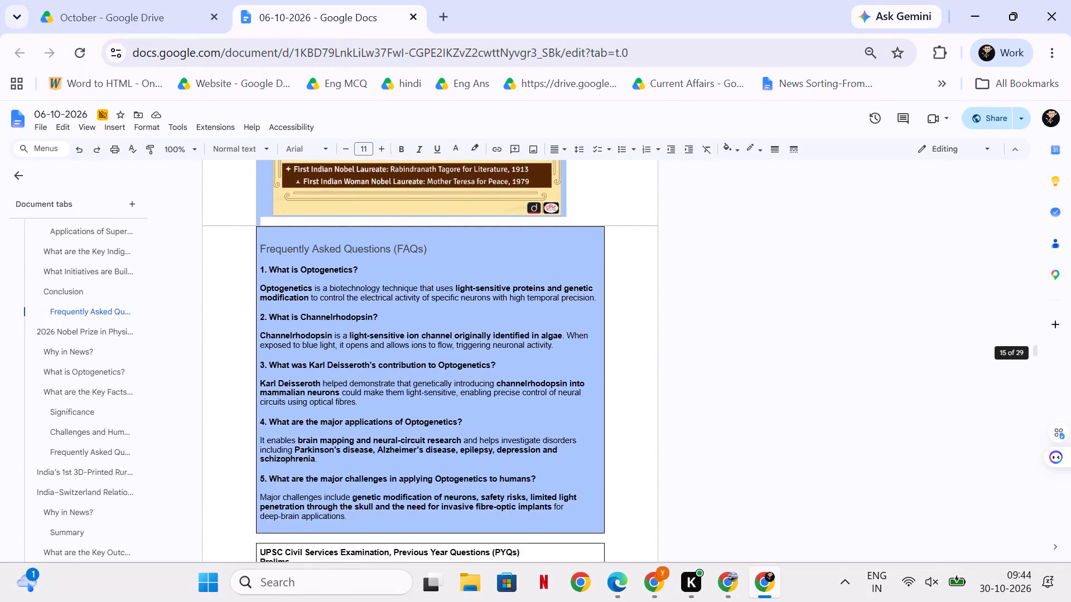
scroll(375, 348, down, 4)
drag(375, 348, 406, 411)
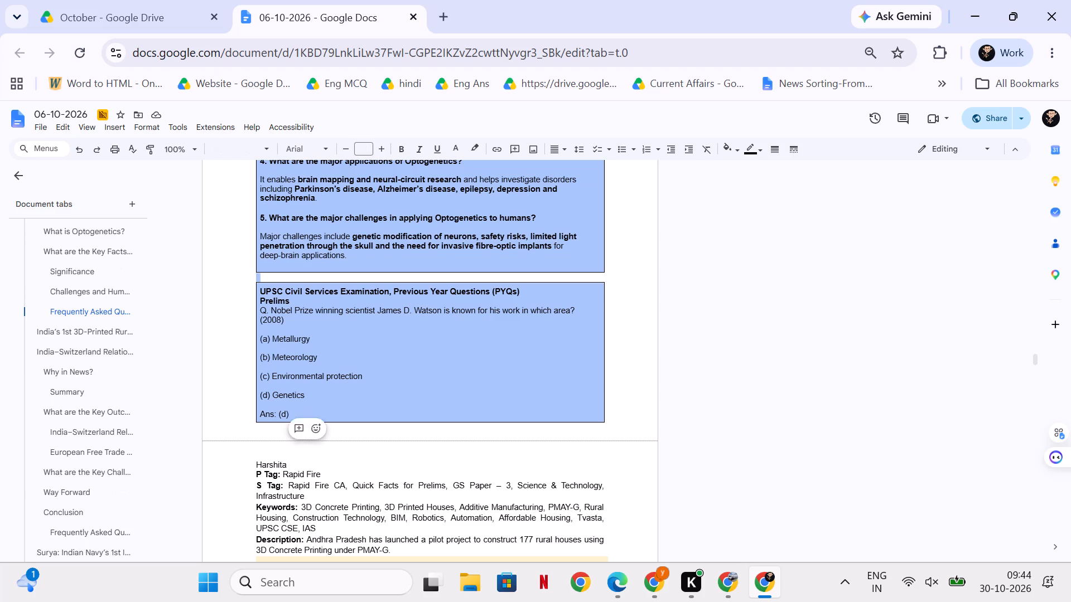
key(ctrl+shift+c)
click(613, 430)
click(558, 428)
Check the word count of the India–Switzerland Relations article, from its author line through its previous year questions.
scroll(558, 428, down, 3)
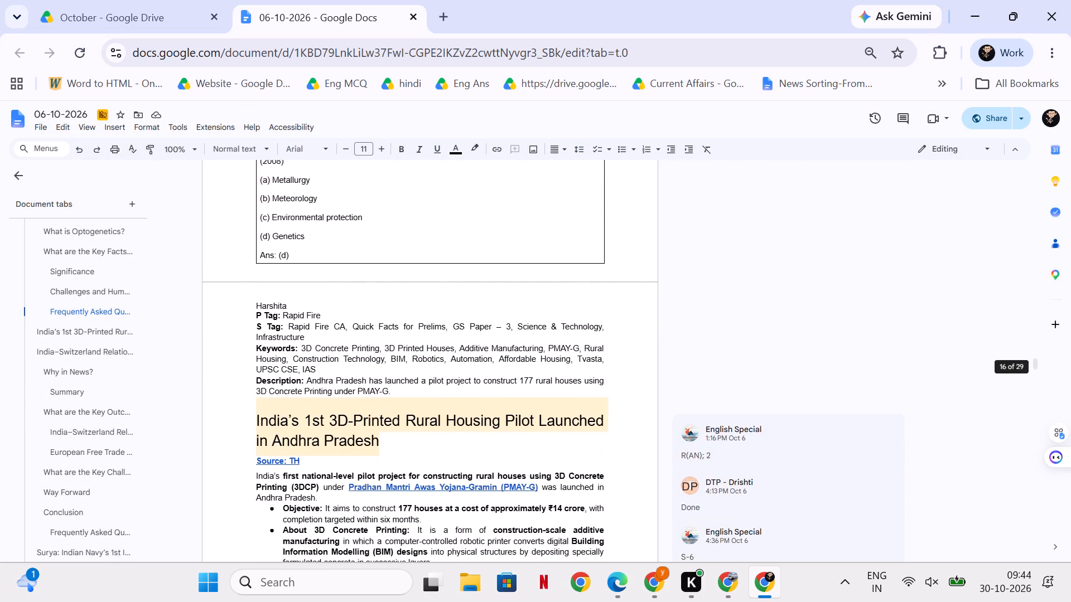
scroll(556, 427, down, 5)
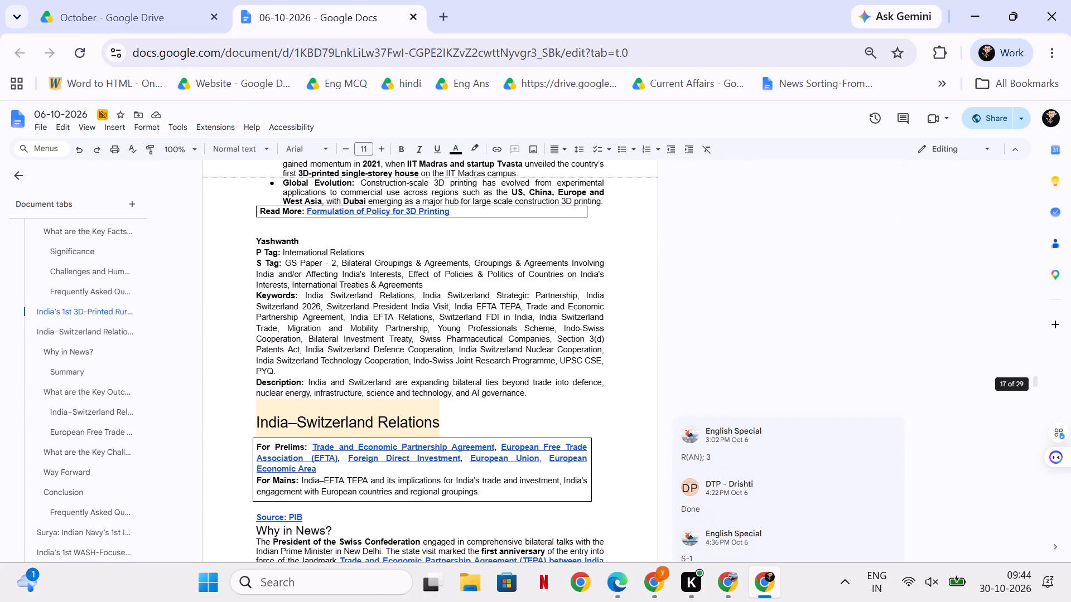
click(257, 247)
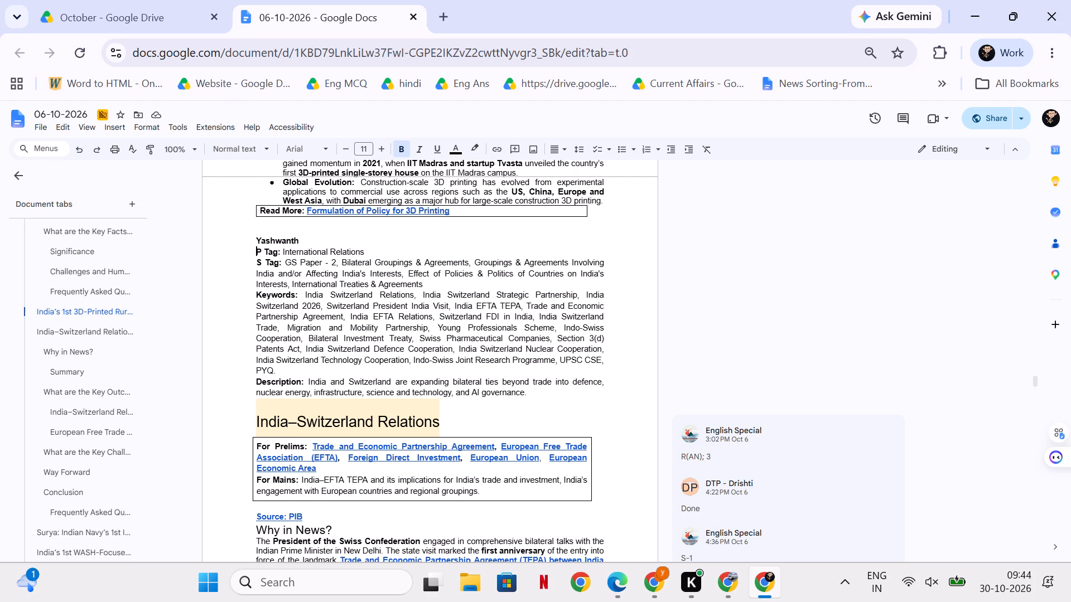
drag(257, 242, 297, 352)
scroll(282, 333, down, 6)
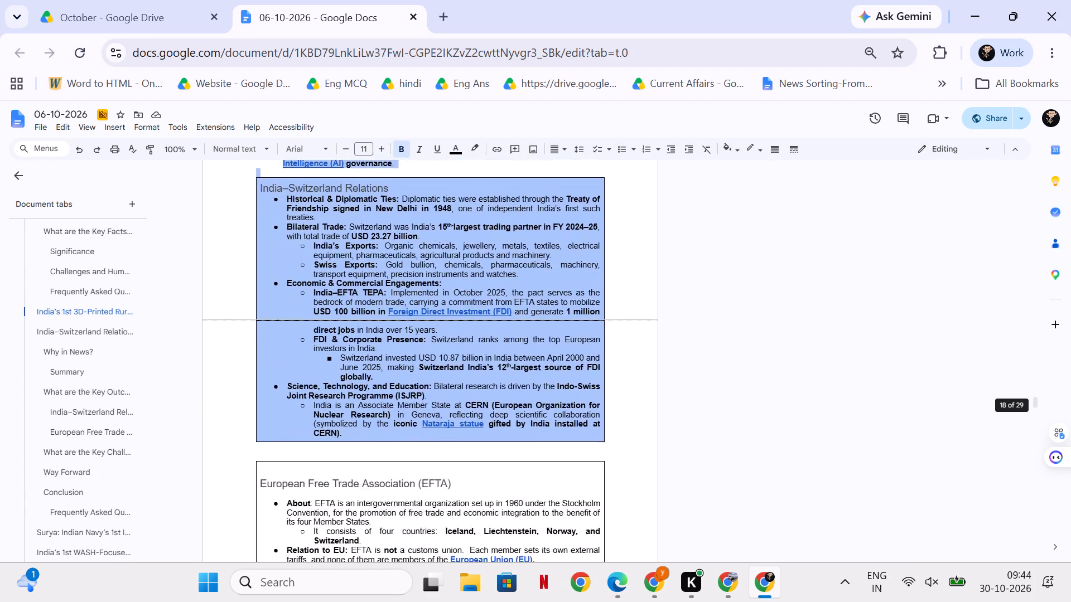
drag(297, 352, 364, 387)
scroll(297, 352, down, 11)
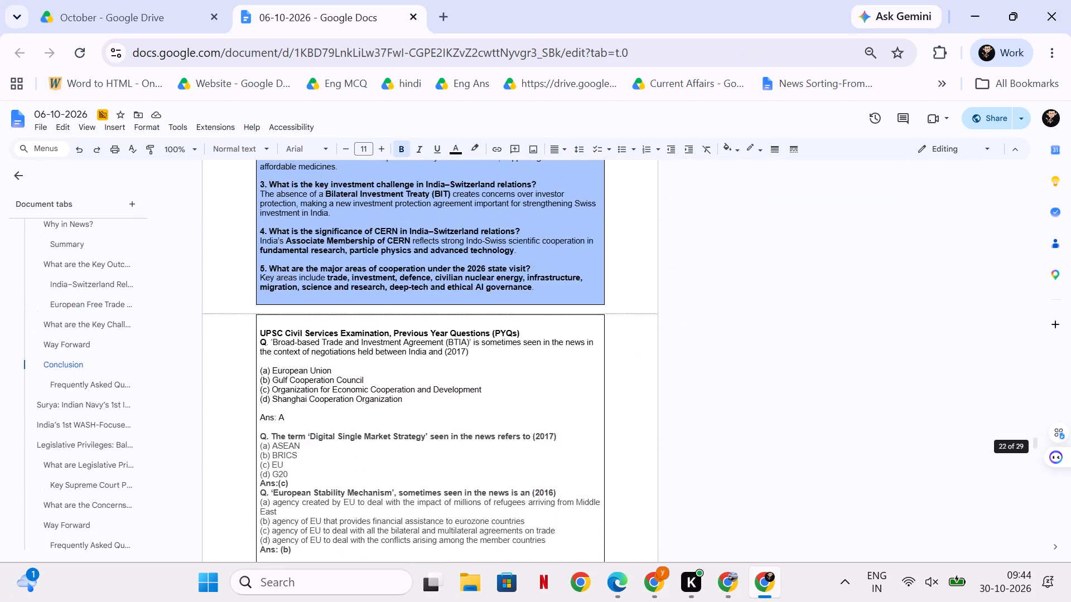
scroll(364, 387, down, 5)
drag(364, 387, 407, 307)
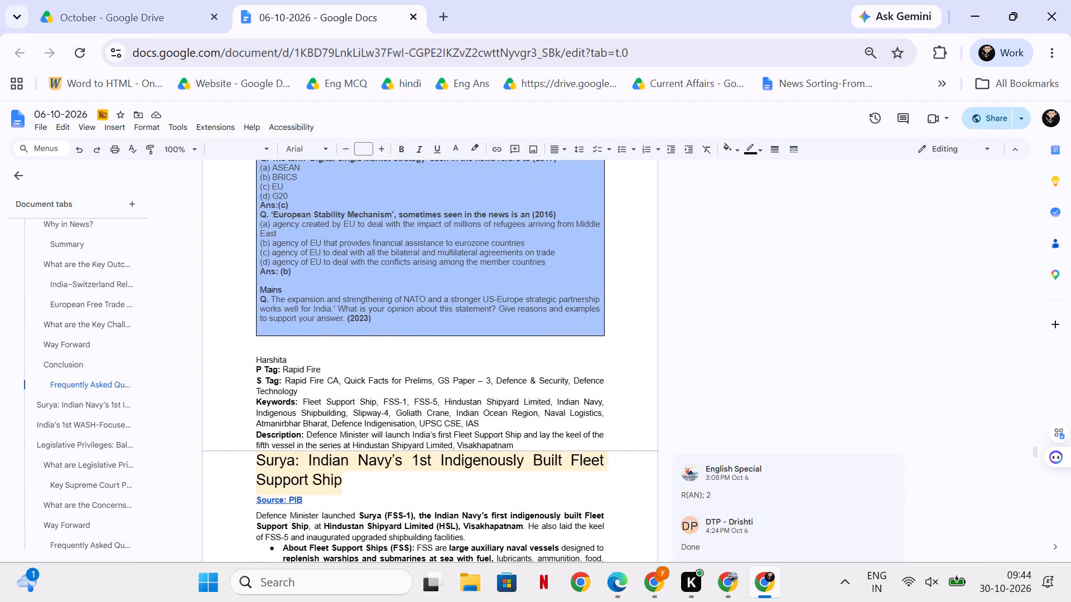
key(ctrl+shift+c)
click(622, 431)
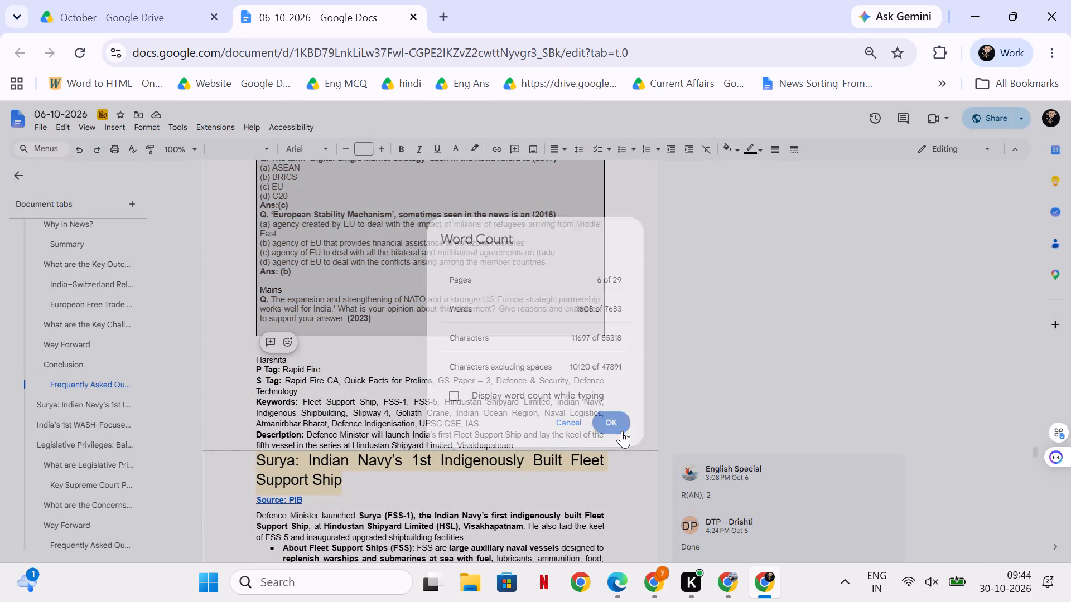
Check the word count of the Legislative Privileges: Balancing with Constitutional Rights article, from its author line through its previous year questions.
click(495, 338)
scroll(495, 338, down, 2)
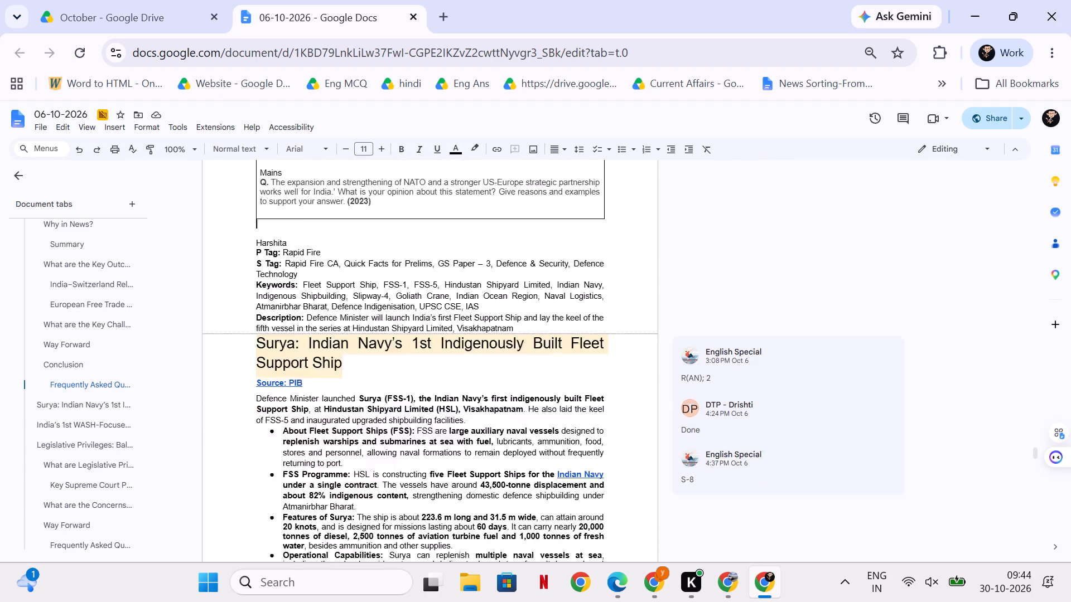
scroll(494, 338, down, 7)
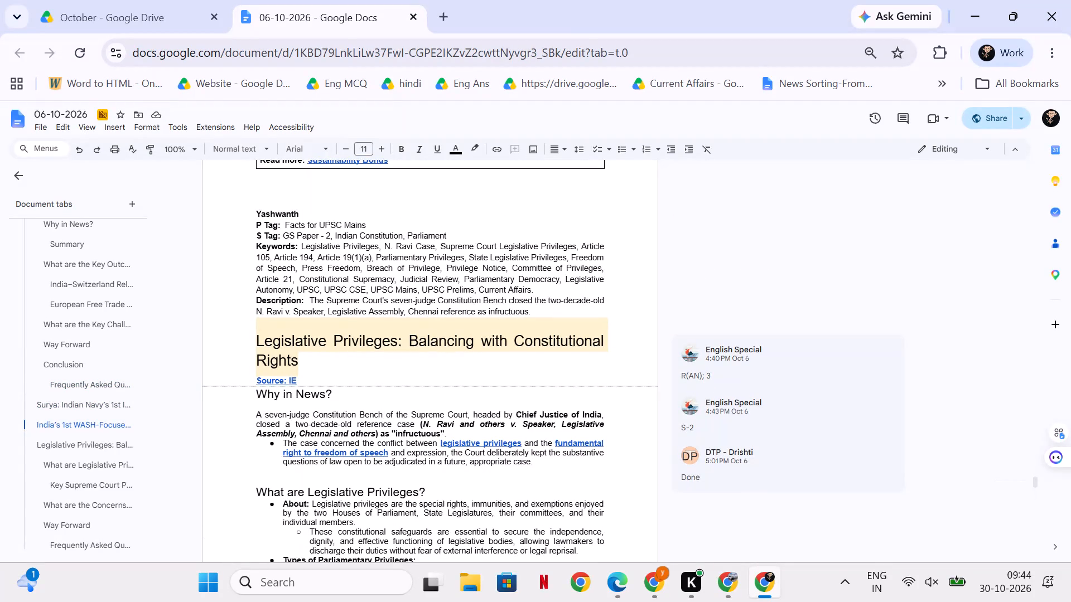
drag(239, 206, 352, 347)
scroll(304, 329, down, 4)
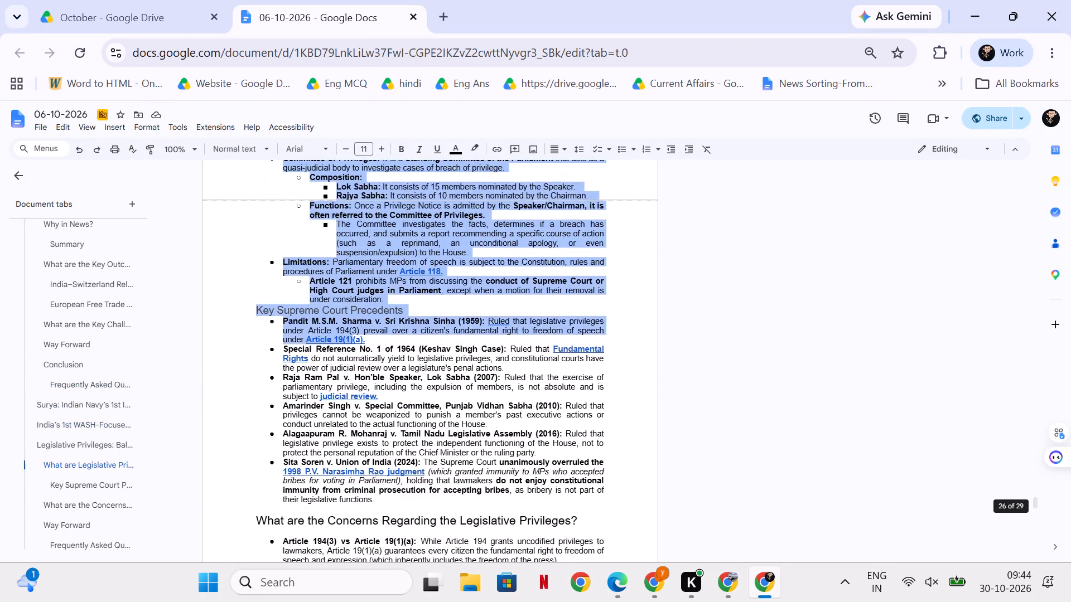
drag(352, 347, 401, 445)
scroll(352, 347, down, 8)
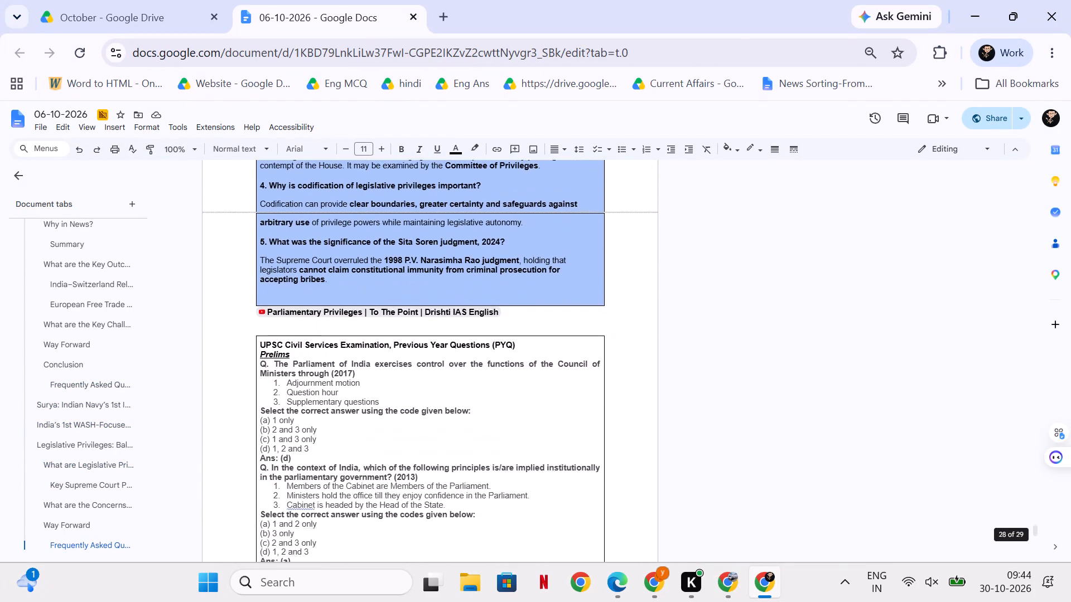
scroll(401, 445, down, 4)
drag(401, 445, 412, 439)
key(ctrl+shift+c)
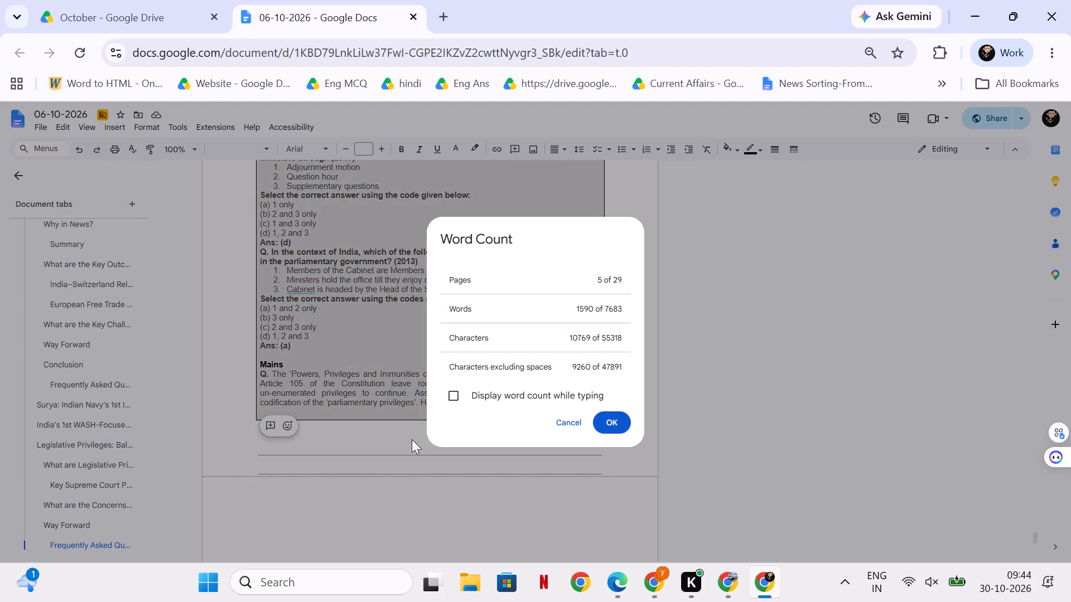
click(601, 426)
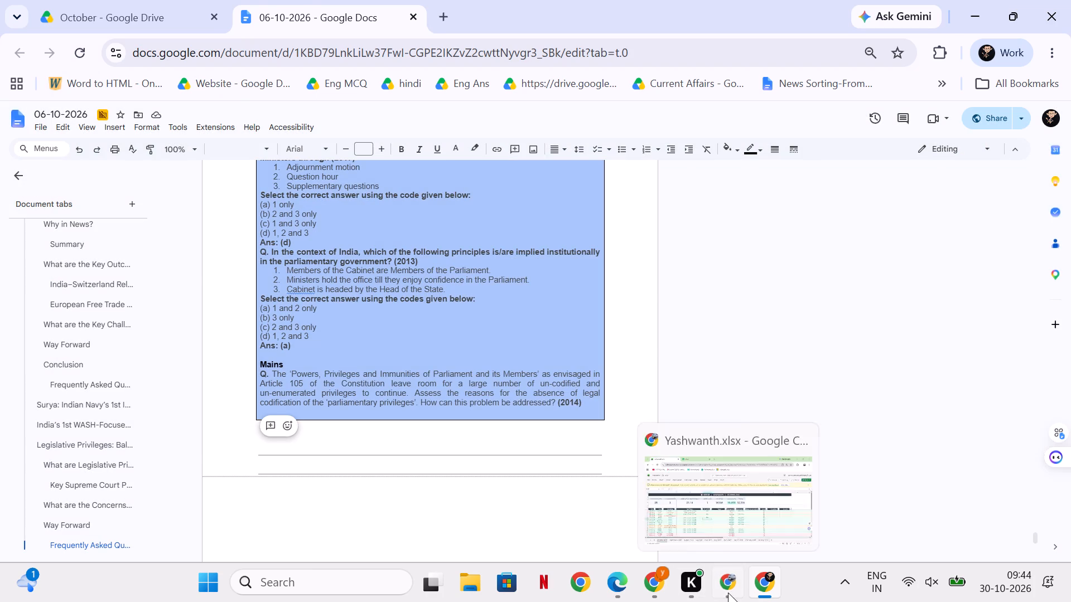
Switch to the October 2026 roster workbook and enter the formula =2371+1590+500 as the number of words for 2026-10-06.
click(728, 593)
key(equal)
text(2371+150)
key(BackSpace)
text(90+500)
key(Return)
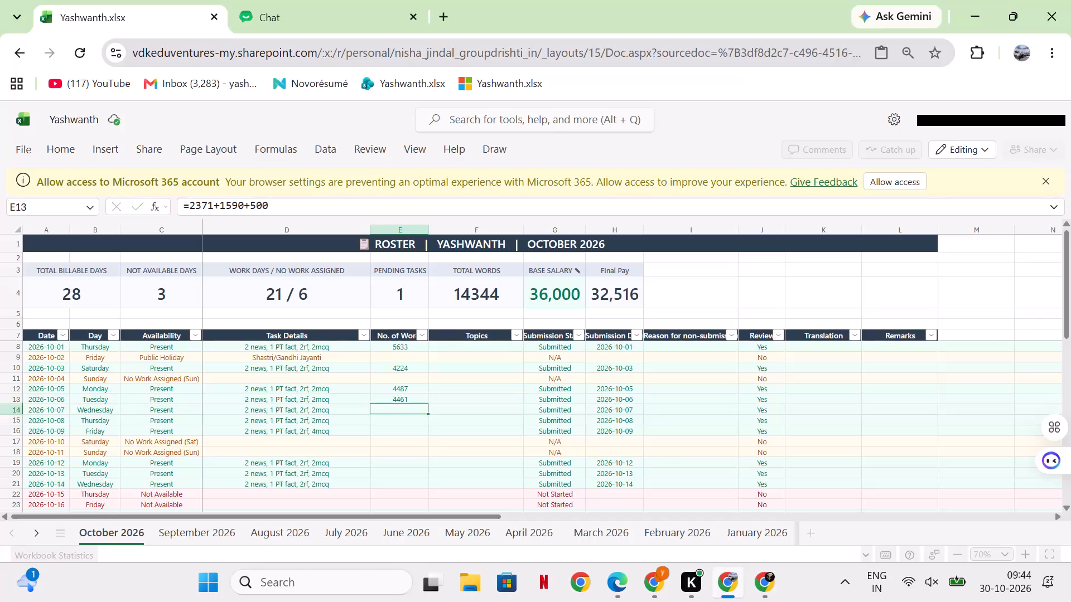
Switch back to the document window, close the 06-10-2026 document and open the 07-10-2026 document from the October Drive folder.
click(755, 579)
scroll(498, 434, down, 1)
click(187, 0)
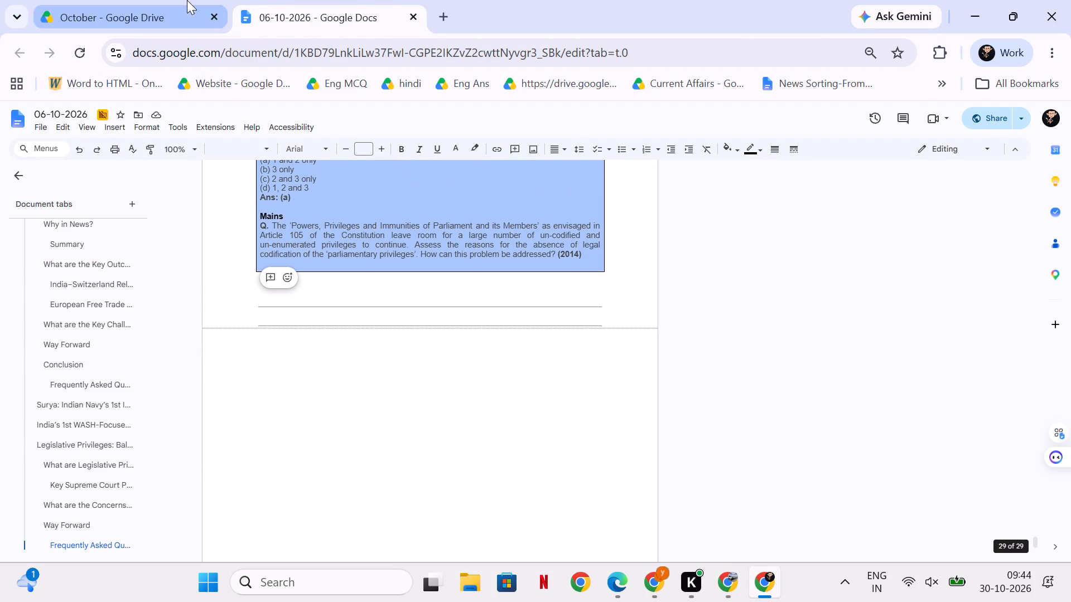
click(409, 18)
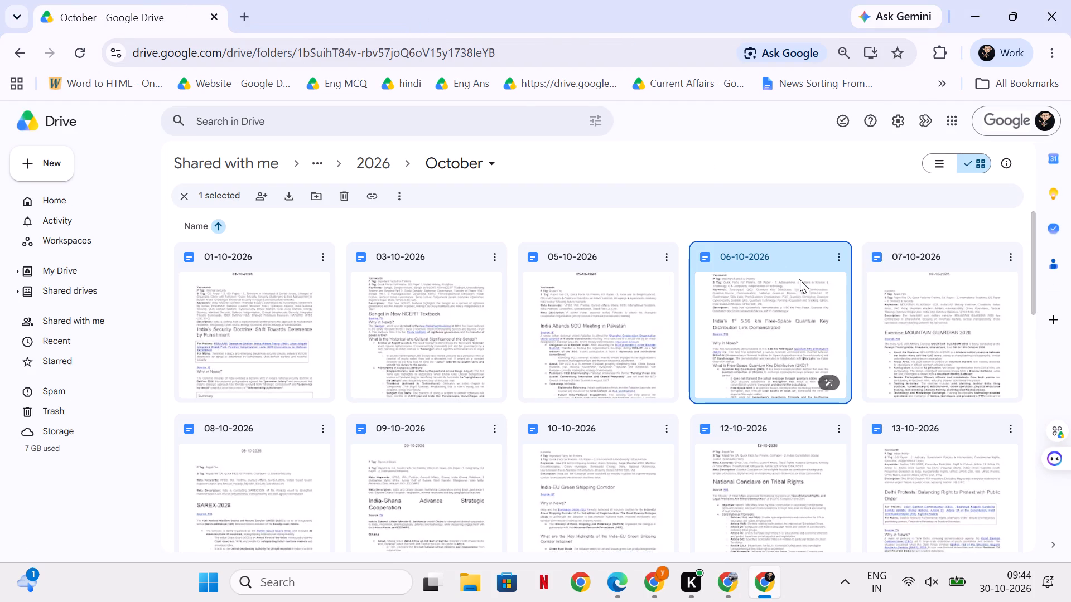
double_click(887, 297)
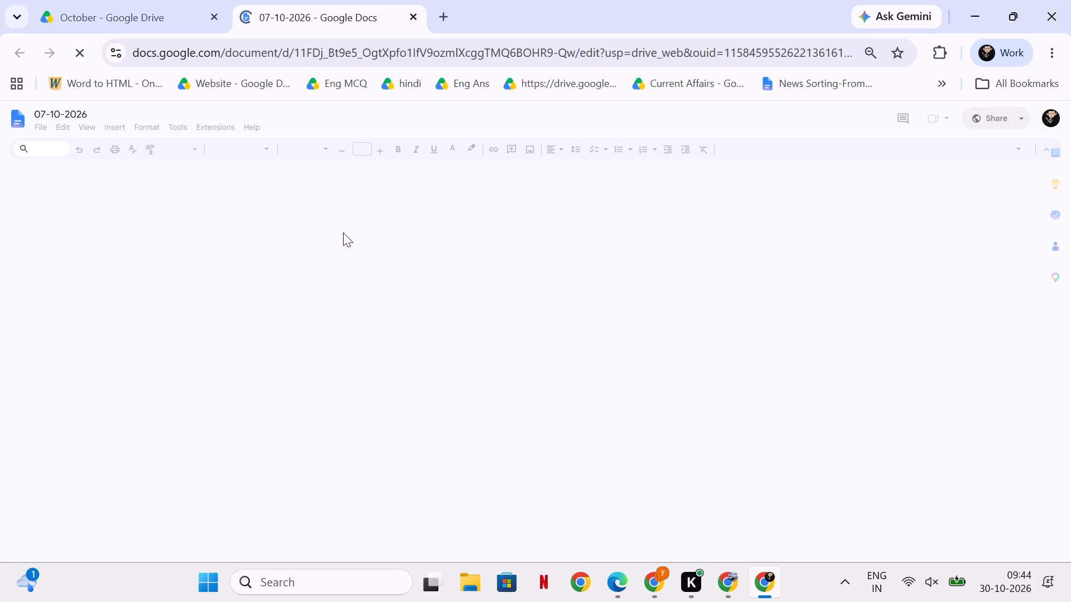
Check the word count of the Nobel Prize in Physics 2026: IceCube Neutrino Observatory article, from its author line through its previous year questions.
scroll(294, 295, down, 2)
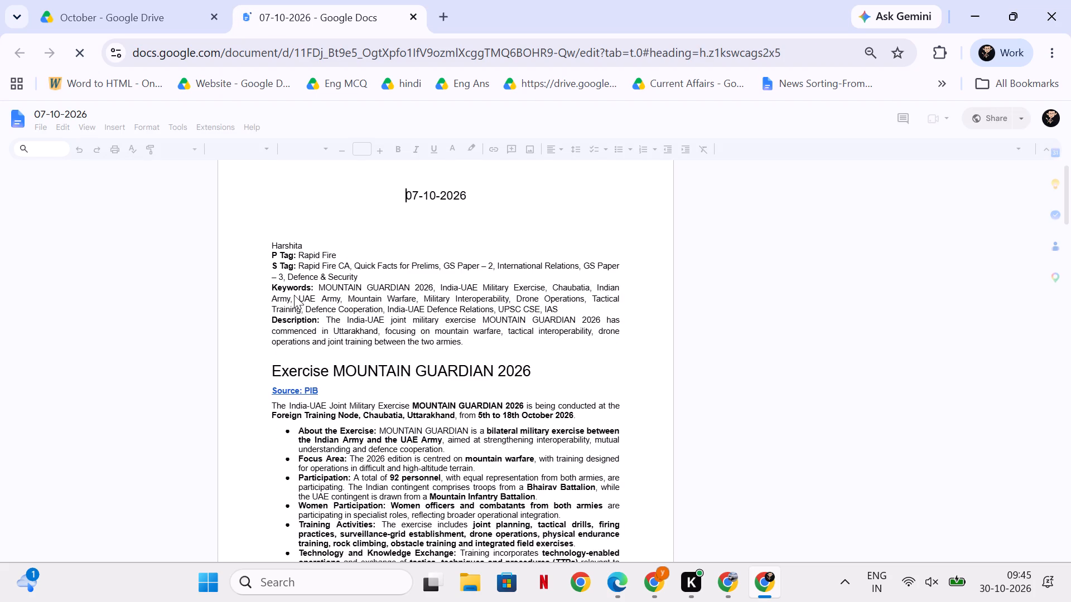
scroll(294, 295, down, 6)
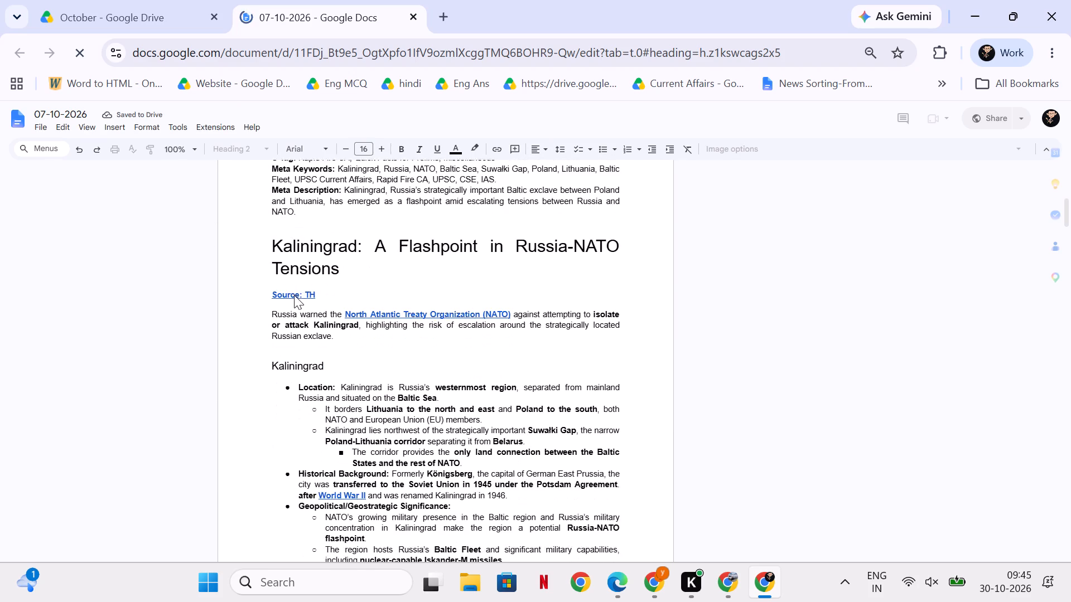
scroll(294, 295, down, 5)
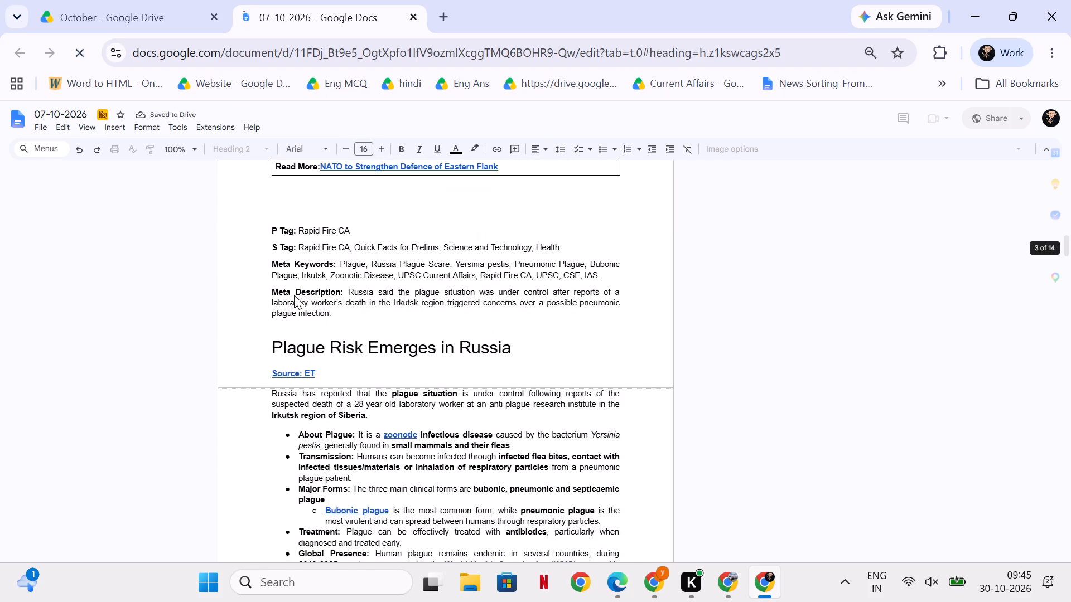
scroll(294, 295, down, 4)
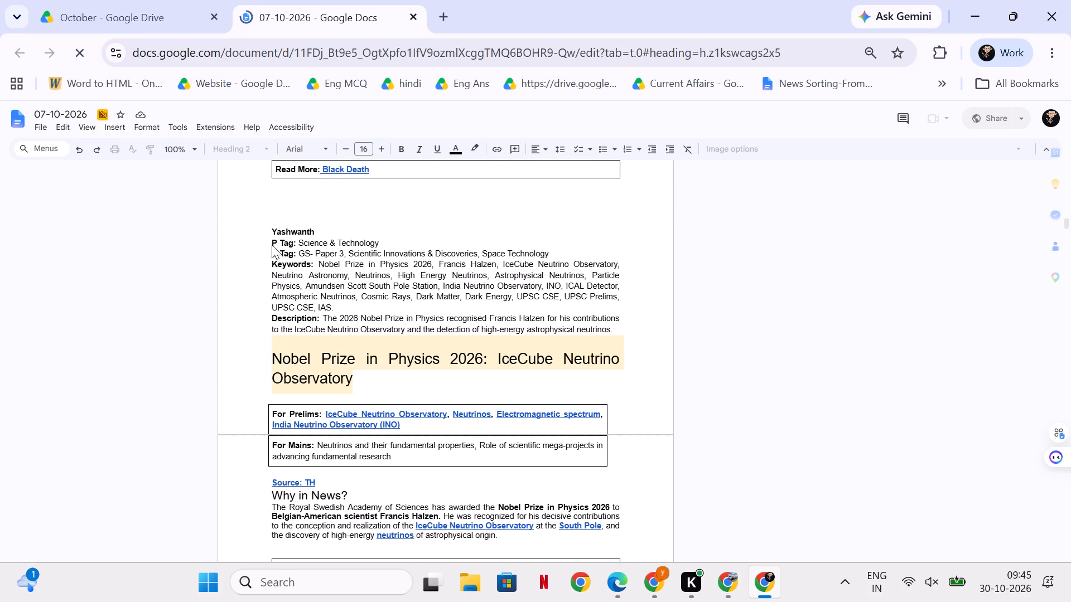
click(272, 237)
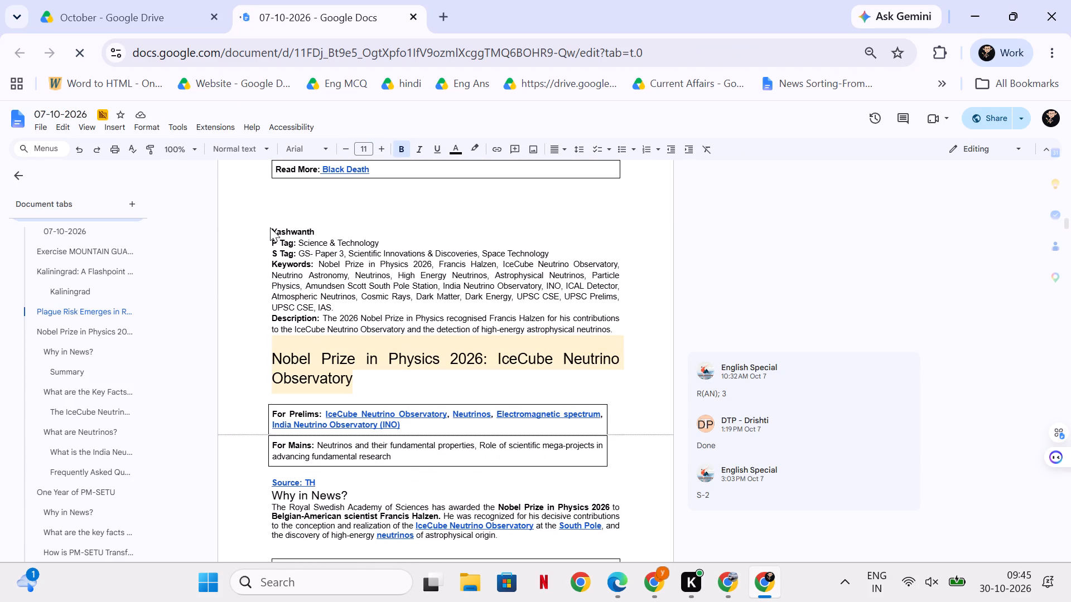
click(270, 227)
drag(270, 227, 311, 332)
scroll(286, 295, down, 4)
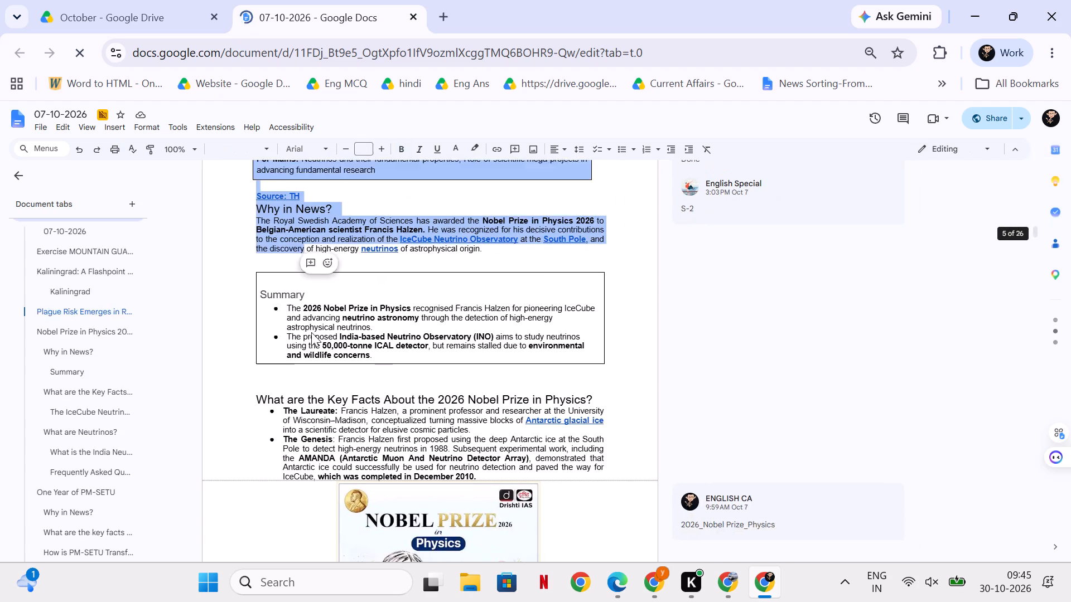
drag(311, 332, 321, 336)
scroll(311, 332, down, 8)
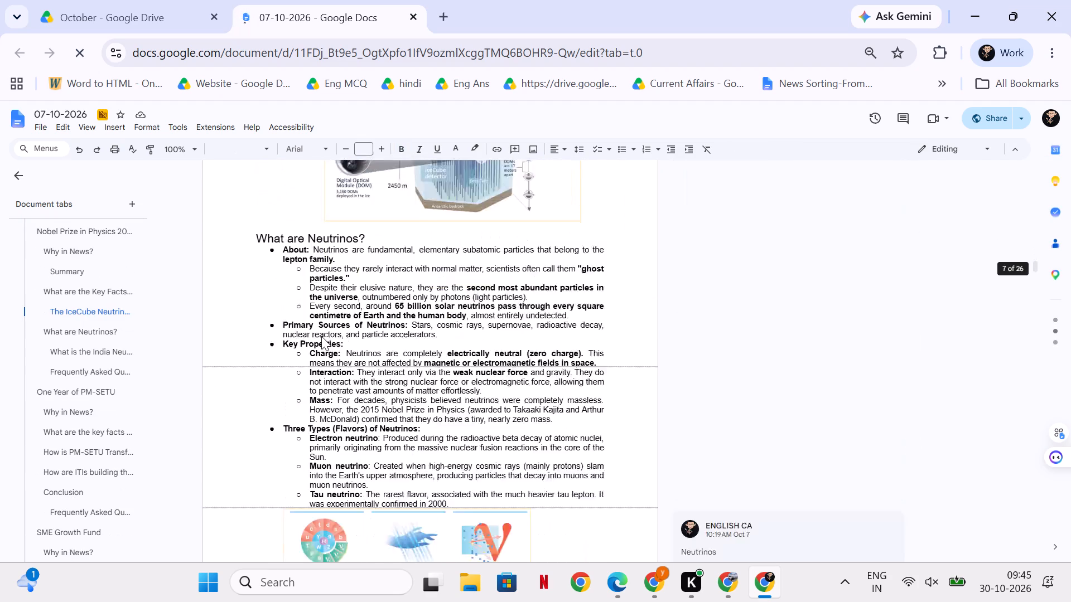
drag(321, 336, 337, 370)
scroll(321, 336, down, 8)
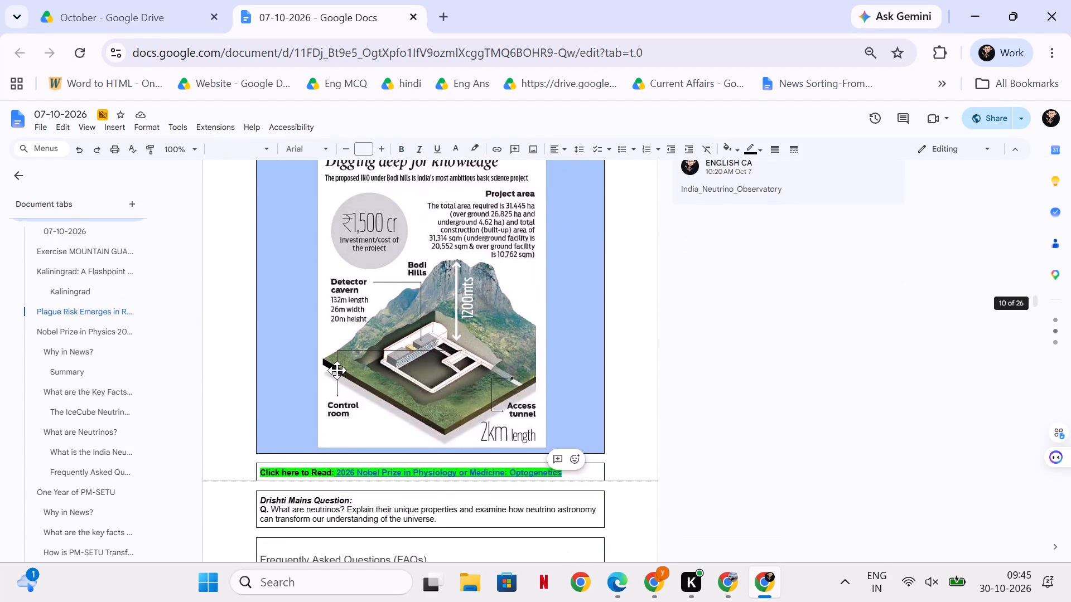
scroll(337, 370, down, 7)
drag(337, 370, 351, 390)
scroll(351, 390, down, 2)
key(ctrl+shift+c)
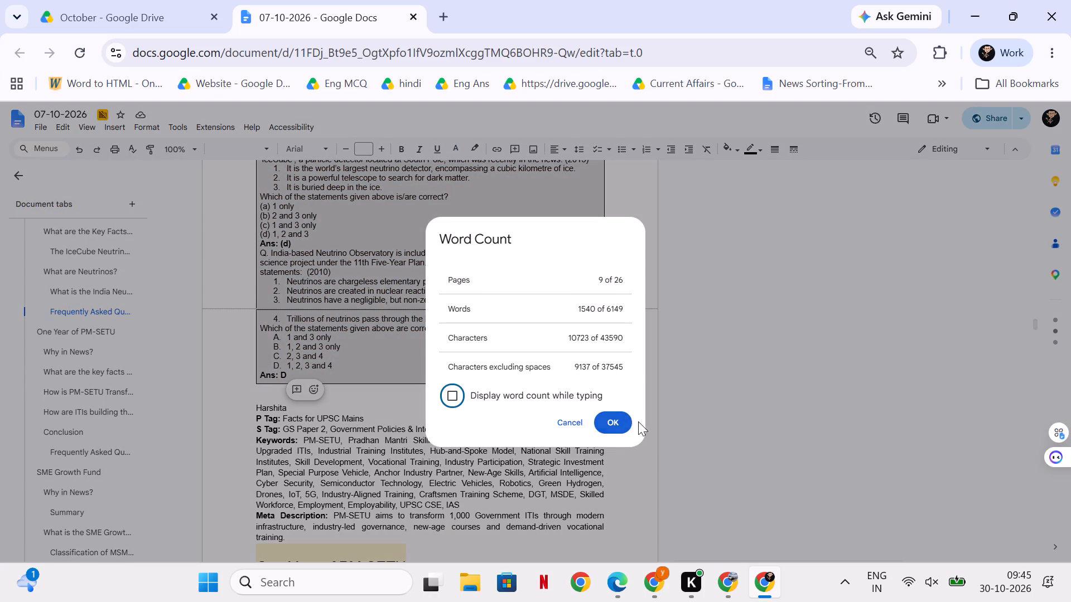
click(620, 428)
click(610, 411)
Check the combined word count of the SME Growth Fund and 1st Meeting of the DCTI articles, from the first author line through the Textiles Summit link.
scroll(610, 411, down, 3)
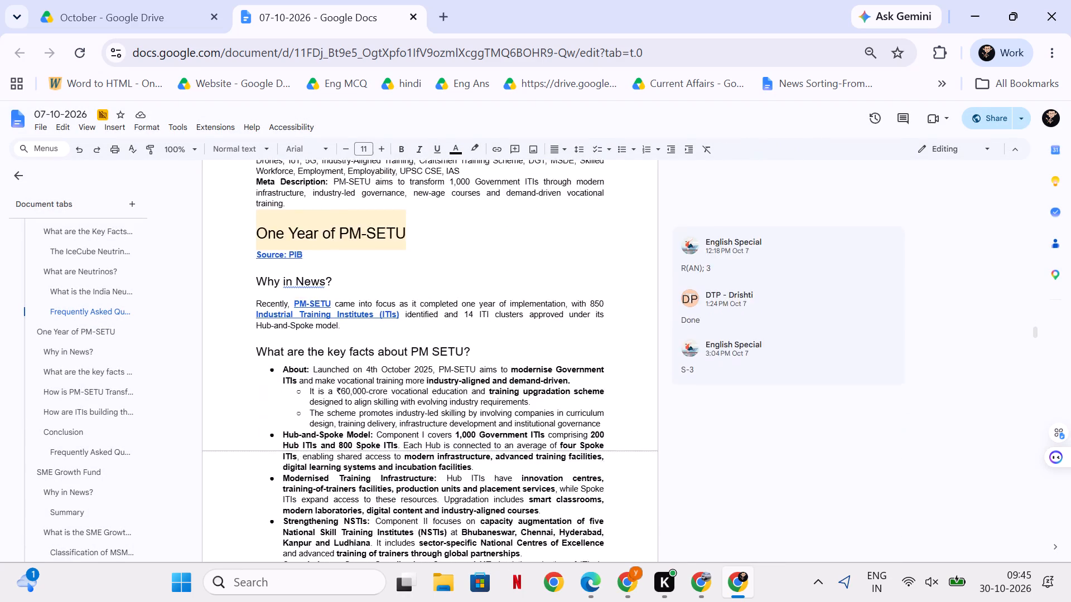
scroll(610, 411, down, 9)
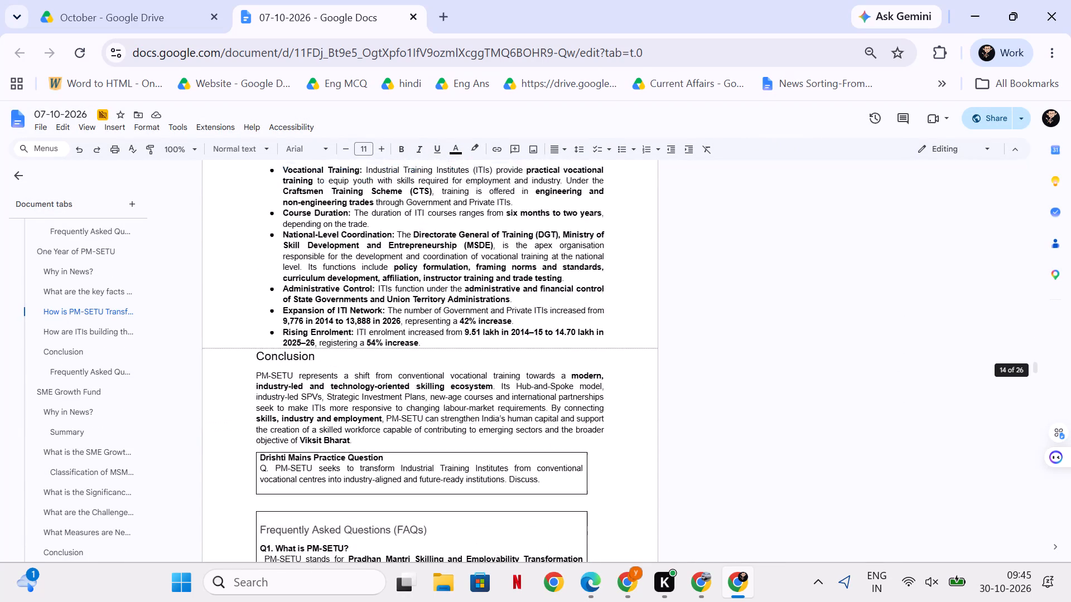
scroll(297, 306, down, 7)
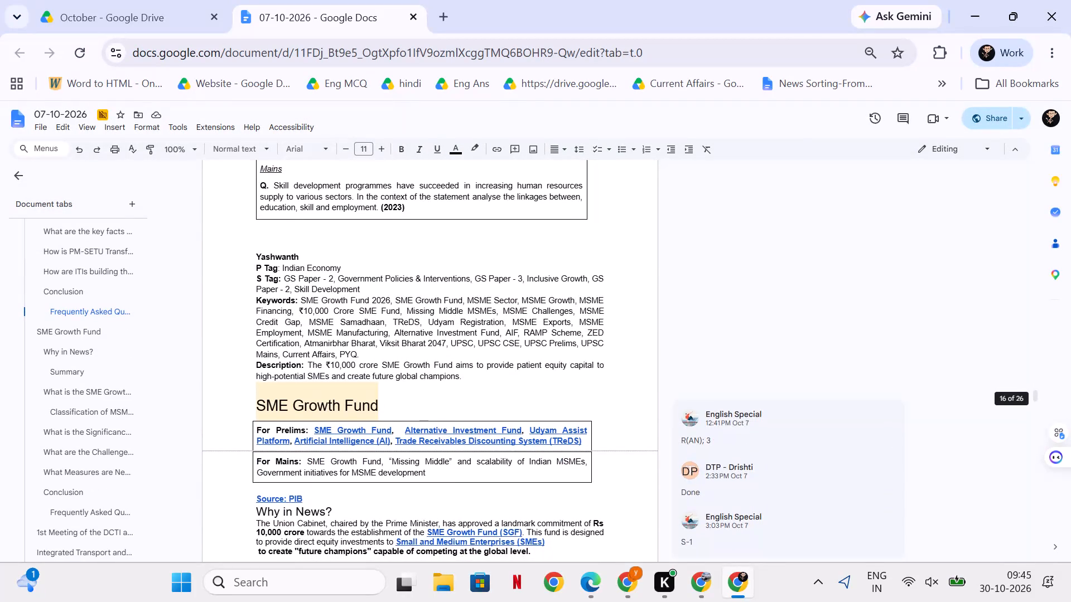
drag(250, 240, 287, 345)
scroll(282, 342, down, 8)
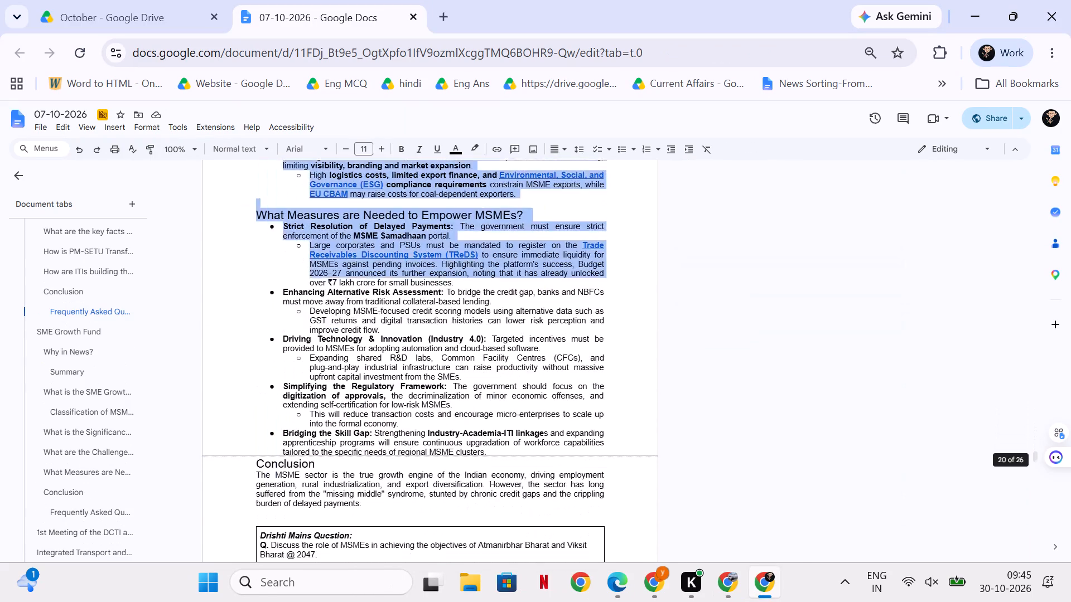
drag(287, 345, 356, 394)
scroll(287, 345, down, 12)
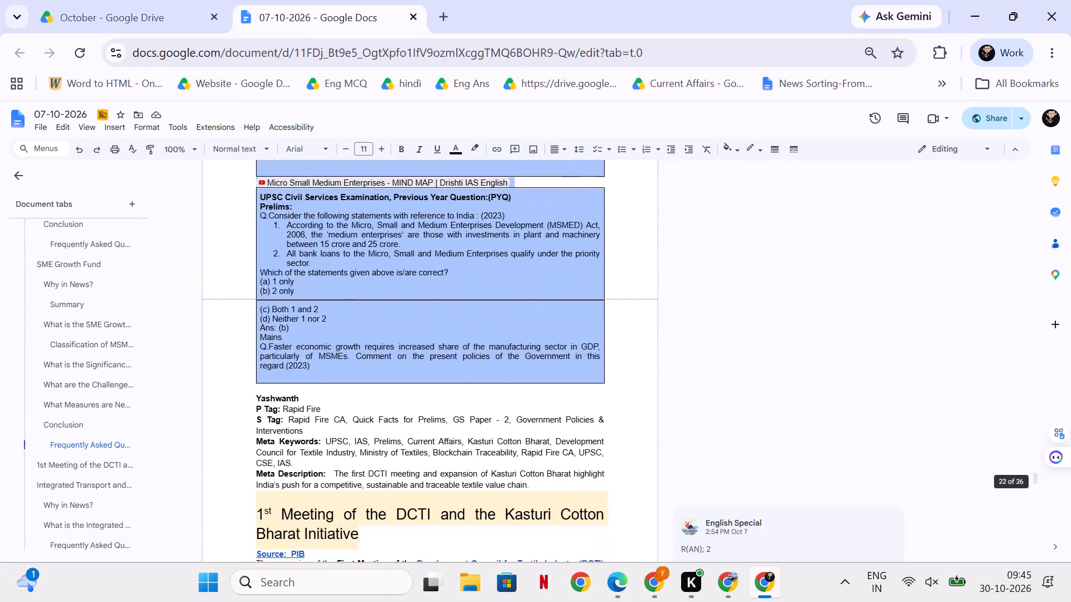
scroll(356, 394, down, 4)
drag(356, 394, 372, 355)
scroll(357, 395, up, 2)
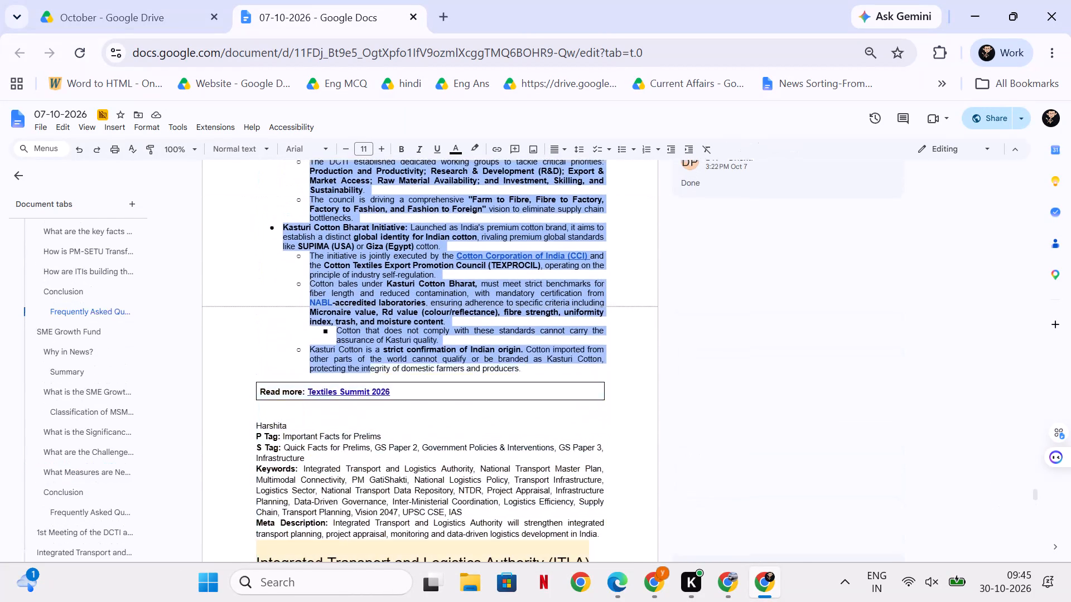
scroll(372, 355, up, 1)
drag(372, 355, 393, 395)
key(ctrl+shift+c)
drag(583, 386, 578, 390)
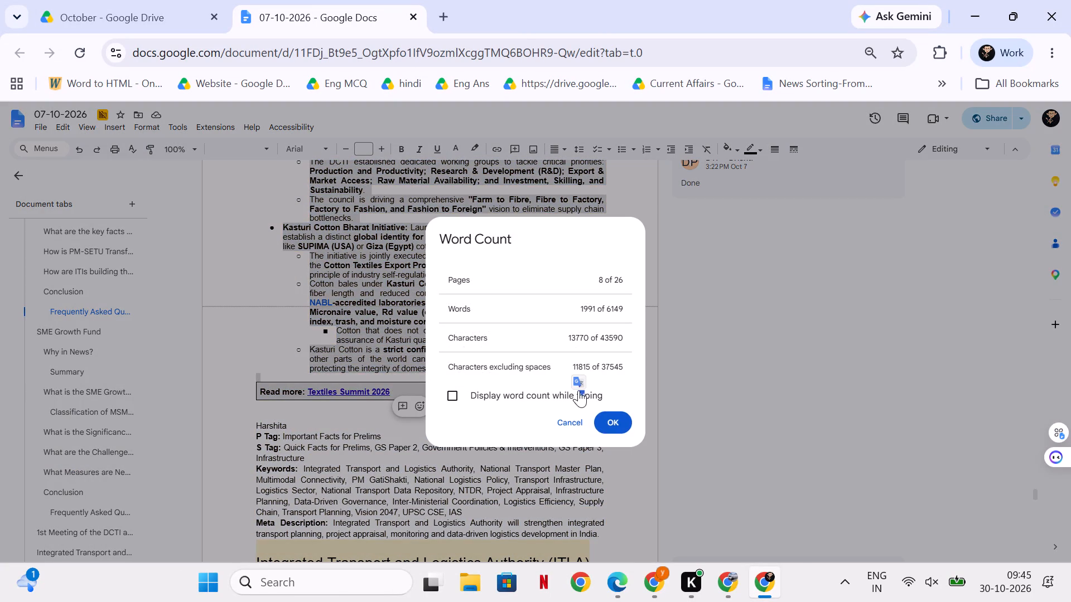
click(609, 430)
click(398, 327)
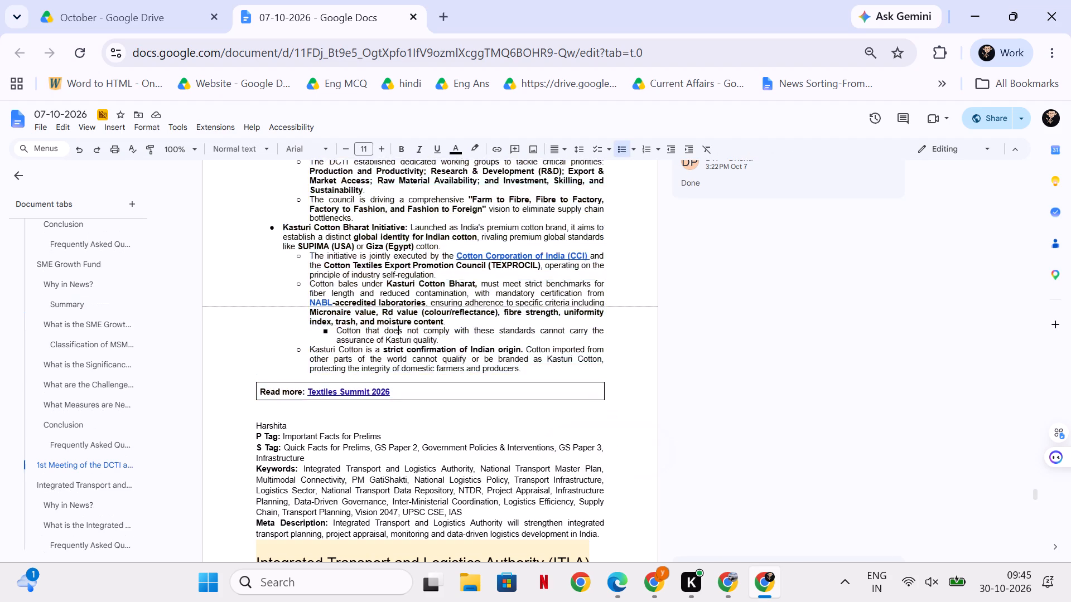
Look over the rest of the 07-10-2026 document and enter 4220 as the roster's number of words for 2026-10-07.
scroll(398, 327, down, 8)
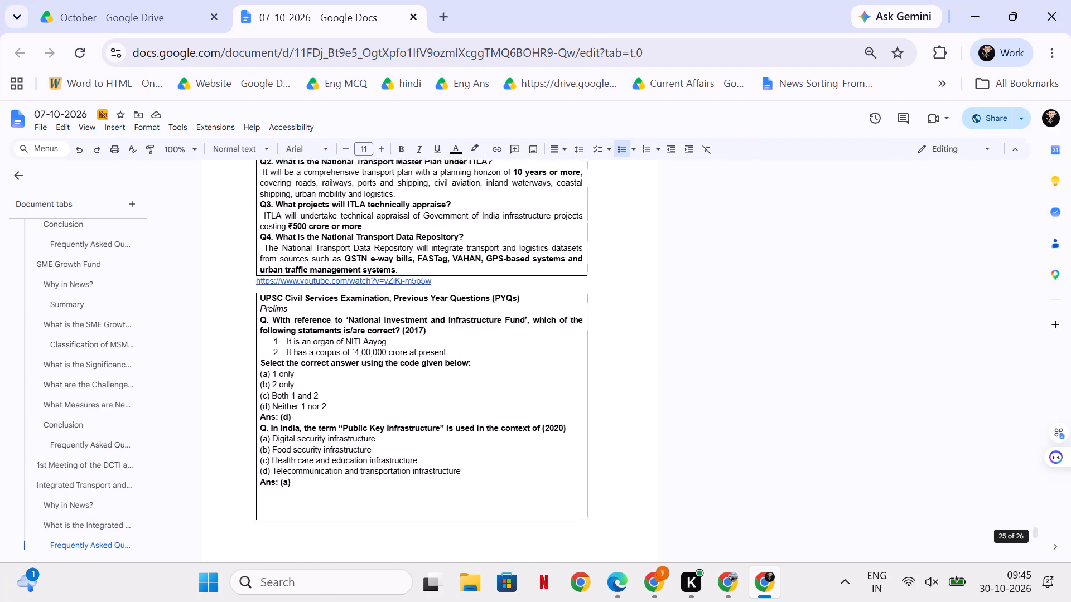
scroll(398, 327, down, 3)
scroll(397, 327, up, 2)
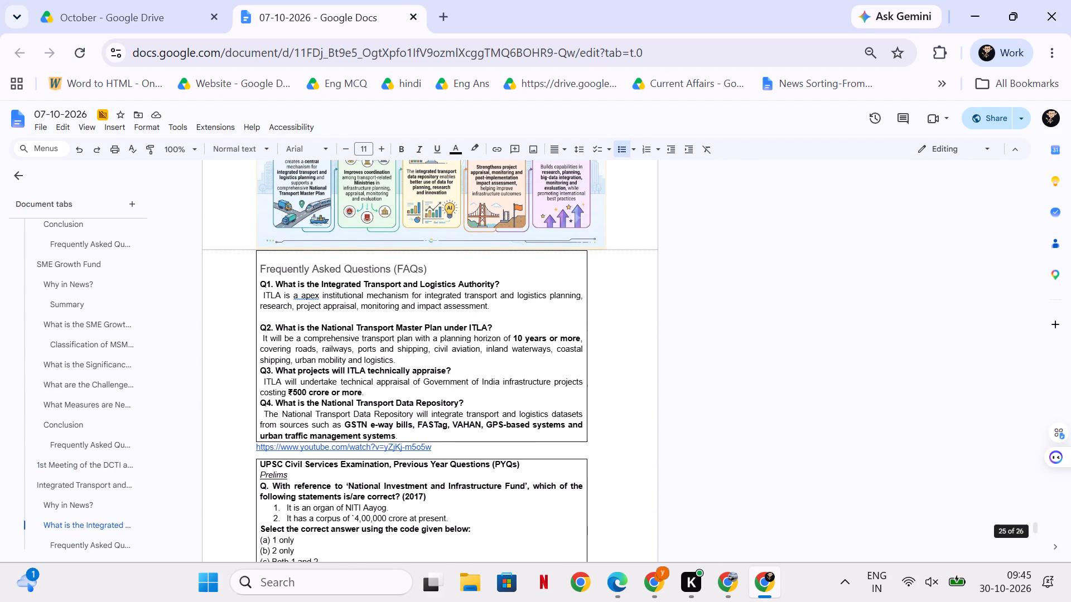
scroll(407, 328, up, 1)
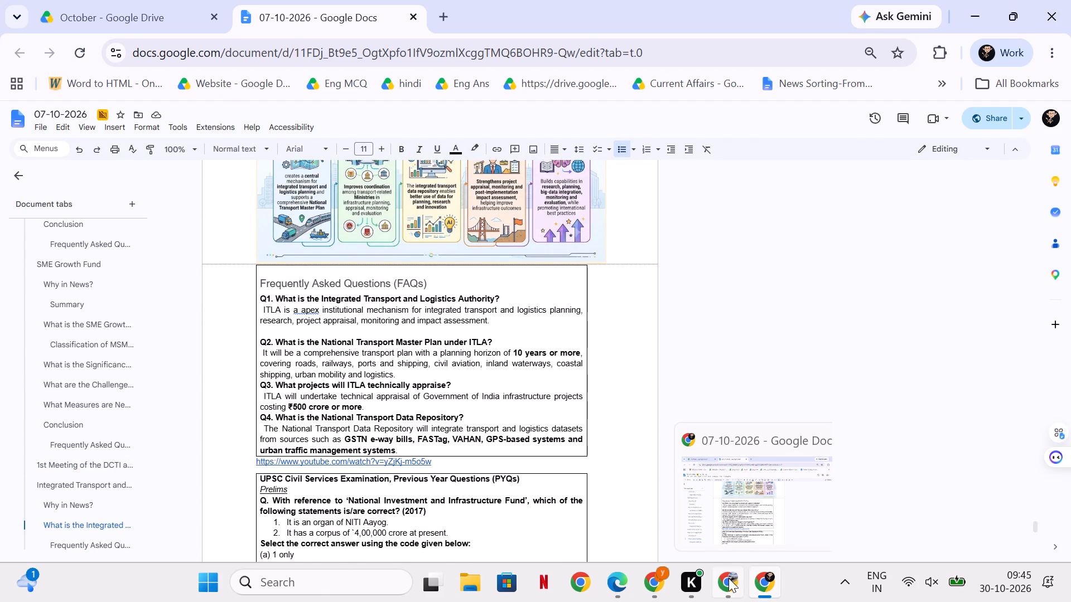
click(729, 578)
double_click(398, 407)
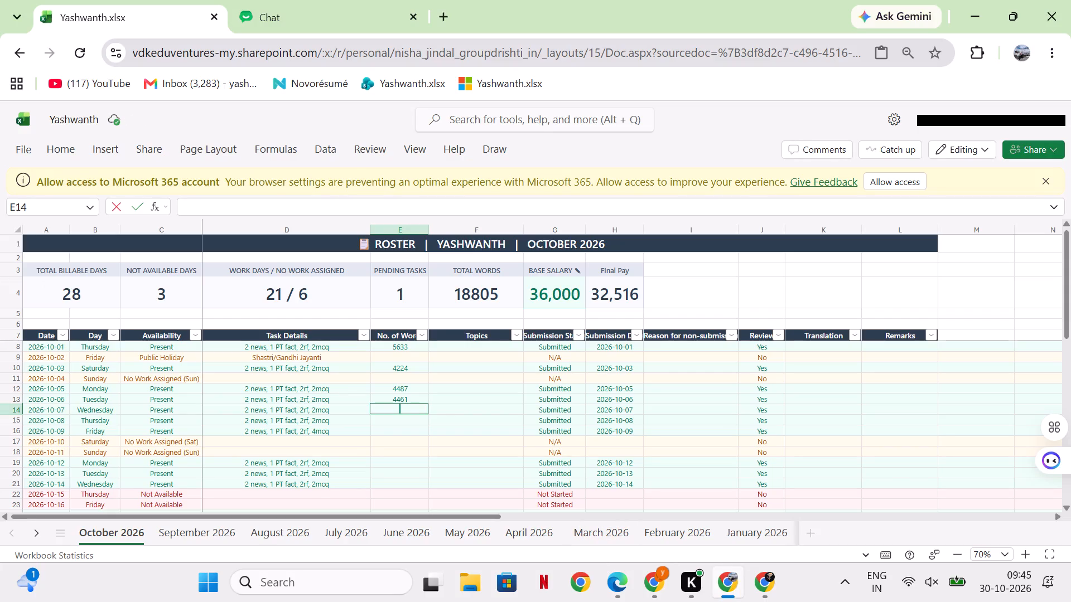
key(4)
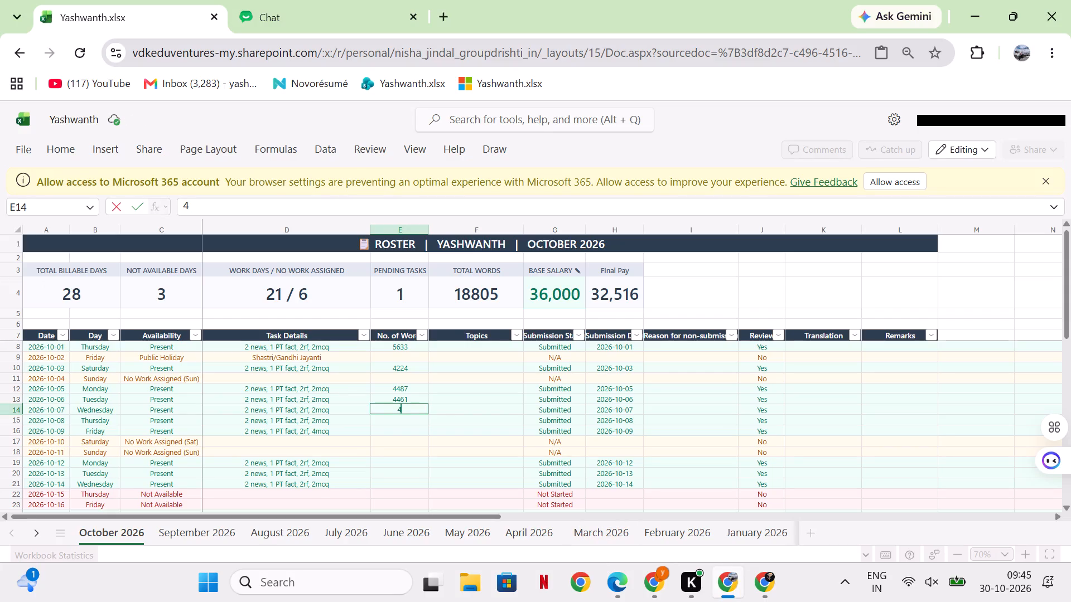
text(22)
key(0)
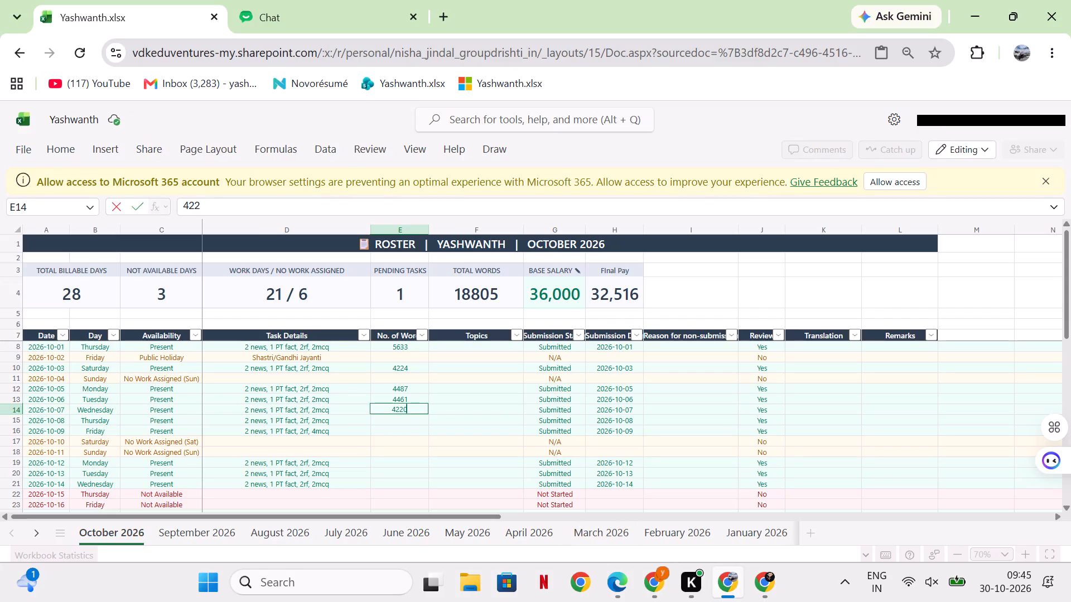
click(402, 422)
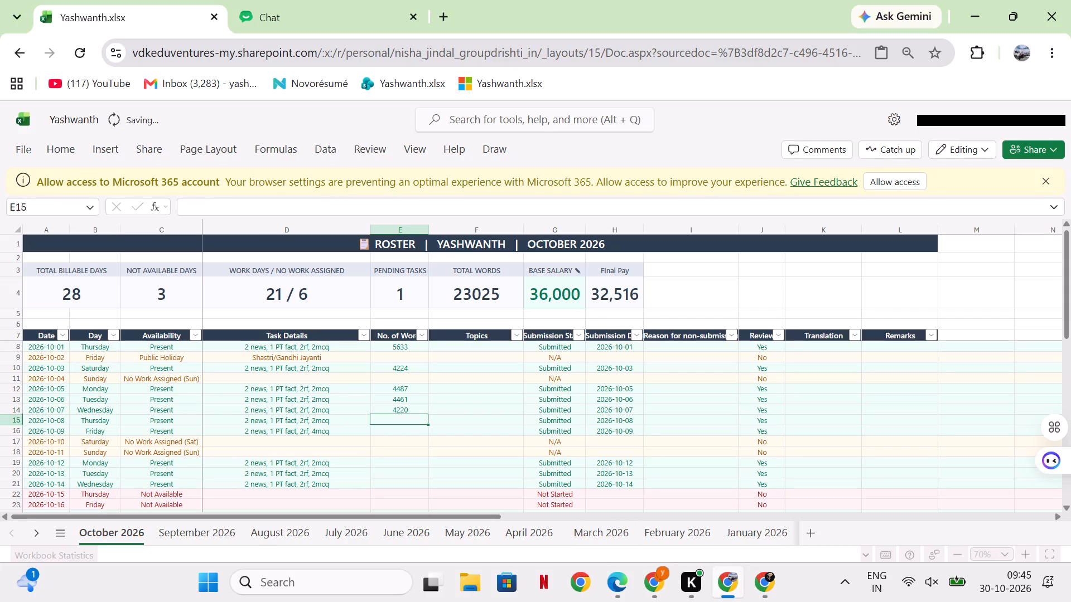
Switch back to the document window, close the 07-10-2026 document and open the 08-10-2026 document from the October Drive folder.
click(773, 584)
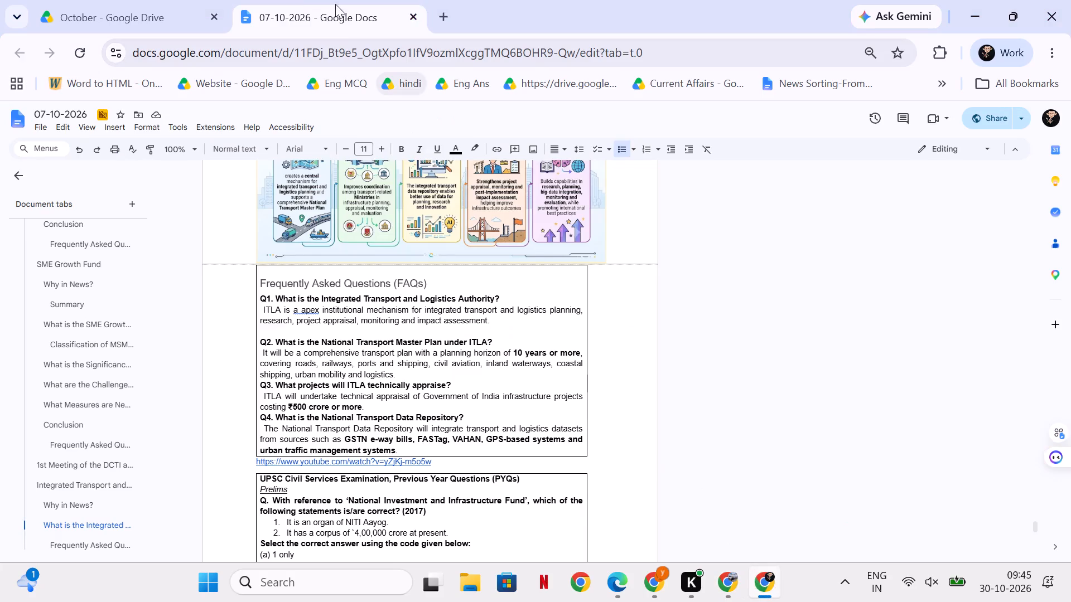
click(412, 15)
scroll(594, 283, down, 1)
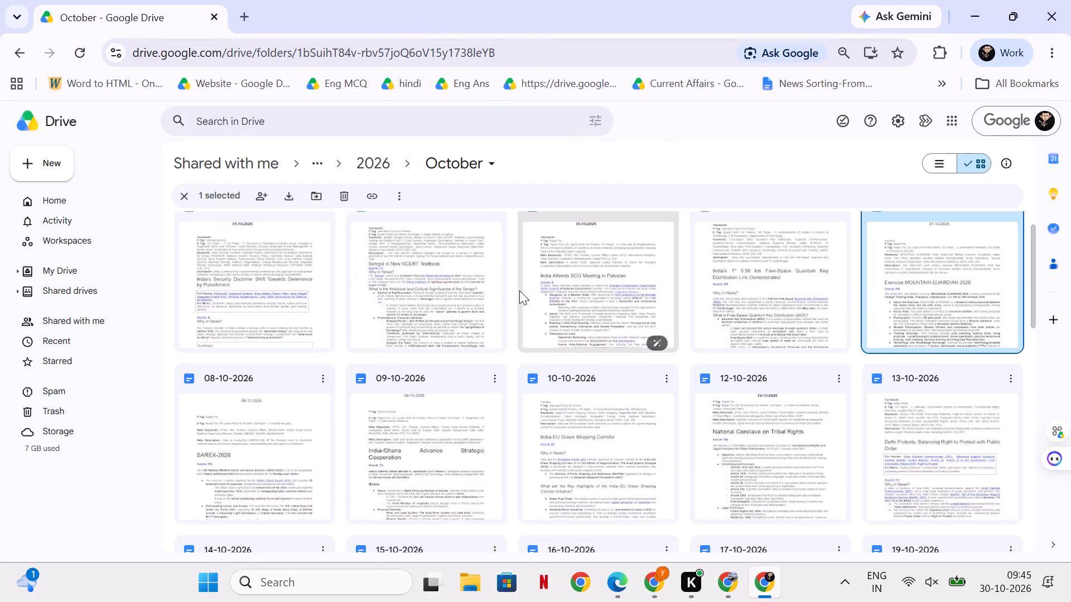
scroll(519, 290, down, 1)
double_click(228, 364)
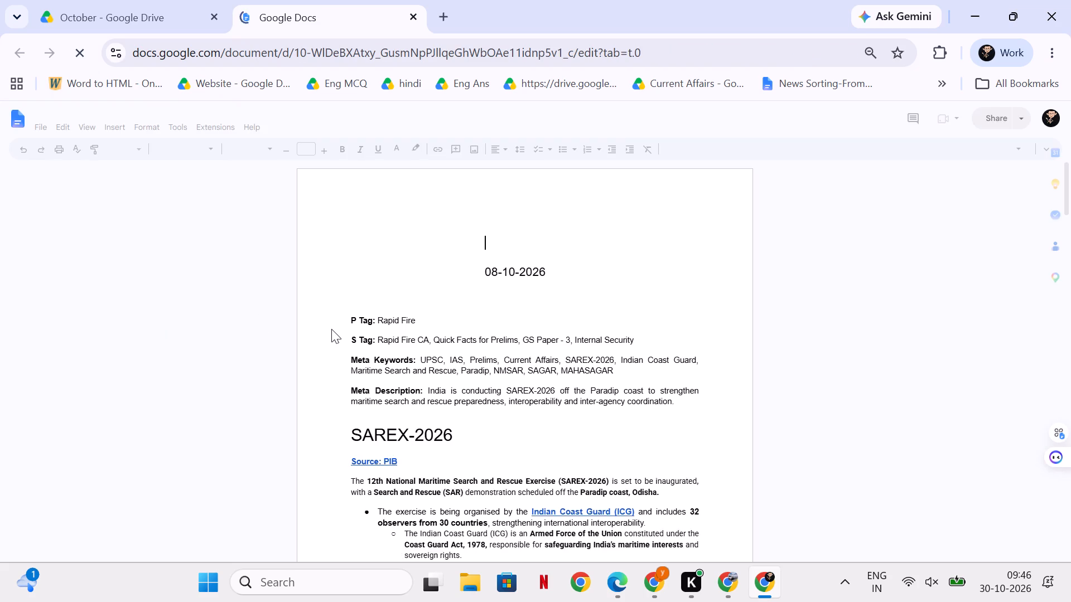
Check the word count of the Recapture of Kidal in Mali article, from its author line through the Military Coup in Mali link.
scroll(331, 329, down, 9)
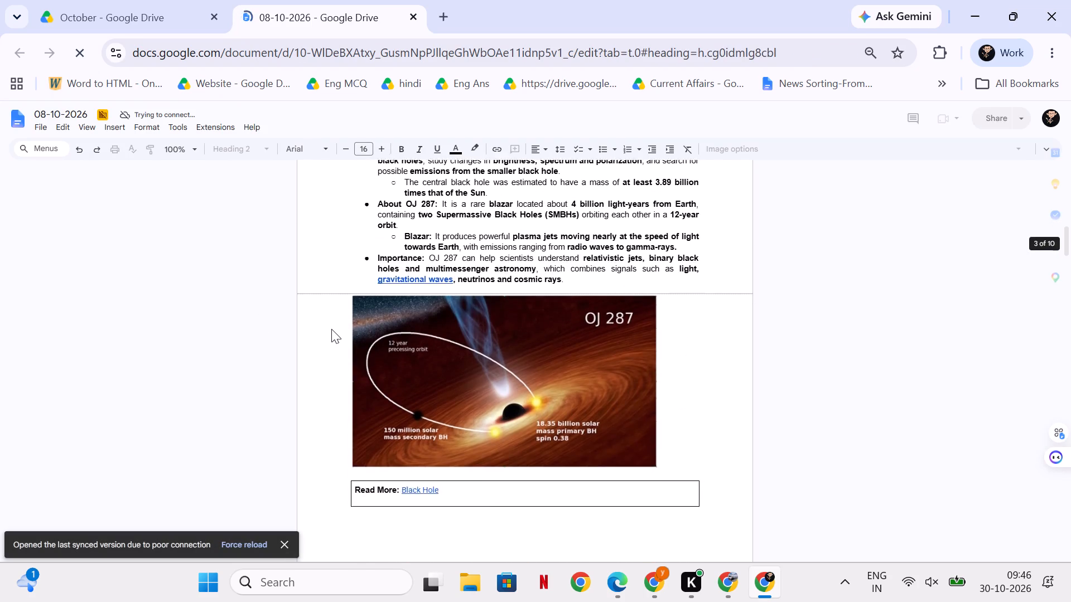
scroll(331, 329, down, 6)
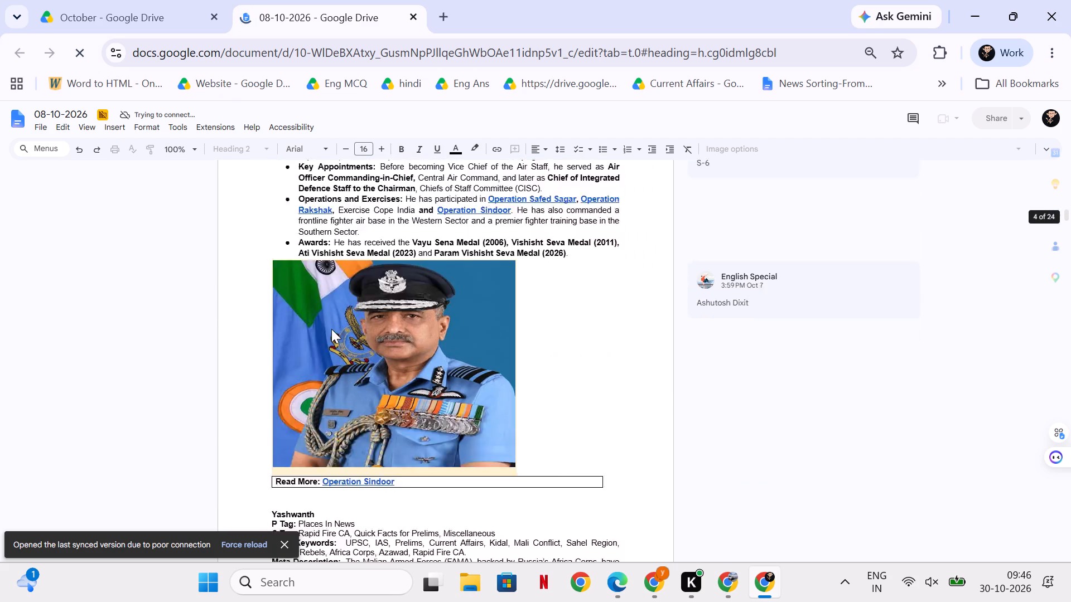
scroll(331, 329, down, 2)
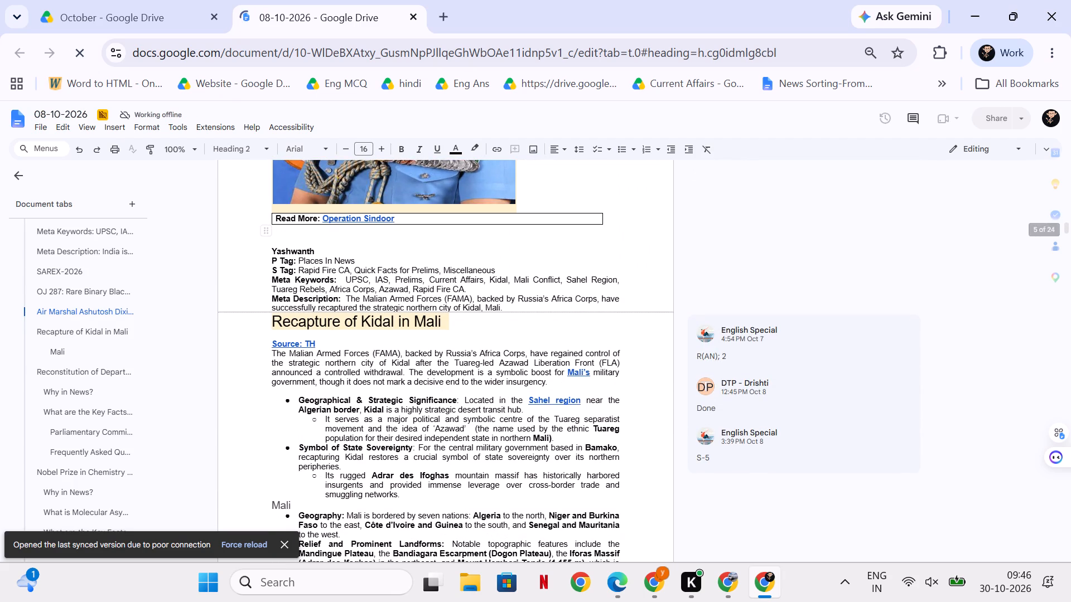
click(266, 246)
drag(266, 246, 318, 371)
scroll(318, 371, down, 6)
drag(318, 371, 439, 422)
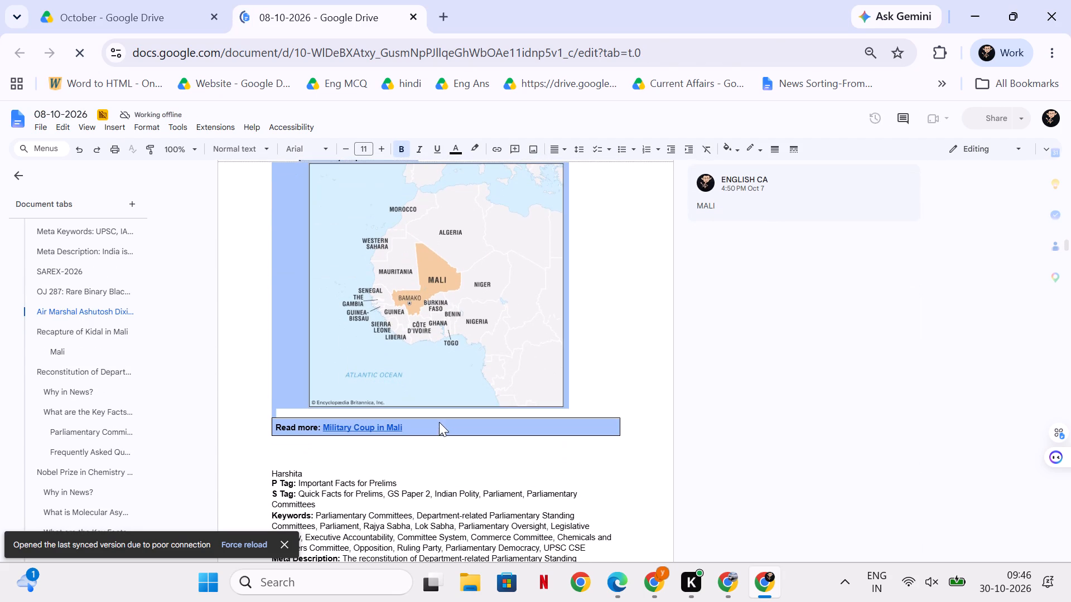
drag(439, 422, 439, 426)
key(ctrl+shift+c)
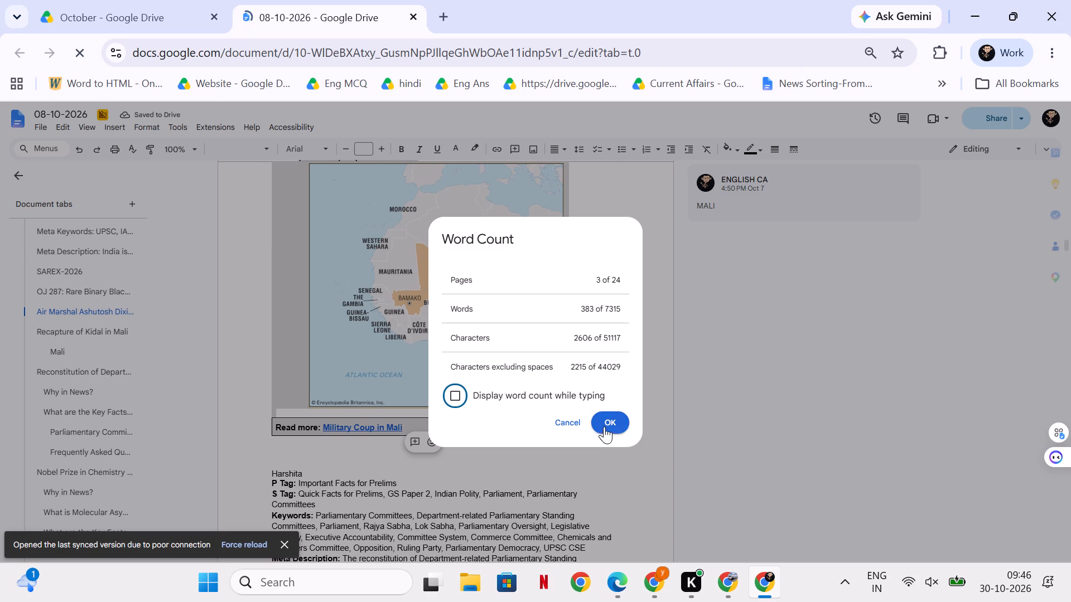
click(604, 426)
Check the combined word count from the Nobel Prize in Chemistry 2026 article's author line through the Living Planet Report 2026 article's previous year questions.
scroll(524, 445, down, 6)
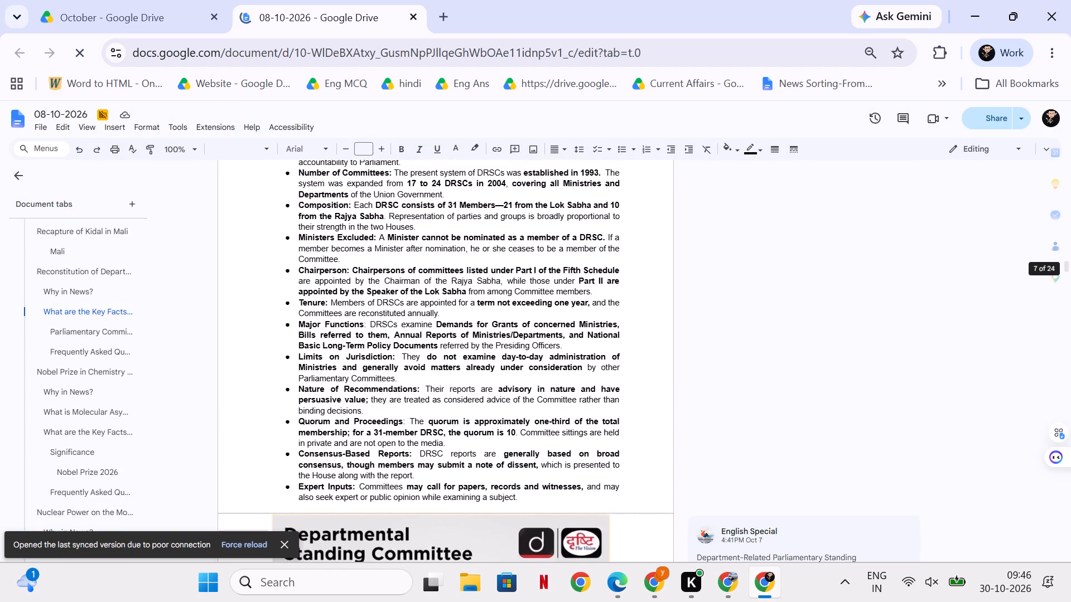
scroll(438, 358, left, 1)
scroll(437, 358, down, 3)
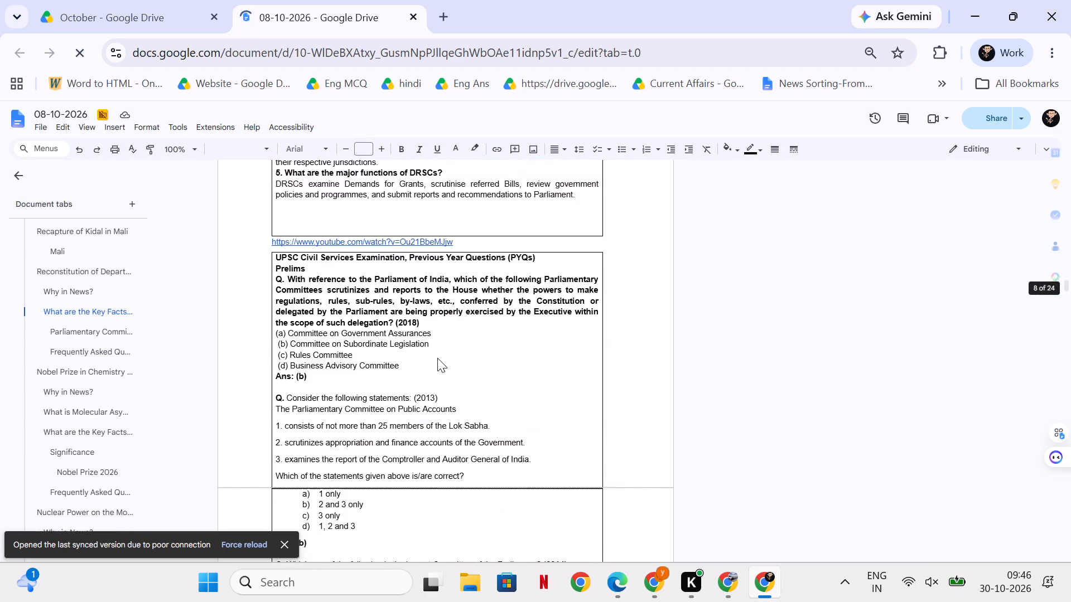
scroll(437, 358, left, 1)
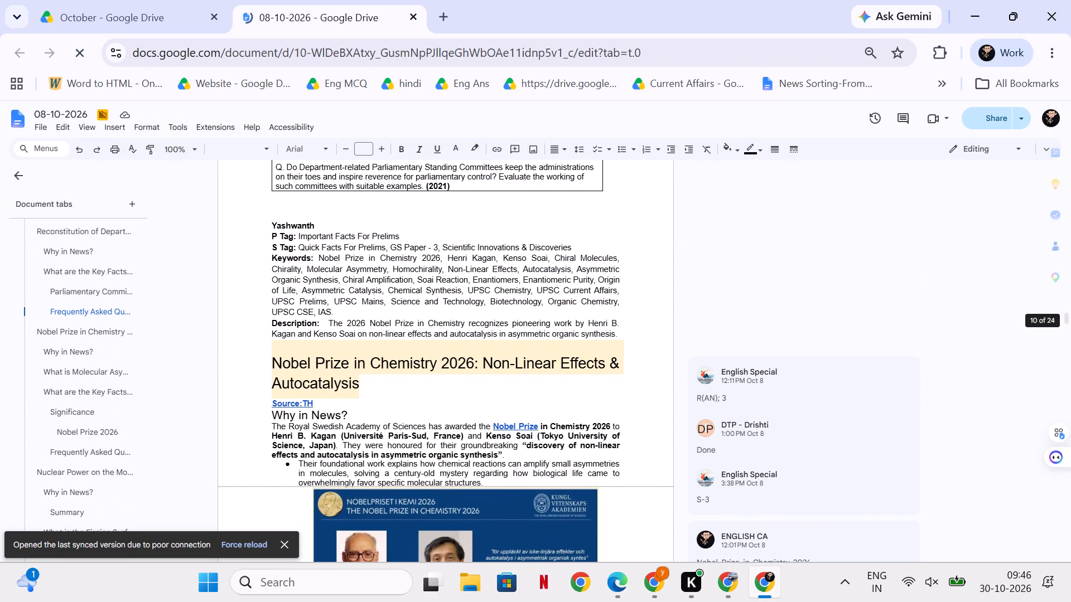
drag(267, 225, 324, 377)
scroll(306, 370, down, 2)
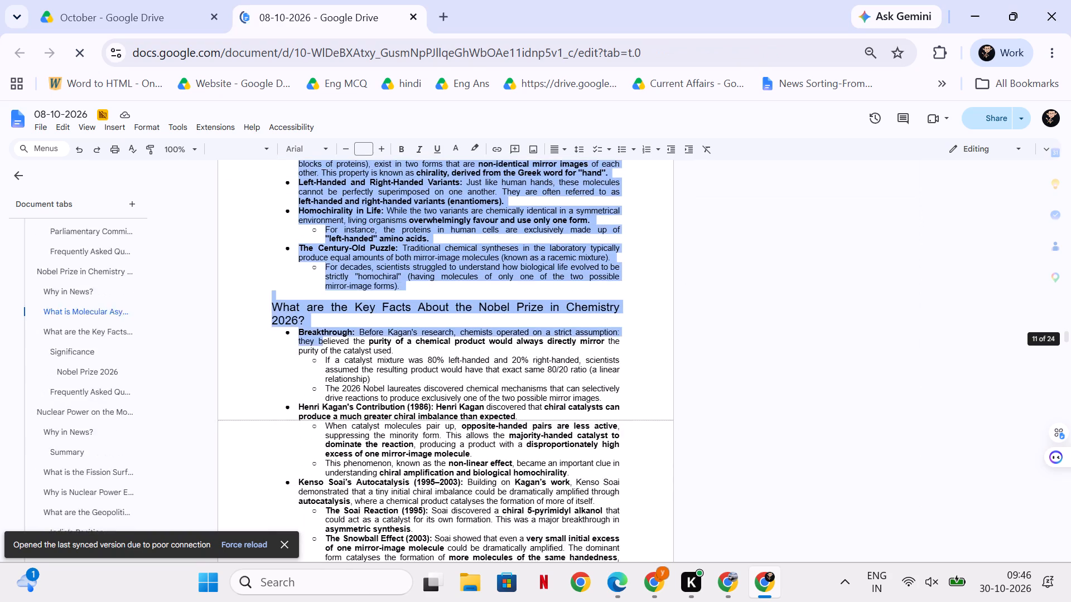
drag(324, 377, 394, 438)
scroll(324, 377, down, 5)
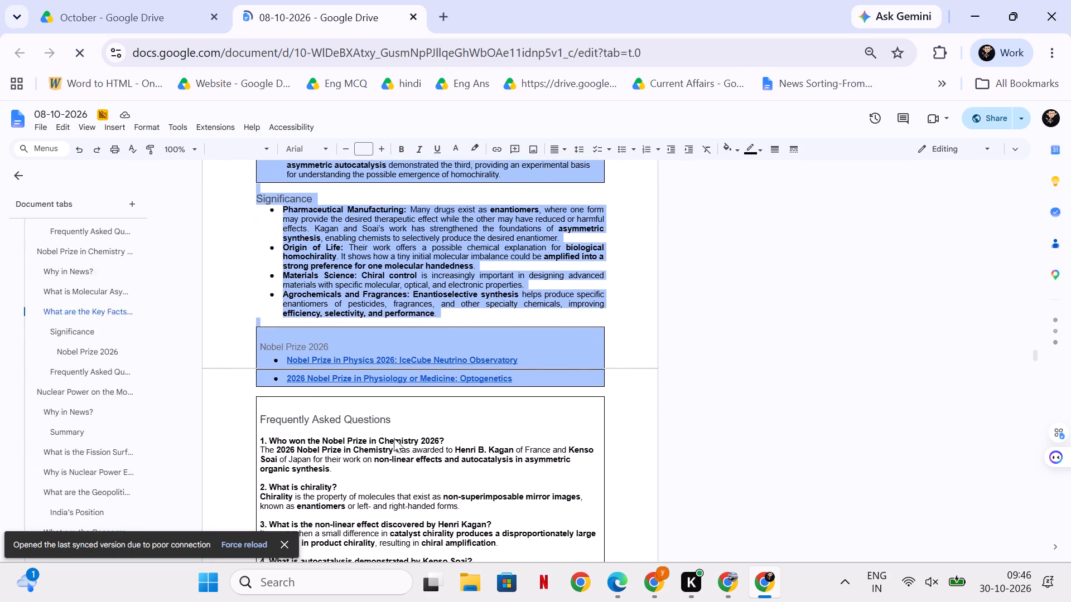
drag(394, 438, 396, 462)
scroll(394, 438, down, 5)
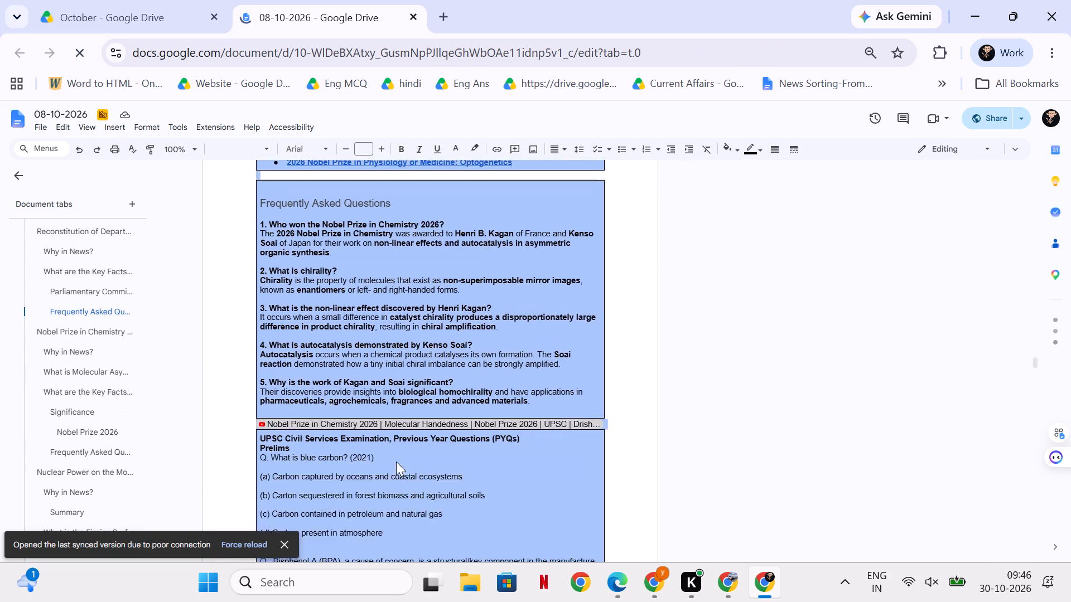
scroll(396, 462, down, 3)
drag(396, 462, 397, 474)
scroll(397, 474, down, 1)
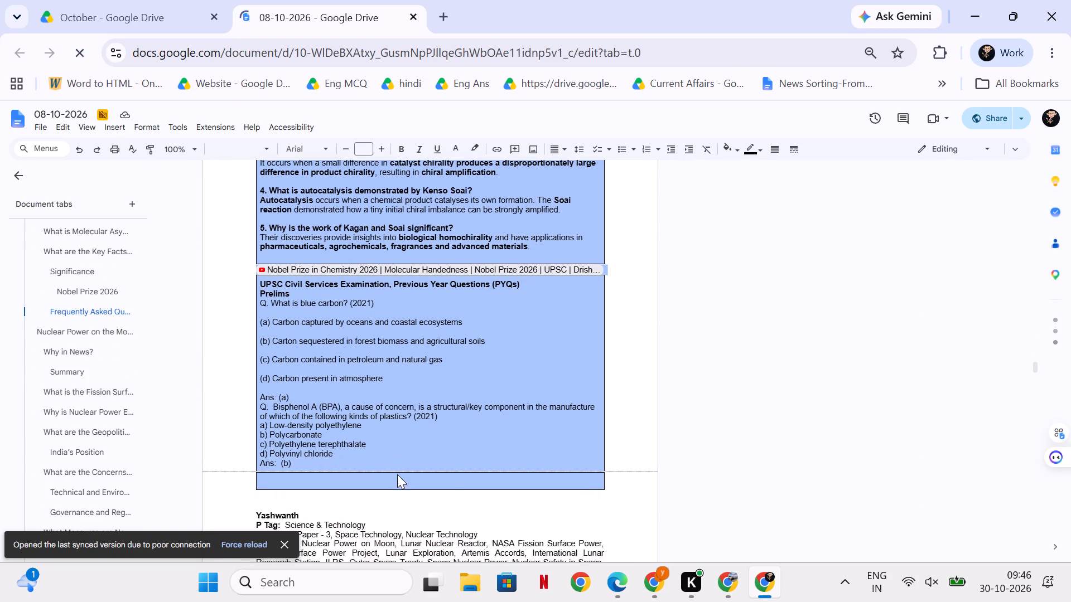
scroll(397, 474, down, 1)
drag(397, 474, 407, 457)
scroll(400, 474, down, 1)
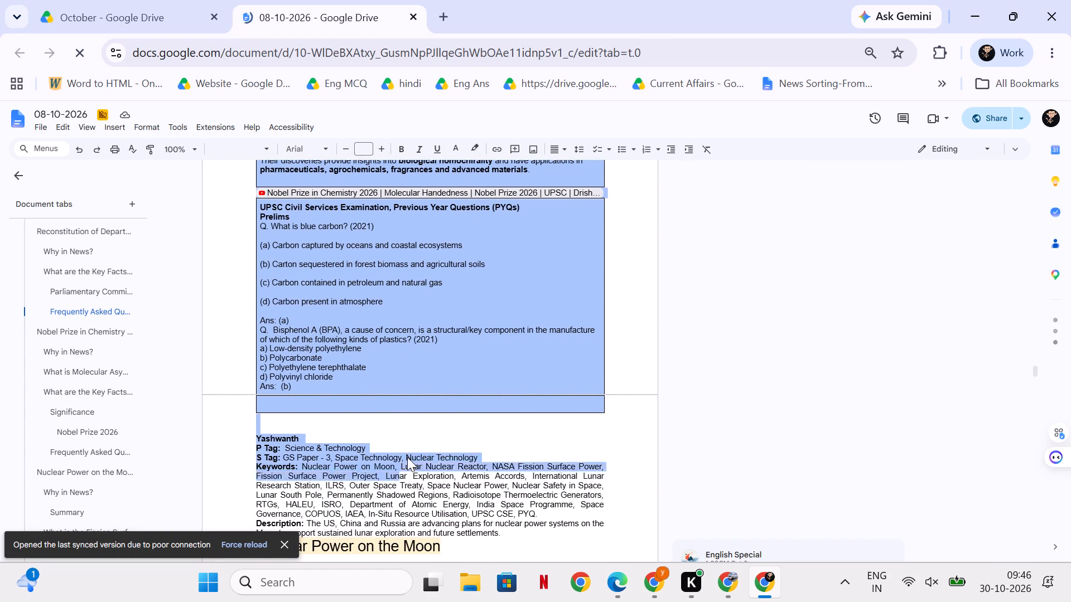
drag(407, 457, 427, 463)
scroll(408, 457, down, 6)
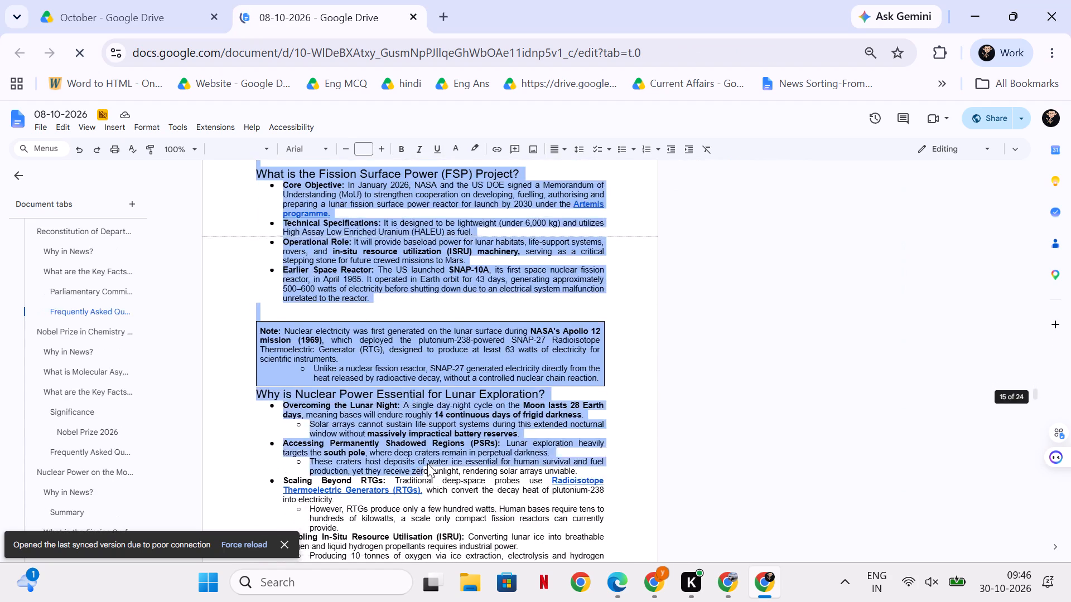
drag(427, 463, 440, 463)
scroll(427, 463, down, 6)
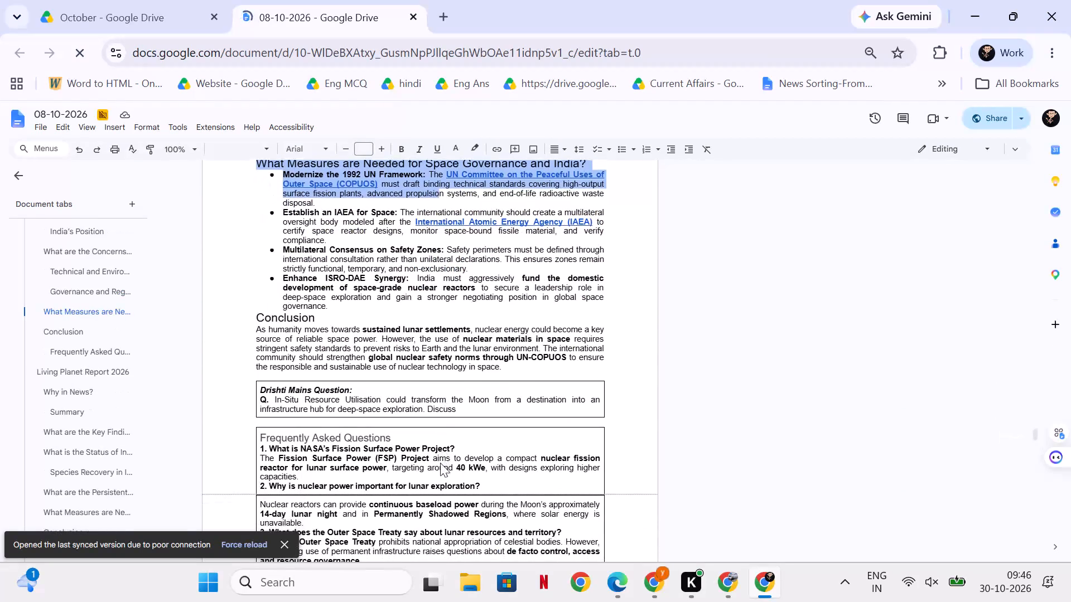
scroll(440, 463, down, 6)
drag(440, 463, 457, 470)
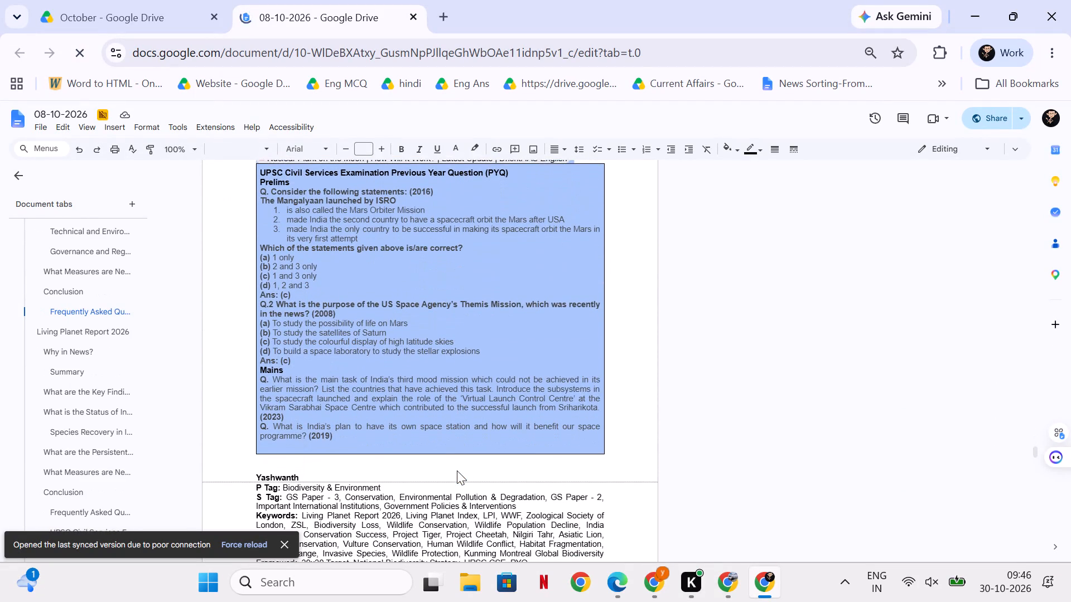
drag(457, 470, 459, 470)
scroll(457, 470, down, 7)
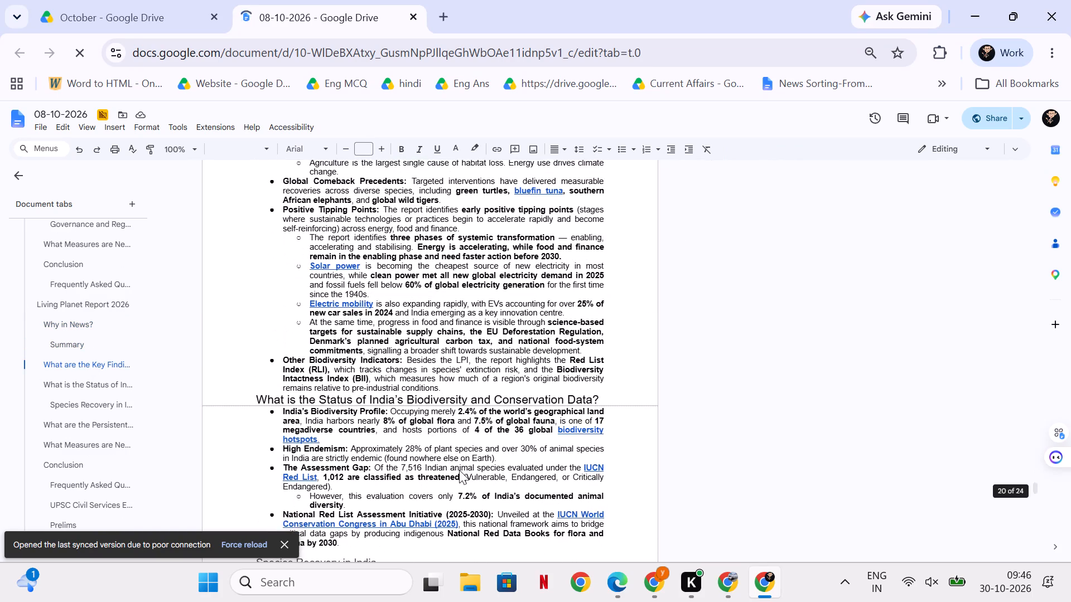
scroll(459, 470, down, 3)
drag(459, 470, 435, 452)
scroll(388, 467, down, 4)
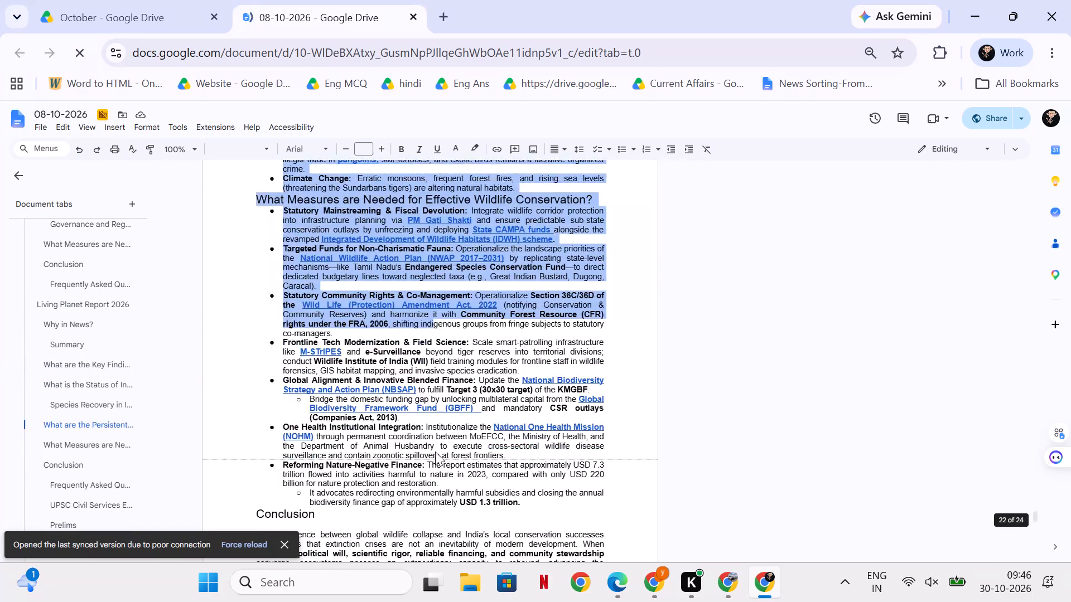
drag(435, 452, 410, 468)
scroll(435, 452, down, 6)
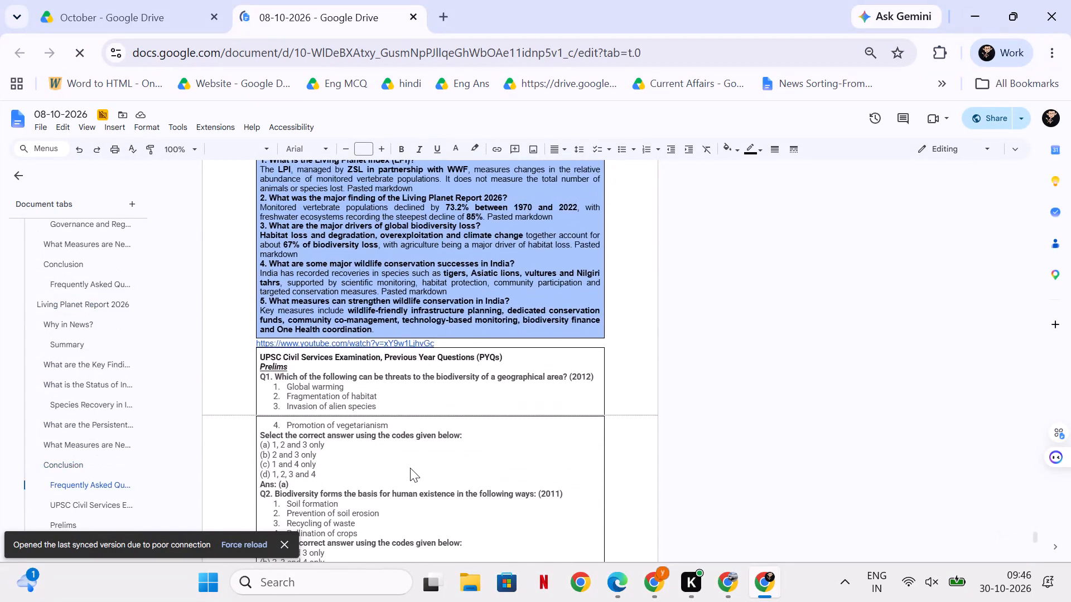
scroll(410, 468, down, 4)
drag(410, 468, 421, 462)
key(ctrl+shift+c)
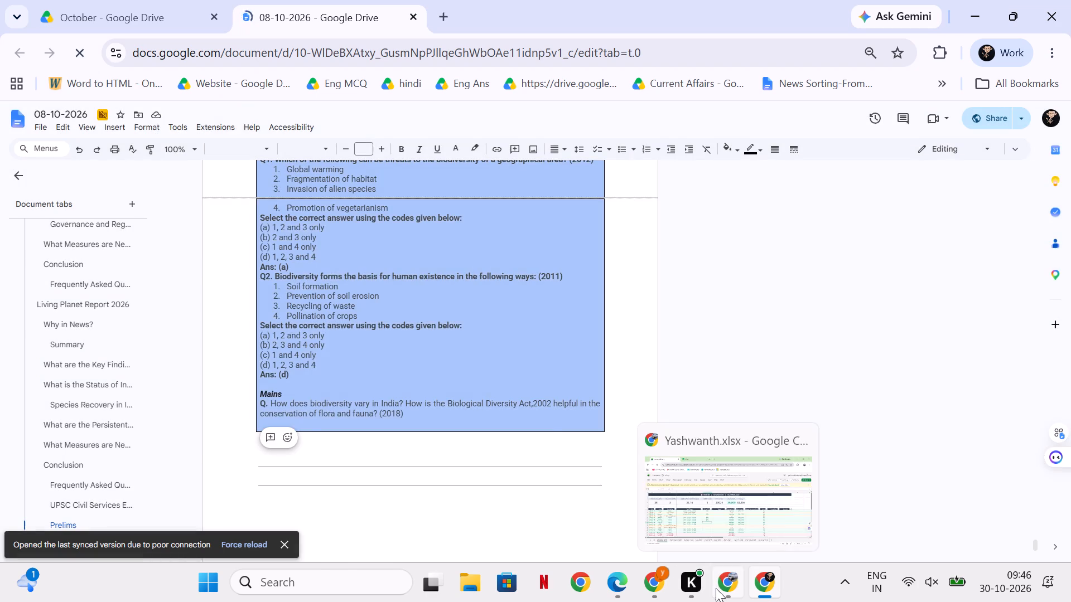
Switch to the roster workbook and enter 6074 as the number of words for 2026-10-08.
click(716, 588)
double_click(404, 419)
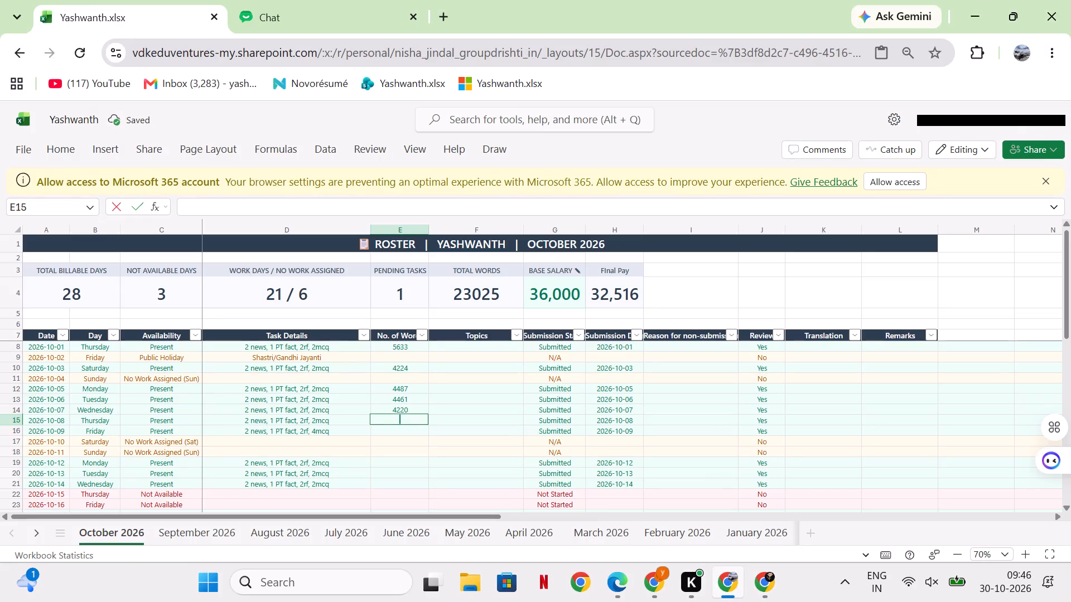
text(607)
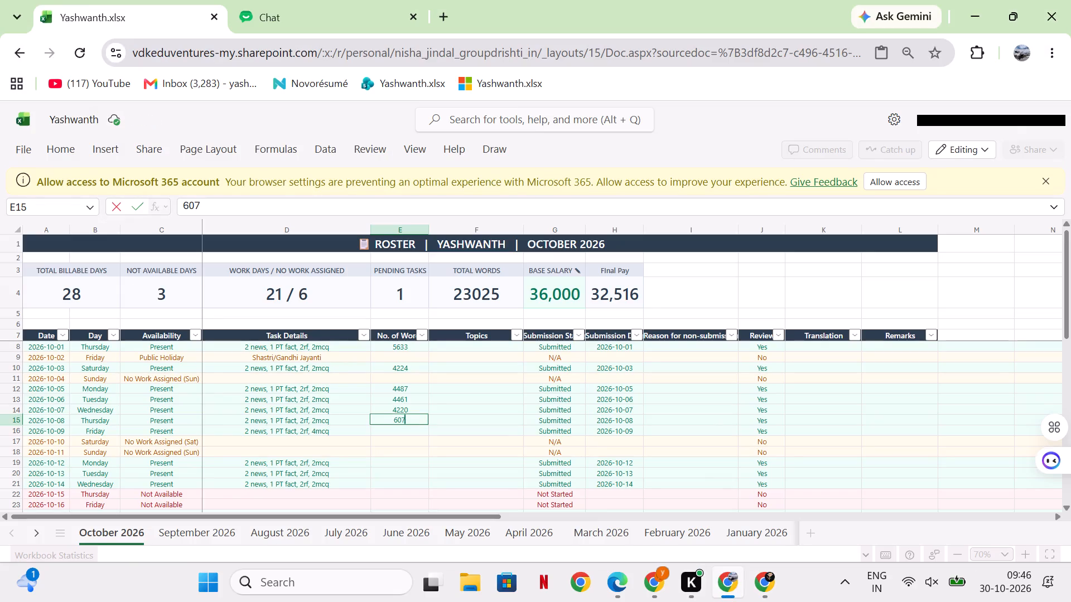
key(4)
click(400, 435)
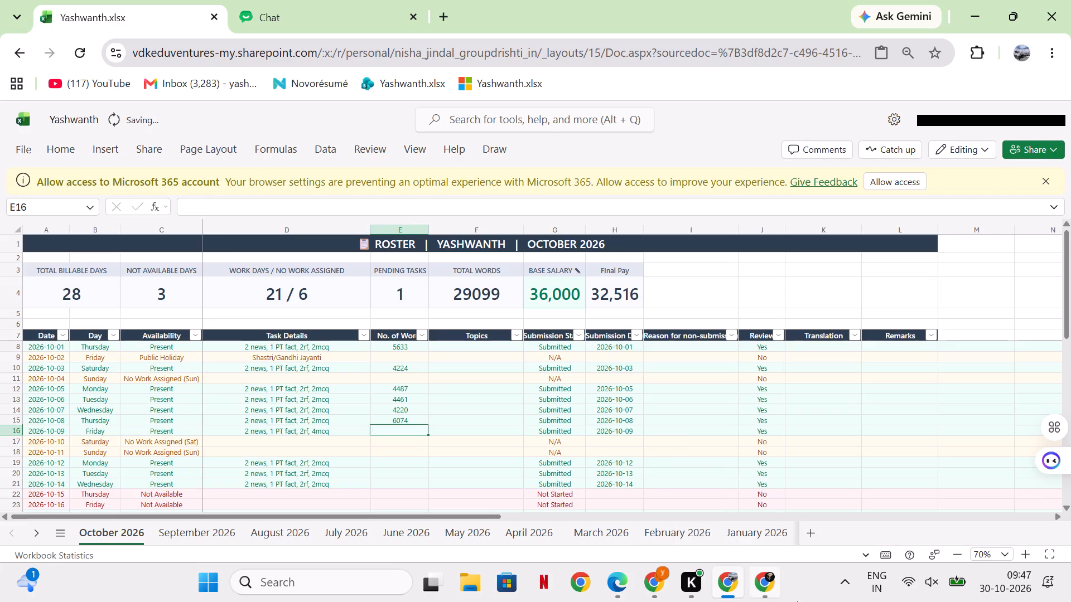
Switch back to the document window, close the 08-10-2026 document and open the 09-10-2026 document from the October Drive folder.
click(761, 576)
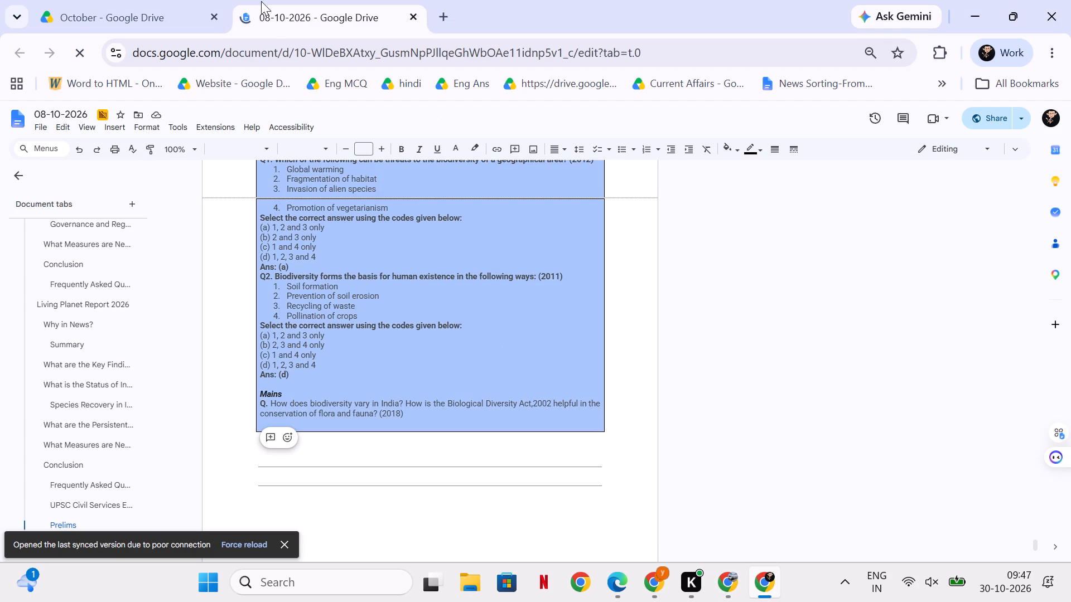
click(413, 20)
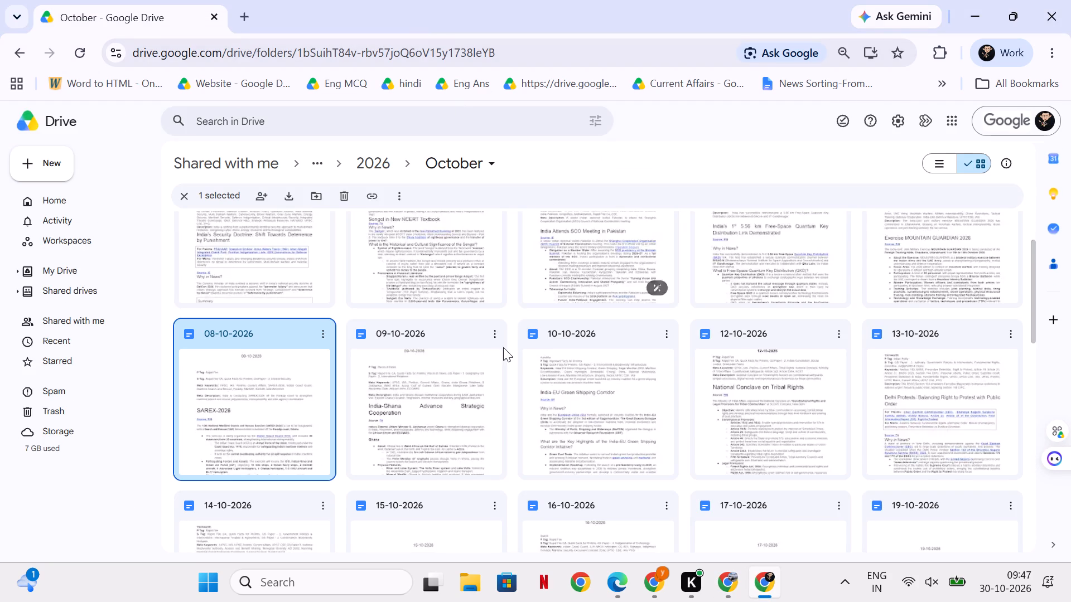
double_click(460, 370)
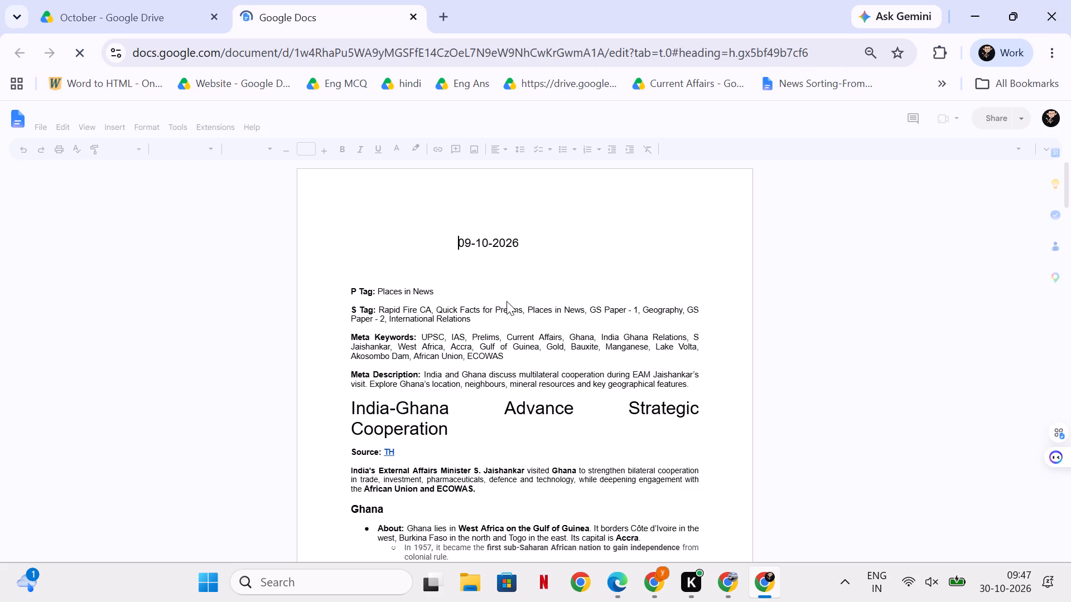
Check the word count of the RBI MPC Raises Repo Rate to 5.50% article, from its author line through the RBI's Monetary Policy link.
scroll(506, 299, down, 2)
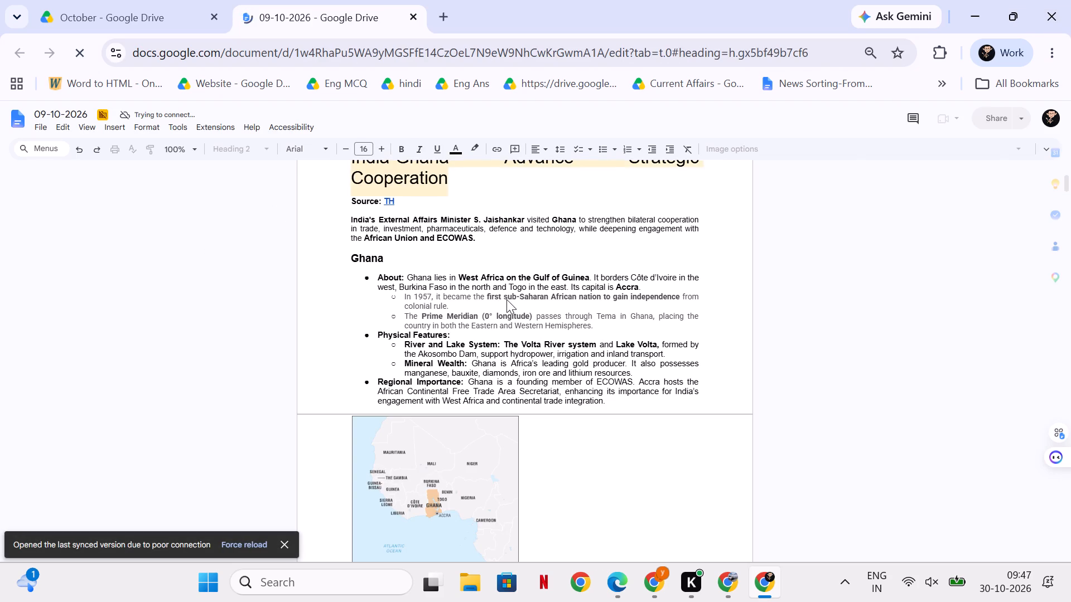
scroll(506, 299, down, 4)
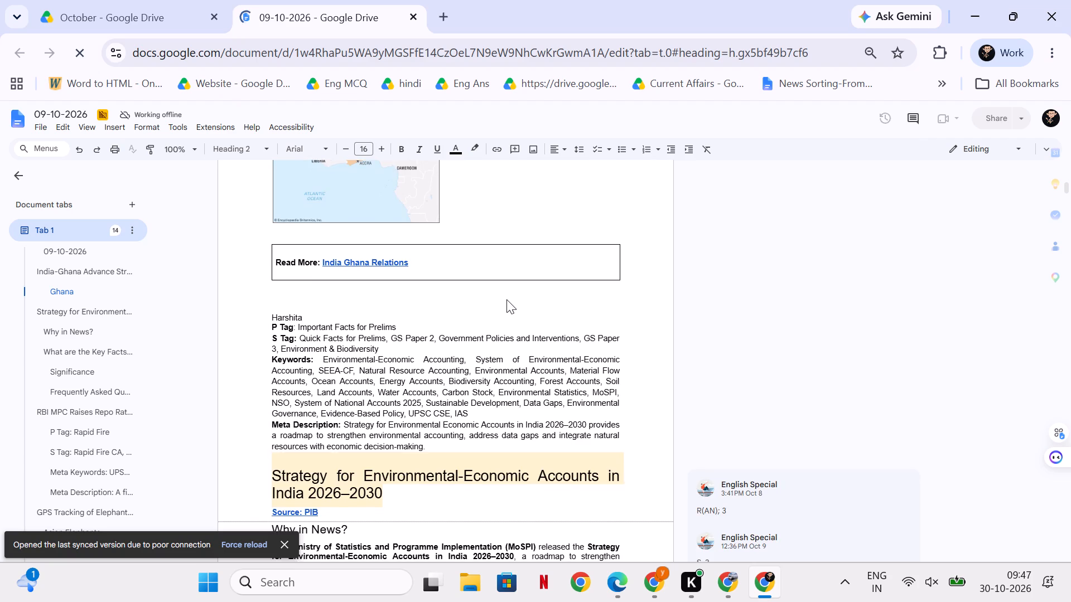
scroll(506, 299, down, 6)
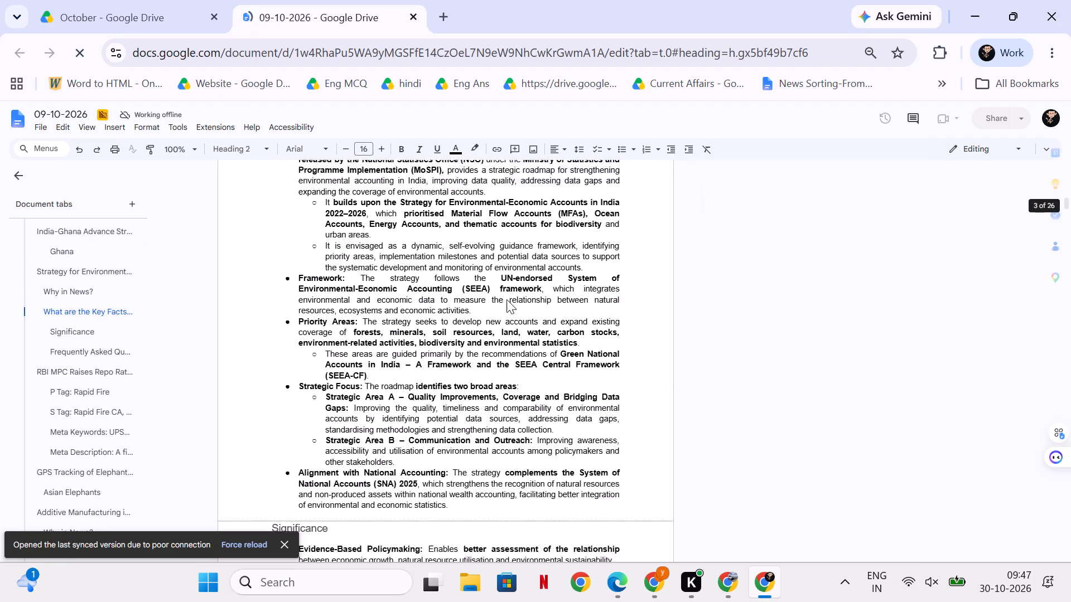
scroll(506, 299, down, 5)
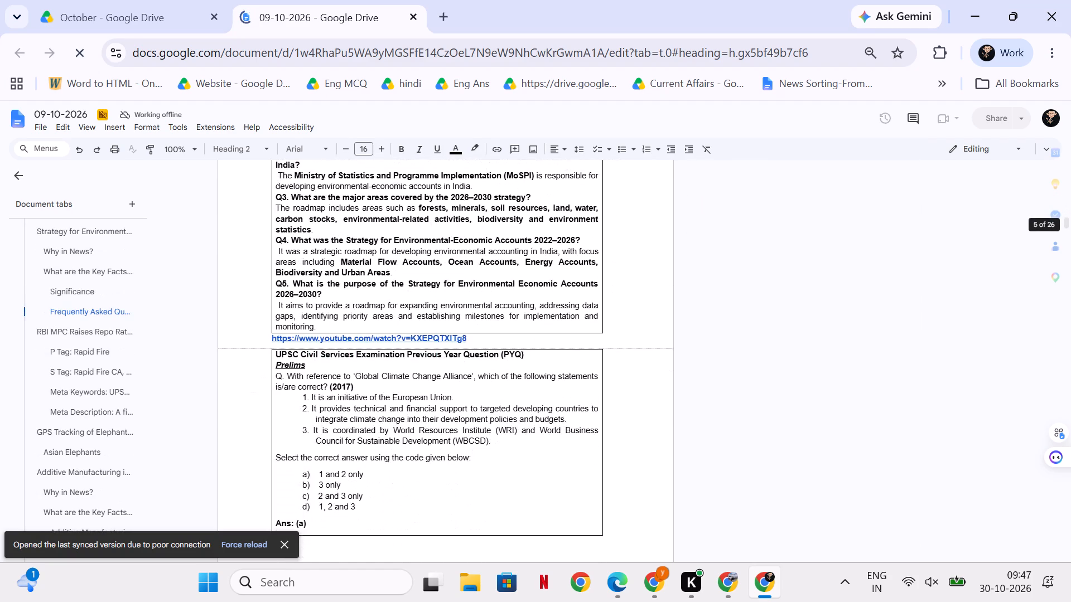
scroll(506, 298, down, 2)
click(506, 298)
scroll(506, 298, down, 1)
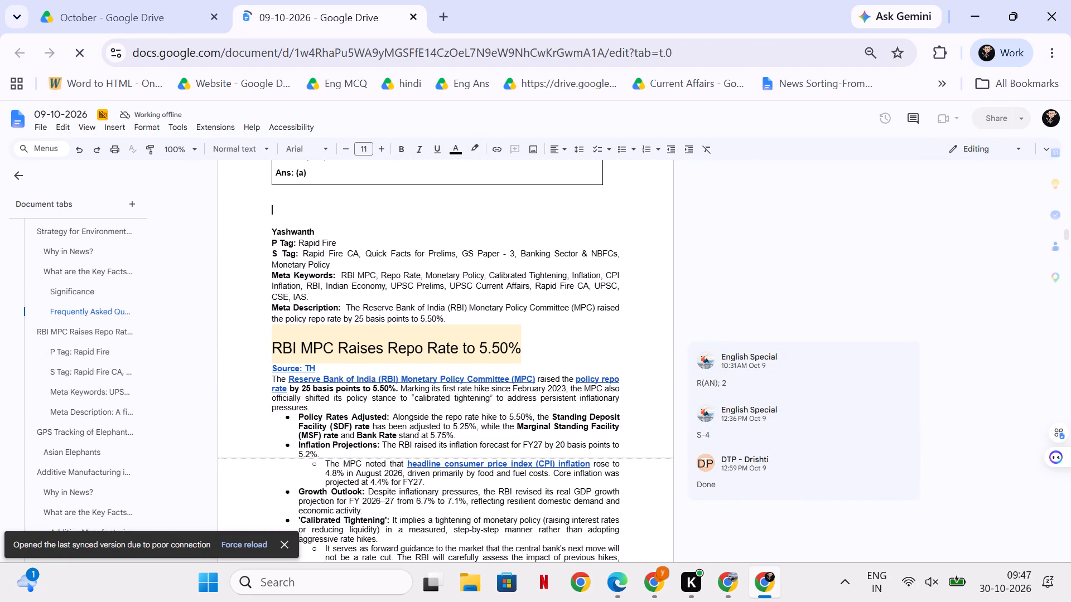
click(248, 220)
click(258, 293)
click(258, 233)
drag(258, 233, 378, 340)
scroll(330, 339, down, 3)
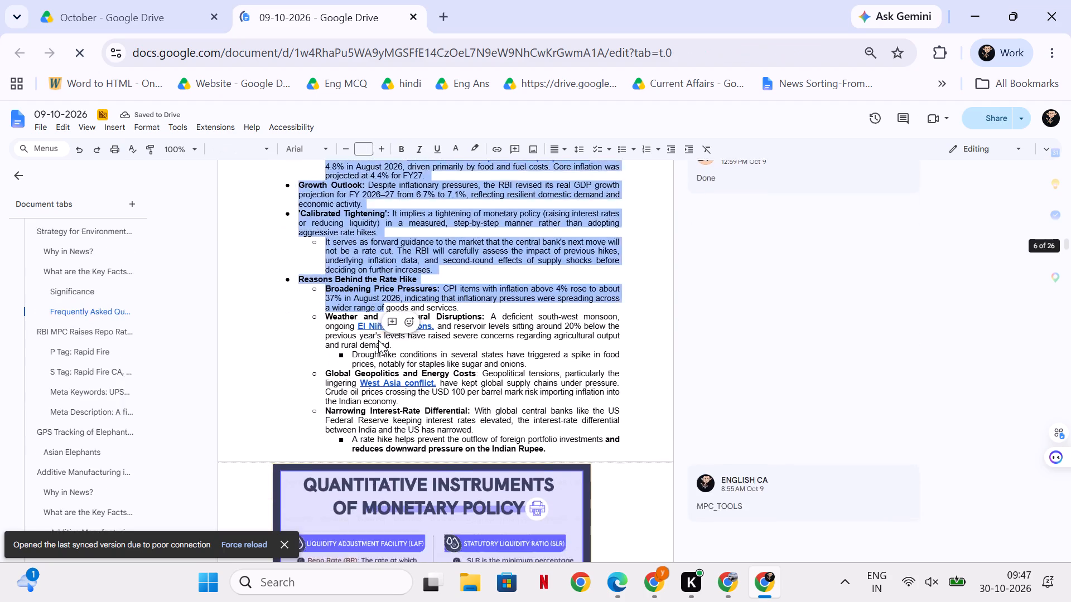
scroll(378, 340, down, 5)
drag(378, 340, 468, 432)
key(ctrl+shift+c)
click(621, 416)
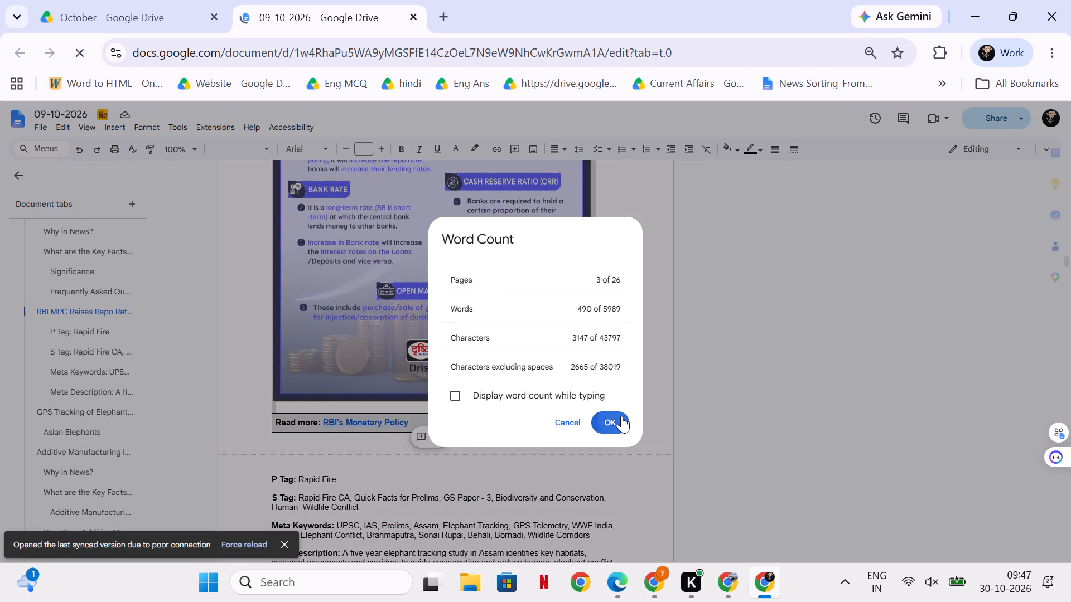
click(614, 348)
Check the word count of the WHO Pandemic Agreement article, from its author line through the previous year questions.
scroll(614, 348, down, 4)
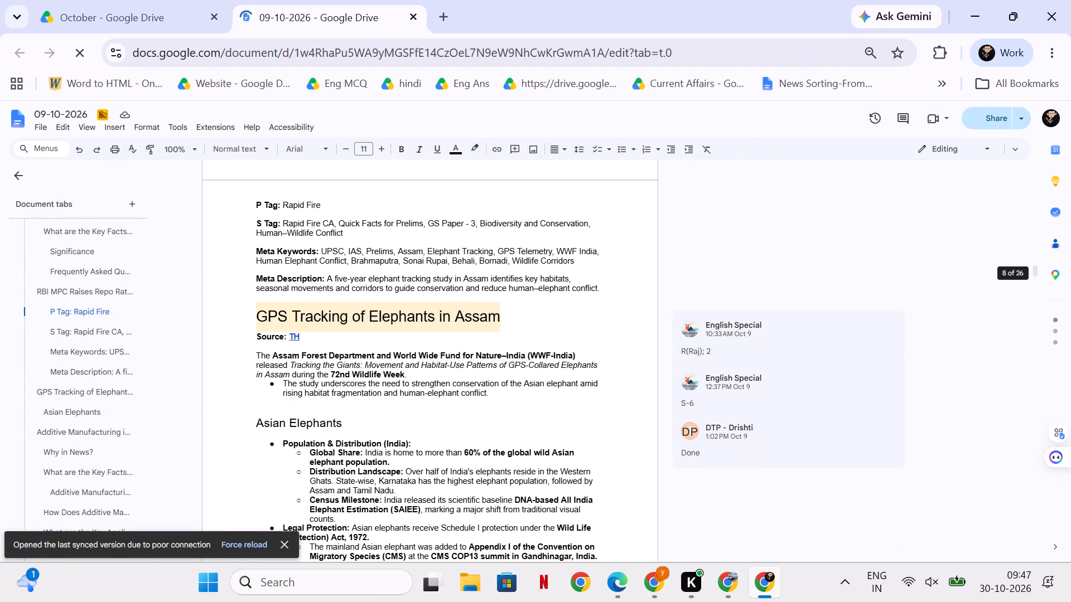
scroll(614, 348, down, 7)
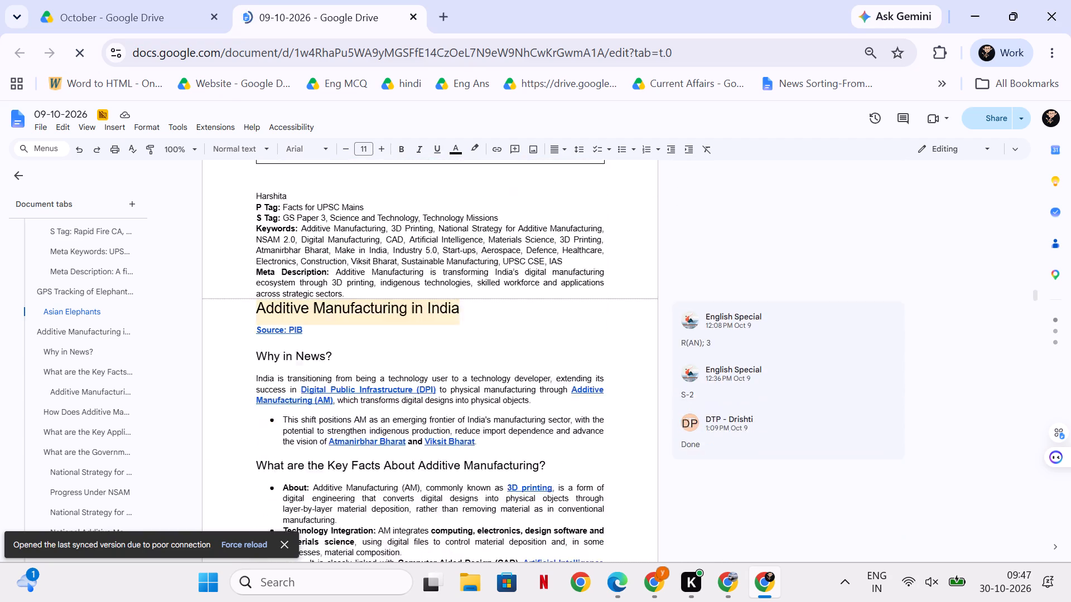
scroll(377, 341, down, 7)
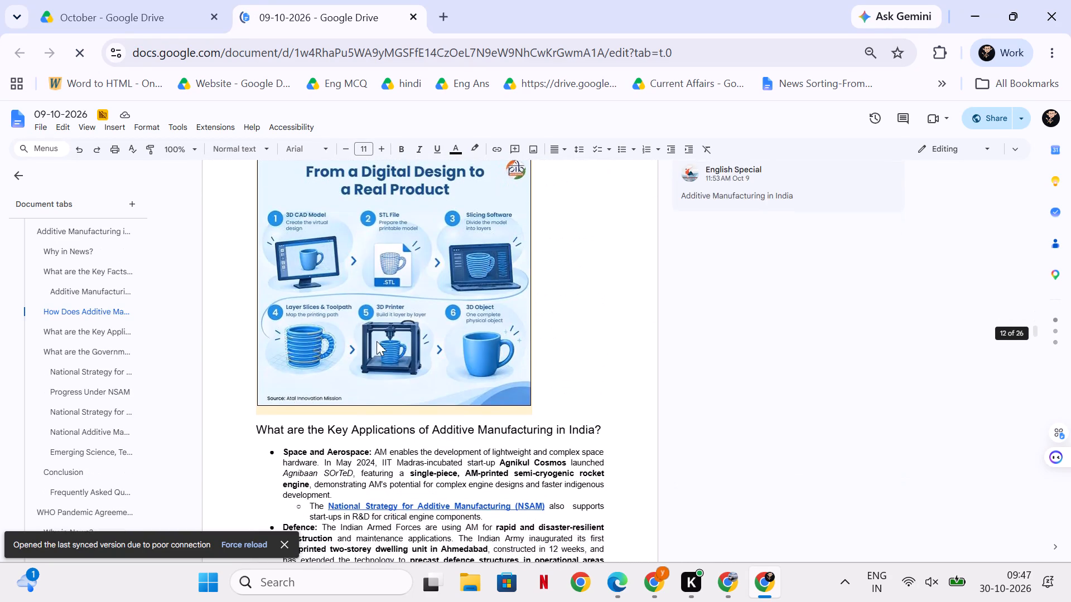
scroll(377, 341, down, 7)
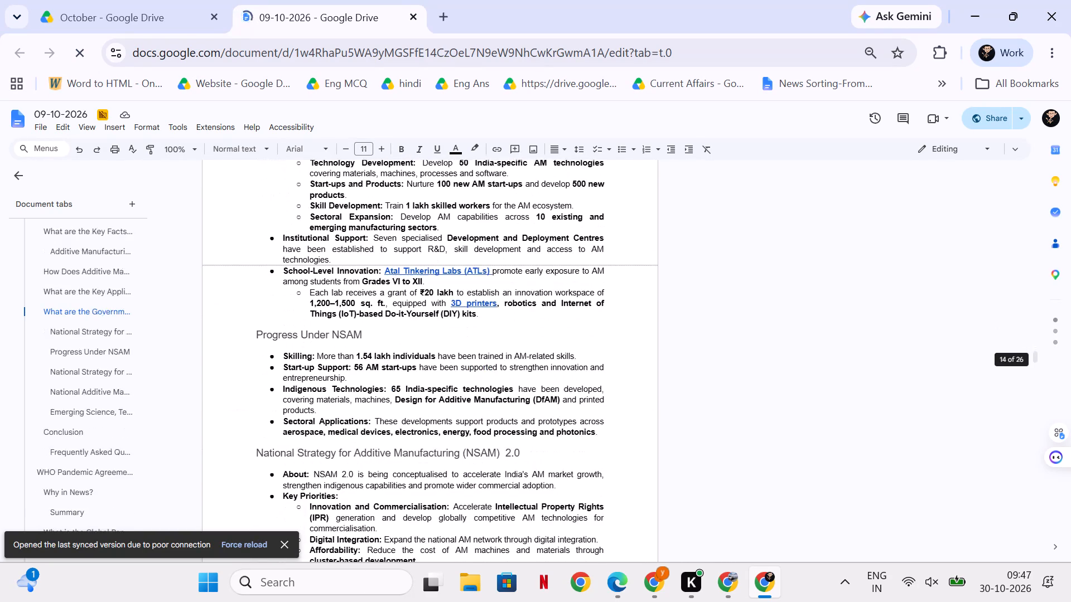
scroll(376, 342, down, 7)
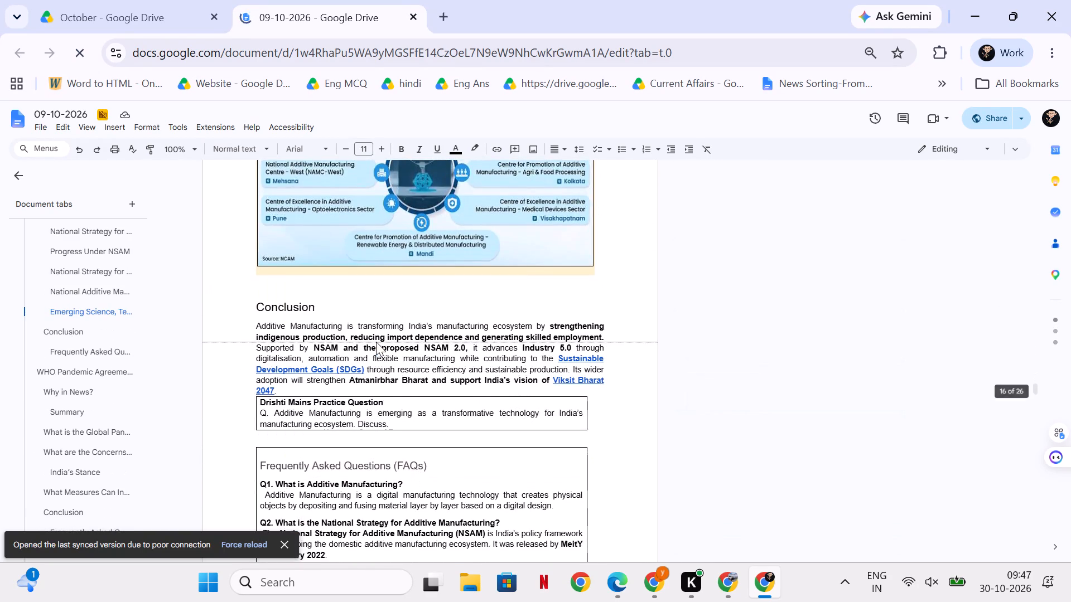
scroll(376, 342, down, 5)
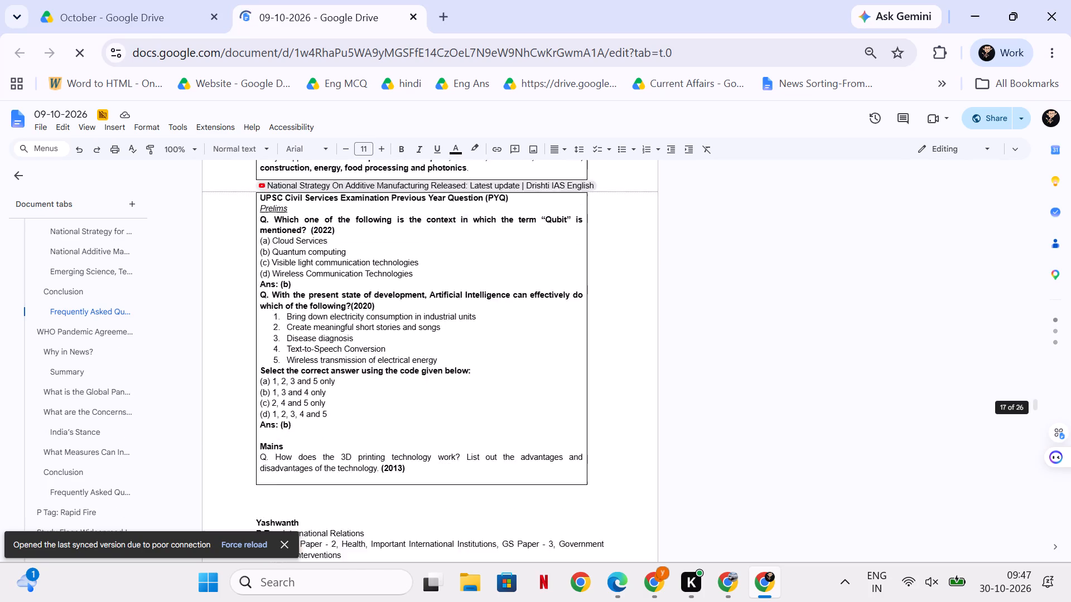
scroll(373, 337, down, 3)
scroll(373, 337, up, 1)
click(220, 209)
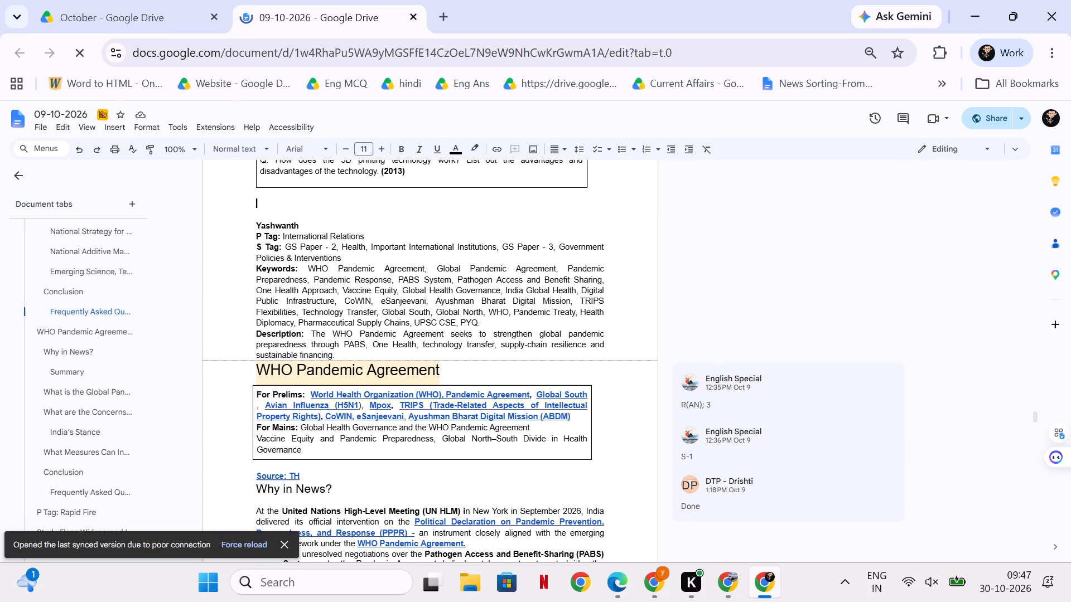
double_click(225, 231)
scroll(274, 307, down, 3)
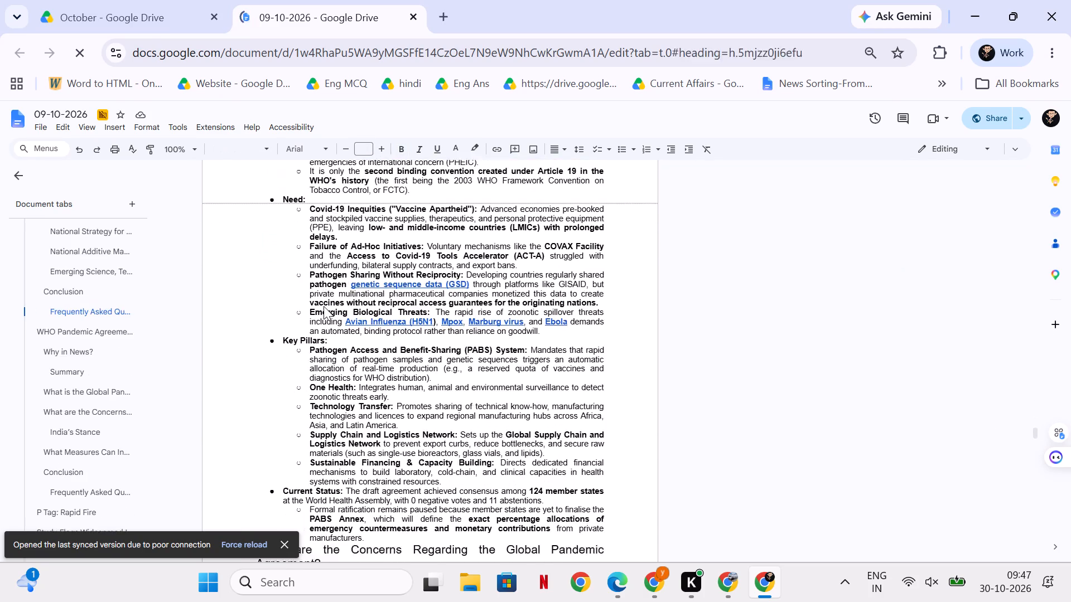
scroll(324, 306, down, 7)
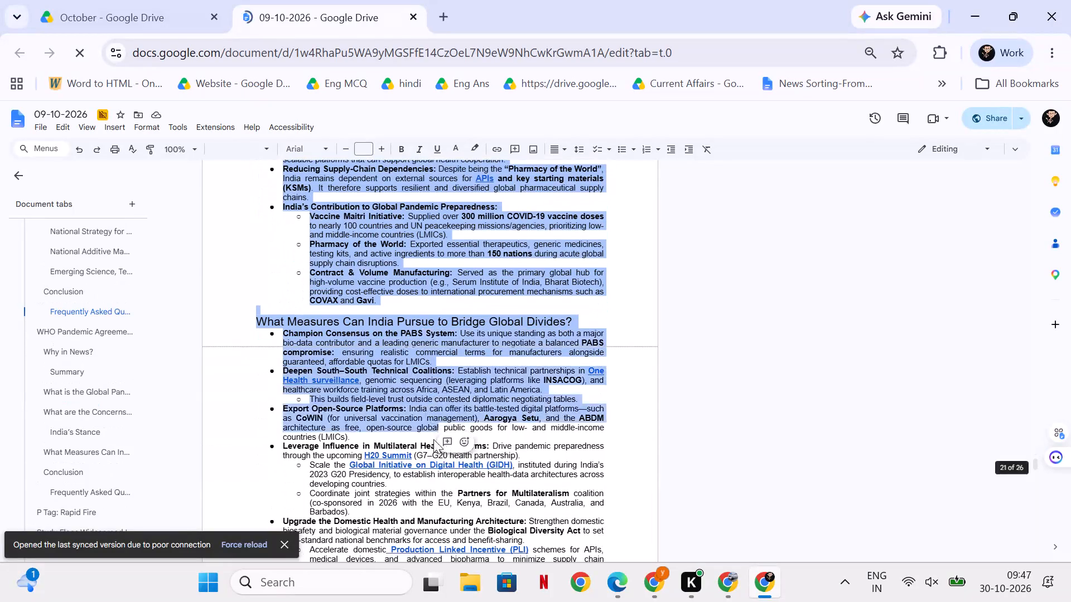
scroll(433, 439, down, 6)
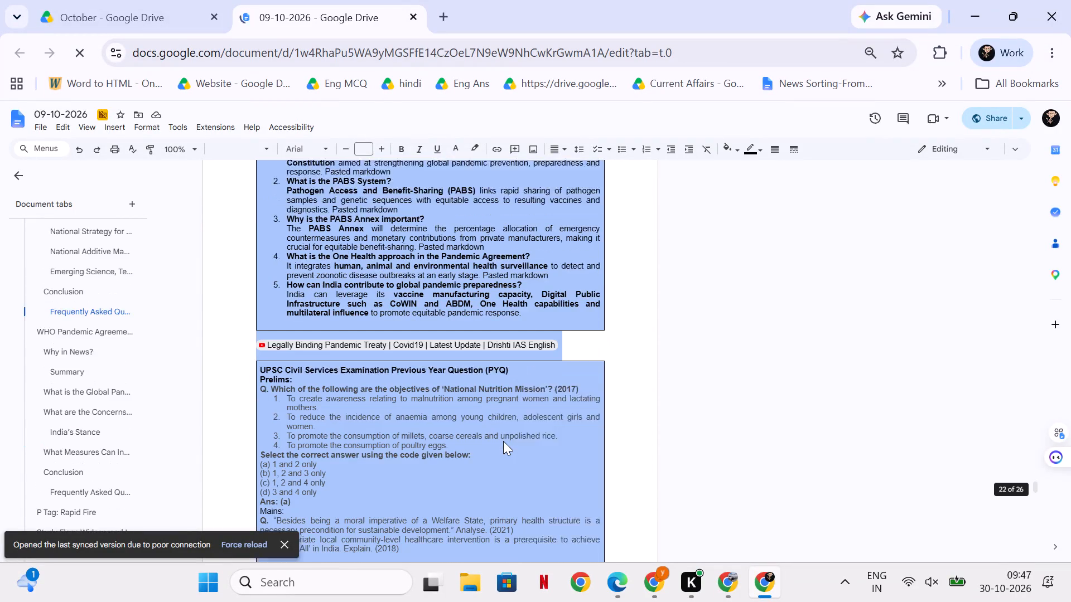
scroll(503, 441, down, 4)
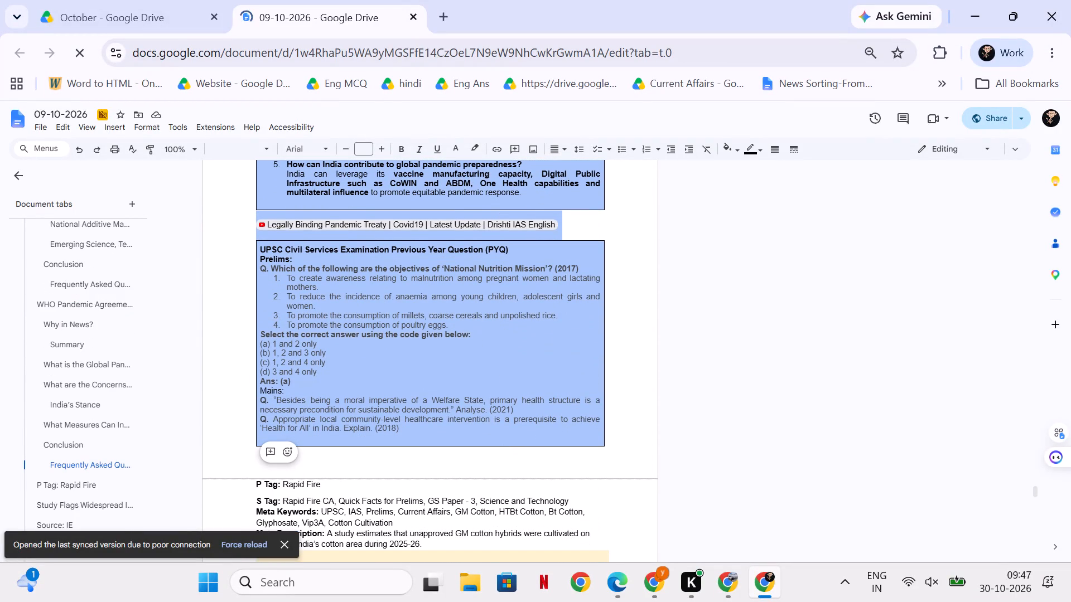
key(ctrl+shift+c)
click(610, 414)
click(494, 346)
Look through the remaining articles to the end of the 09-10-2026 document for further sections by the author.
scroll(494, 346, down, 7)
scroll(494, 346, up, 1)
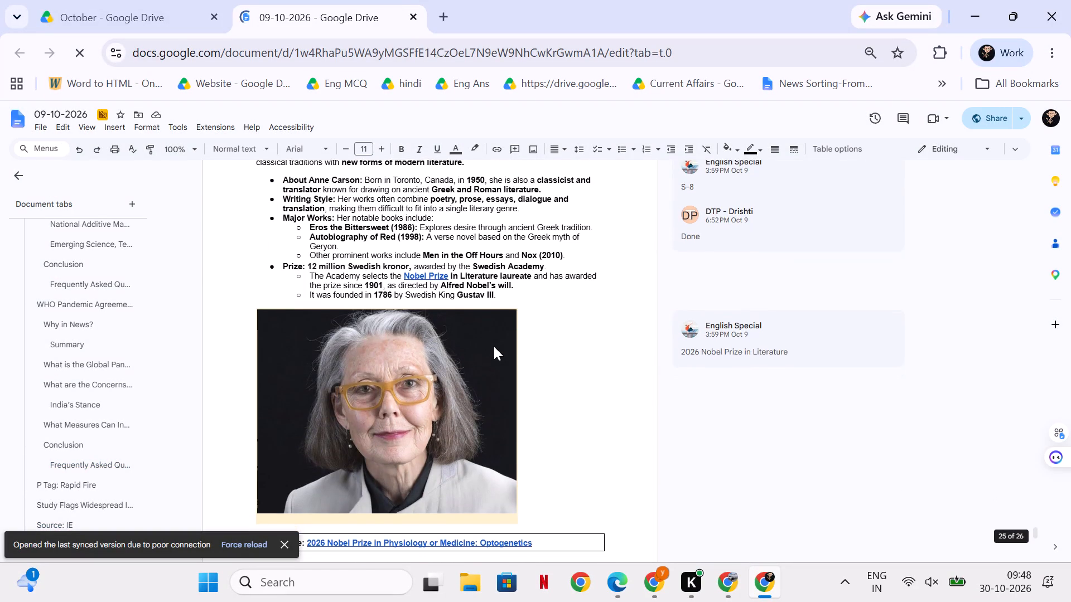
scroll(494, 346, up, 2)
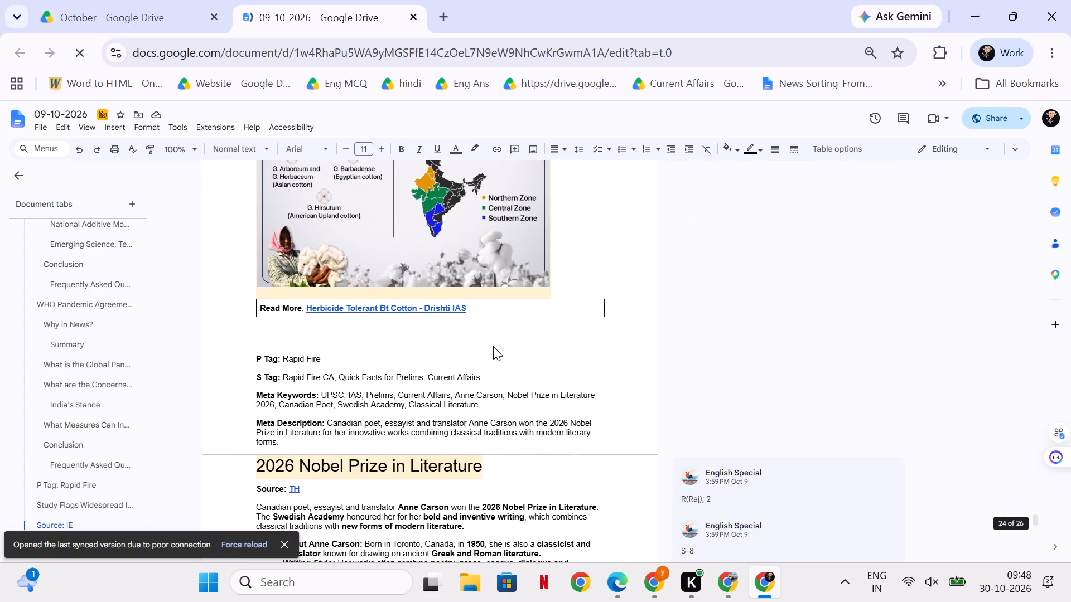
scroll(493, 346, up, 8)
scroll(479, 372, down, 5)
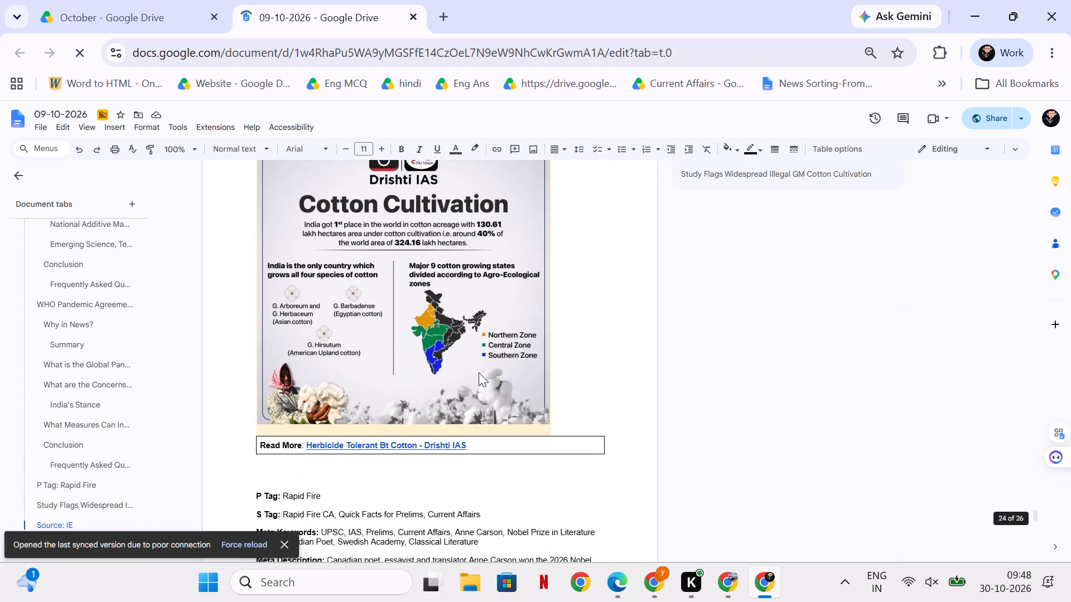
scroll(479, 372, down, 6)
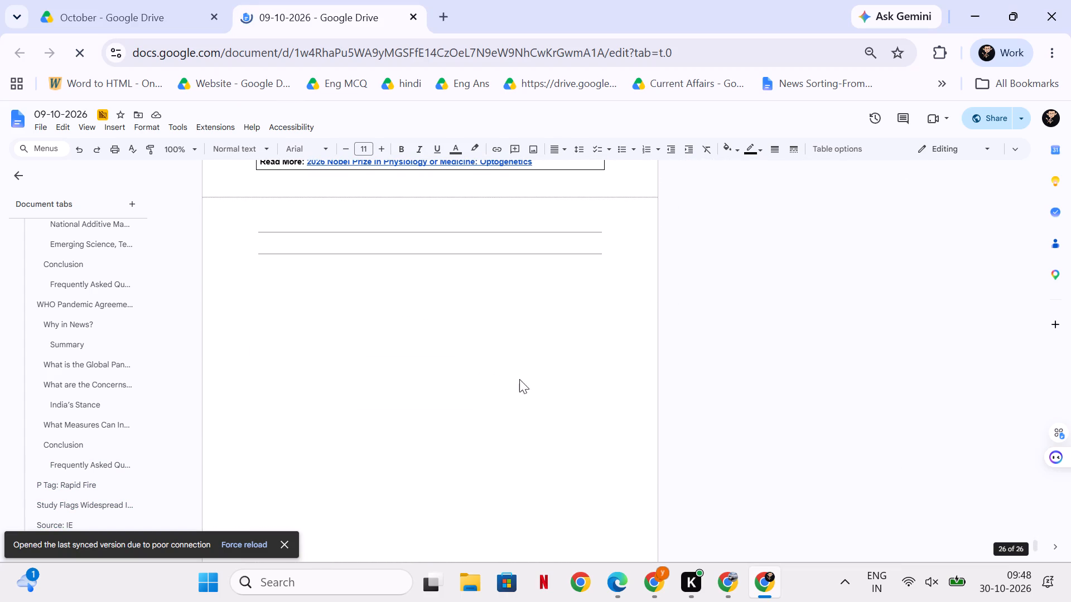
Open the 10-10-2026 document from the October Drive folder.
click(86, 0)
double_click(616, 391)
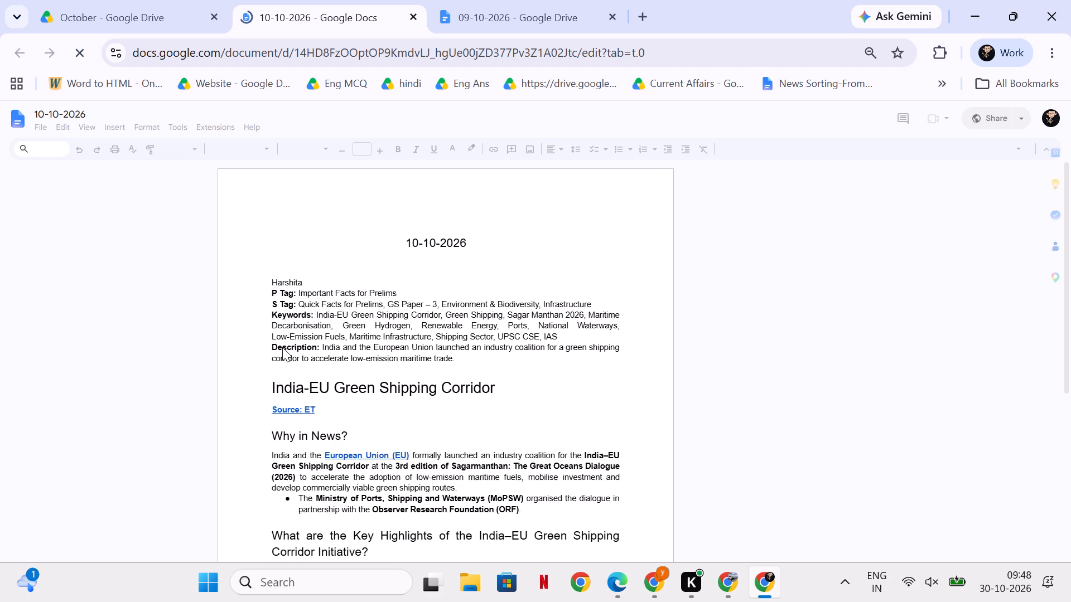
Check the combined word count from the 1st-Ever WHO Guidelines article's author line through the World Development Report 2026 article's previous year questions.
scroll(282, 348, down, 4)
scroll(282, 348, up, 1)
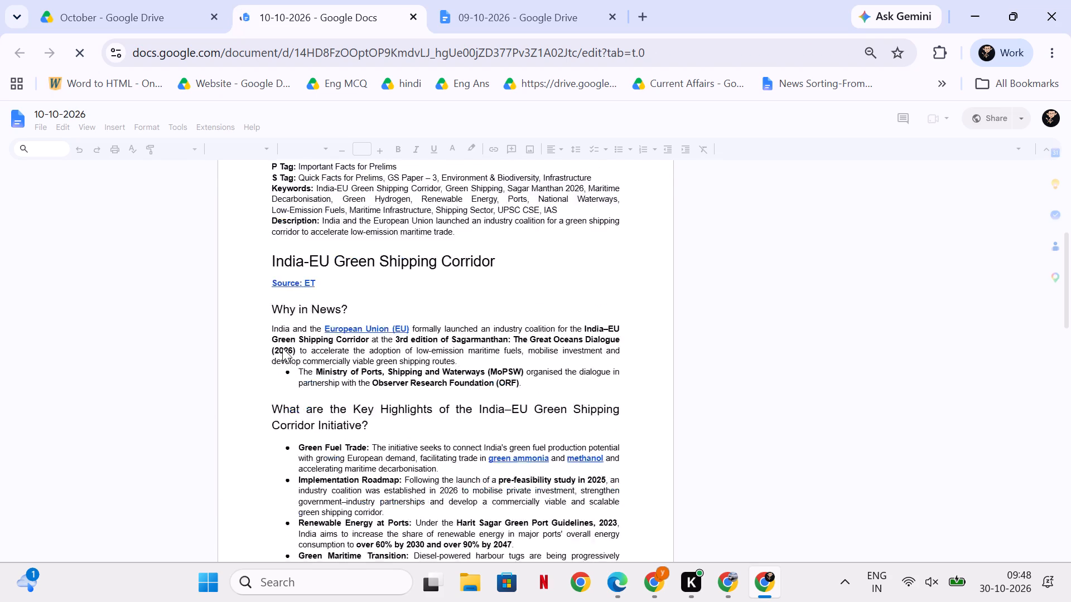
scroll(282, 348, up, 2)
scroll(282, 348, down, 8)
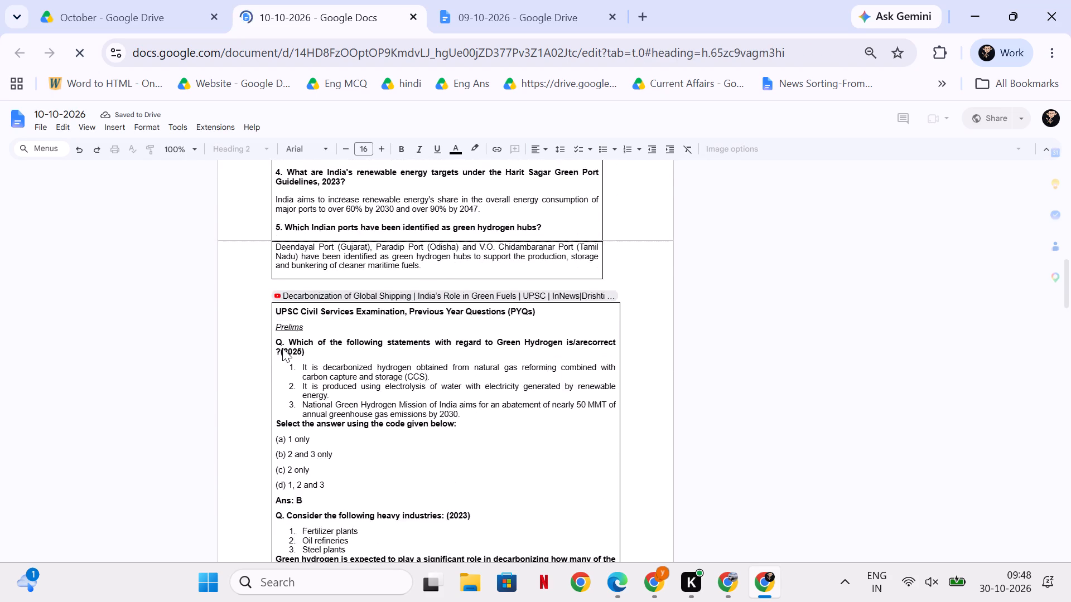
scroll(282, 348, down, 6)
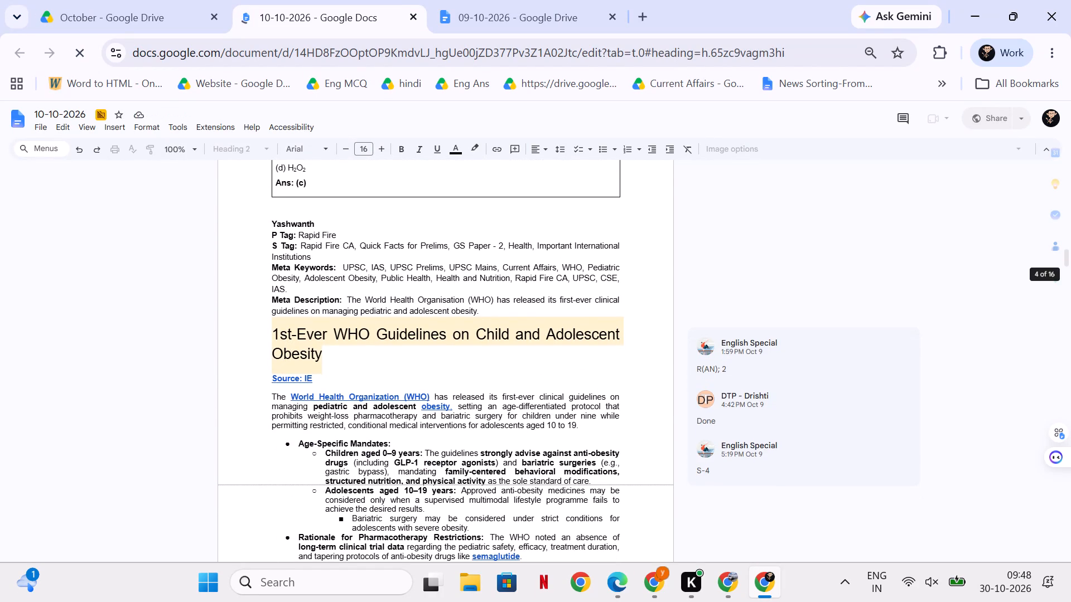
click(266, 226)
drag(266, 226, 325, 351)
scroll(288, 362, down, 2)
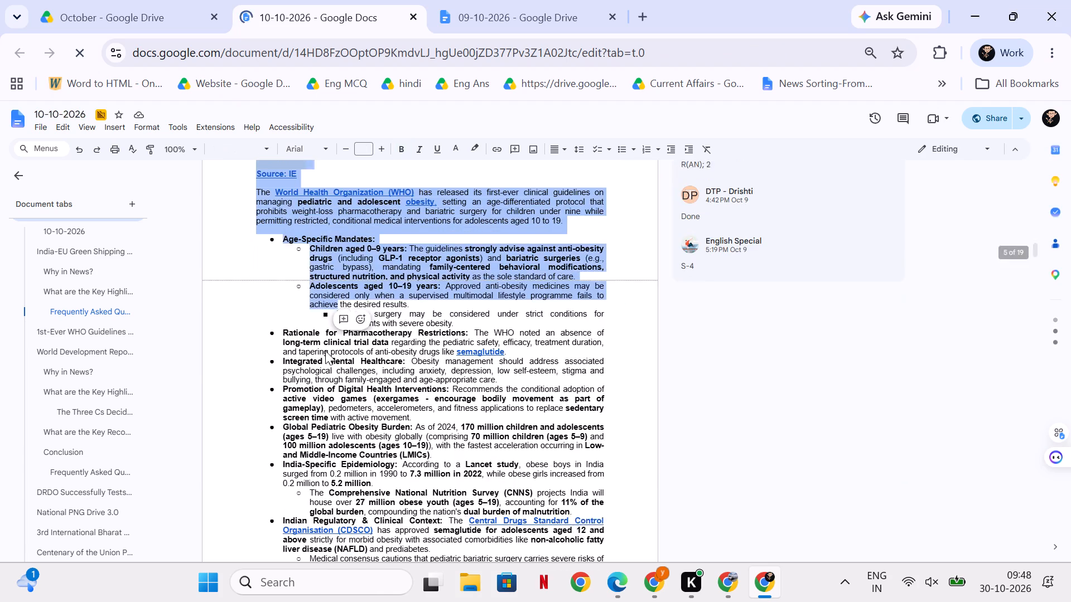
scroll(325, 351, down, 3)
drag(325, 351, 363, 419)
scroll(363, 337, down, 4)
scroll(363, 419, down, 1)
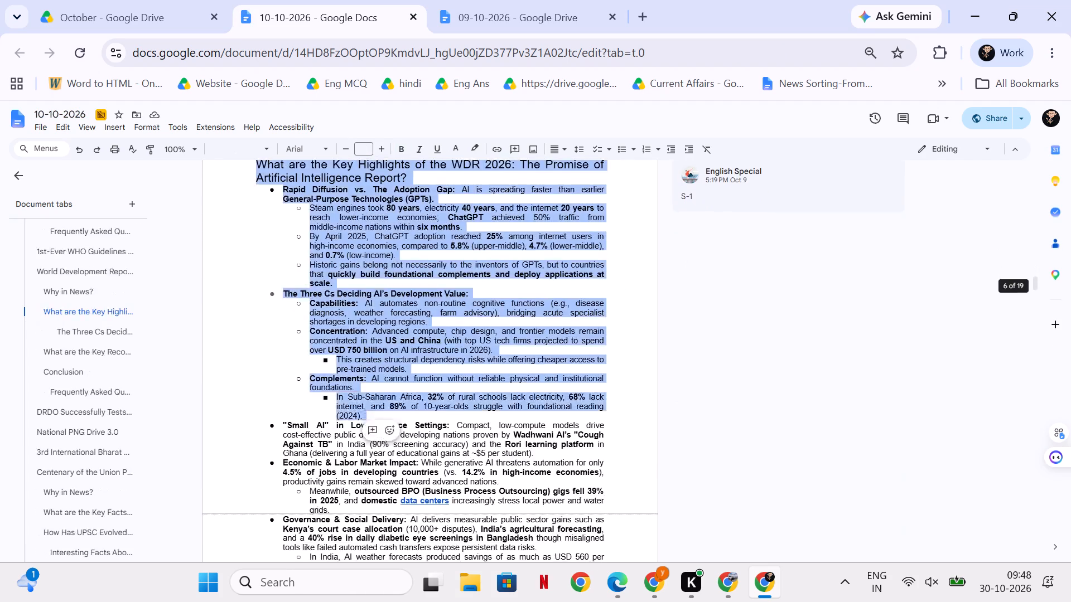
drag(363, 419, 422, 426)
scroll(363, 419, down, 5)
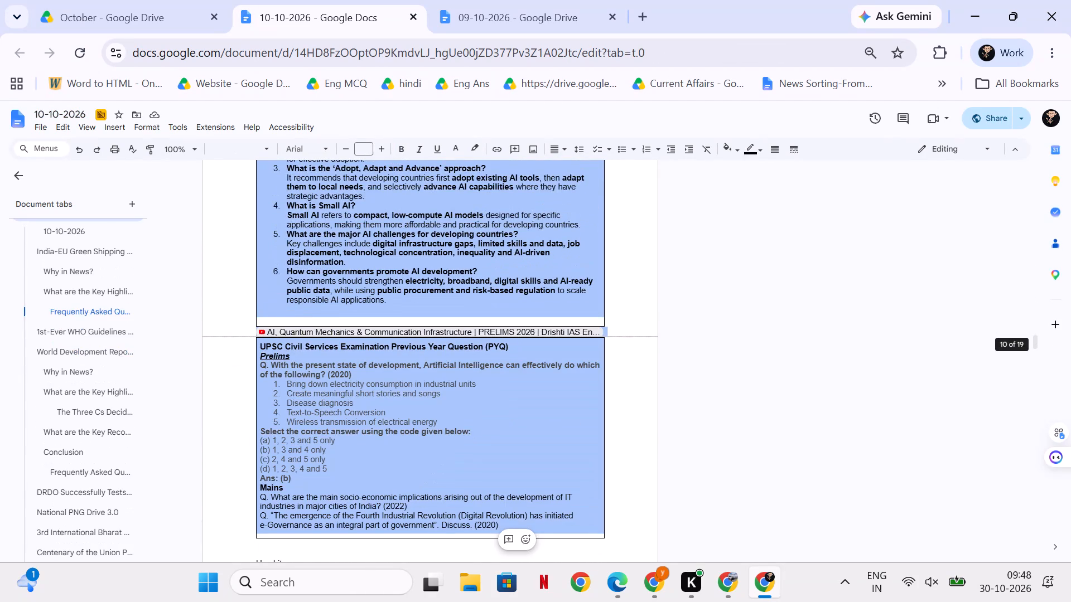
scroll(422, 426, down, 2)
drag(422, 426, 424, 425)
key(ctrl+shift+c)
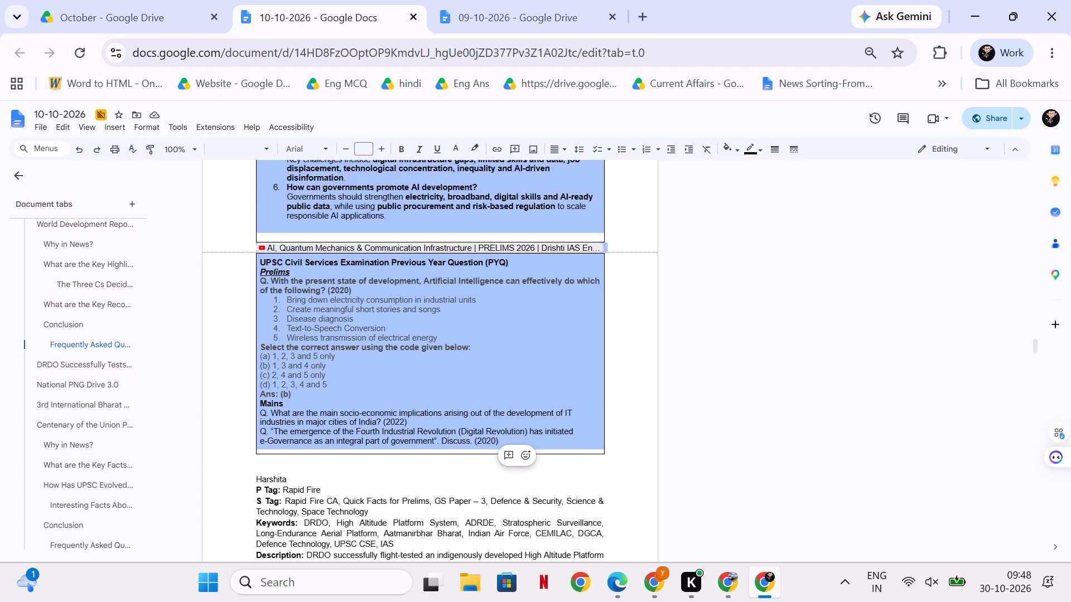
Check the word count of the National PNG Drive 3.0 article, from its author line through its Read more box.
scroll(509, 380, down, 6)
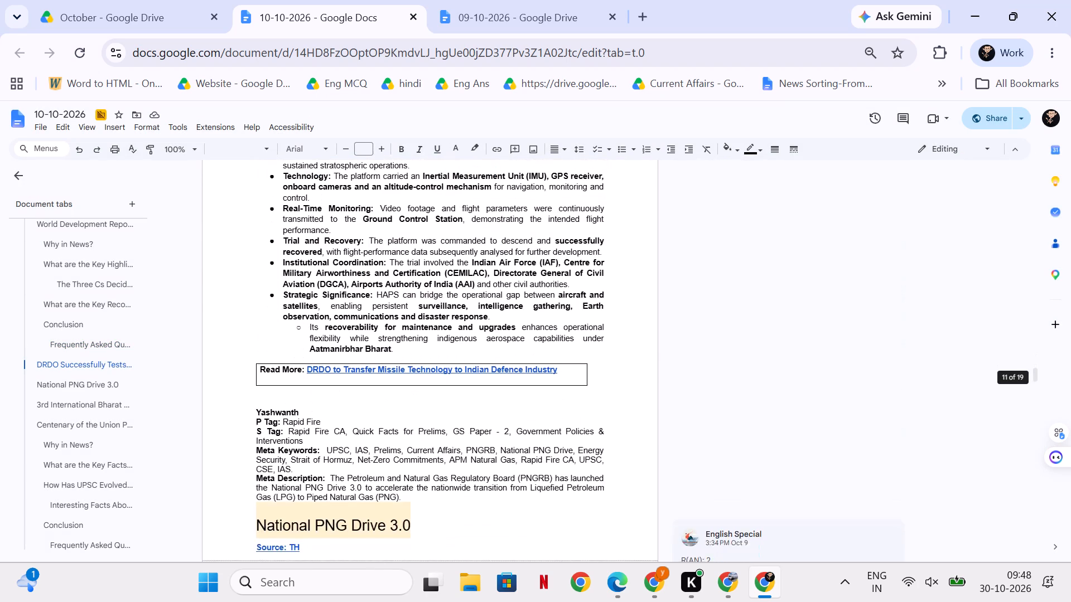
scroll(506, 379, down, 2)
click(215, 251)
click(215, 247)
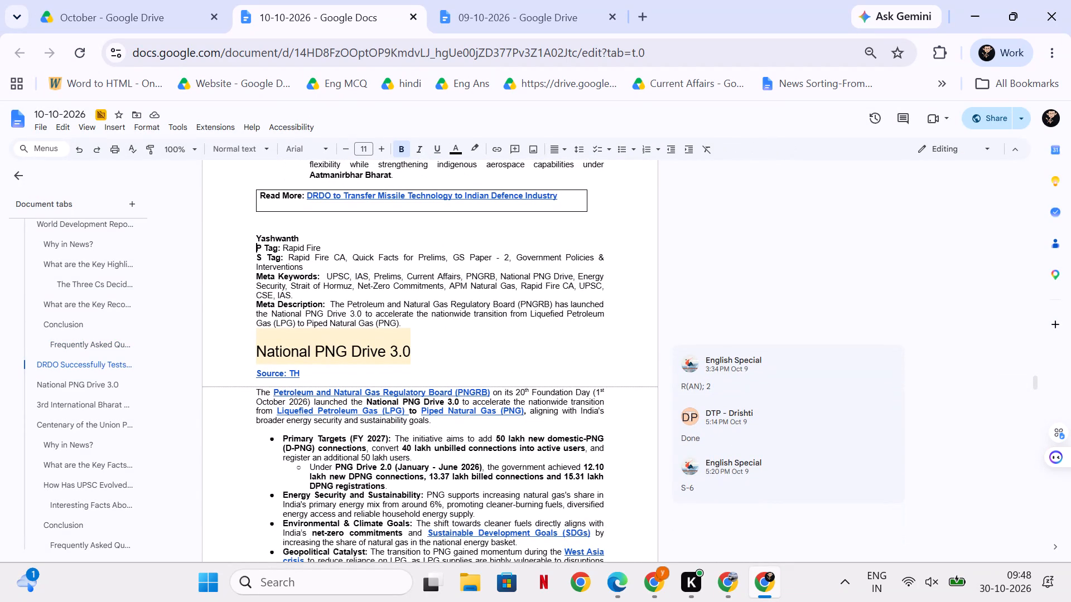
drag(216, 239, 320, 359)
scroll(252, 369, down, 3)
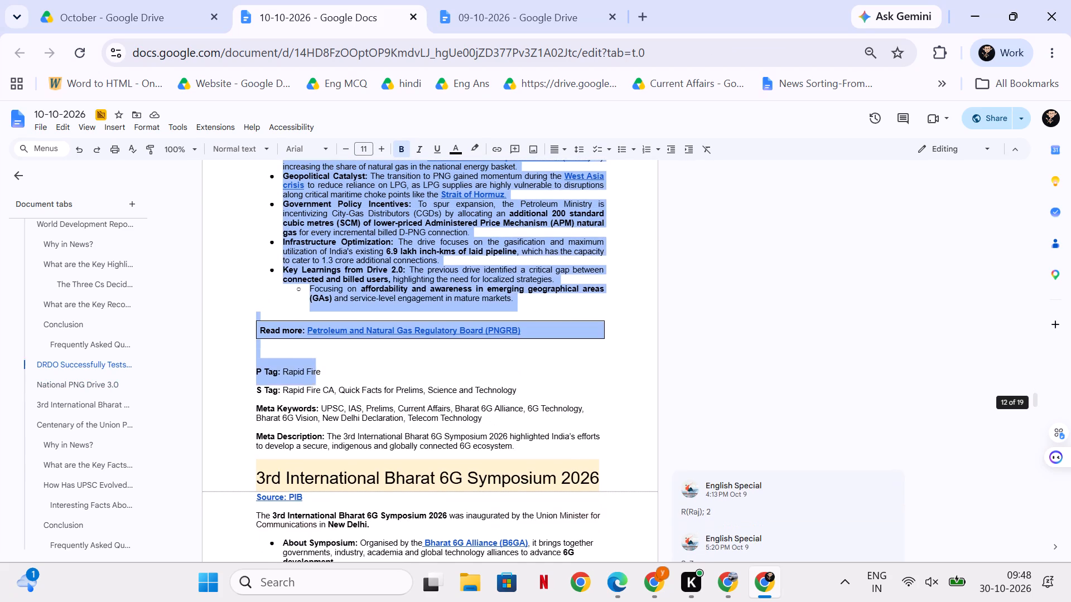
scroll(320, 359, down, 1)
drag(320, 359, 397, 343)
key(ctrl+shift+c)
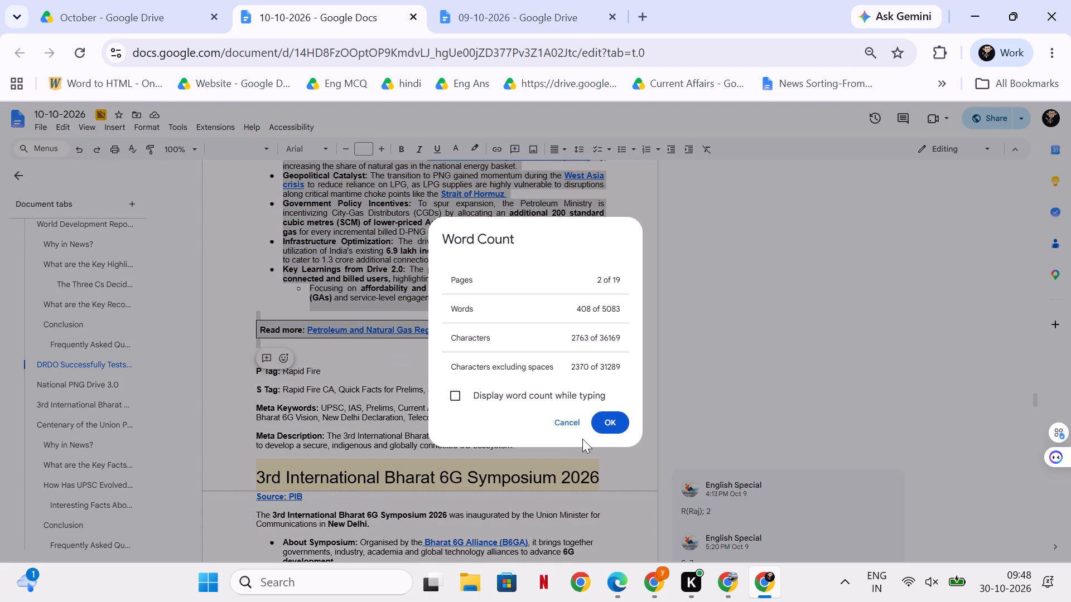
click(616, 424)
click(616, 424)
Look through the remaining articles to the end of the 10-10-2026 document for further sections by the author.
scroll(616, 424, down, 3)
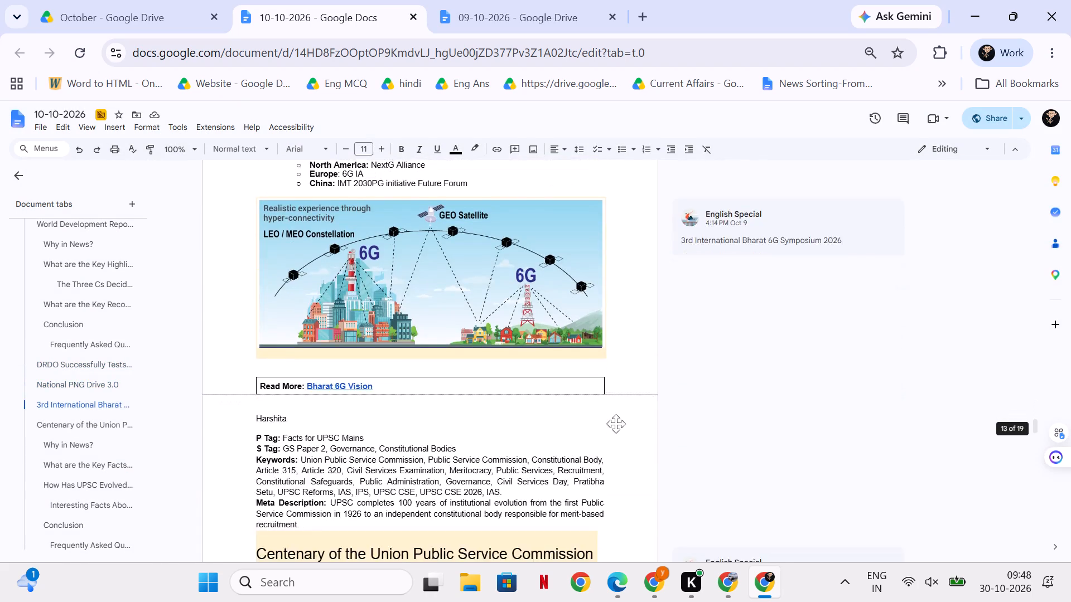
scroll(616, 424, down, 3)
scroll(480, 380, down, 5)
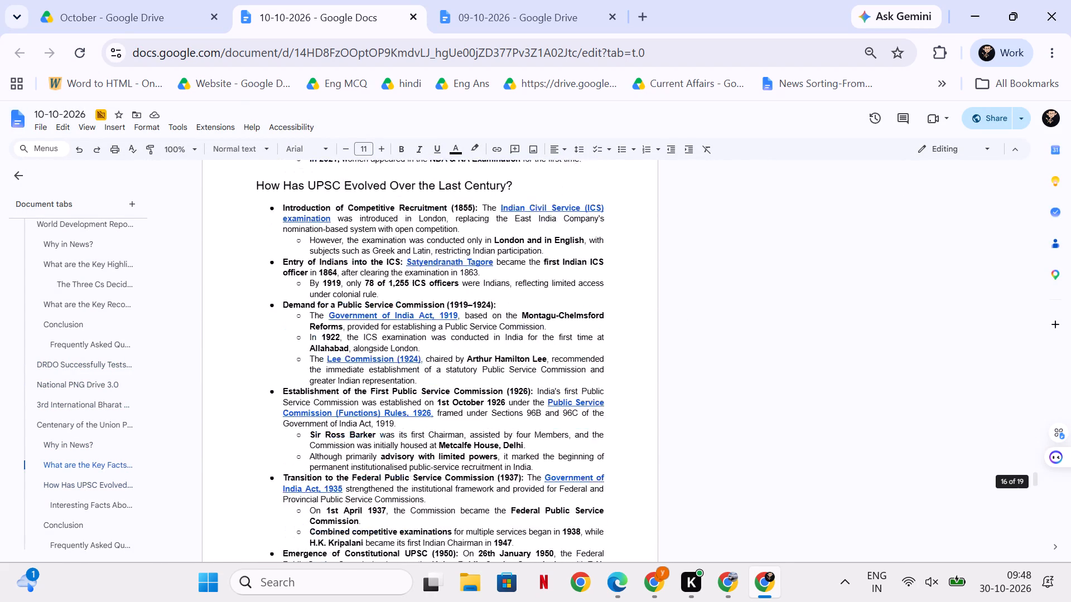
scroll(477, 379, down, 8)
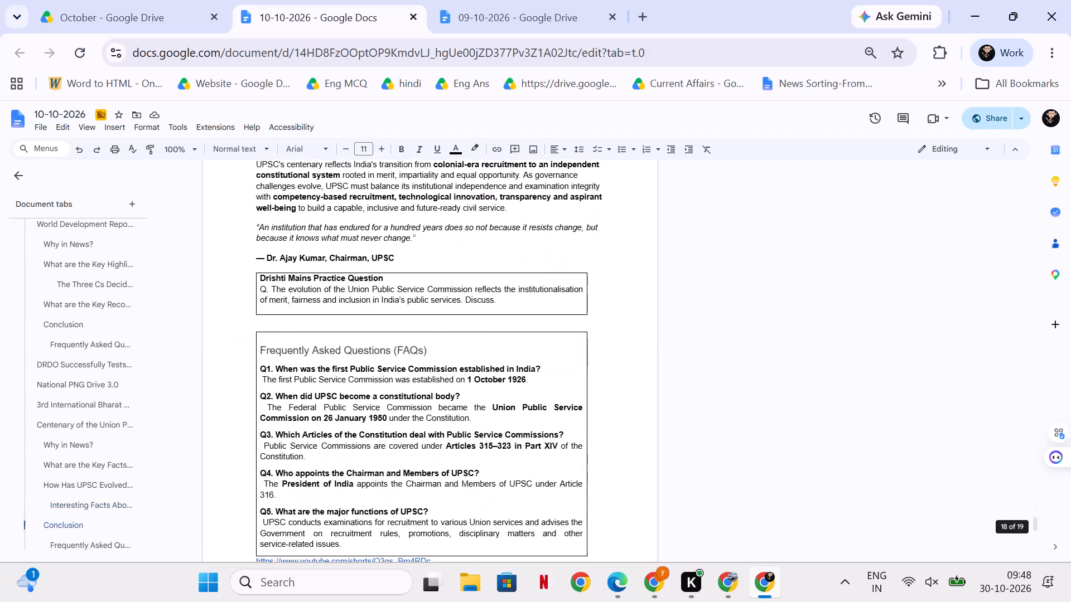
scroll(477, 379, down, 6)
Switch to the roster workbook and enter 6184 as the number of words for 2026-10-09.
click(725, 585)
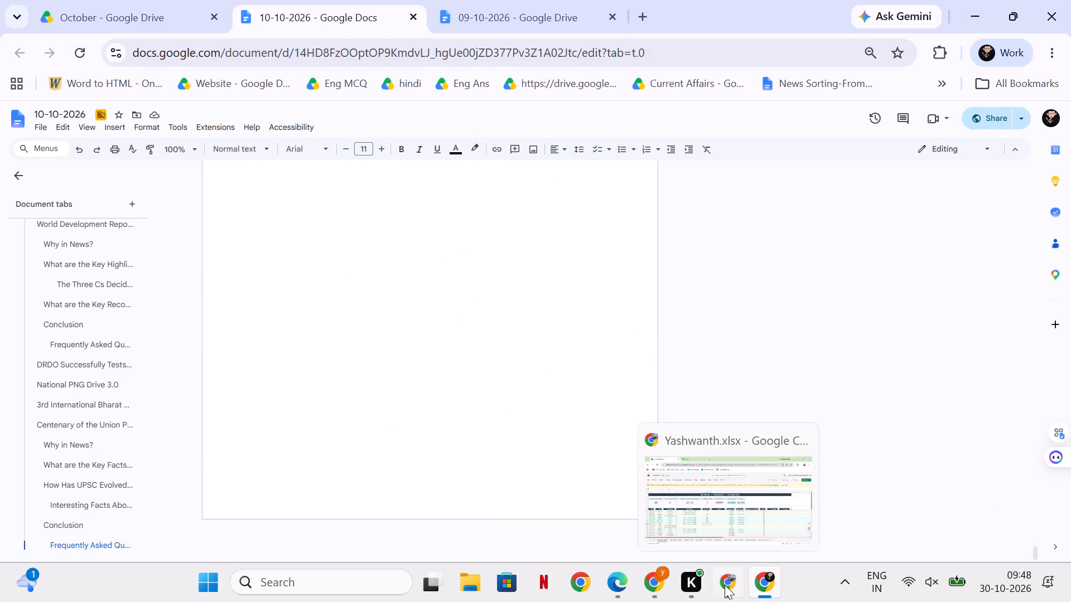
double_click(411, 431)
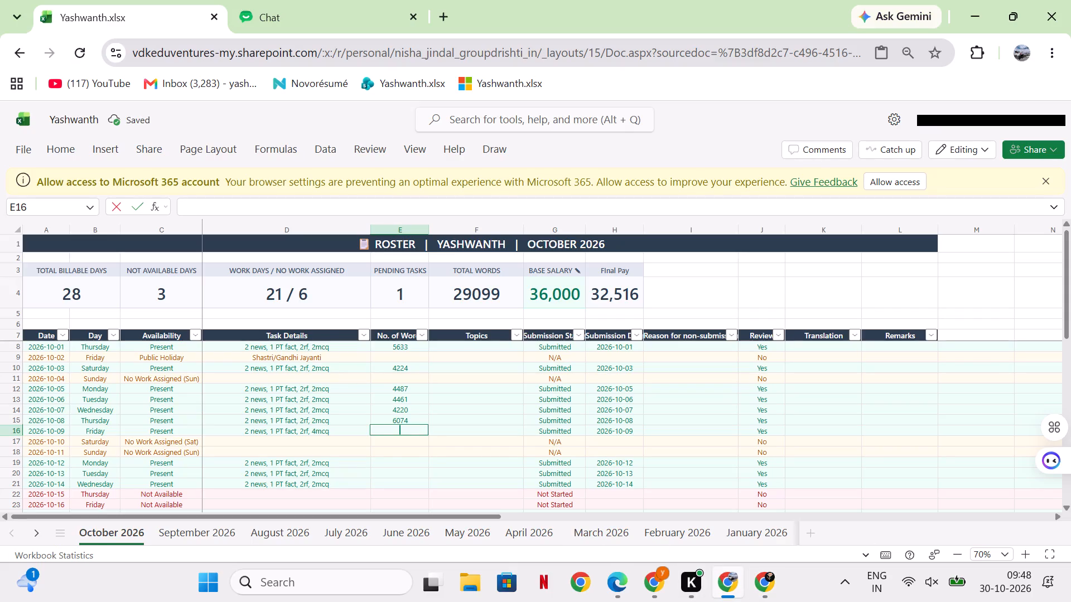
text(618)
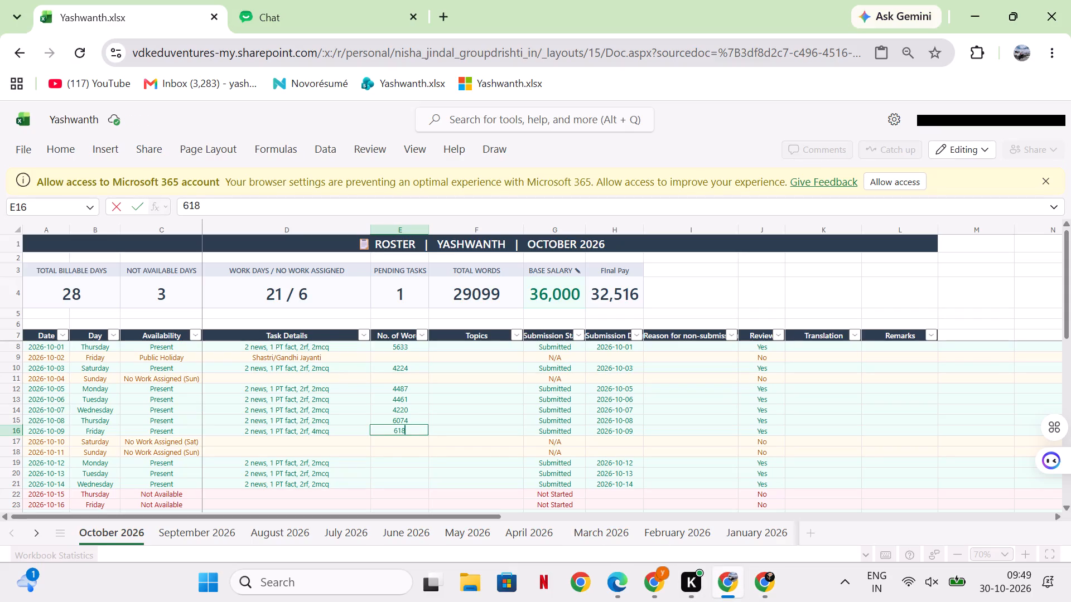
key(4)
click(384, 469)
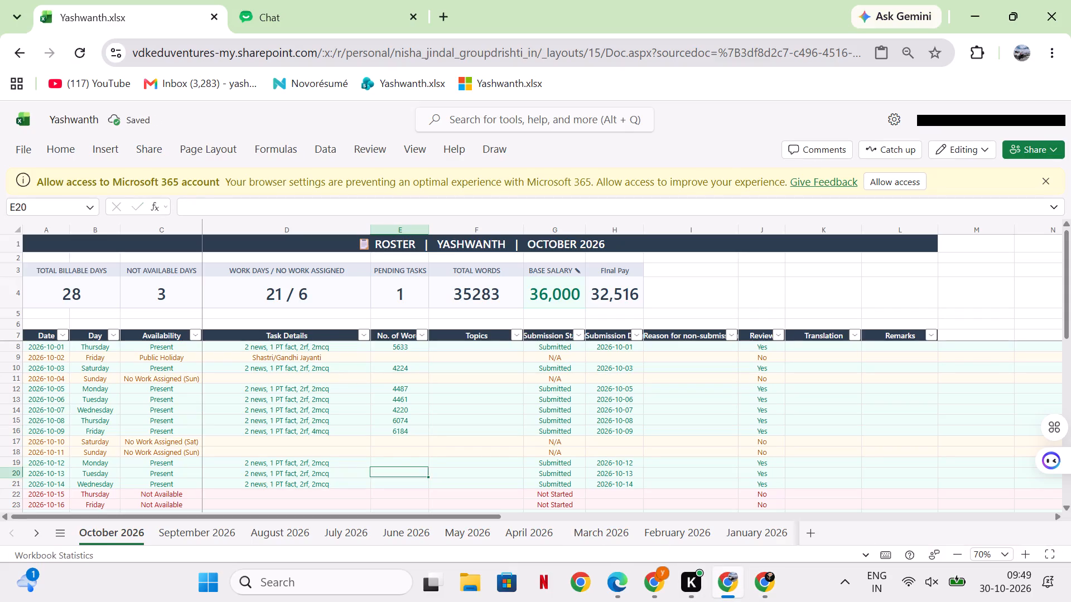
click(395, 463)
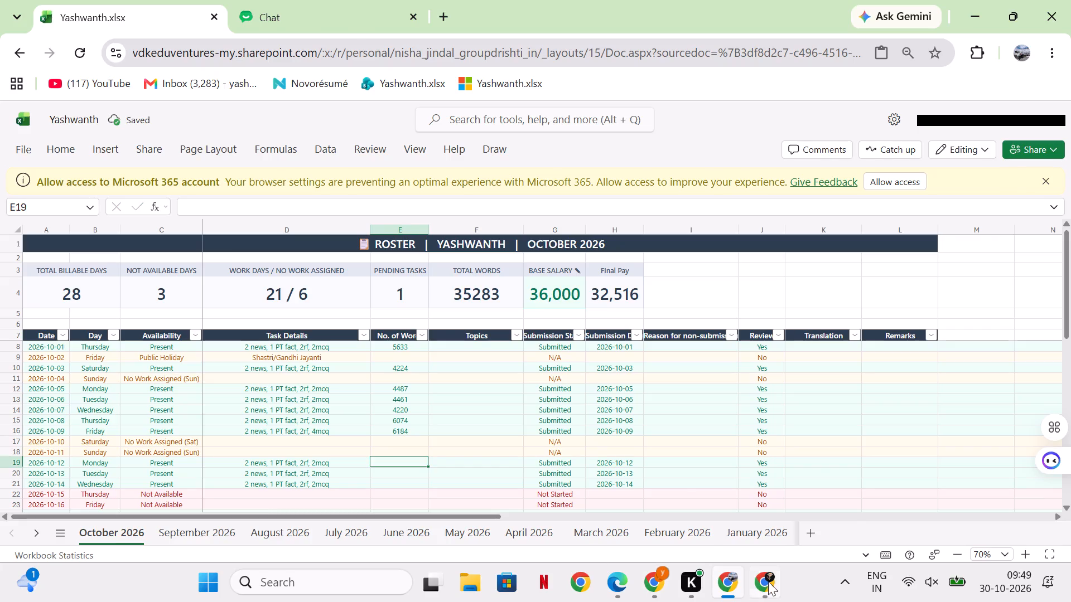
Close the 10-10-2026 and 09-10-2026 documents and open the 12-10-2026 document from the October Drive folder.
click(768, 581)
click(414, 21)
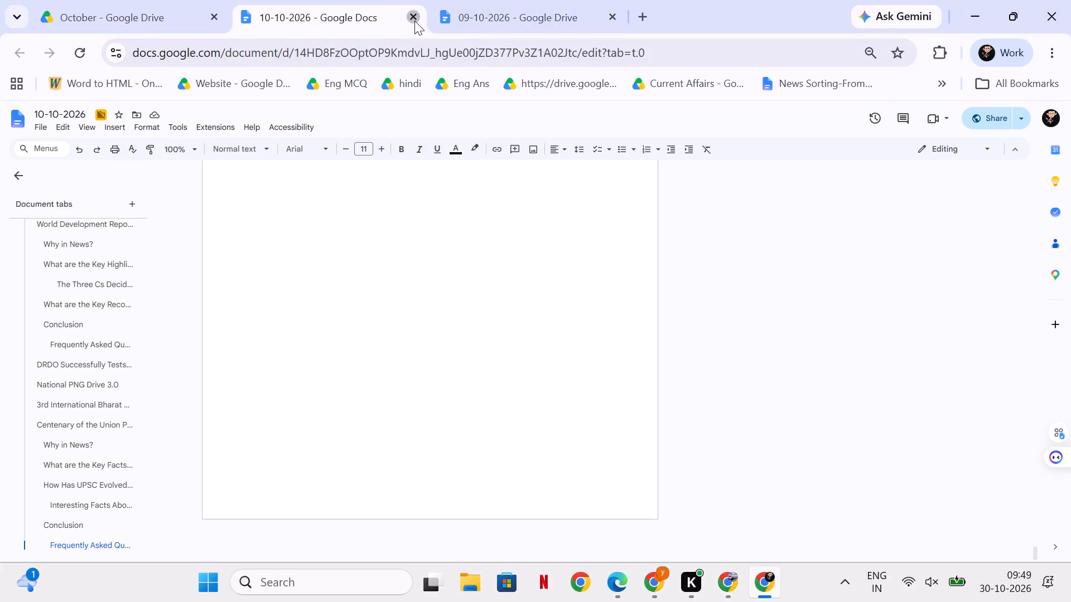
click(414, 21)
double_click(807, 439)
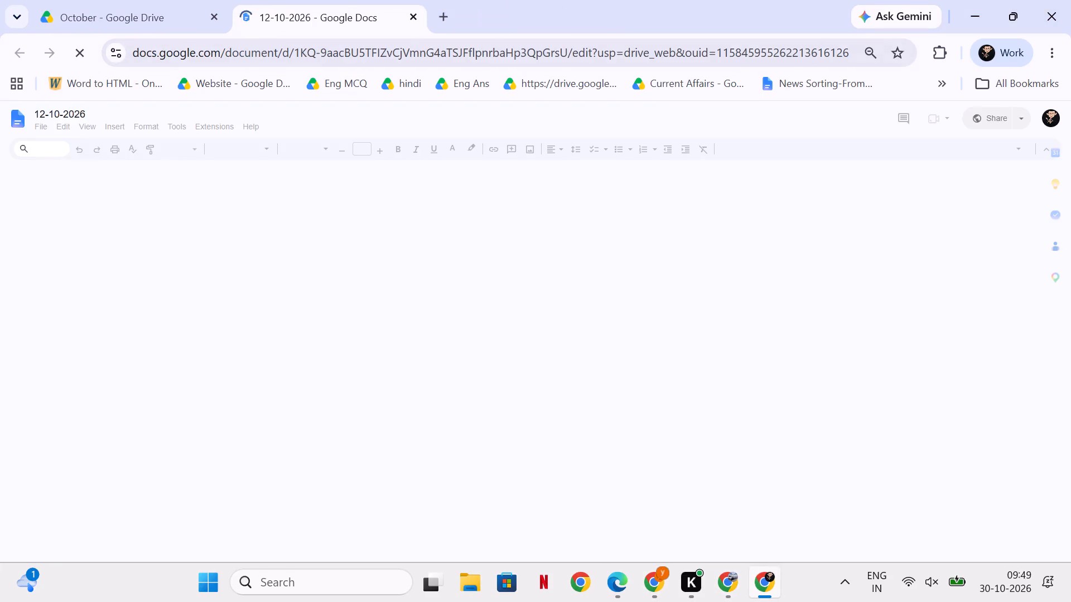
Check the combined word count from the 57th GST Council Meeting article's author line through the Separation of Powers article's previous year questions.
scroll(292, 249, down, 1)
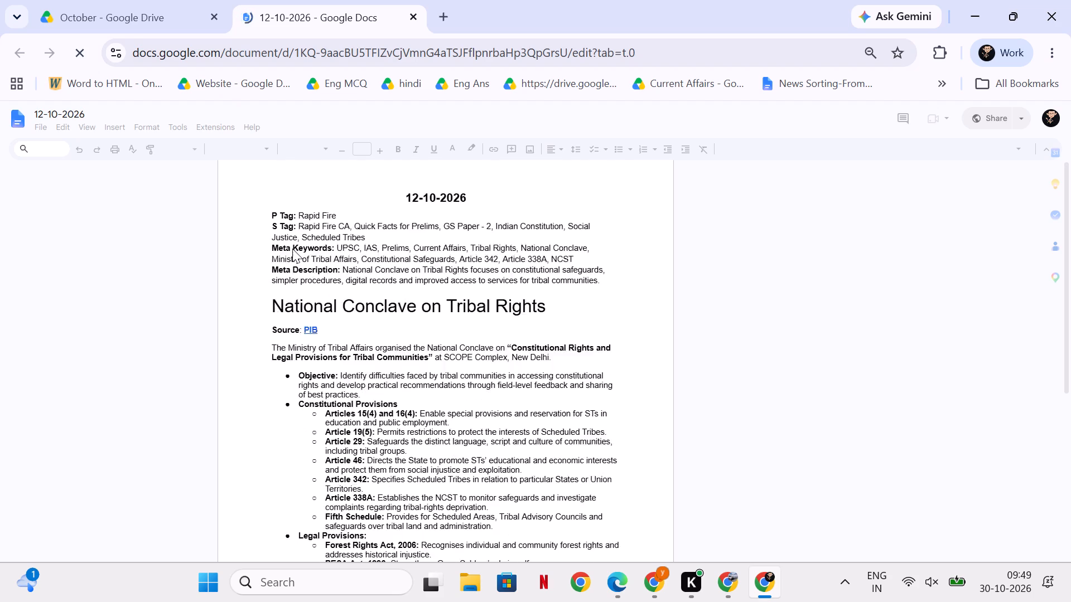
scroll(292, 249, down, 5)
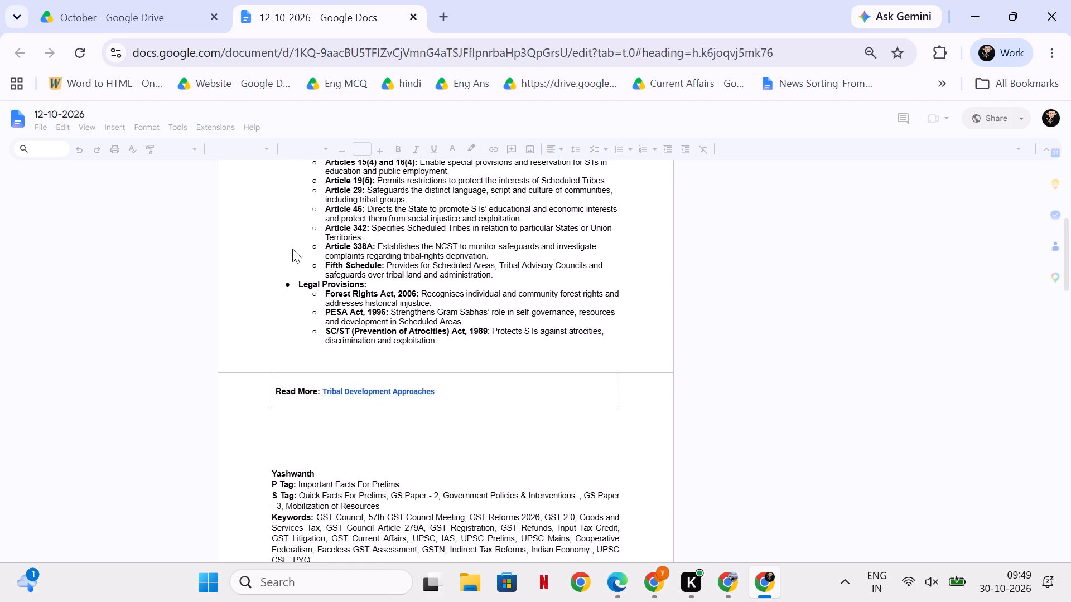
scroll(292, 249, down, 2)
click(261, 278)
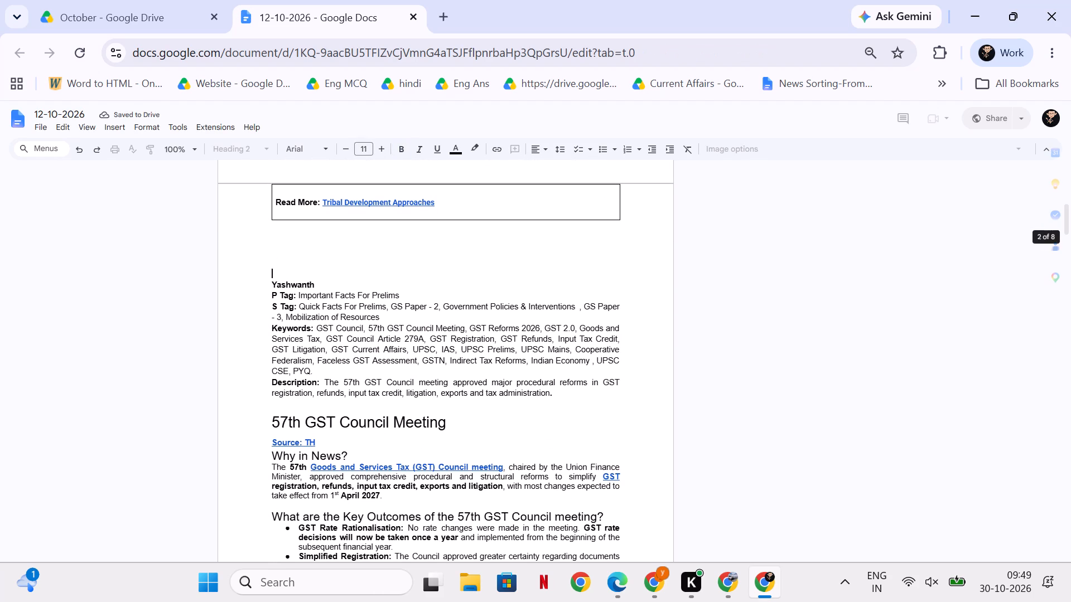
click(261, 284)
drag(261, 284, 397, 337)
scroll(341, 340, down, 2)
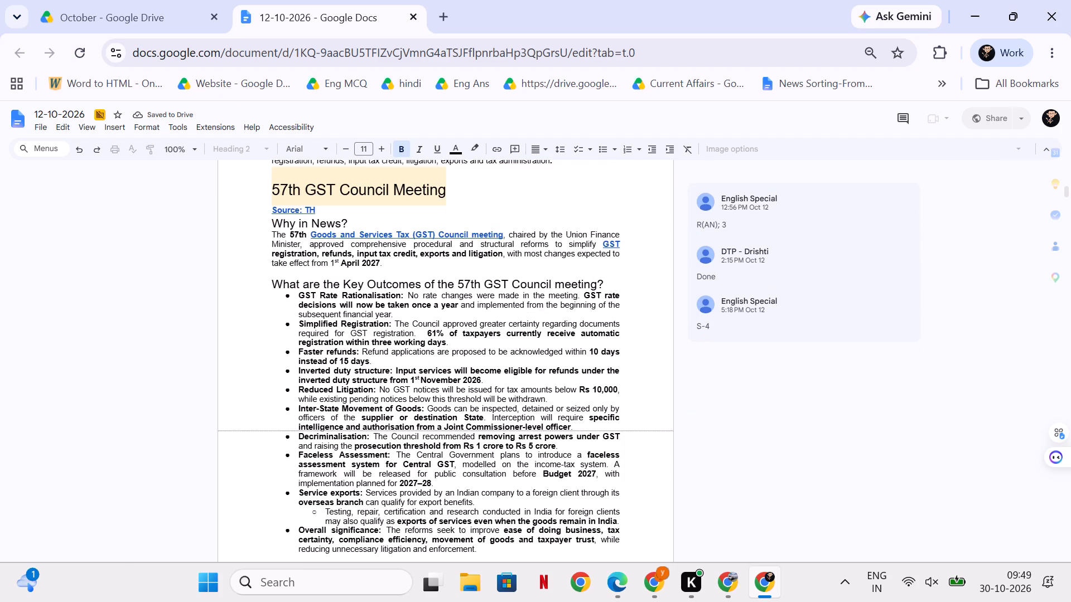
scroll(397, 337, down, 2)
drag(397, 337, 434, 389)
scroll(397, 337, down, 6)
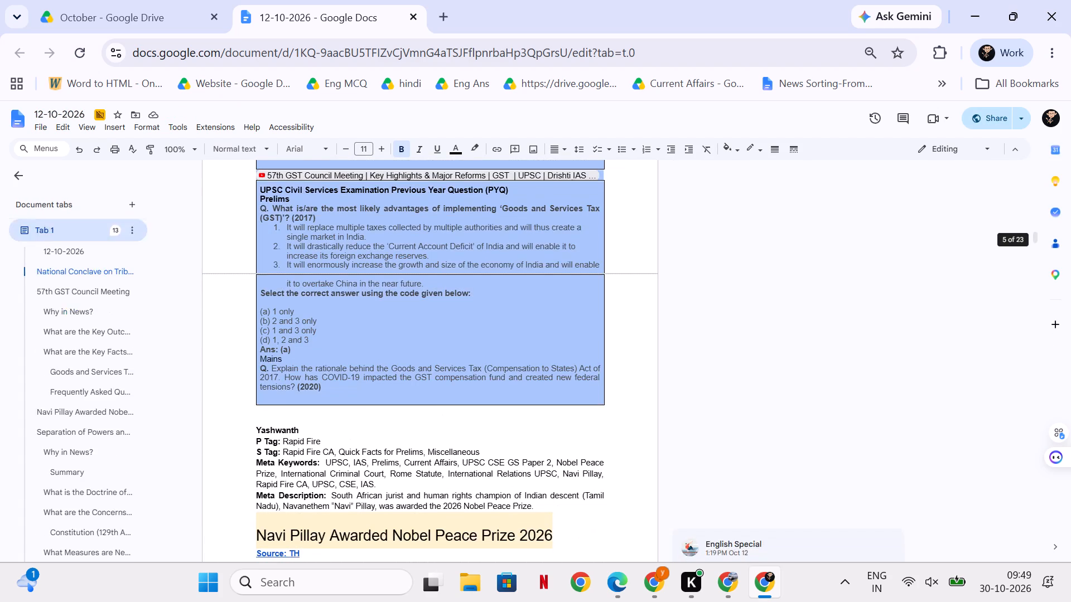
drag(434, 389, 464, 404)
scroll(434, 389, down, 8)
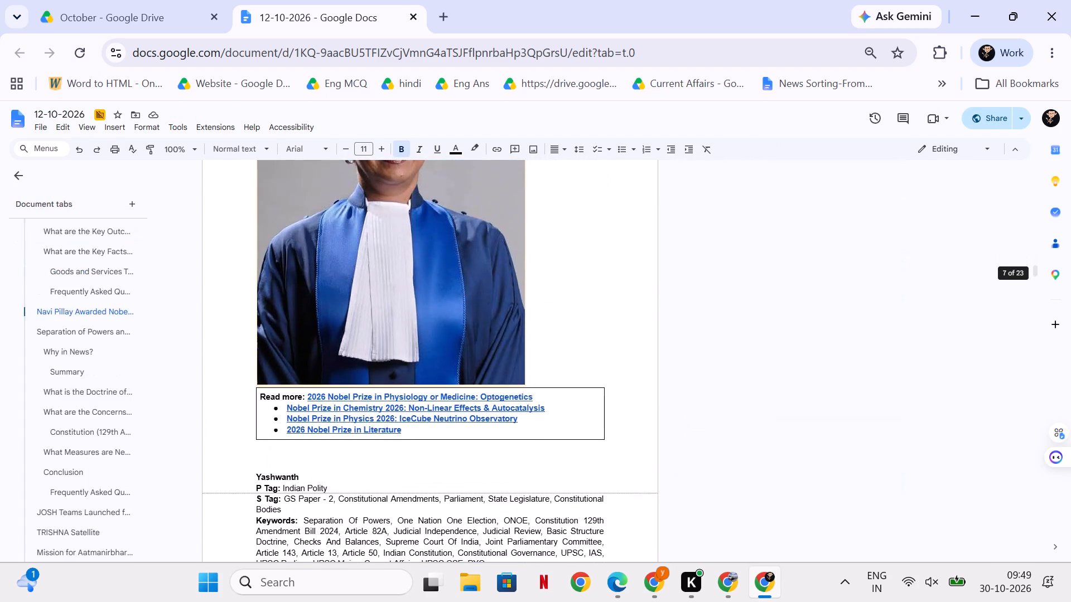
drag(464, 404, 474, 447)
scroll(464, 404, down, 7)
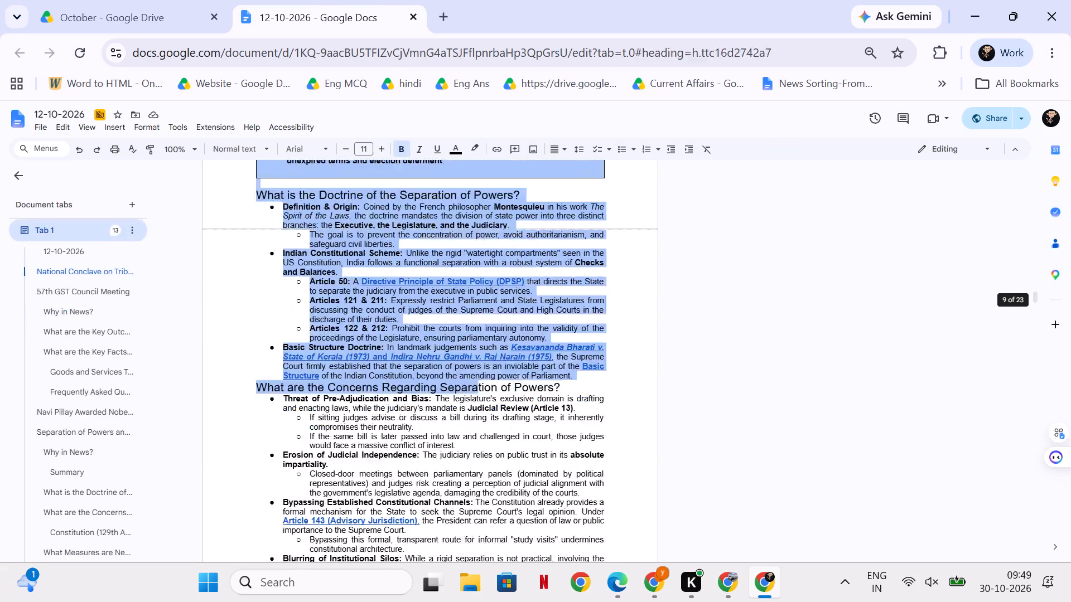
drag(474, 447, 457, 386)
scroll(474, 447, down, 7)
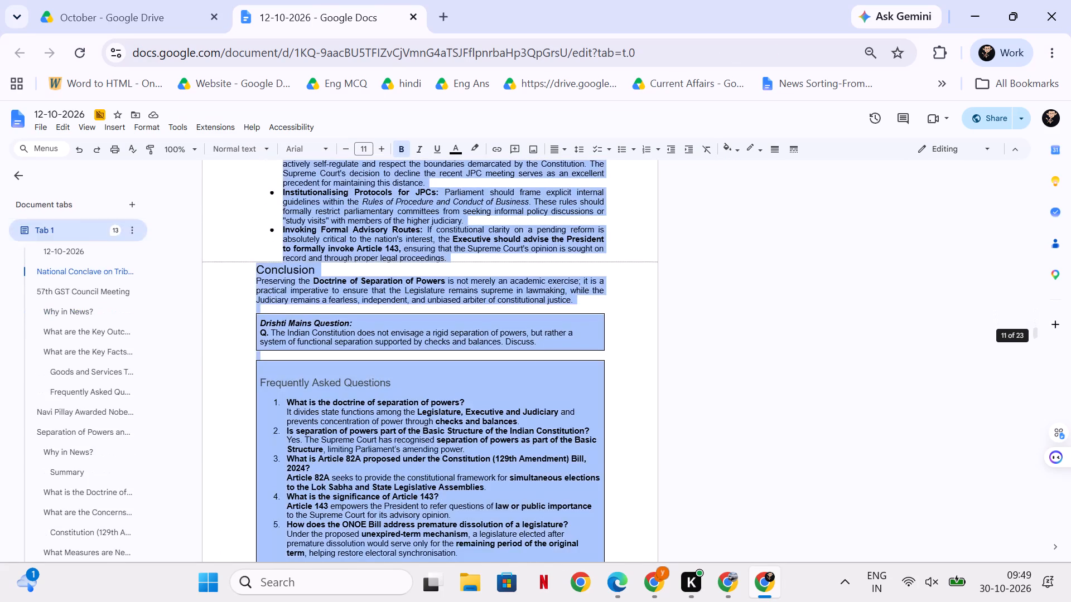
scroll(457, 386, down, 5)
drag(457, 386, 454, 391)
key(ctrl+shift+c)
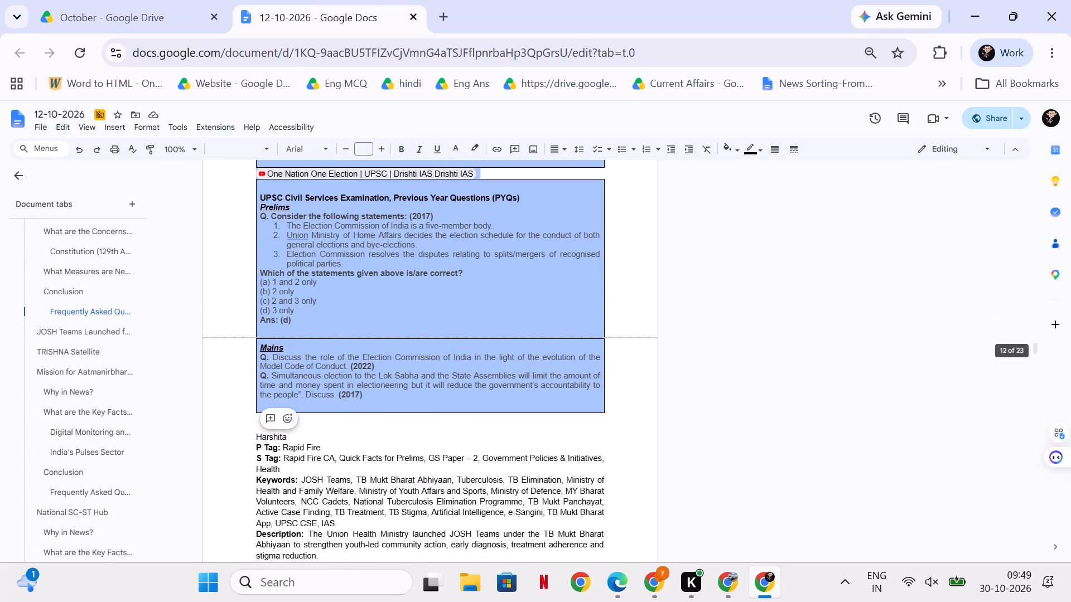
click(601, 414)
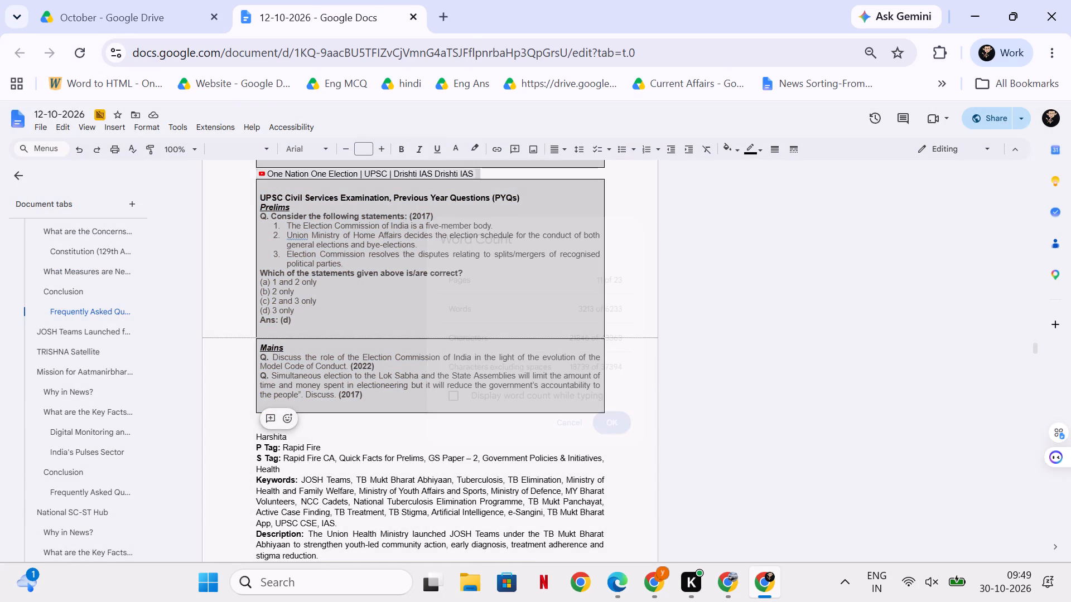
click(462, 365)
Look through the remaining articles to the end of the 12-10-2026 document for further sections by the author.
scroll(462, 365, down, 8)
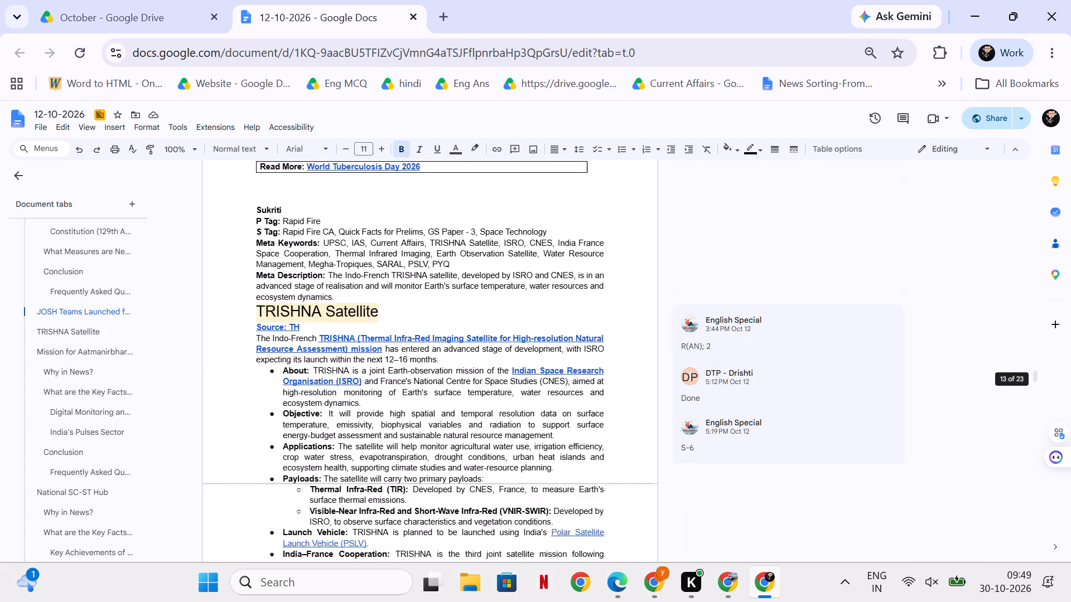
scroll(422, 347, down, 9)
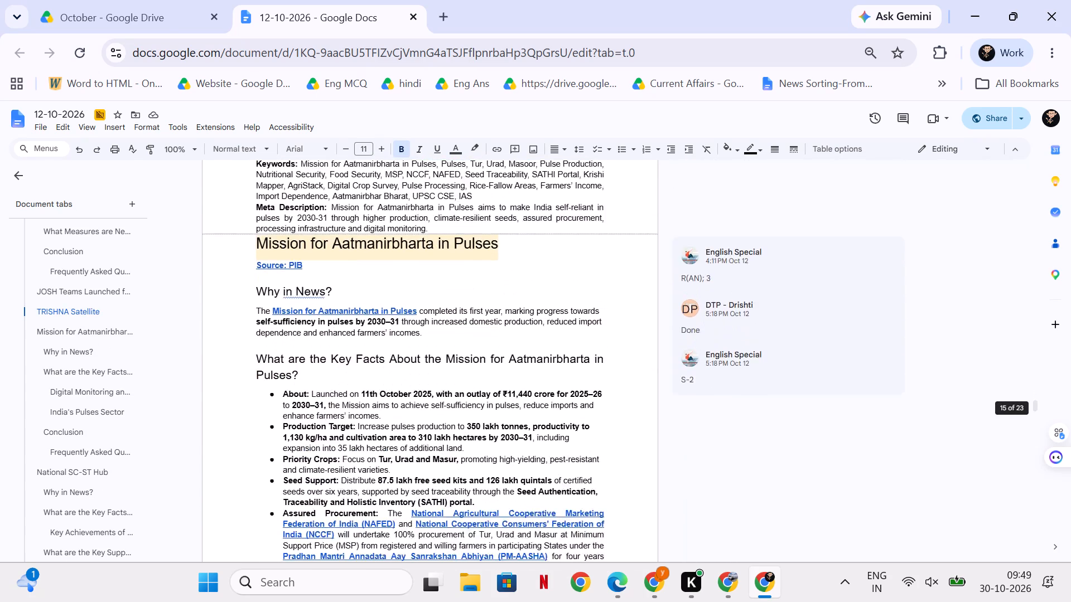
scroll(349, 300, down, 9)
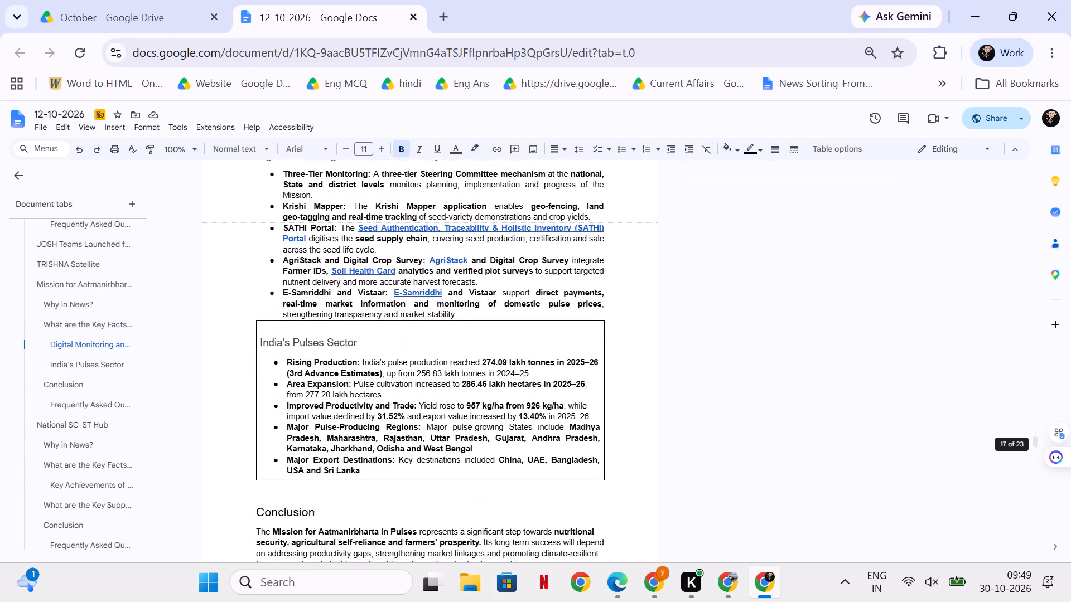
scroll(348, 300, down, 9)
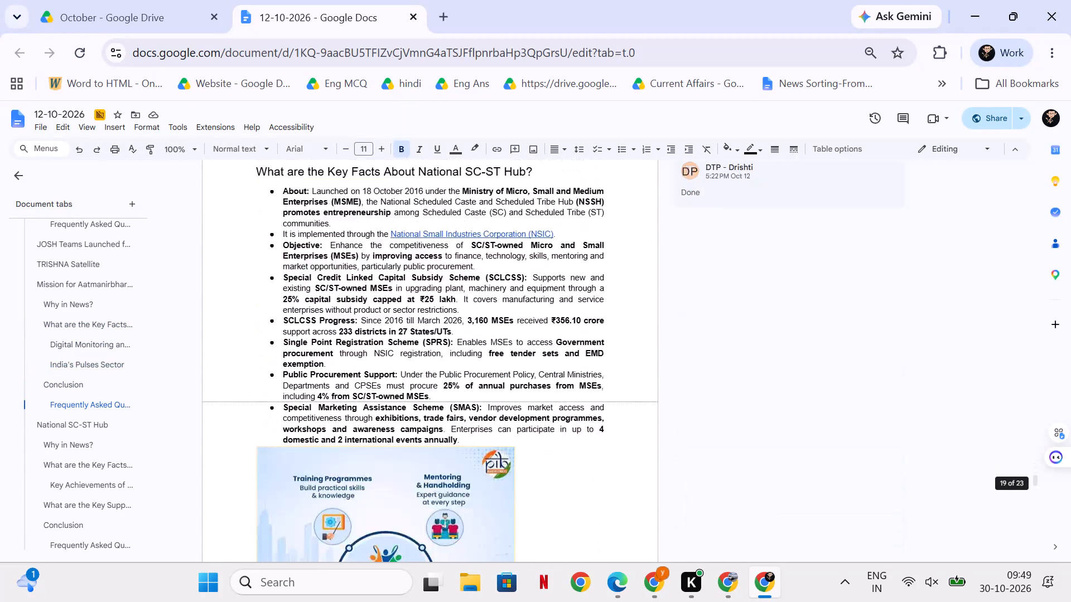
scroll(347, 300, down, 9)
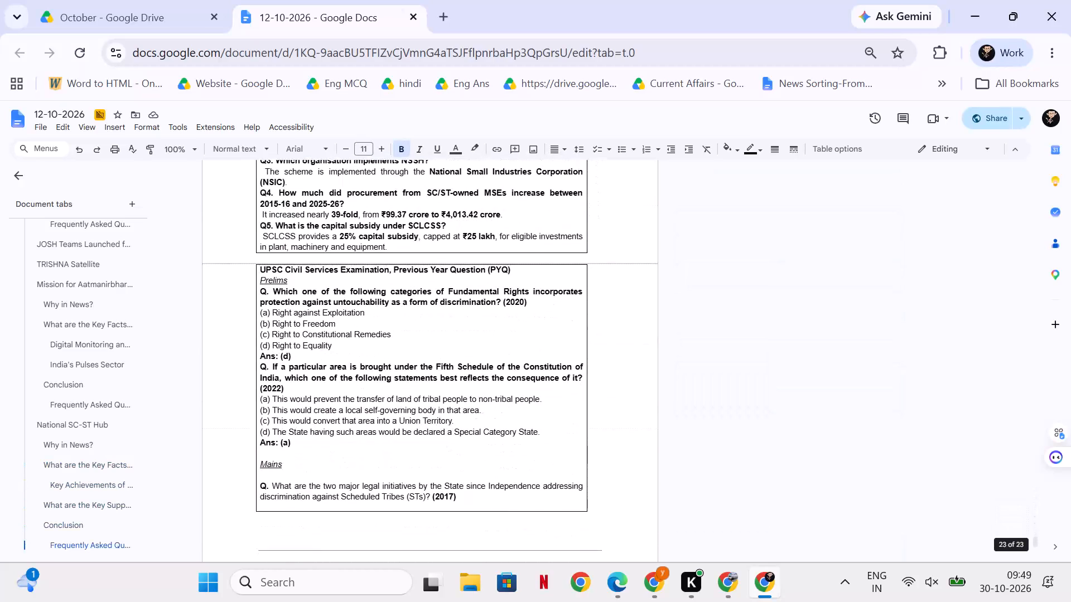
scroll(347, 300, down, 4)
Switch to the roster workbook and enter 4182 as the number of words for 2026-10-12.
click(721, 588)
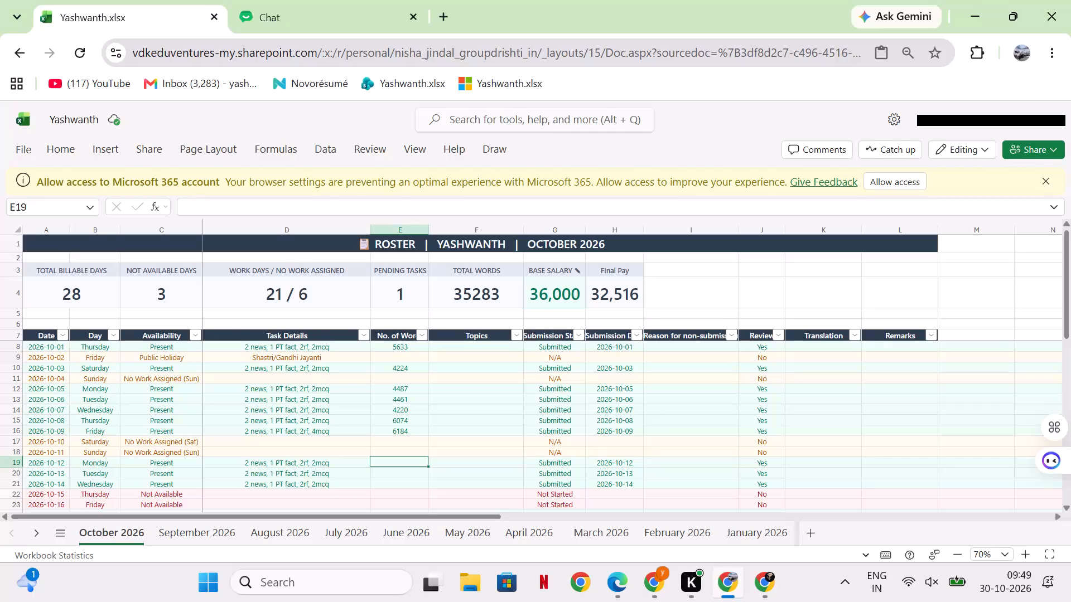
double_click(405, 466)
double_click(407, 464)
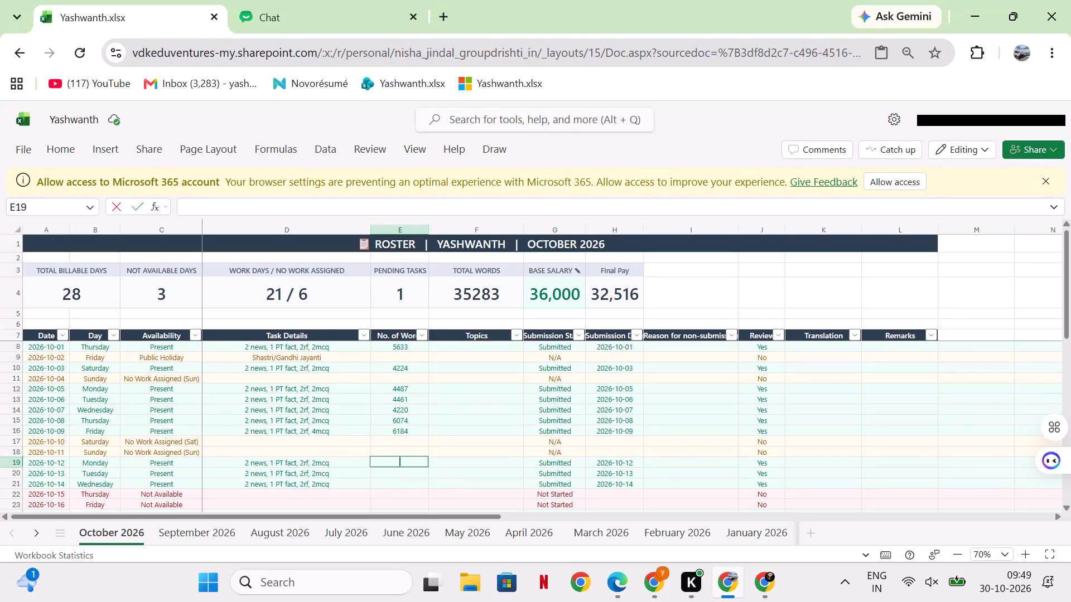
text(4182)
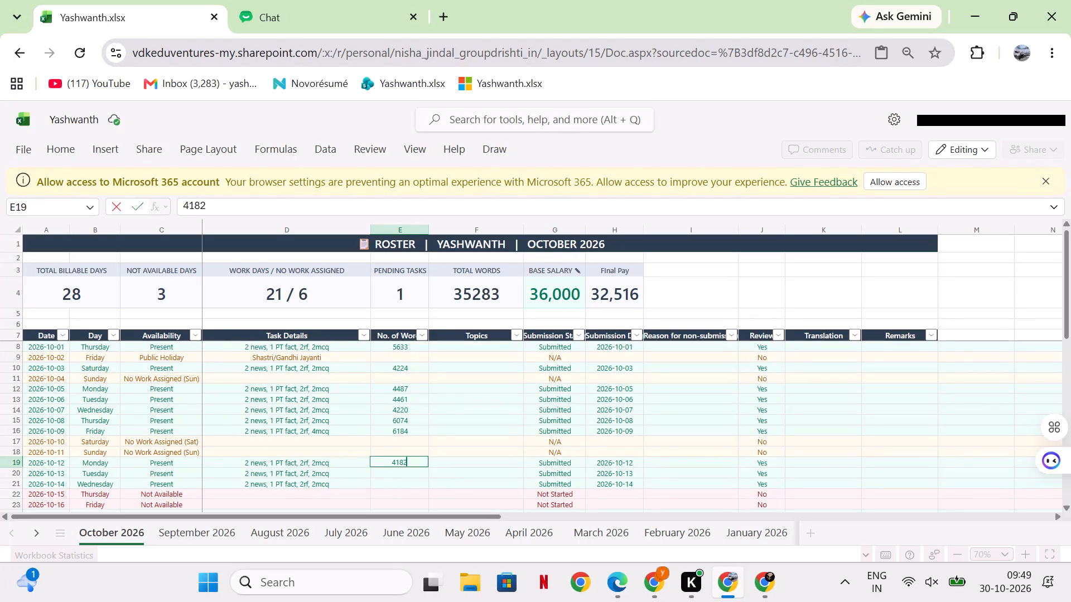
click(393, 467)
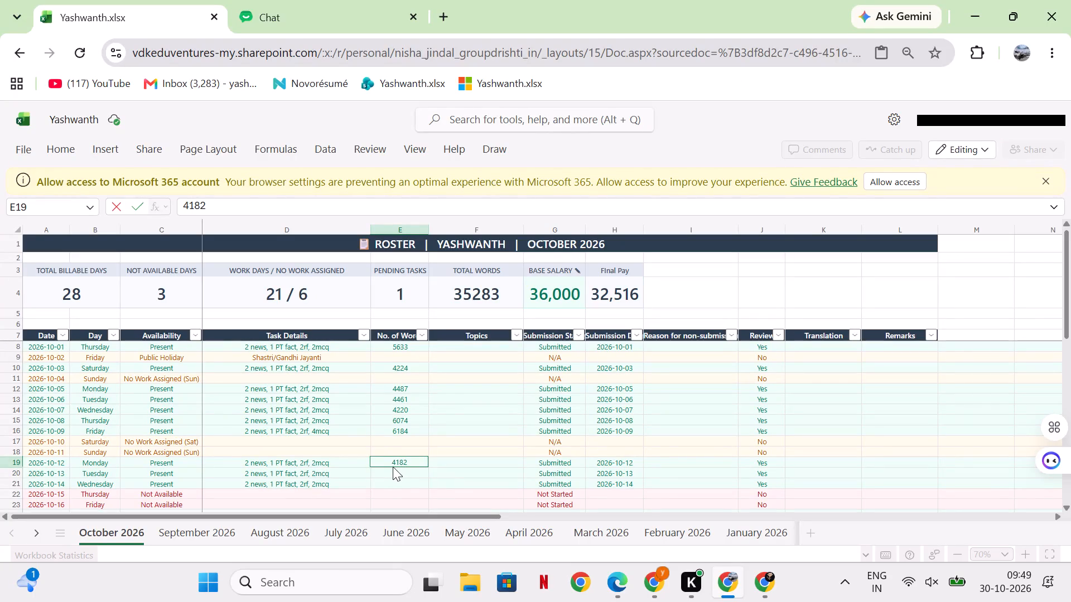
click(400, 470)
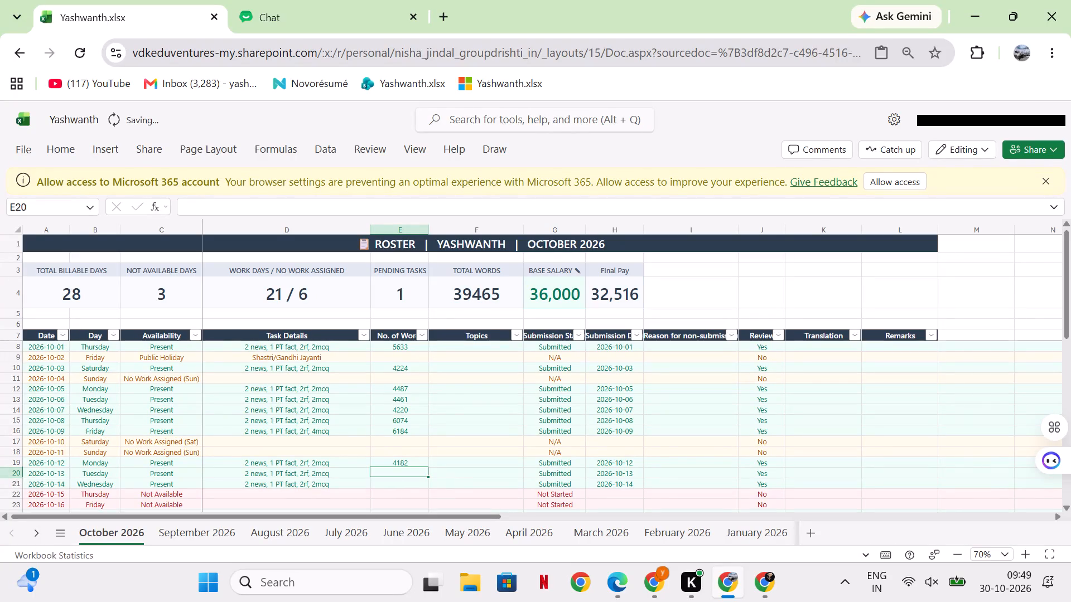
Switch back to the Drive window, close the 12-10-2026 document and open the 13-10-2026 document from the October folder.
click(770, 582)
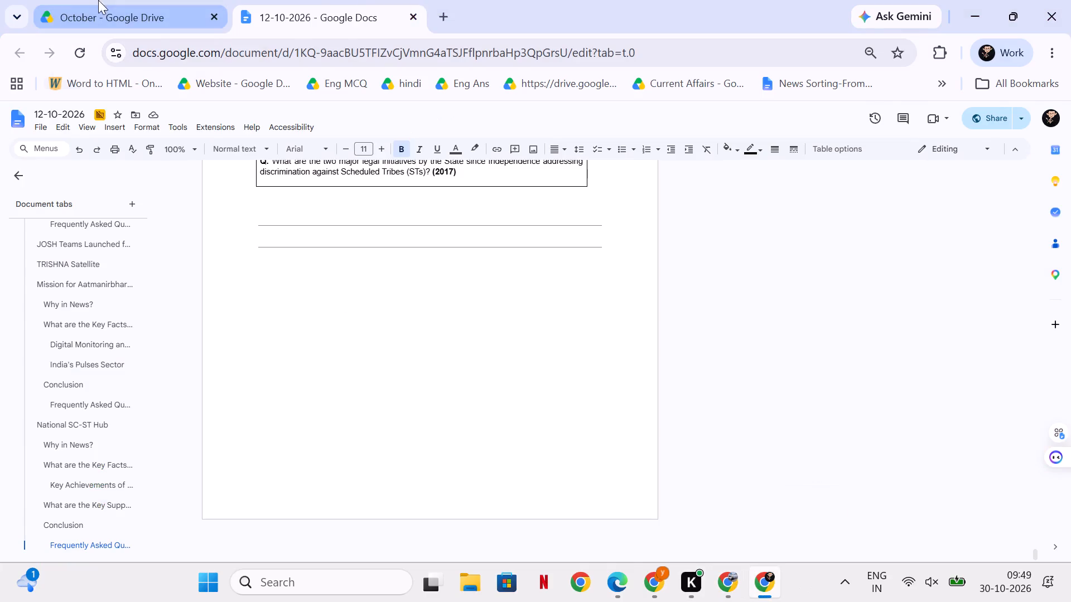
click(64, 0)
click(411, 15)
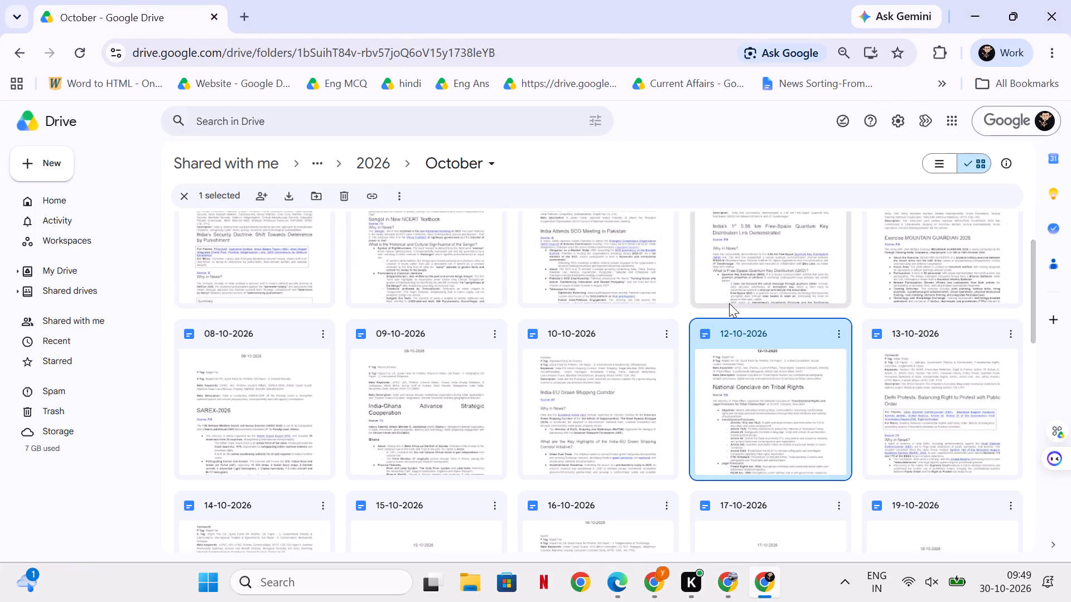
scroll(733, 328, down, 1)
double_click(925, 279)
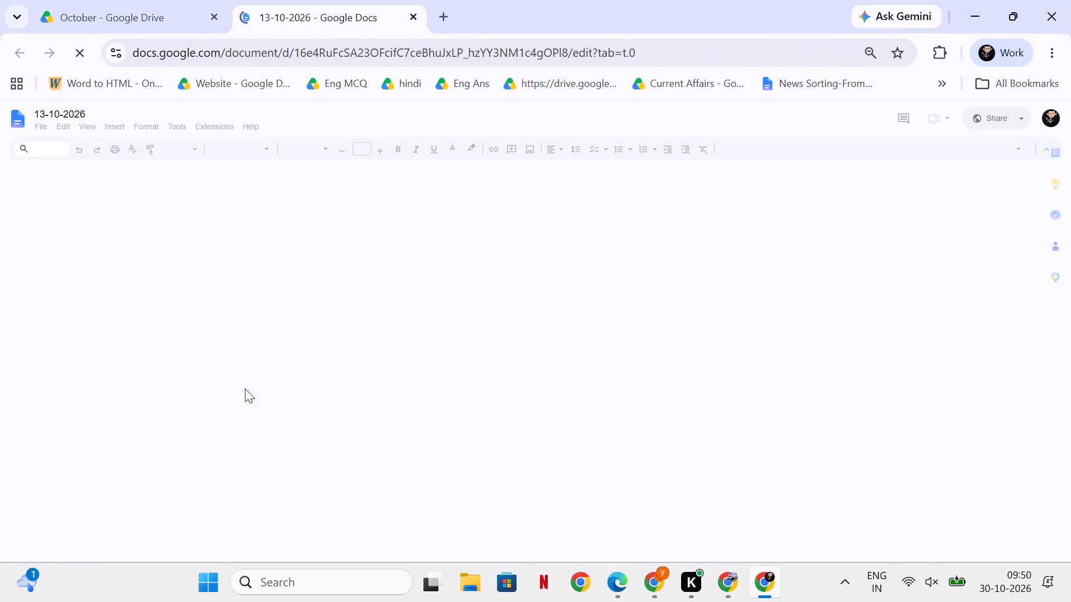
Check the combined word count from the Delhi Protests article's author line through the end of the US PERM Suspension article.
scroll(244, 339, down, 1)
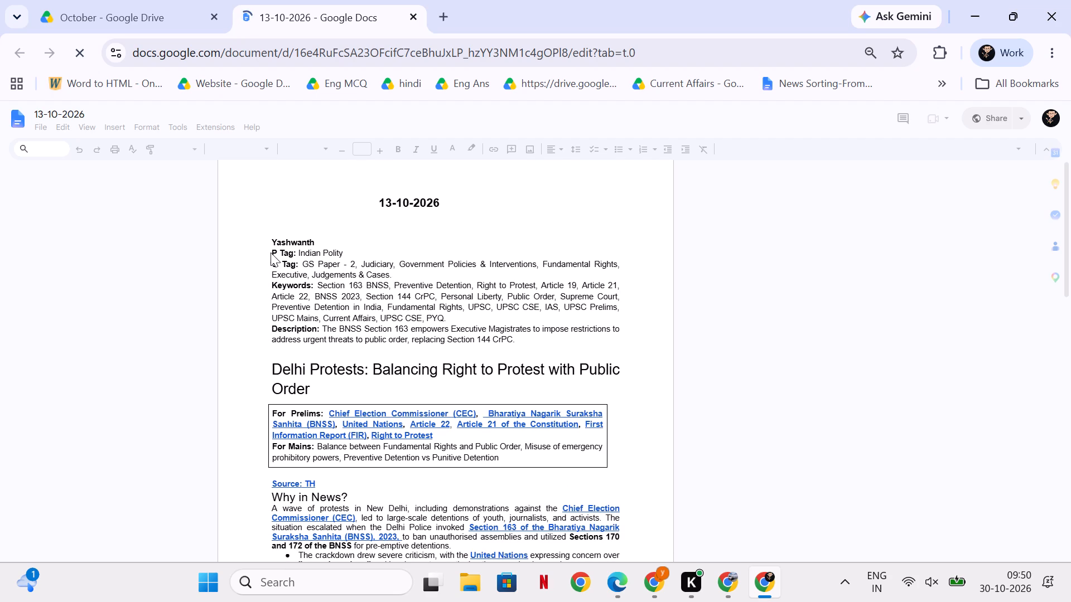
click(269, 251)
click(267, 240)
drag(267, 240, 463, 358)
scroll(324, 343, down, 5)
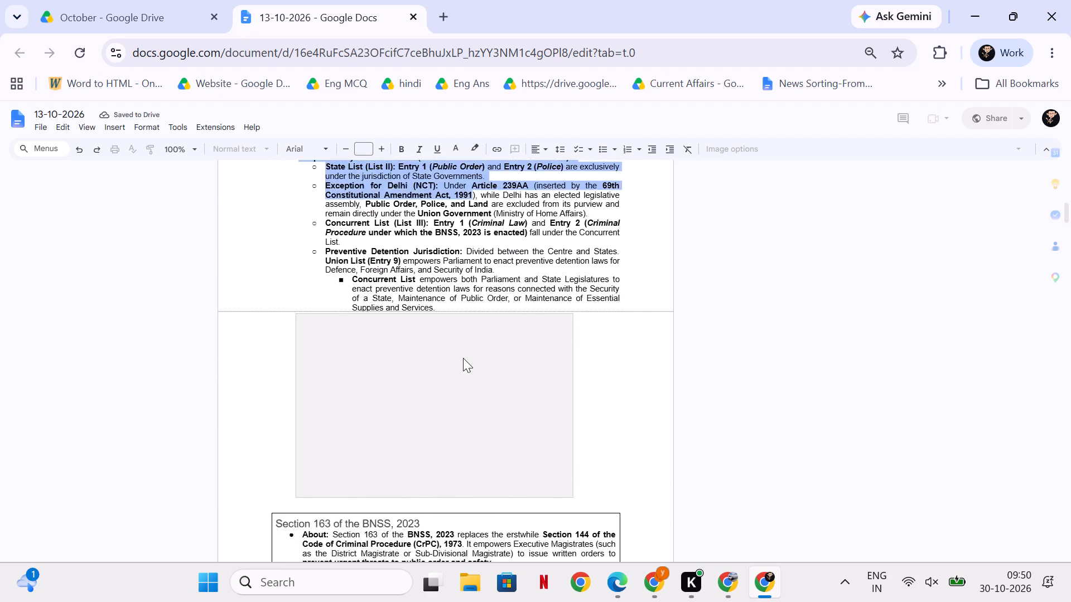
drag(463, 358, 534, 394)
scroll(463, 358, down, 7)
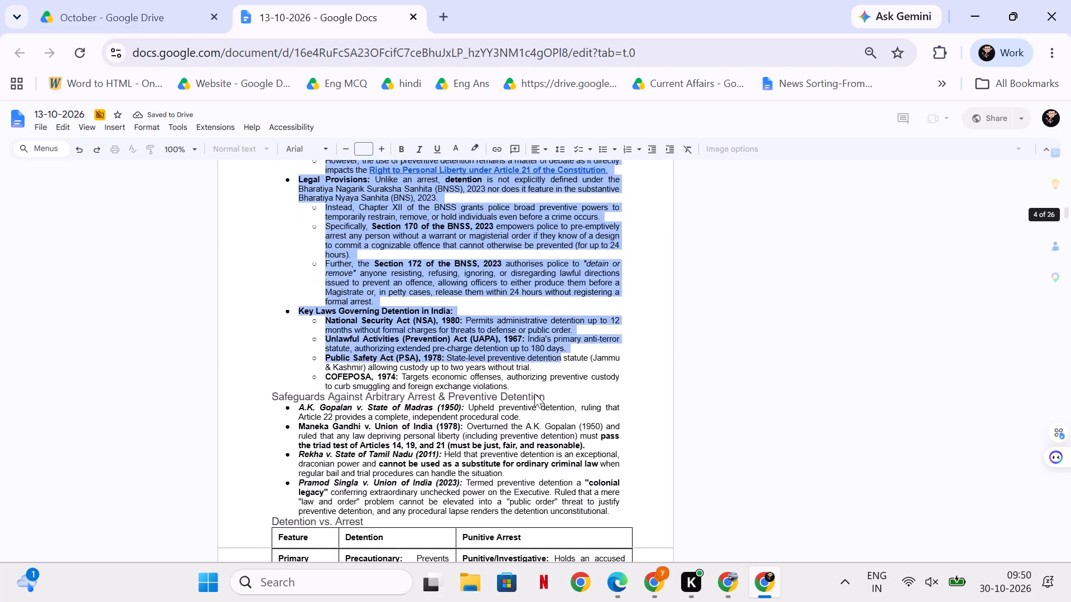
drag(534, 394, 552, 459)
scroll(534, 394, down, 7)
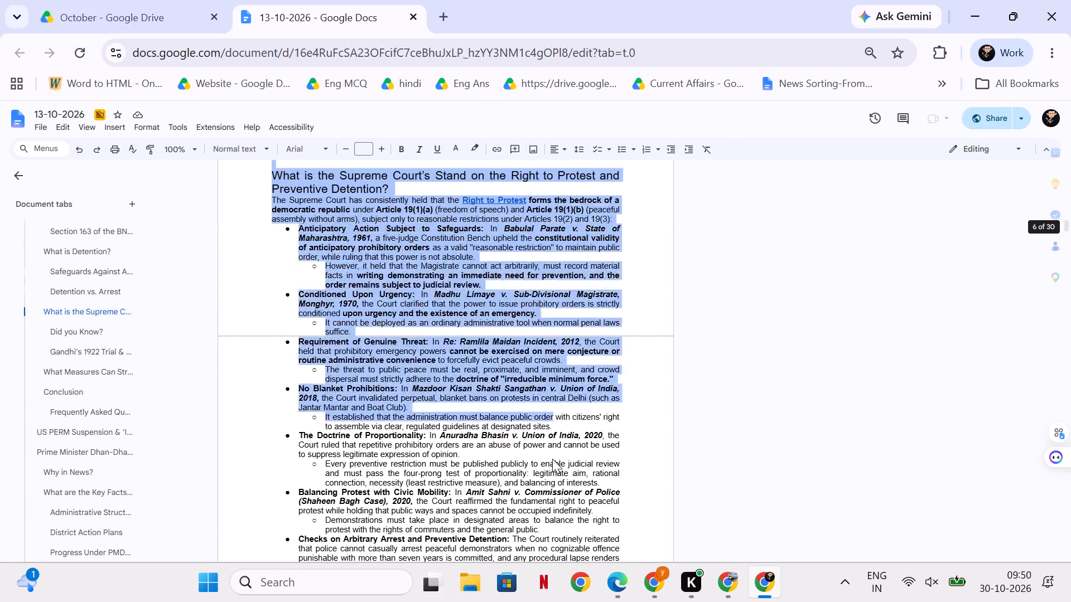
drag(552, 459, 527, 441)
scroll(552, 459, down, 6)
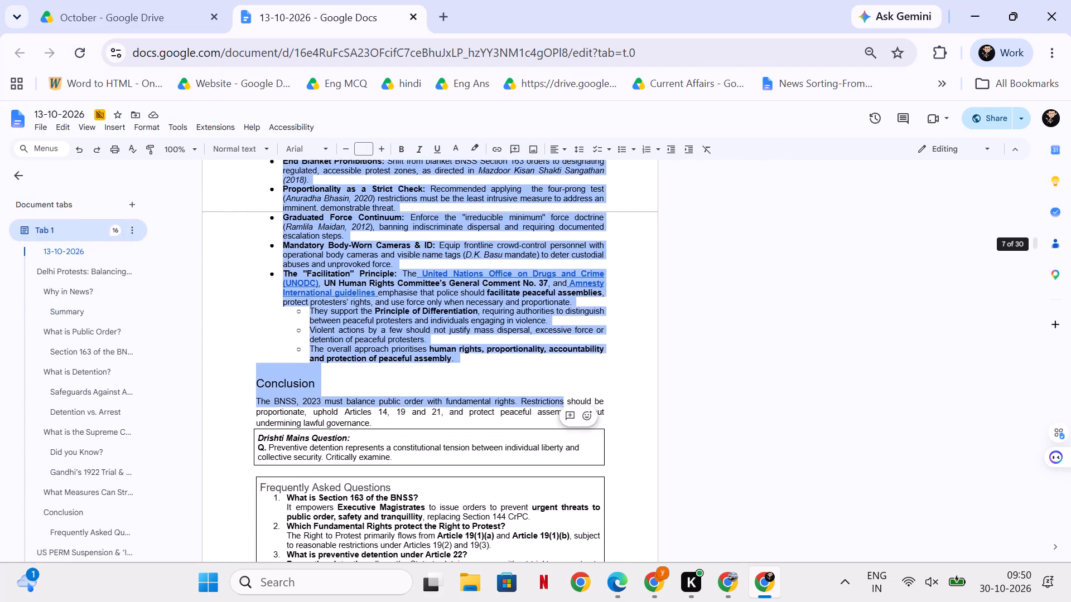
drag(527, 441, 533, 458)
scroll(527, 441, down, 6)
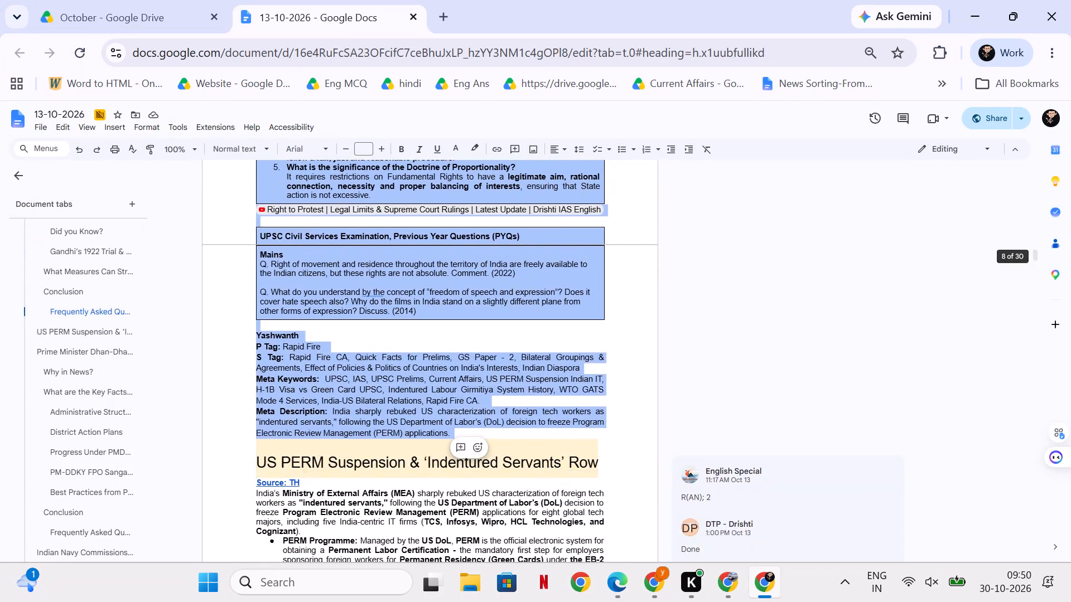
scroll(533, 458, down, 6)
drag(533, 458, 524, 341)
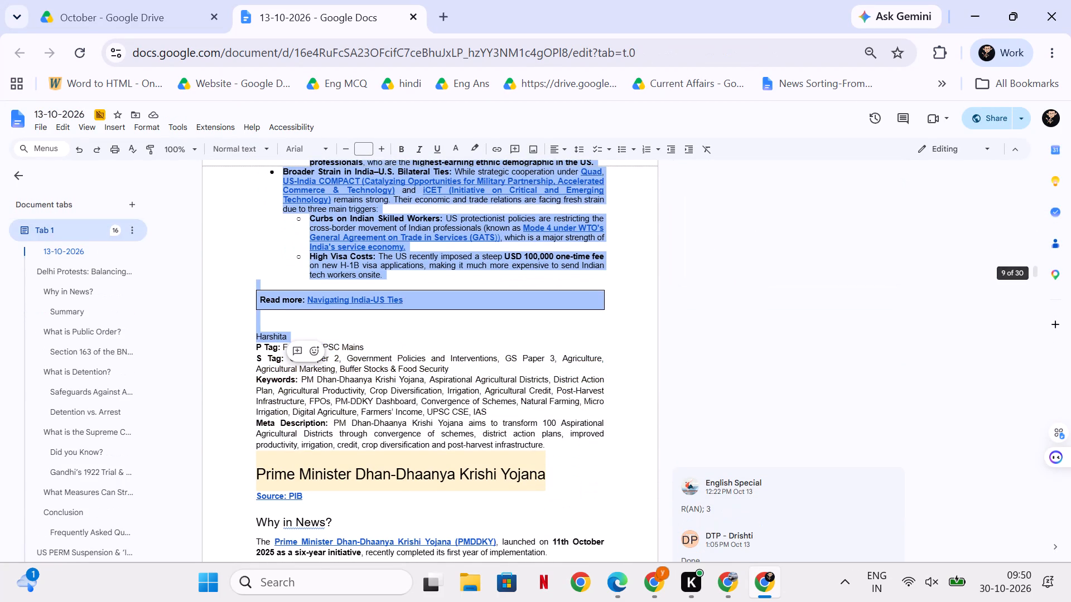
drag(524, 341, 542, 309)
key(ctrl+shift+c)
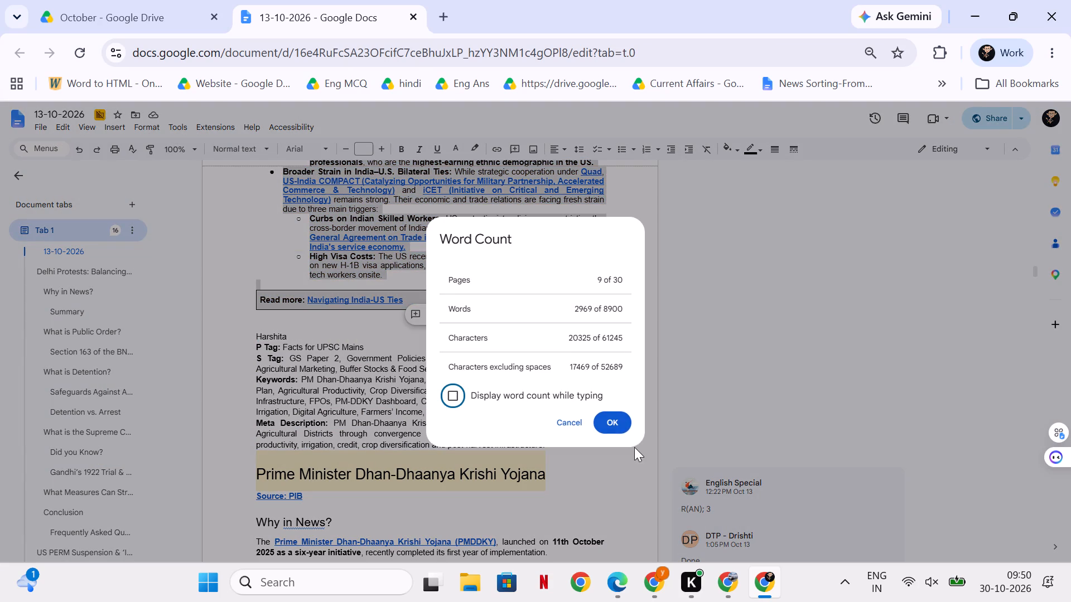
click(614, 416)
click(413, 332)
Find the author's Nobel Prize in Economic Sciences 2026 article and check its word count from author line through previous year questions.
scroll(413, 332, down, 2)
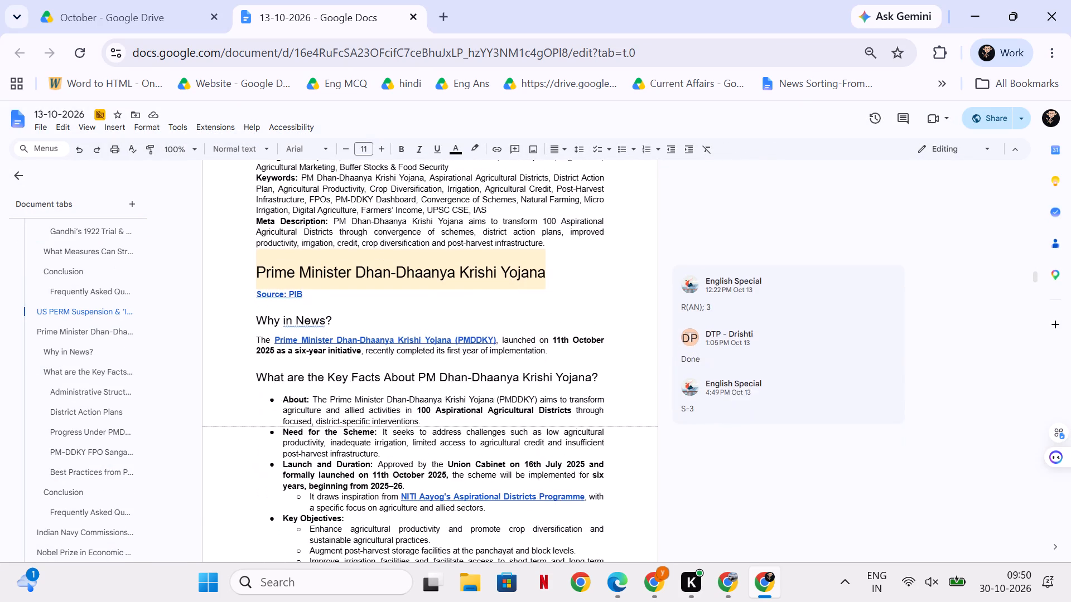
scroll(413, 332, down, 8)
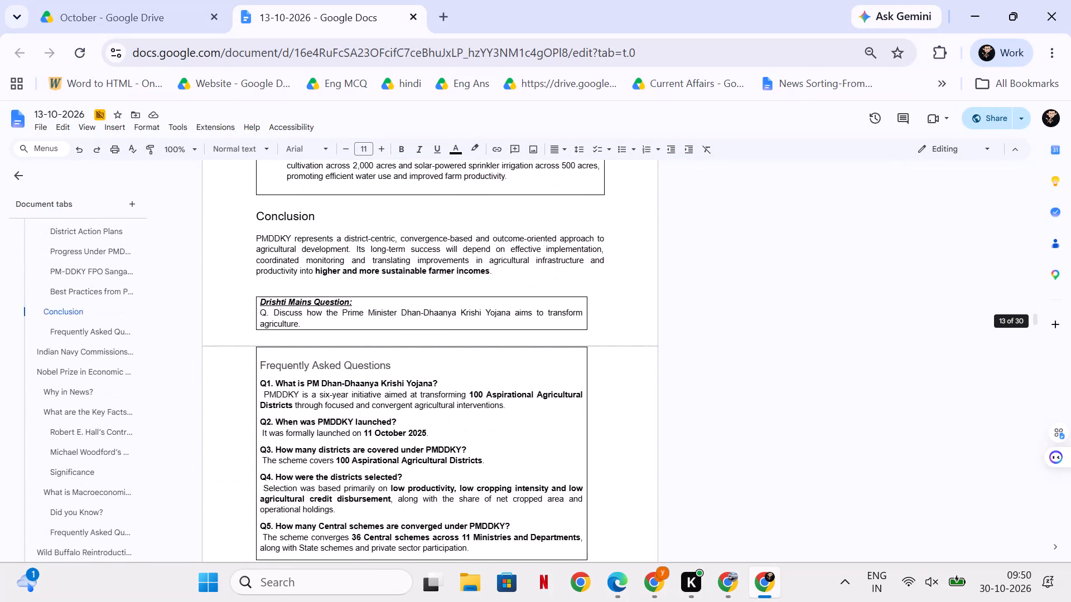
scroll(413, 332, down, 8)
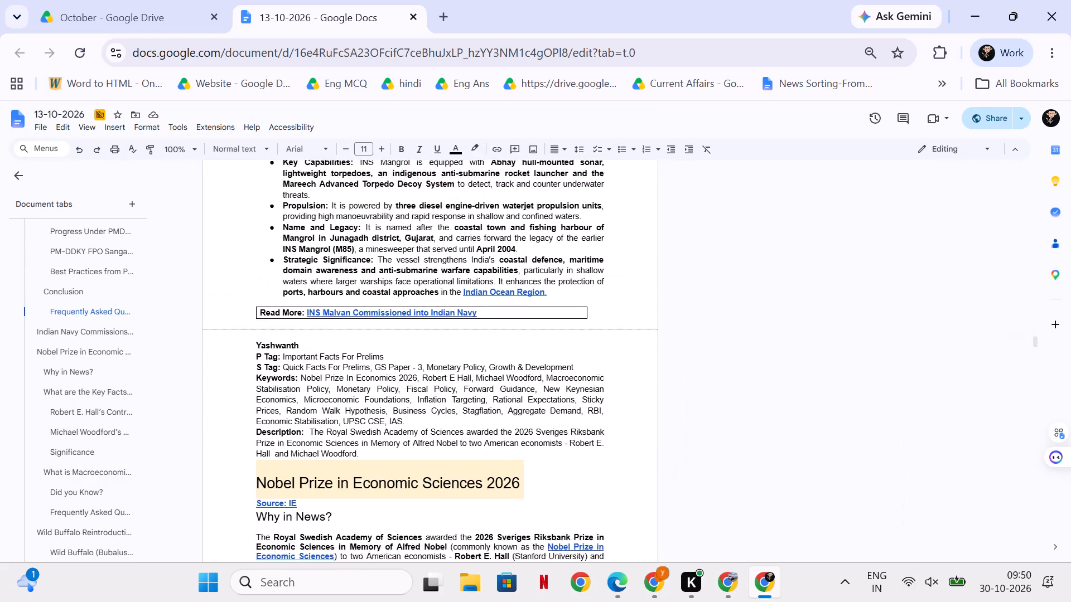
scroll(384, 328, left, 1)
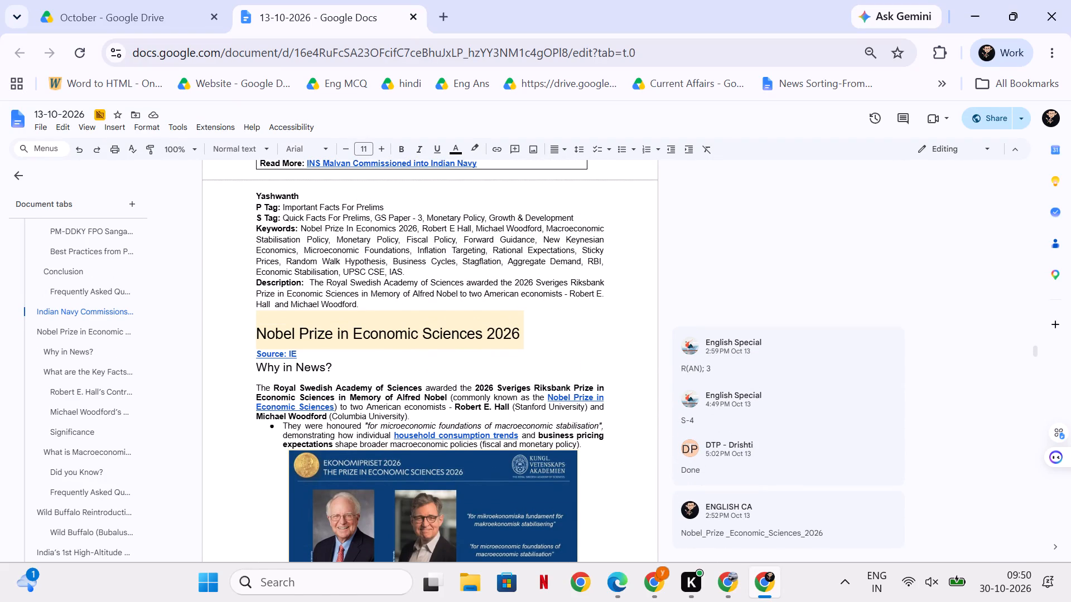
drag(249, 187, 412, 420)
scroll(320, 355, down, 6)
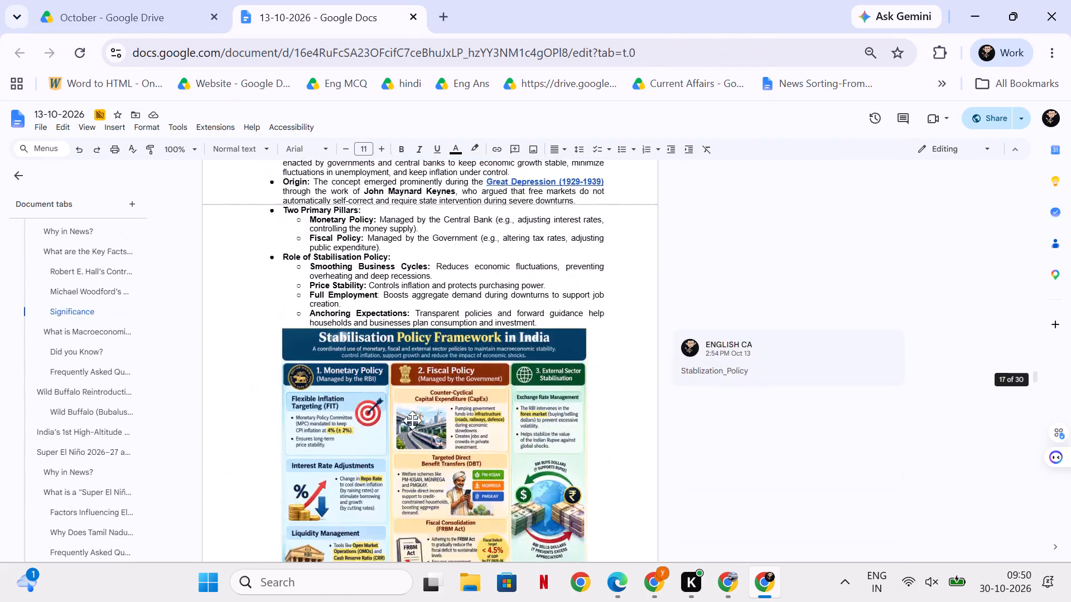
drag(412, 420, 489, 449)
scroll(412, 420, down, 8)
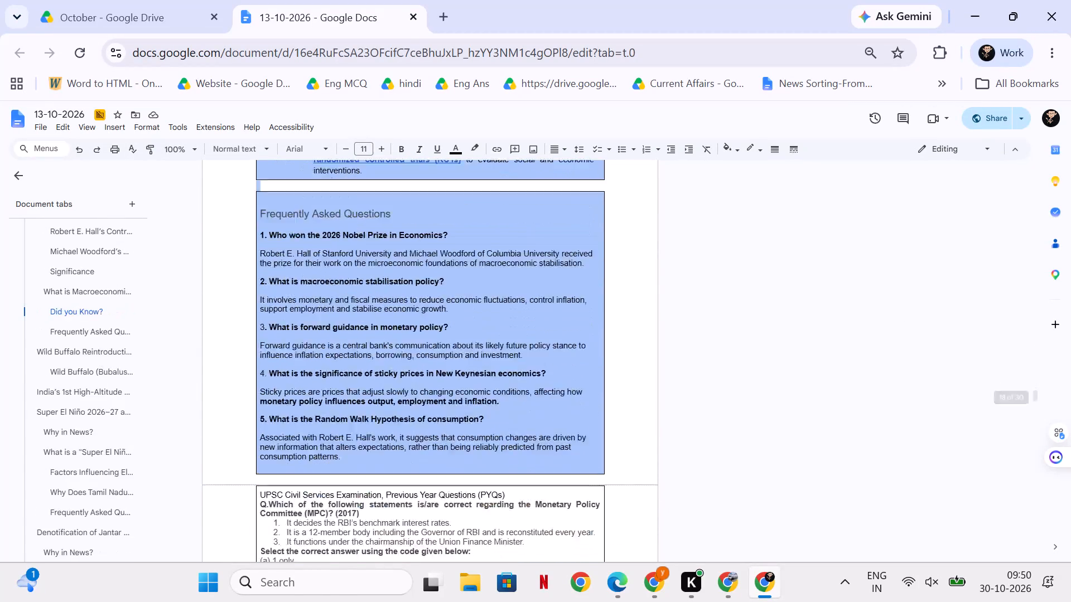
scroll(489, 449, down, 6)
drag(489, 449, 489, 488)
key(ctrl+shift+c)
click(610, 412)
click(610, 412)
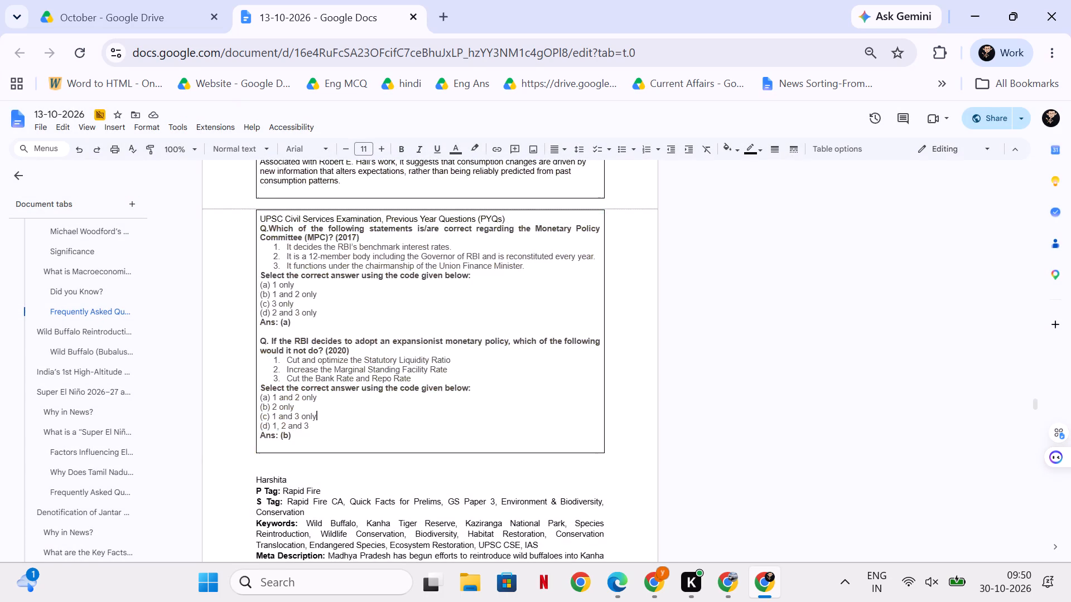
Check the combined word count from the Super El Niño article's author line through the Jantar Mantar article's previous year questions.
scroll(610, 412, down, 7)
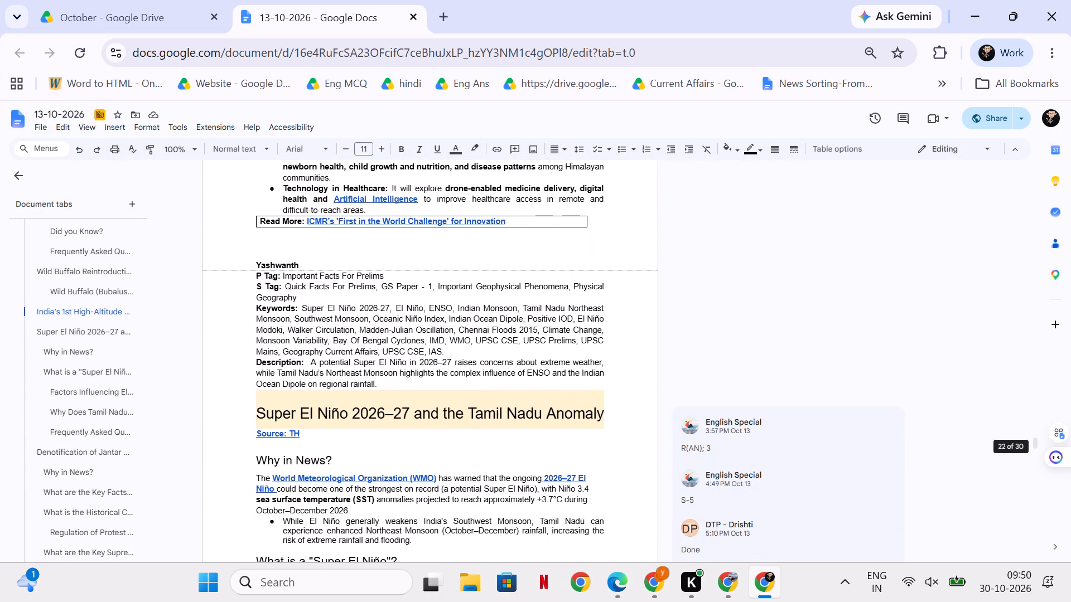
drag(206, 230, 295, 314)
scroll(252, 329, down, 2)
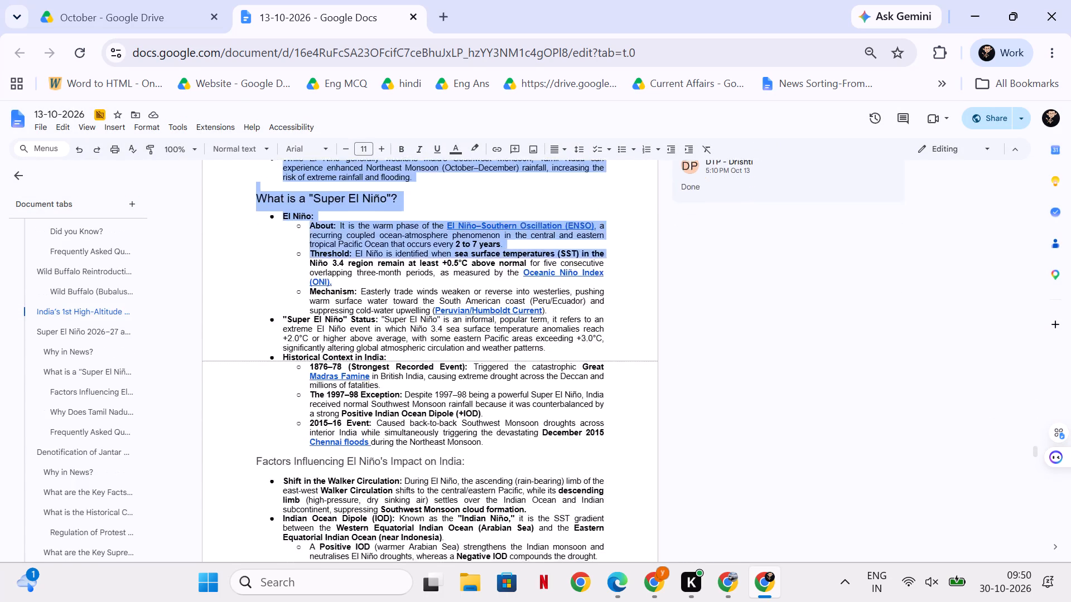
drag(295, 314, 379, 434)
scroll(295, 314, down, 7)
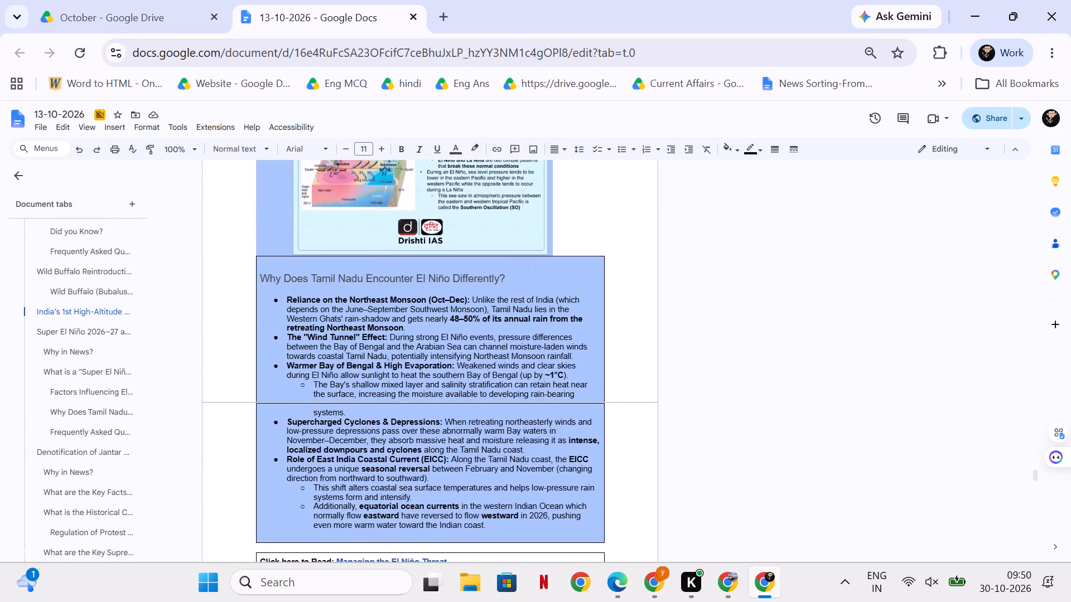
drag(379, 434, 464, 456)
scroll(379, 434, down, 6)
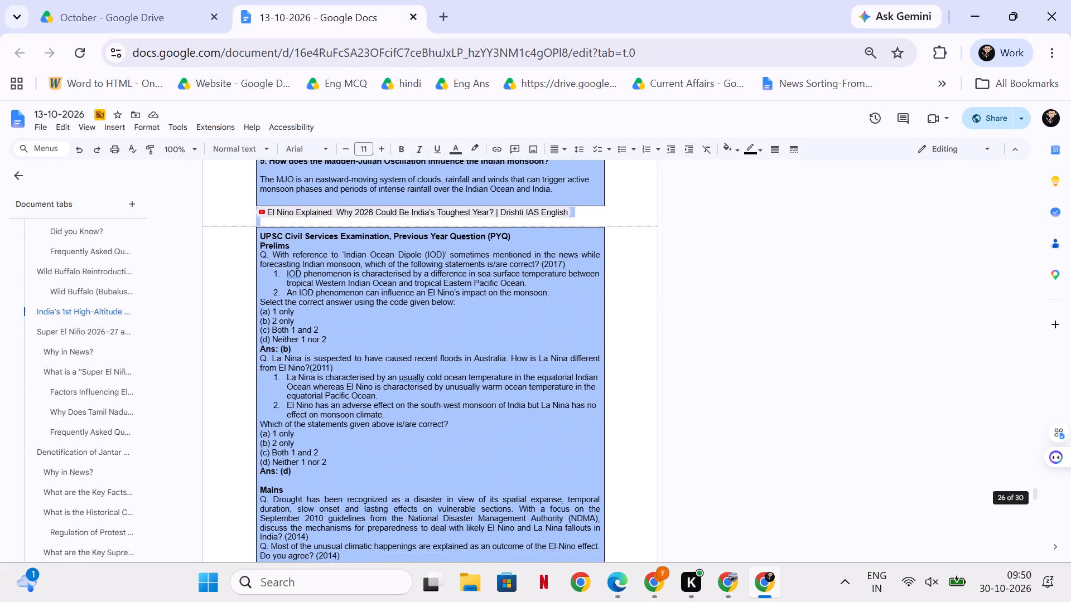
scroll(464, 456, down, 2)
drag(464, 456, 471, 493)
scroll(464, 456, down, 4)
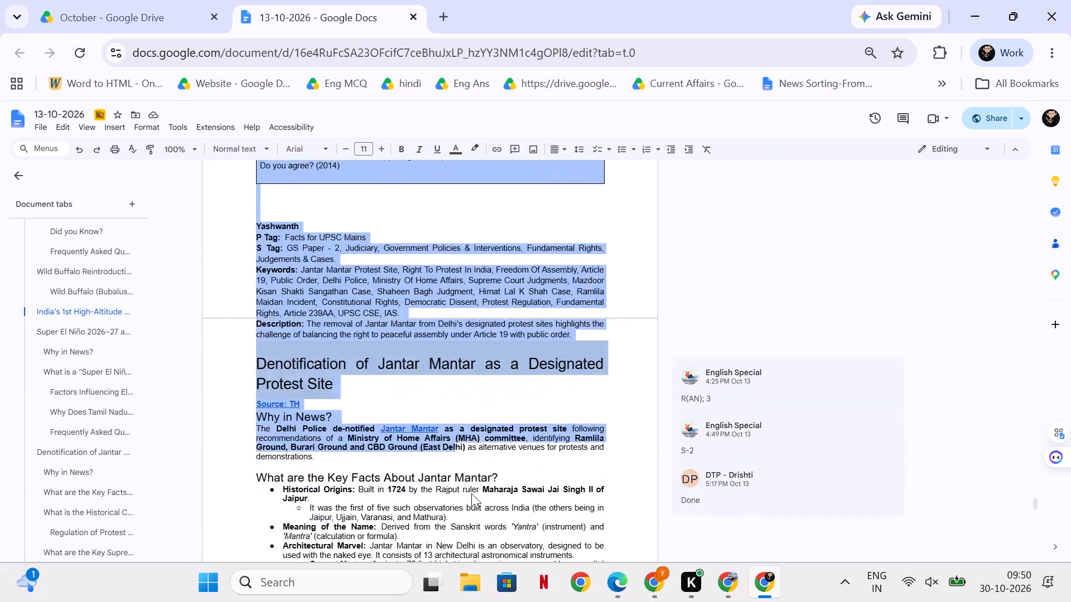
drag(471, 493, 493, 507)
scroll(471, 493, down, 6)
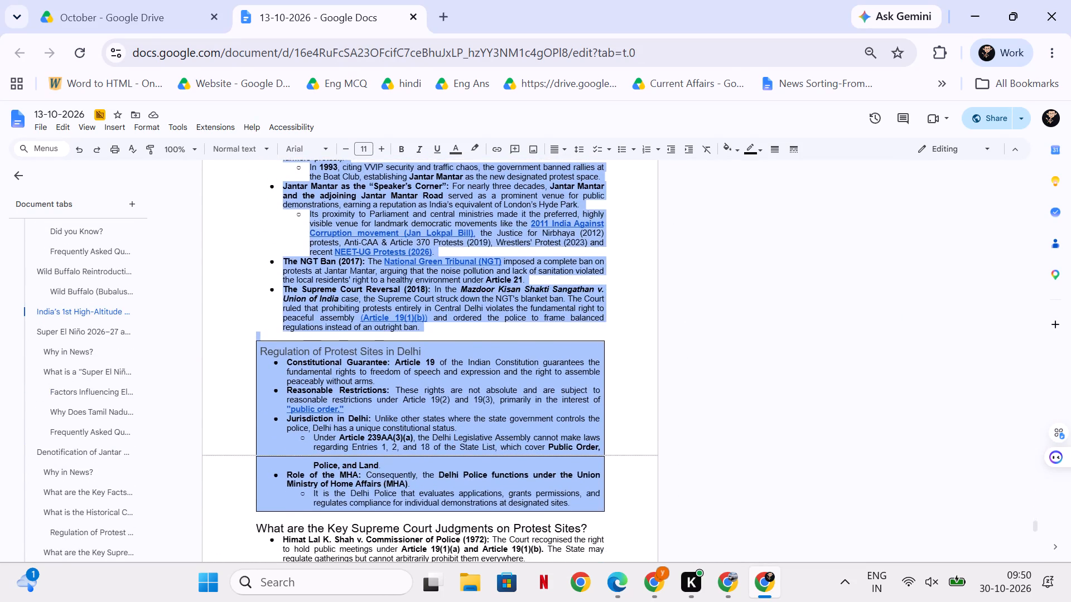
scroll(493, 507, down, 6)
drag(493, 507, 514, 476)
scroll(514, 476, down, 2)
key(ctrl+shift+c)
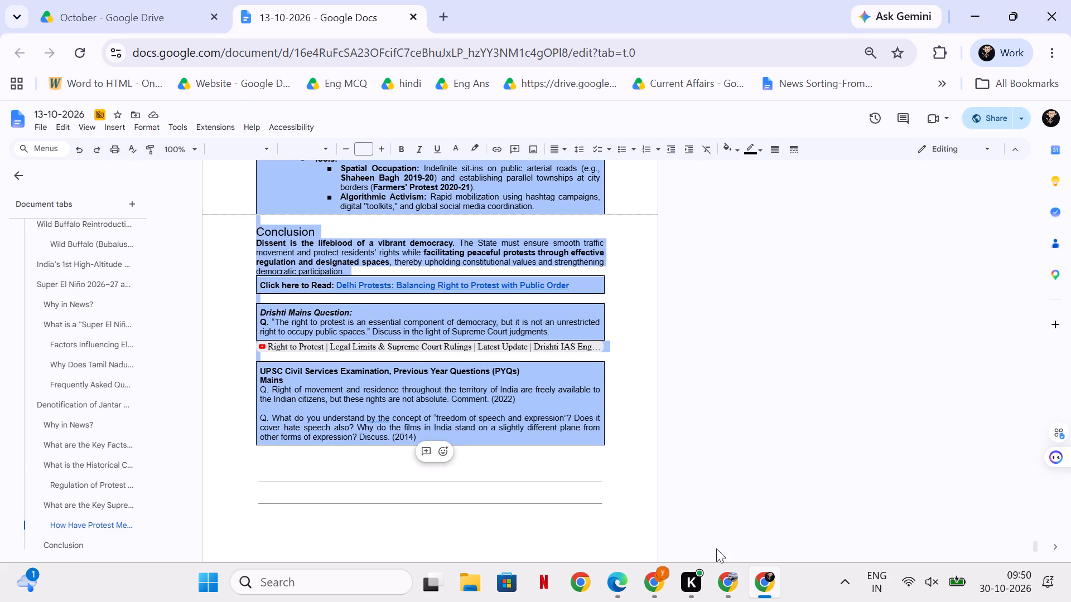
Switch to the roster workbook and enter 7362 as the number of words for 2026-10-13.
click(723, 581)
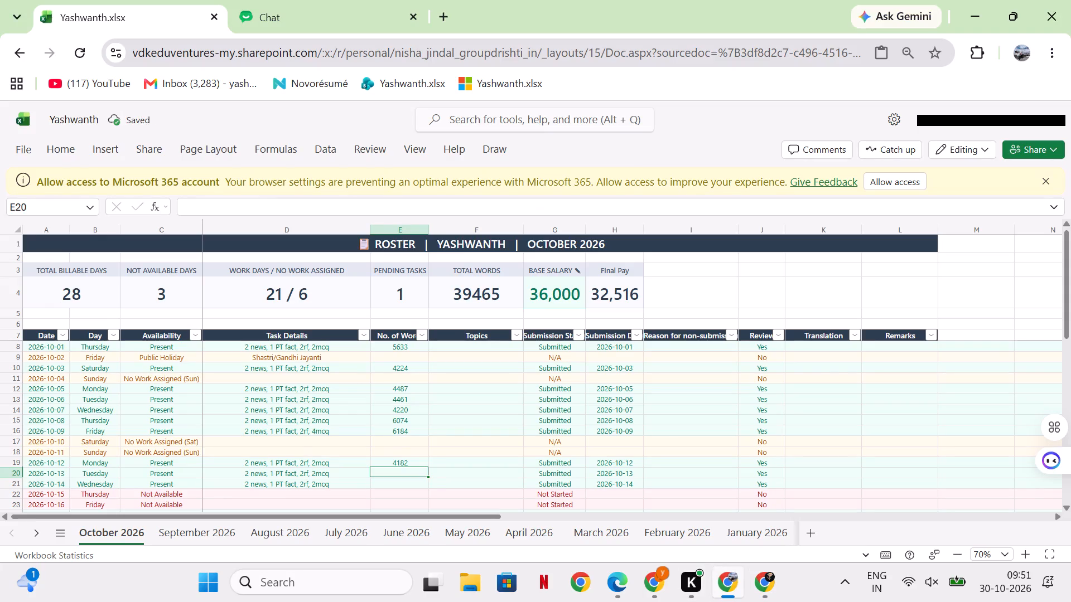
double_click(397, 472)
text(7362)
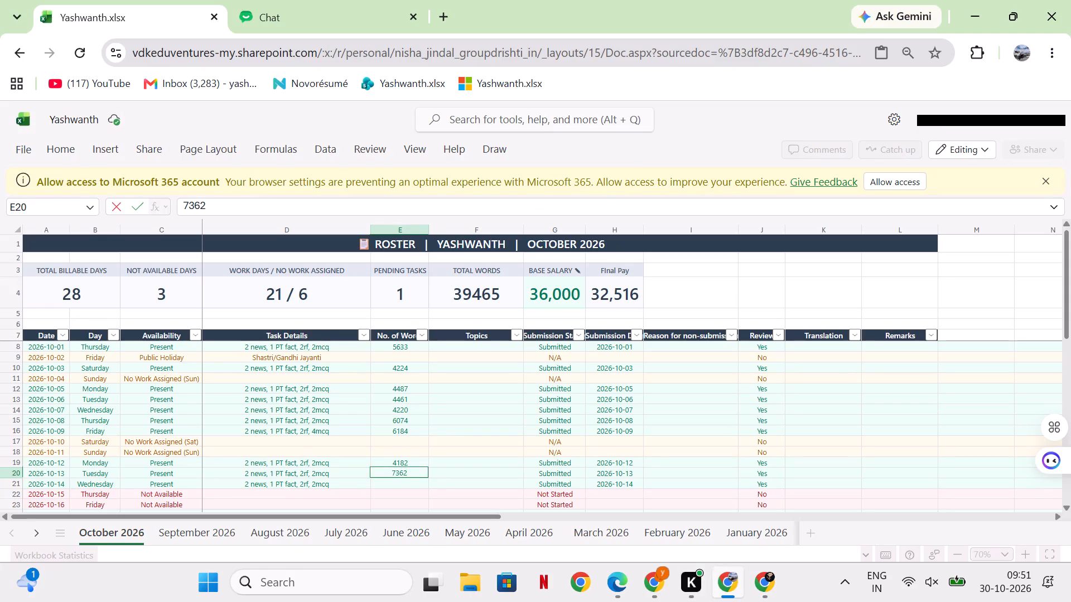
click(392, 482)
scroll(392, 482, down, 1)
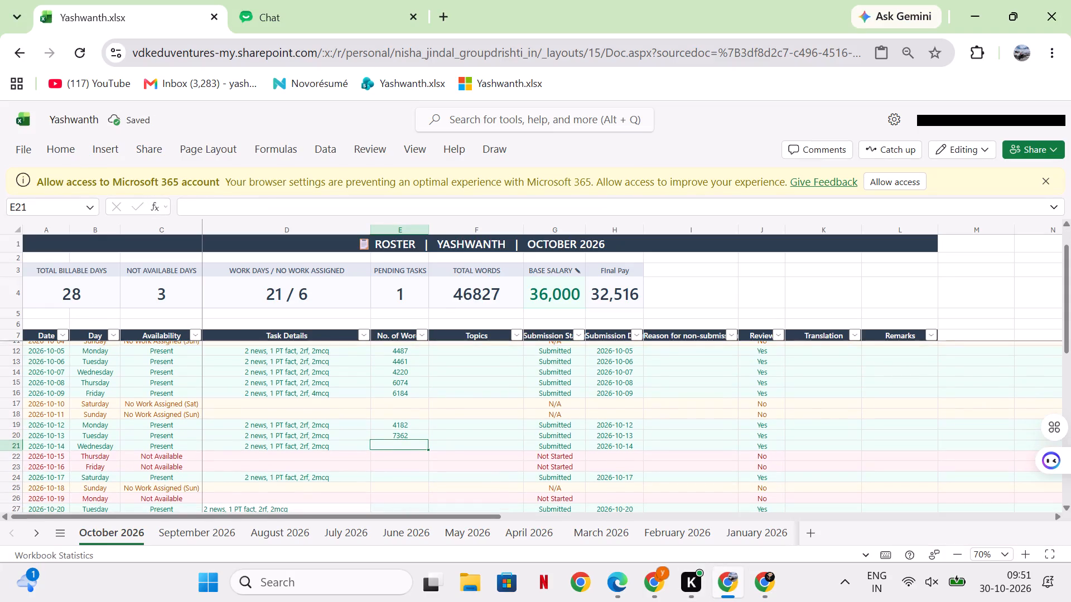
scroll(392, 482, down, 1)
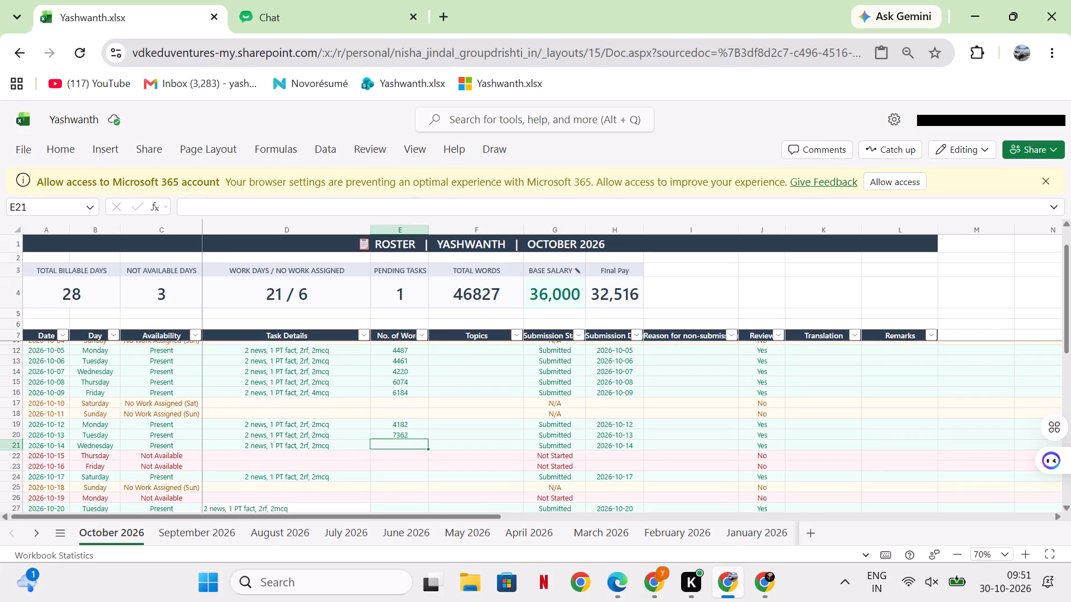
Switch back to Drive, close the 13-10-2026 document and open the 14-10-2026 document from the October folder.
click(756, 593)
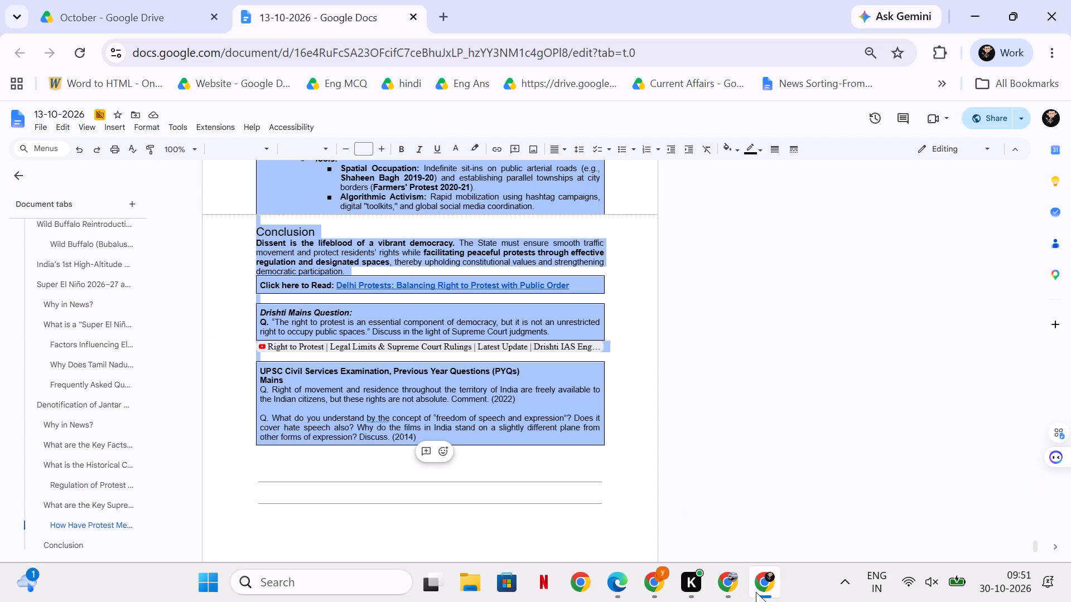
click(214, 0)
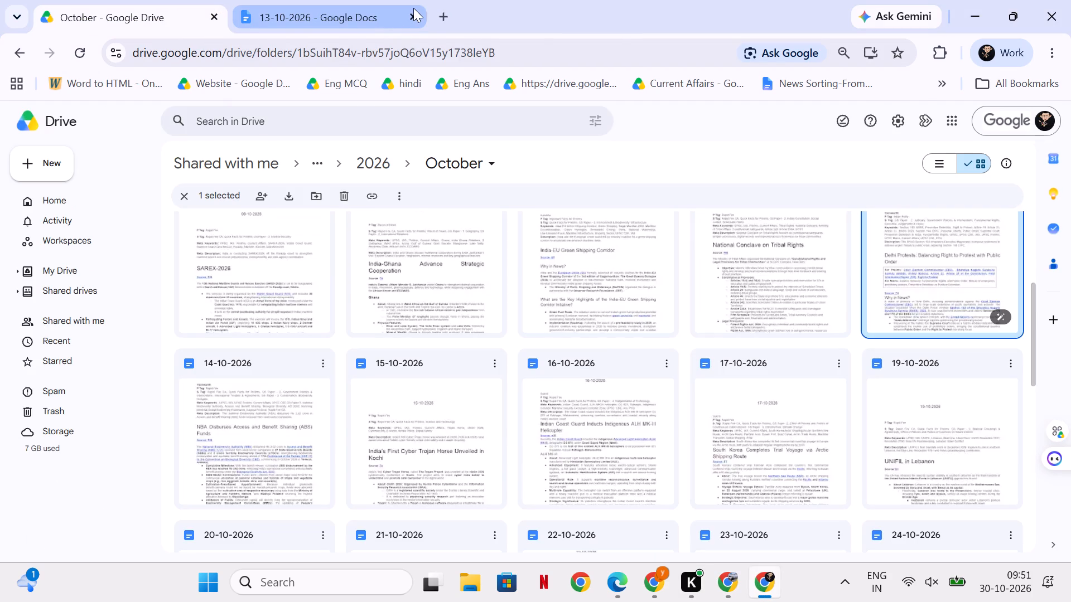
click(413, 8)
click(414, 13)
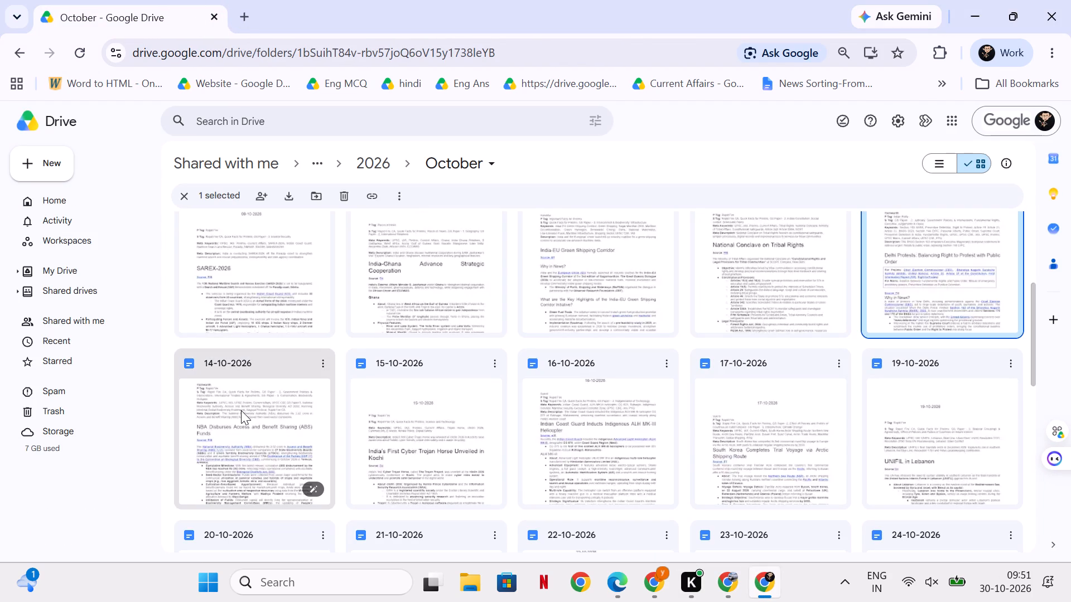
double_click(240, 411)
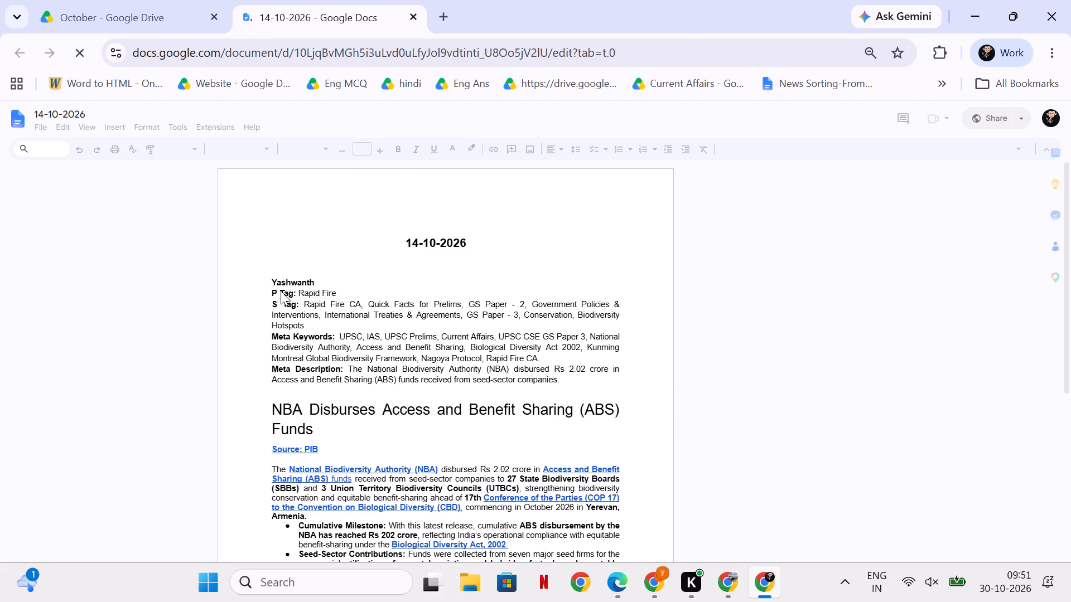
scroll(281, 291, down, 1)
scroll(281, 291, up, 1)
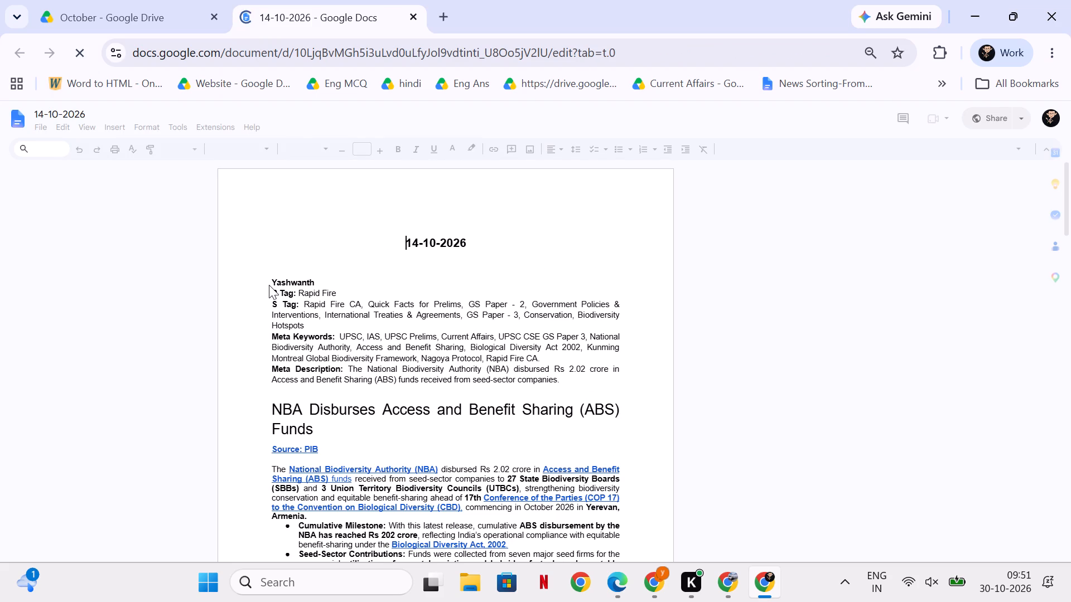
Check the combined word count from the NBA Access and Benefit Sharing article's author line through the AI for Agri-Food Systems article's previous year questions.
click(269, 285)
drag(269, 285, 327, 368)
scroll(283, 372, down, 4)
scroll(303, 367, up, 1)
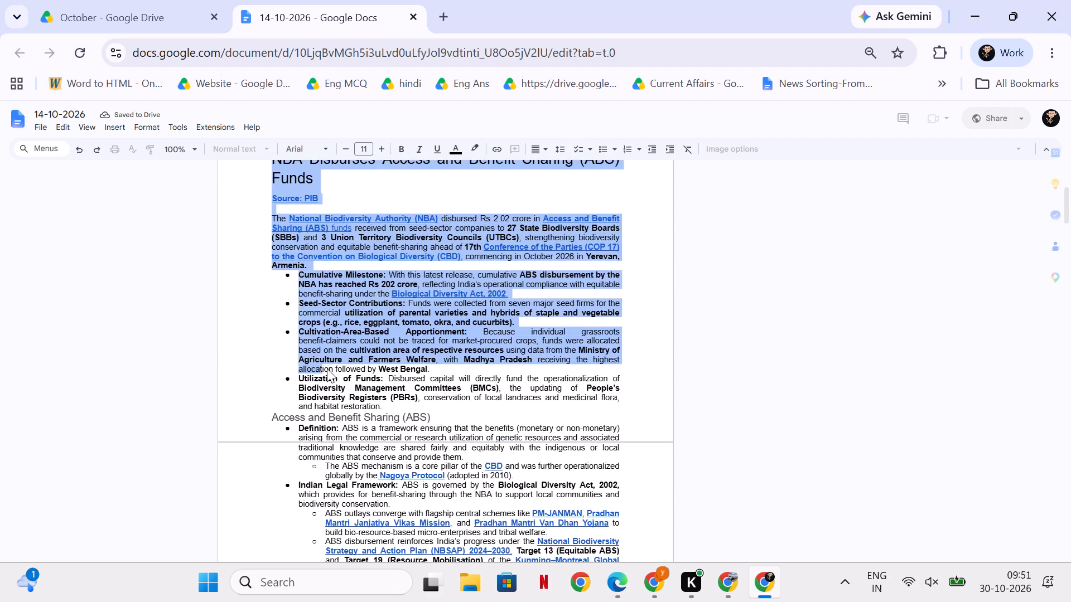
drag(327, 368, 377, 445)
scroll(337, 397, down, 1)
scroll(337, 398, up, 1)
scroll(339, 402, down, 12)
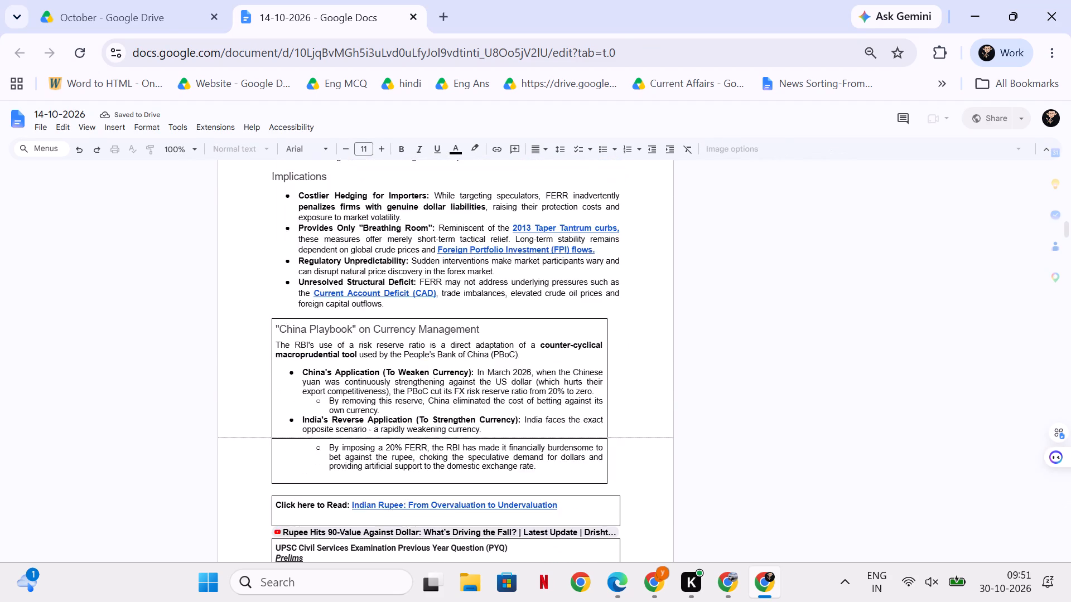
drag(377, 445, 397, 431)
scroll(377, 445, down, 7)
scroll(387, 439, up, 1)
scroll(387, 439, down, 1)
scroll(396, 431, up, 1)
scroll(396, 431, down, 1)
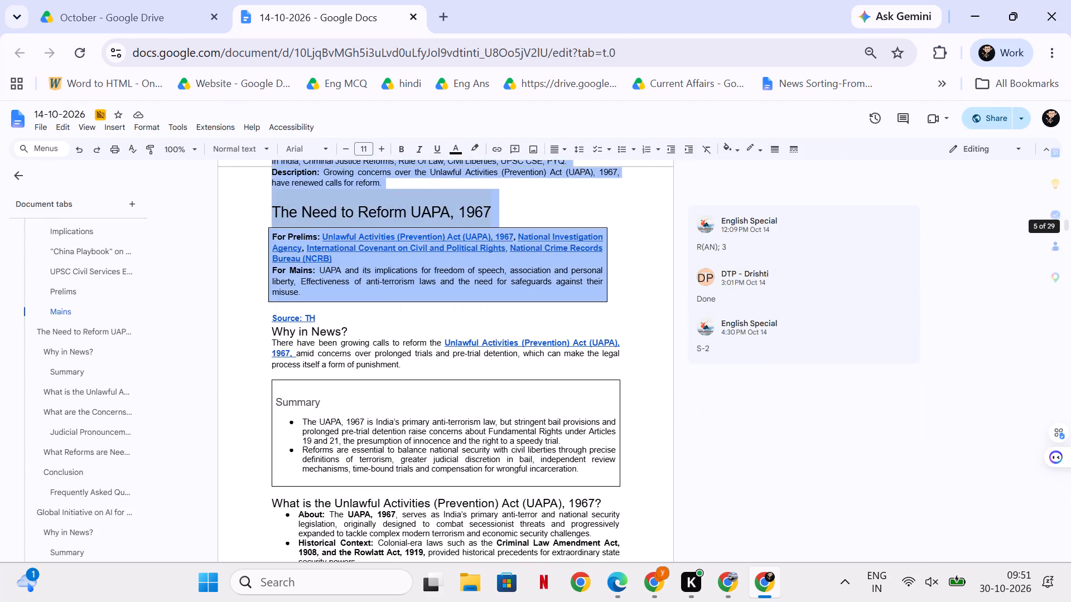
scroll(397, 431, up, 1)
scroll(397, 431, down, 1)
drag(397, 431, 393, 490)
scroll(397, 462, down, 1)
scroll(397, 462, up, 1)
scroll(397, 462, down, 10)
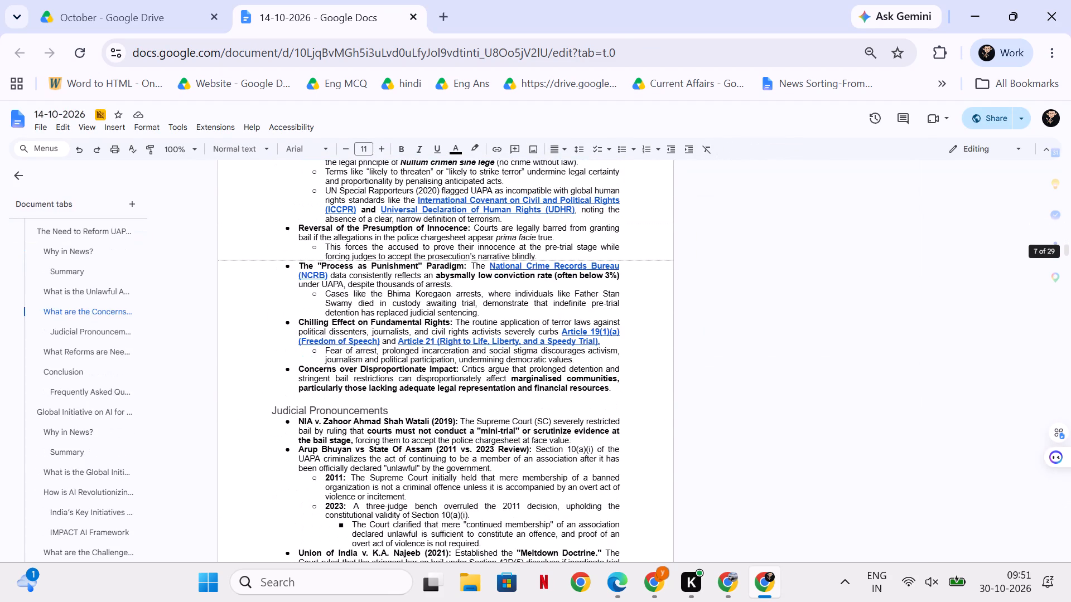
drag(393, 490, 397, 523)
scroll(393, 491, down, 4)
scroll(395, 509, up, 1)
scroll(395, 509, down, 4)
scroll(397, 523, up, 1)
scroll(397, 523, down, 3)
drag(397, 523, 416, 511)
scroll(403, 517, down, 5)
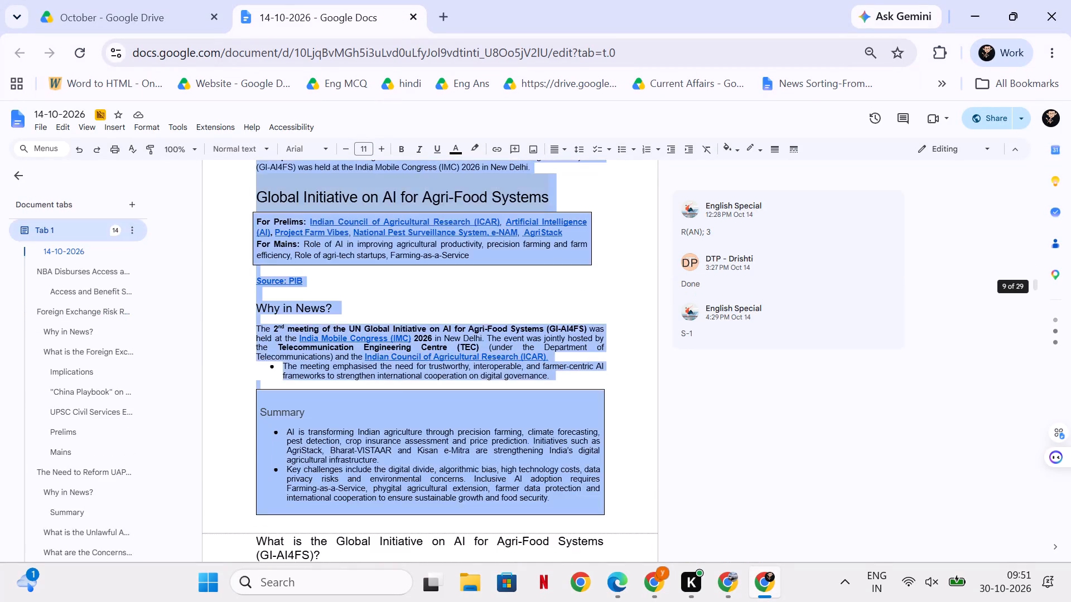
drag(416, 511, 460, 484)
scroll(416, 511, down, 4)
scroll(416, 511, up, 1)
scroll(416, 511, down, 6)
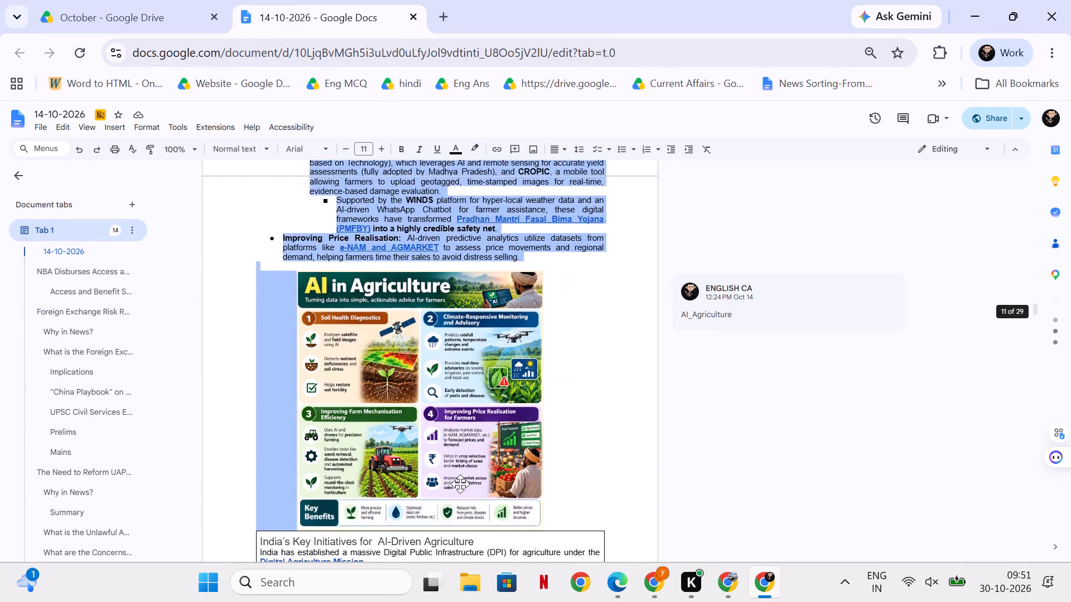
drag(460, 484, 476, 477)
scroll(460, 484, down, 1)
scroll(460, 484, up, 3)
scroll(460, 484, down, 9)
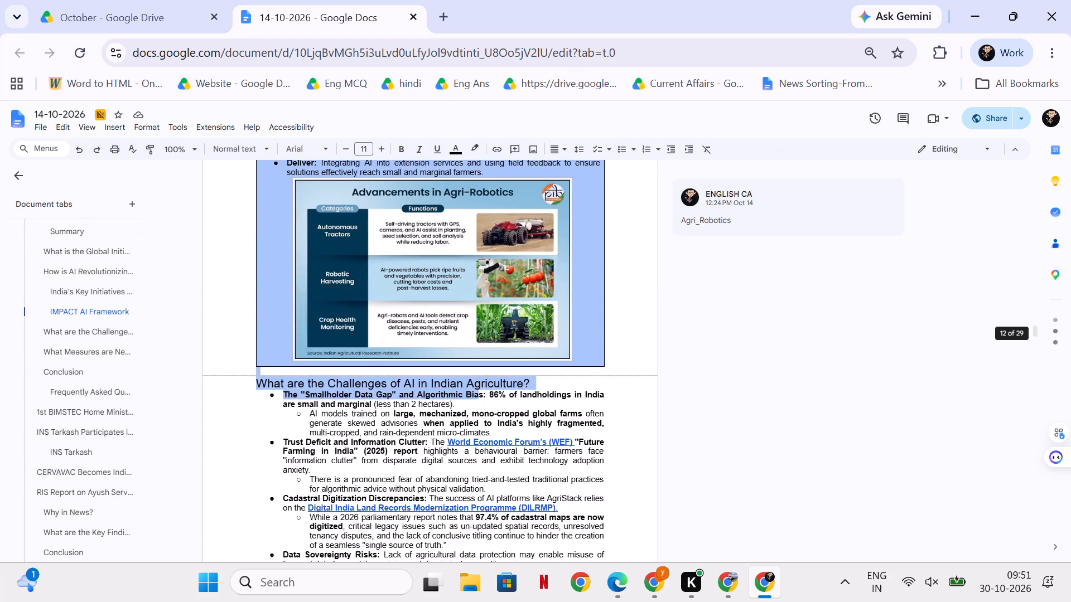
scroll(476, 477, down, 2)
drag(476, 477, 482, 478)
scroll(481, 475, down, 6)
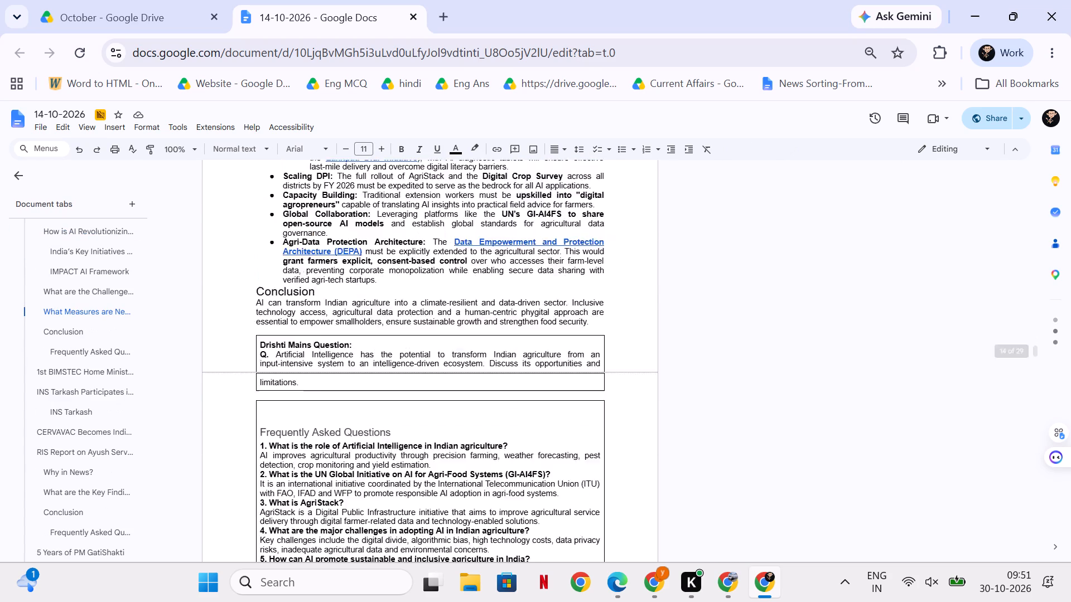
scroll(482, 478, down, 1)
drag(482, 478, 464, 481)
scroll(484, 486, down, 1)
scroll(484, 486, up, 1)
scroll(484, 486, down, 2)
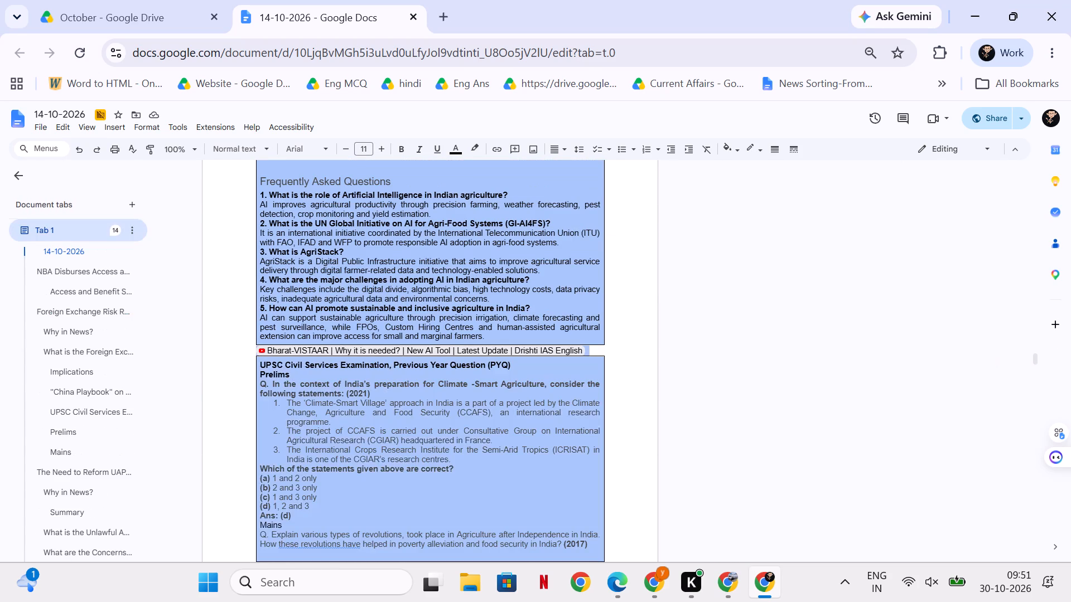
drag(464, 481, 420, 363)
scroll(421, 455, down, 2)
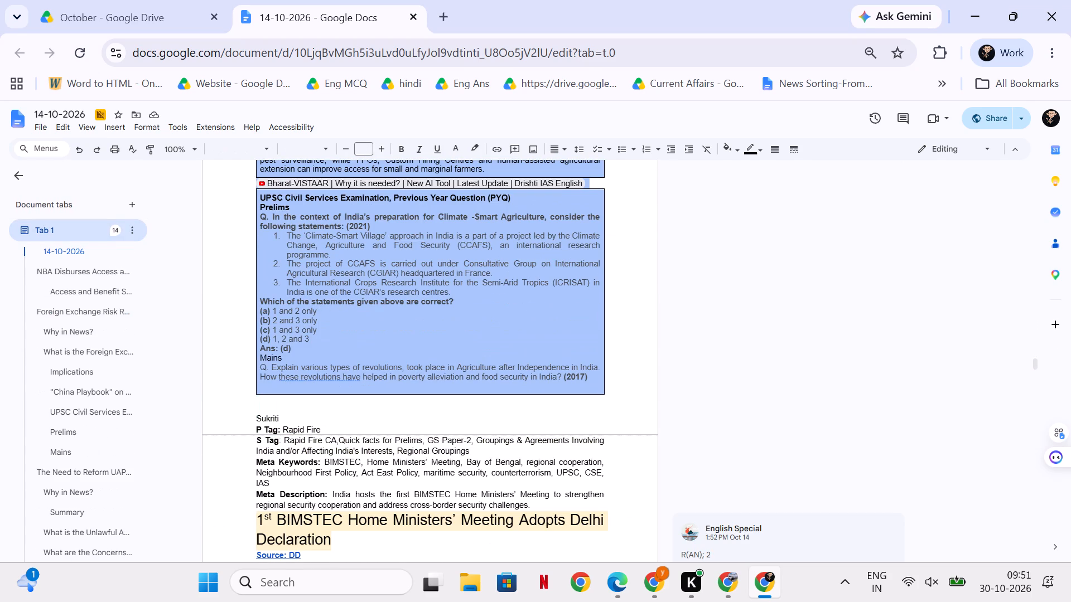
key(ctrl+shift+c)
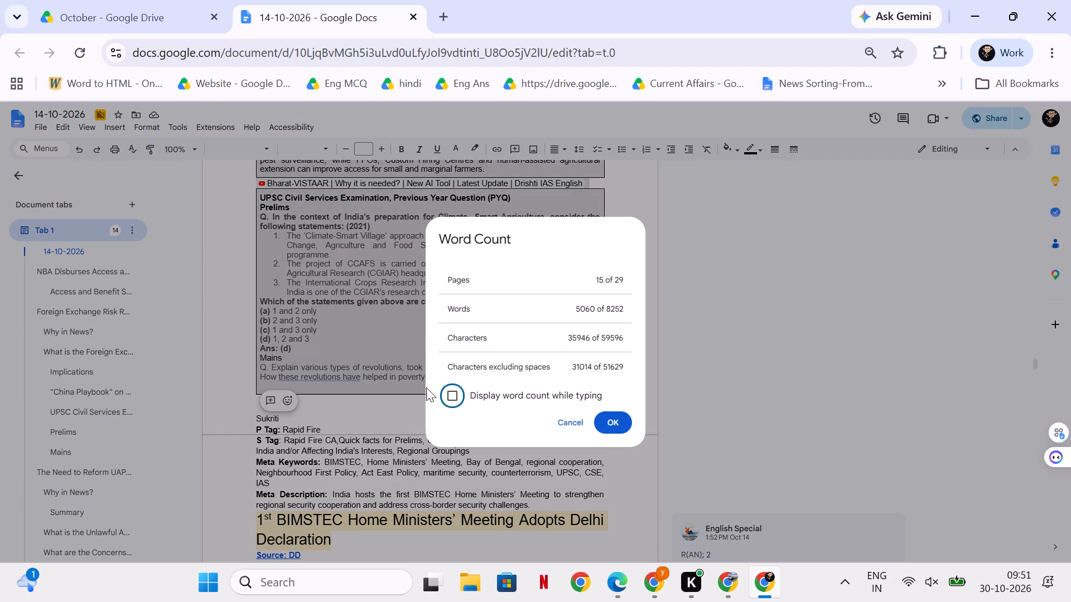
click(601, 427)
click(539, 361)
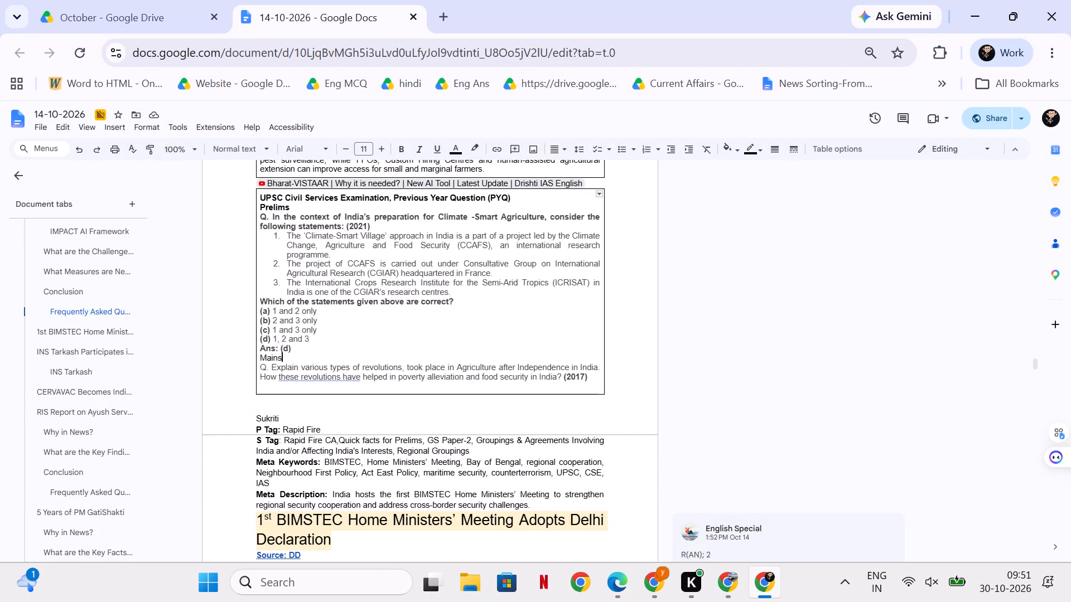
Look through the rest of the 14-10-2026 document for further sections by the author.
scroll(539, 361, down, 10)
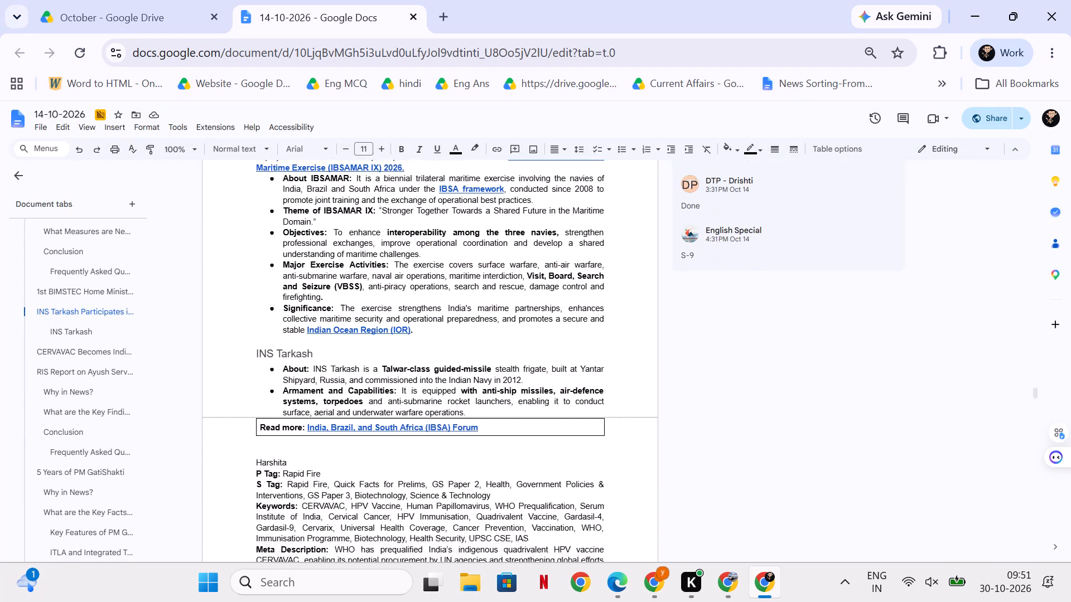
scroll(538, 362, down, 8)
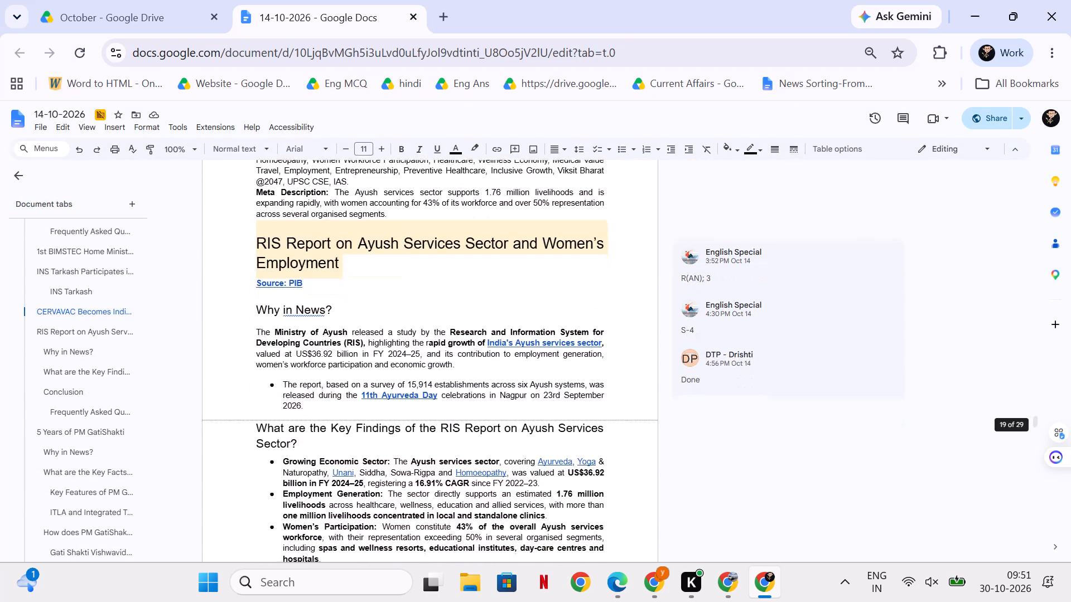
scroll(538, 362, down, 8)
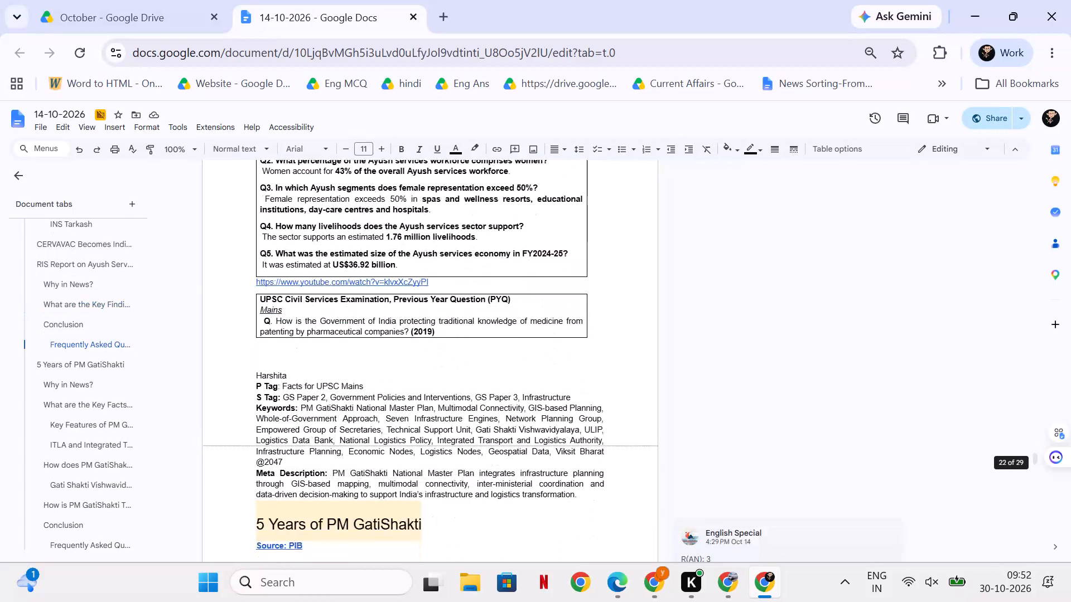
scroll(538, 362, down, 8)
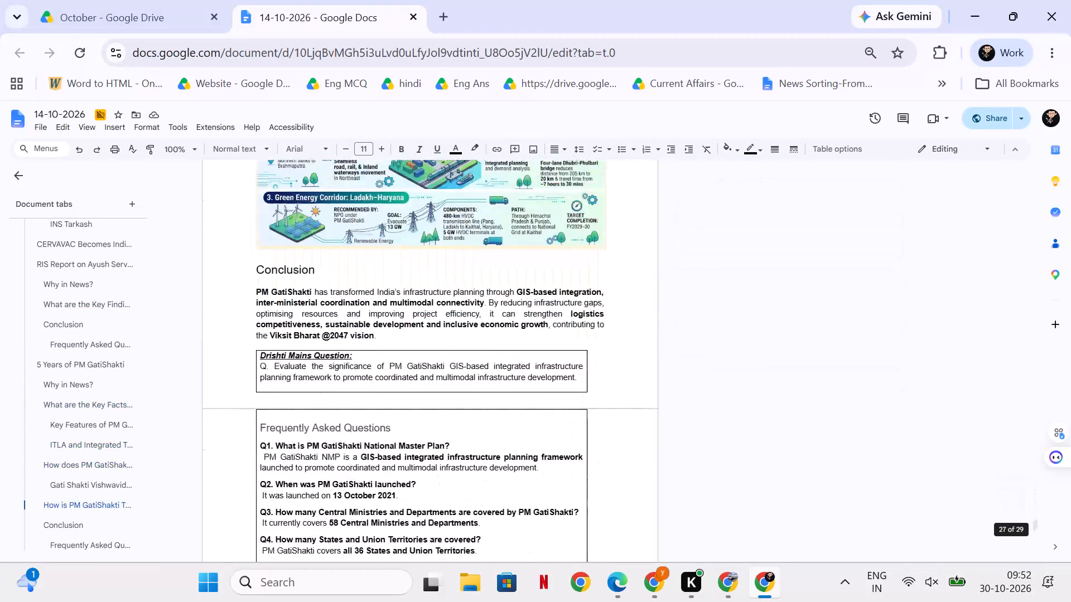
scroll(539, 364, down, 7)
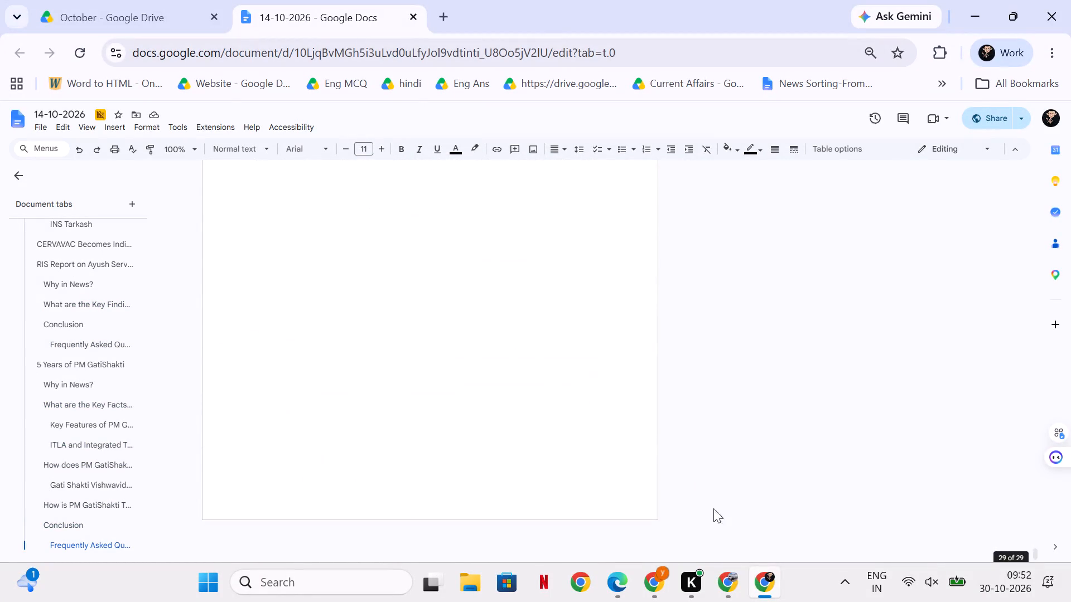
Switch to the roster workbook and enter 5560 as the number of words for 2026-10-14.
click(715, 587)
double_click(399, 440)
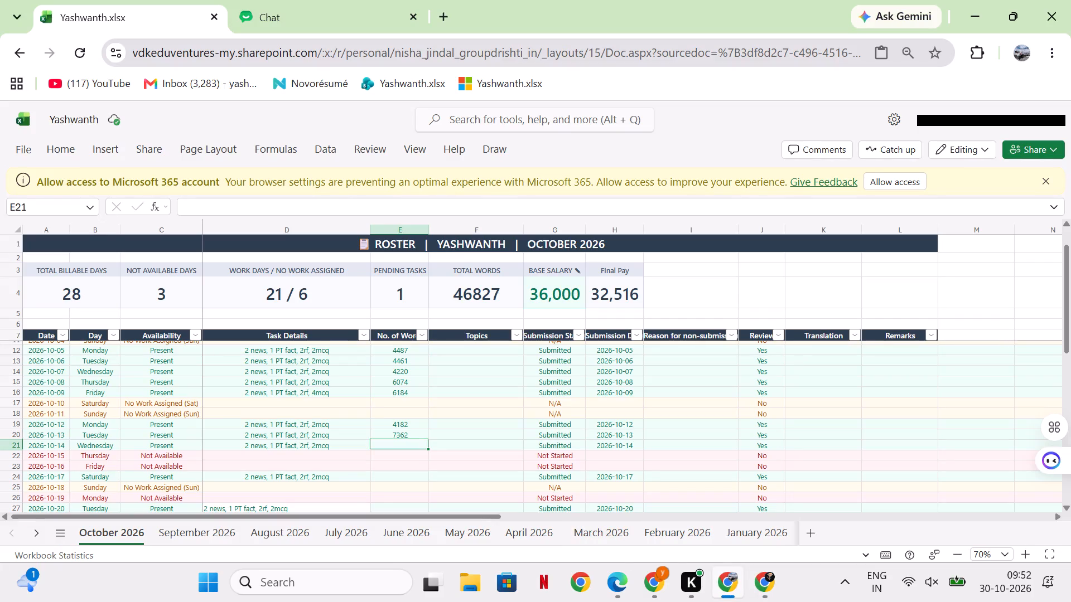
click(400, 443)
text(556)
key(0)
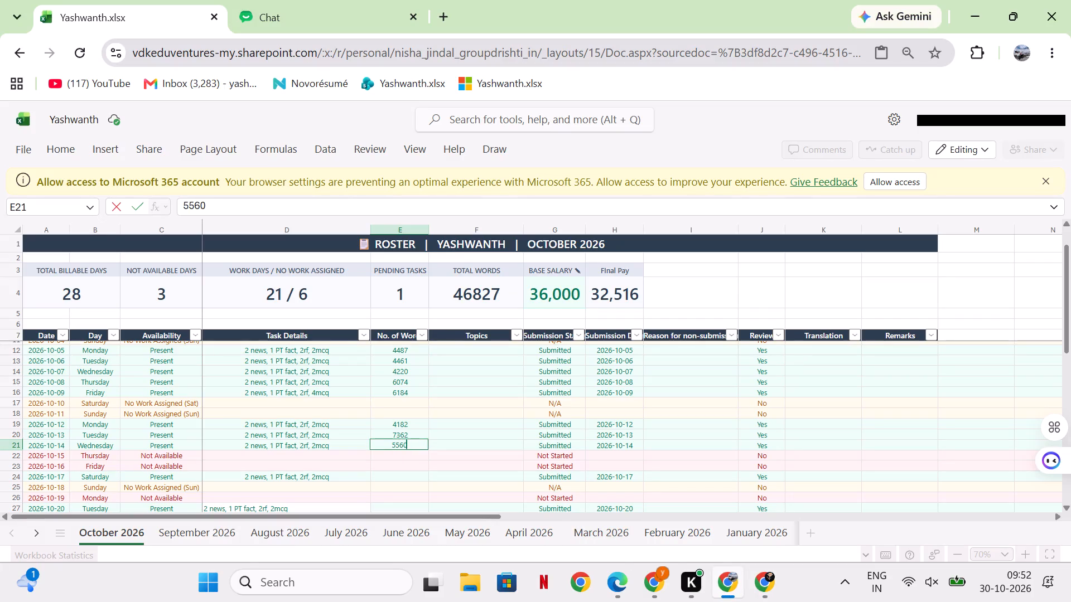
click(383, 479)
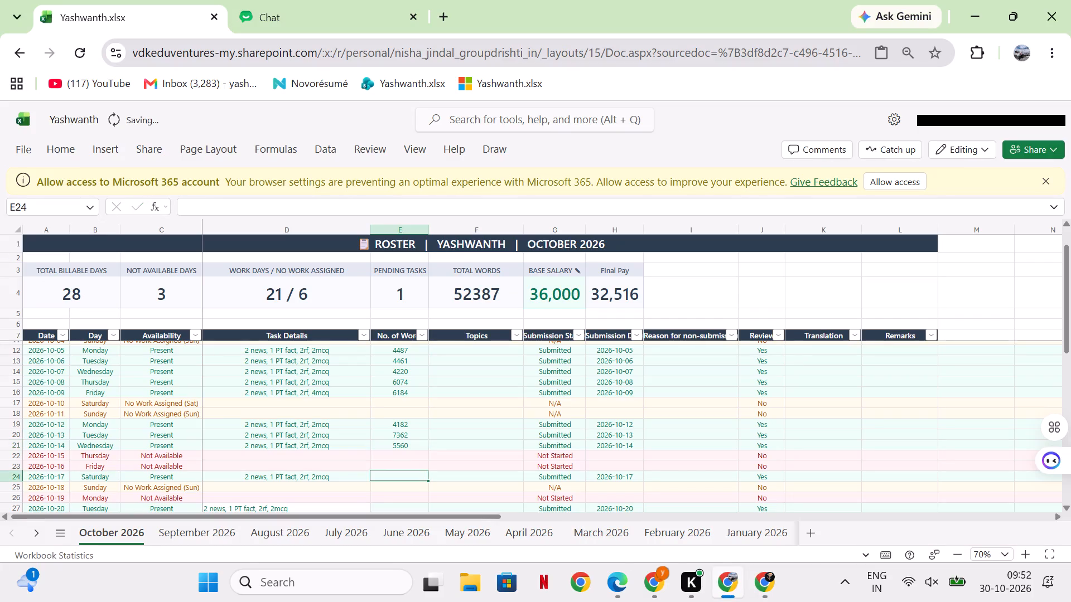
Switch back to Drive, close the 14-10-2026 document and open the 17-10-2026 document from the October folder.
click(761, 593)
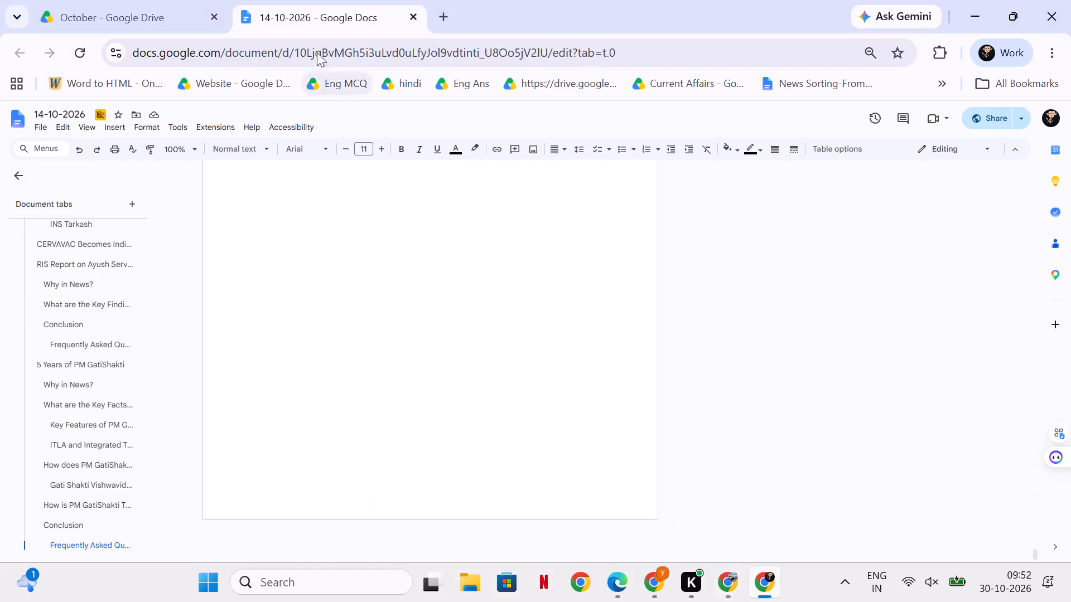
click(208, 0)
click(414, 13)
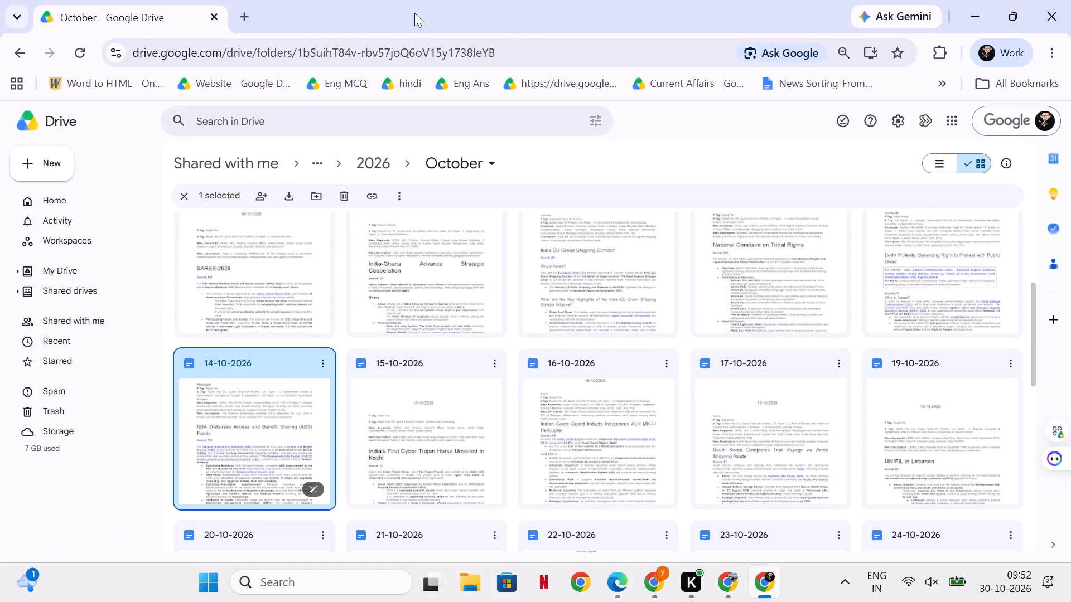
double_click(795, 432)
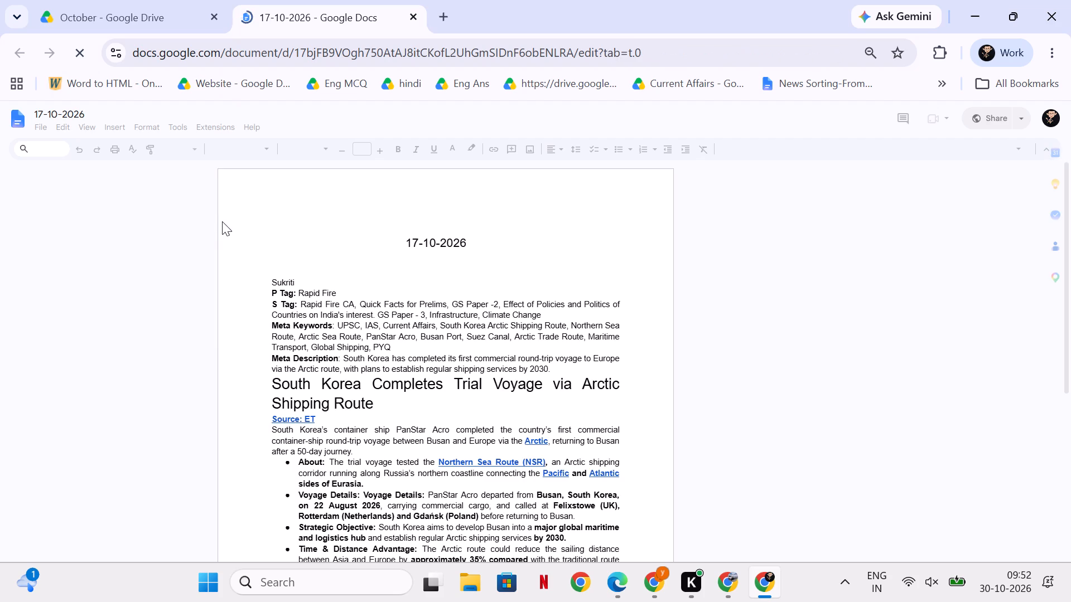
Find the author's Facial Recognition Technology article and check the combined word count from its author line through the Right to Information article's previous year question.
scroll(300, 255, down, 4)
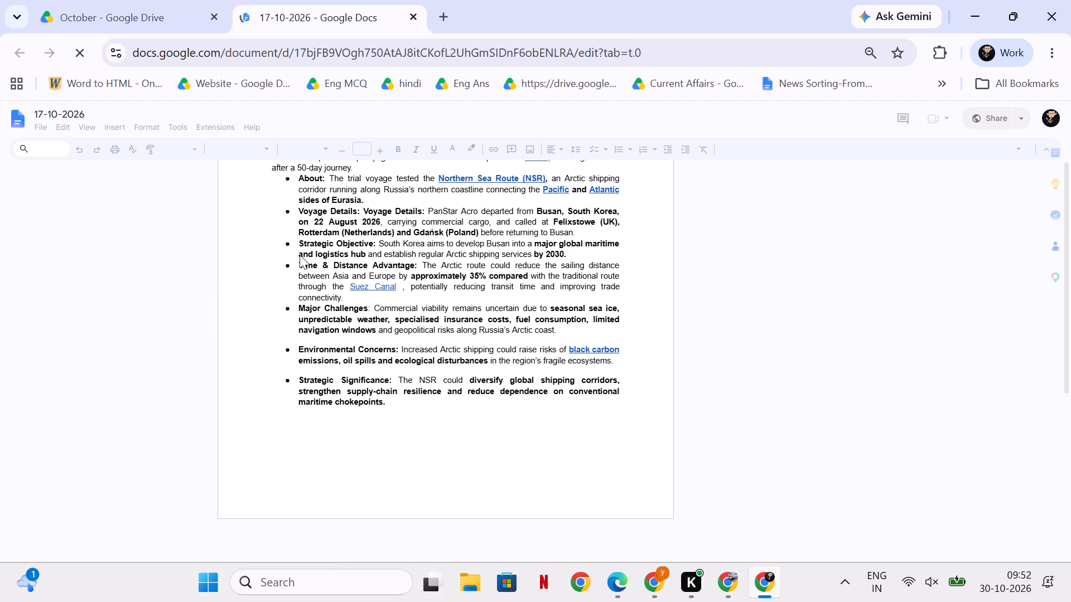
scroll(300, 255, down, 1)
scroll(300, 255, up, 2)
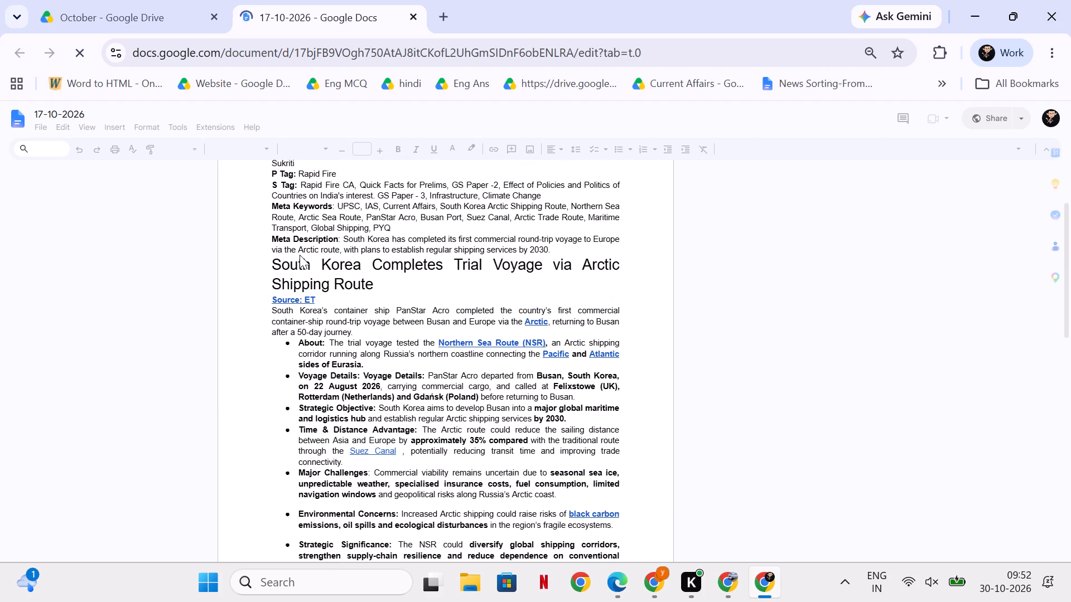
scroll(300, 255, down, 1)
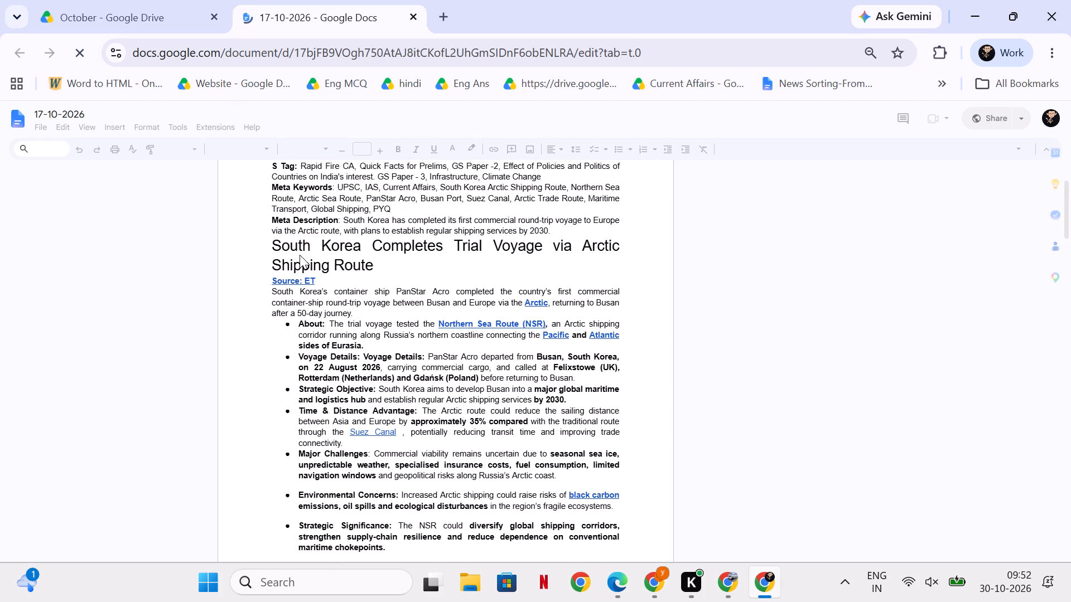
scroll(300, 255, down, 5)
scroll(300, 255, up, 1)
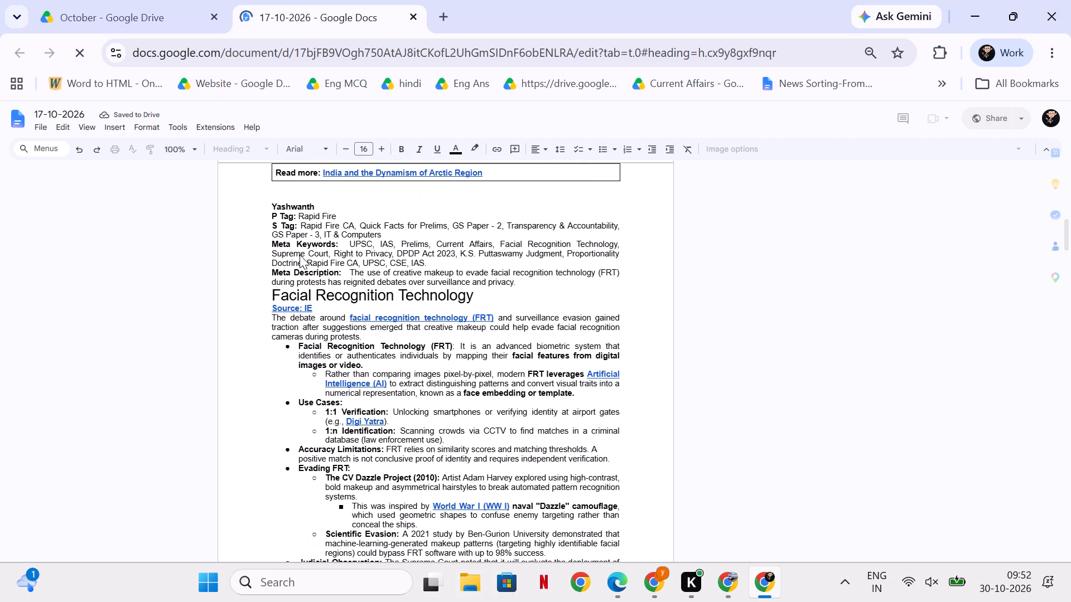
scroll(300, 255, up, 1)
click(270, 227)
drag(270, 211, 398, 343)
scroll(301, 298, down, 6)
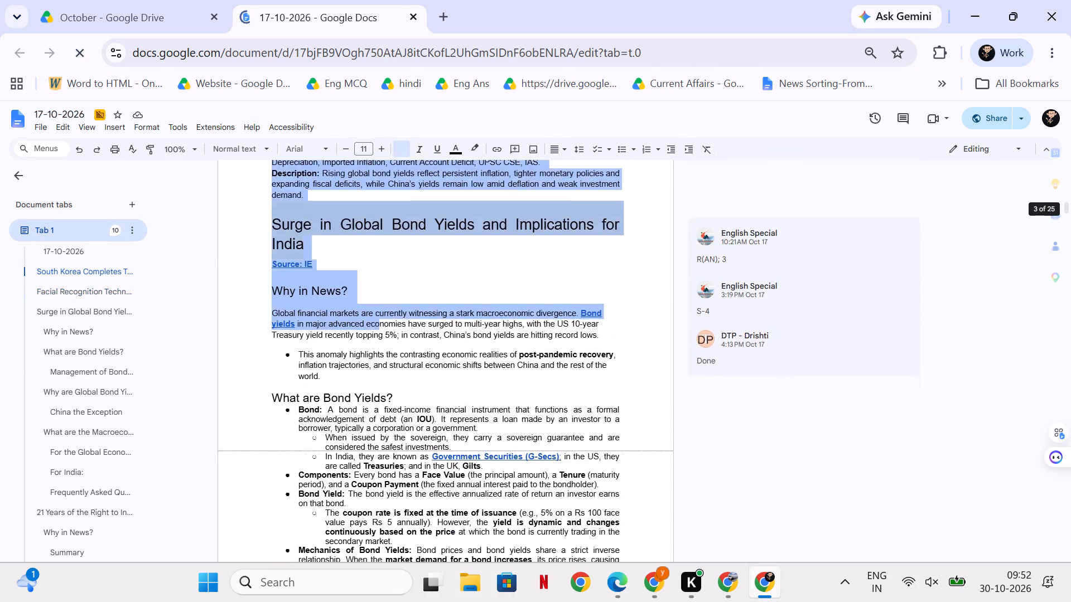
drag(398, 343, 486, 391)
scroll(398, 343, down, 9)
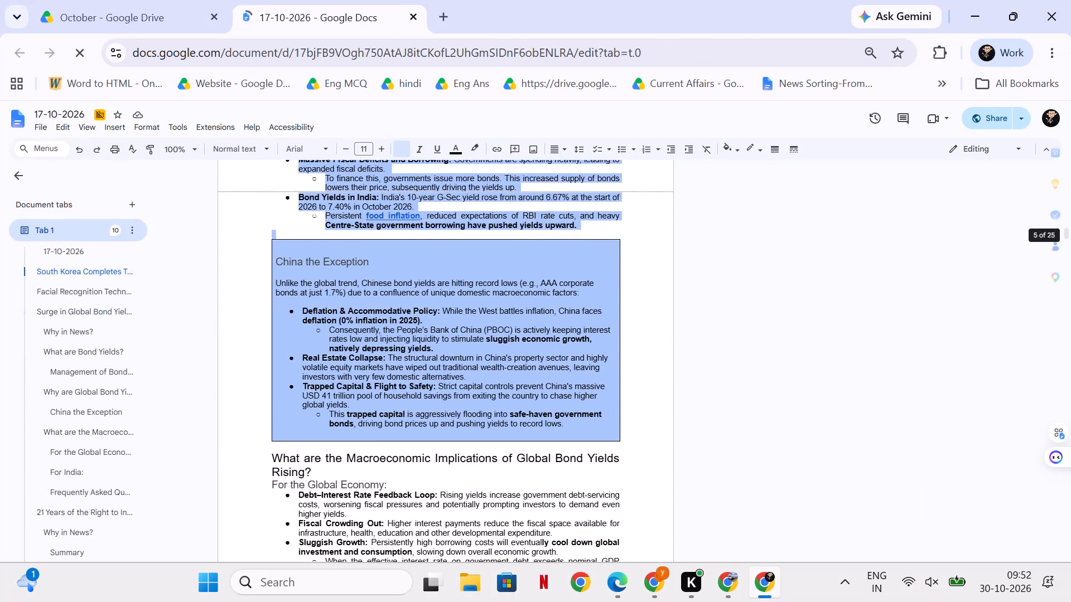
drag(486, 391, 540, 451)
scroll(486, 391, down, 8)
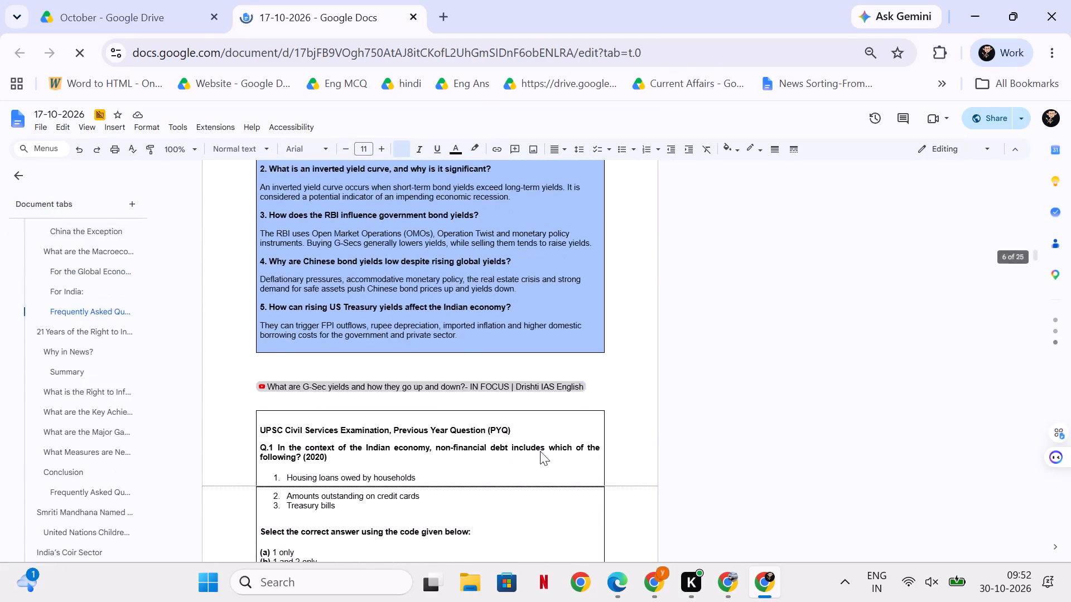
scroll(540, 451, down, 3)
drag(540, 451, 555, 473)
scroll(554, 456, down, 5)
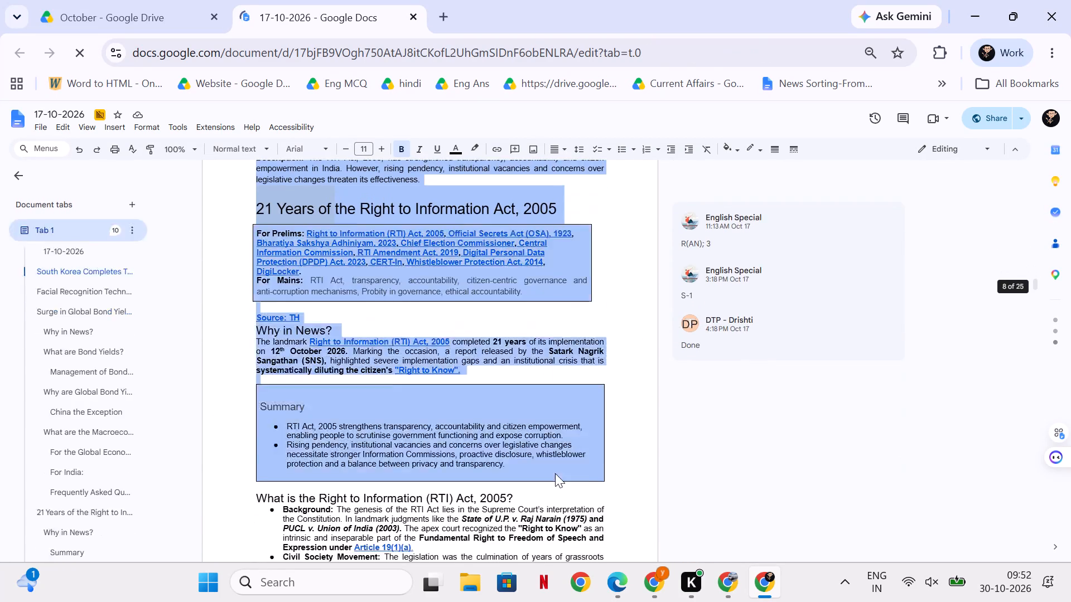
drag(555, 473, 606, 452)
scroll(555, 473, down, 8)
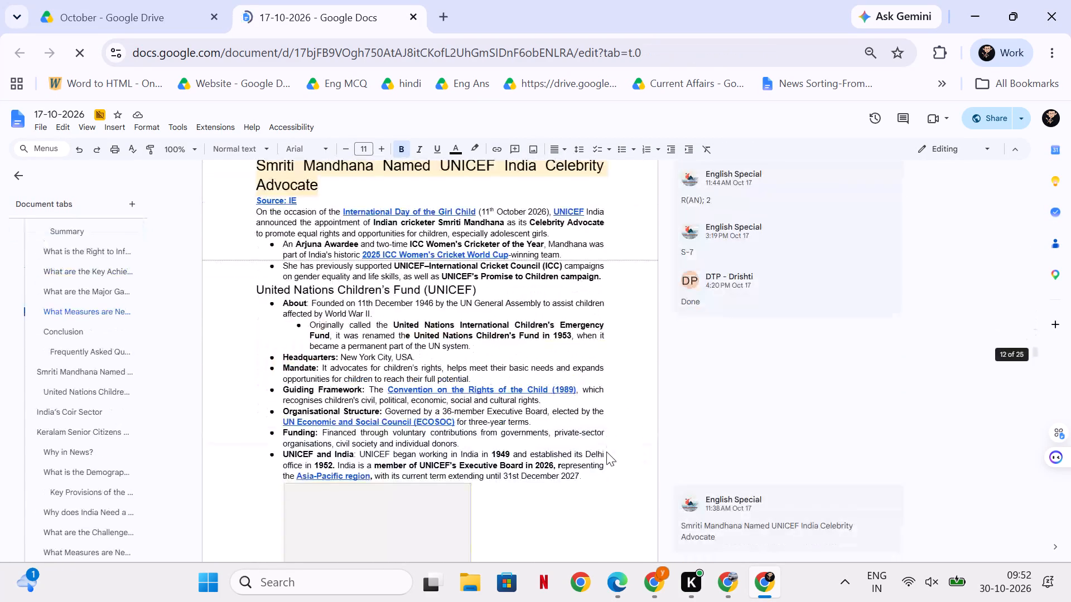
scroll(606, 452, down, 1)
drag(606, 452, 576, 455)
scroll(606, 452, up, 3)
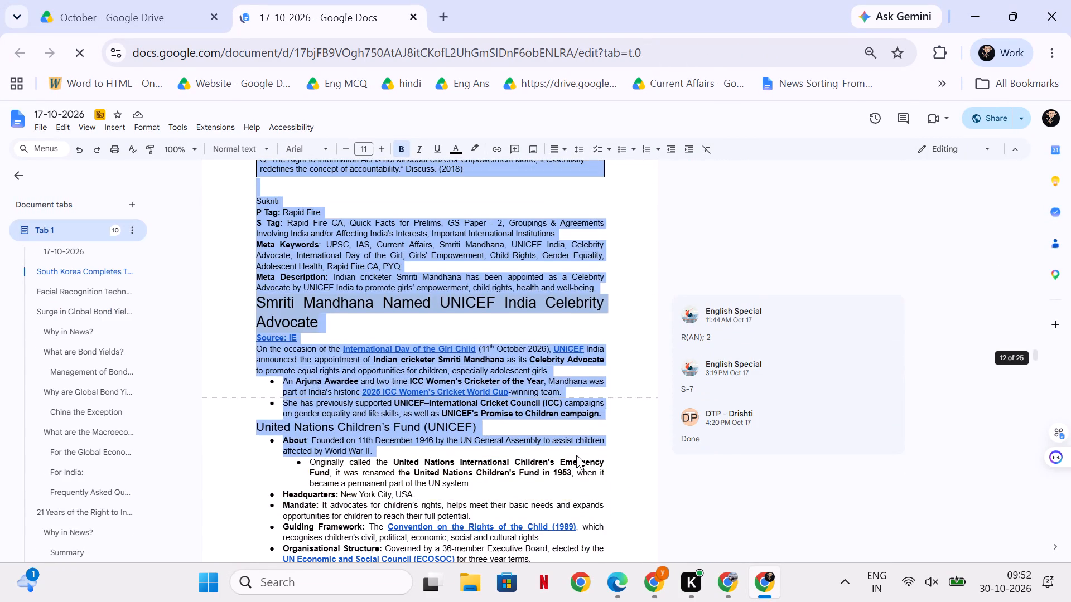
scroll(576, 455, up, 1)
drag(576, 455, 511, 367)
key(ctrl+shift+c)
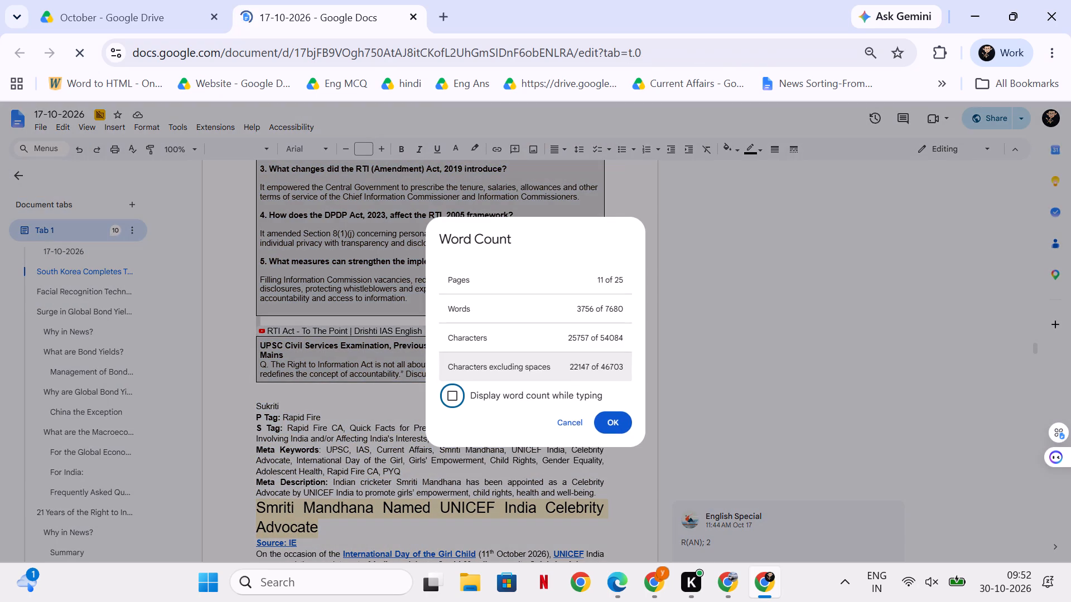
click(609, 416)
click(479, 362)
Find the author's Keralam Senior Citizens Bill article and check its word count from the author line through the previous year questions.
scroll(479, 362, down, 2)
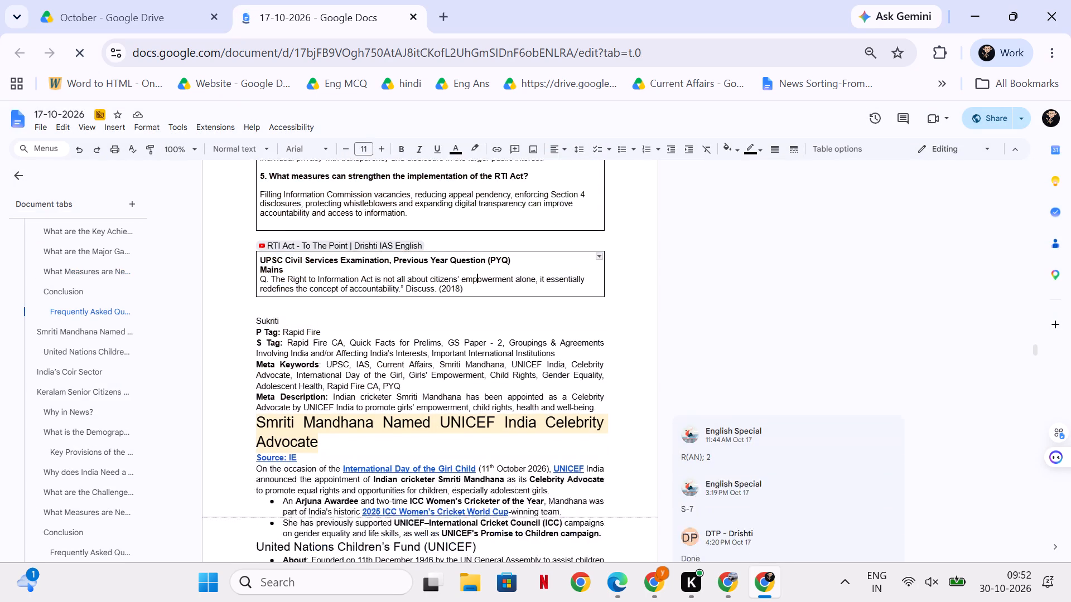
scroll(479, 362, down, 6)
scroll(479, 362, up, 1)
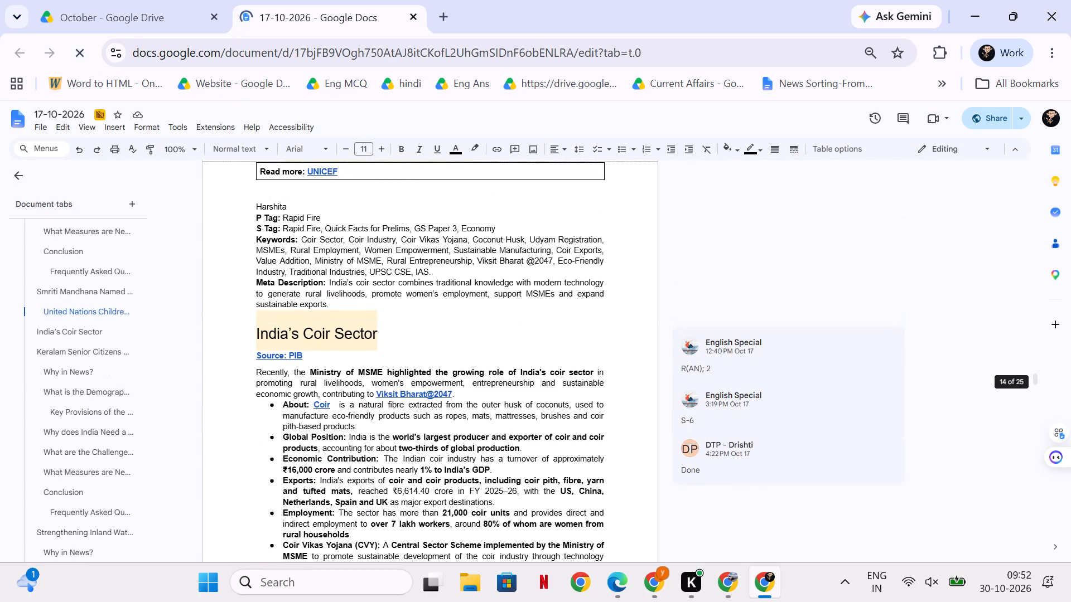
scroll(479, 362, up, 1)
scroll(479, 362, down, 4)
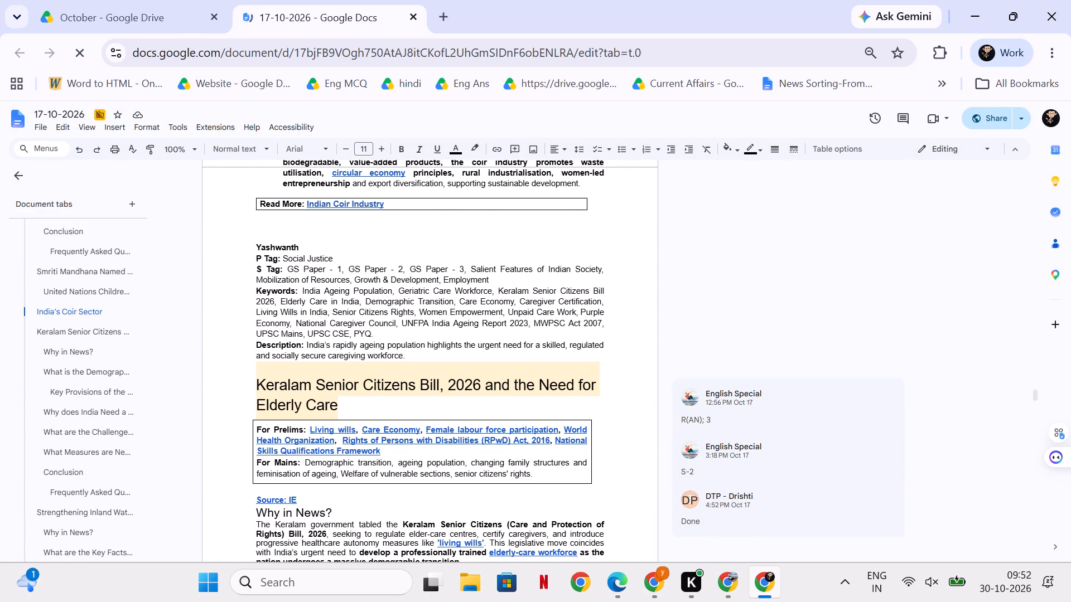
drag(251, 247, 403, 402)
scroll(316, 431, down, 3)
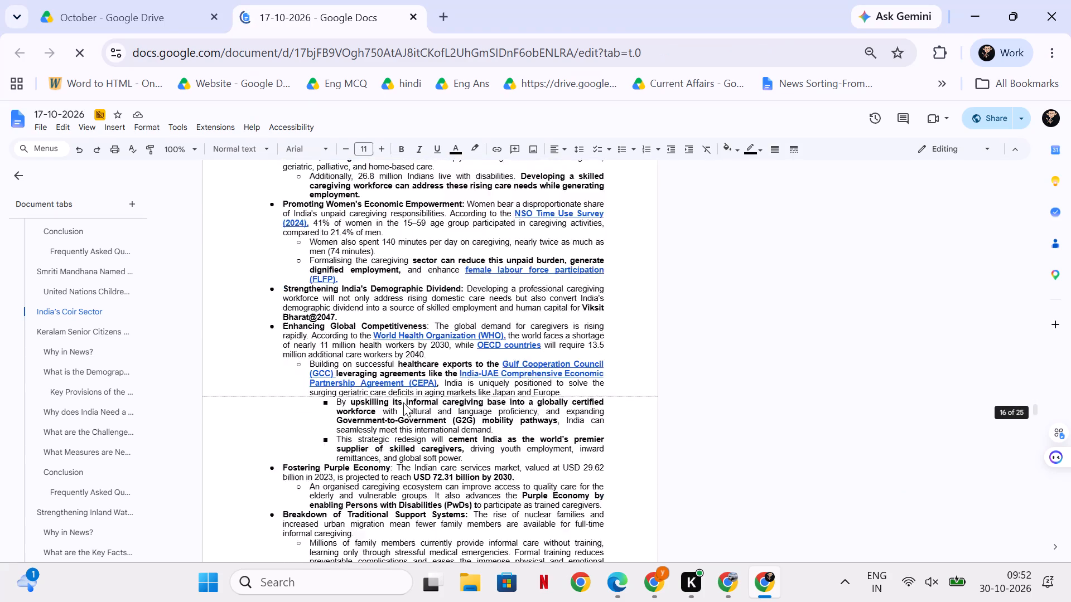
drag(403, 402, 440, 419)
scroll(403, 402, down, 8)
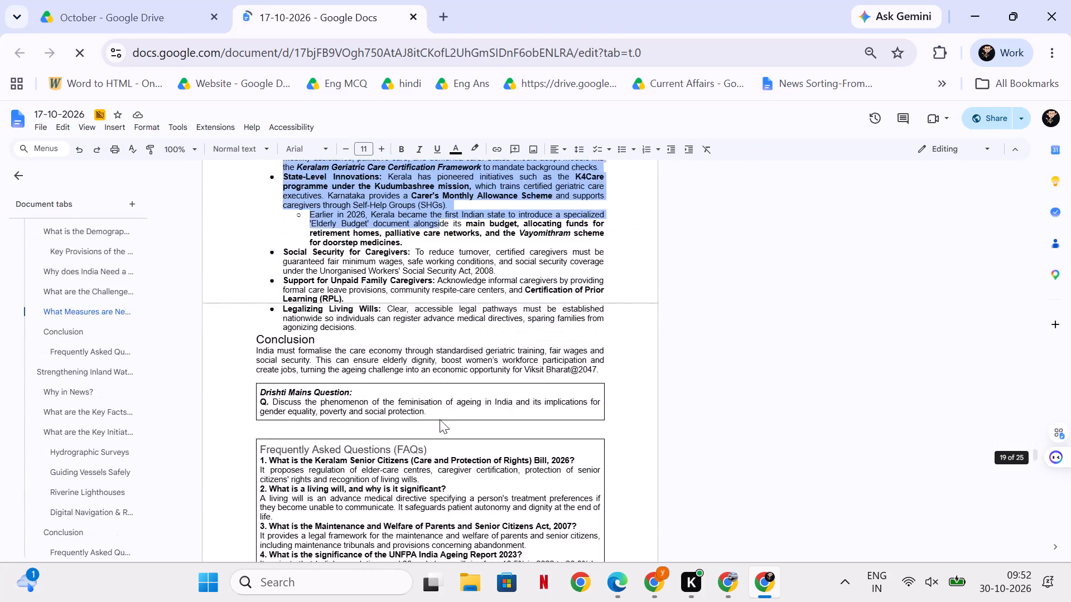
scroll(440, 419, down, 6)
drag(440, 419, 448, 420)
key(ctrl+shift+c)
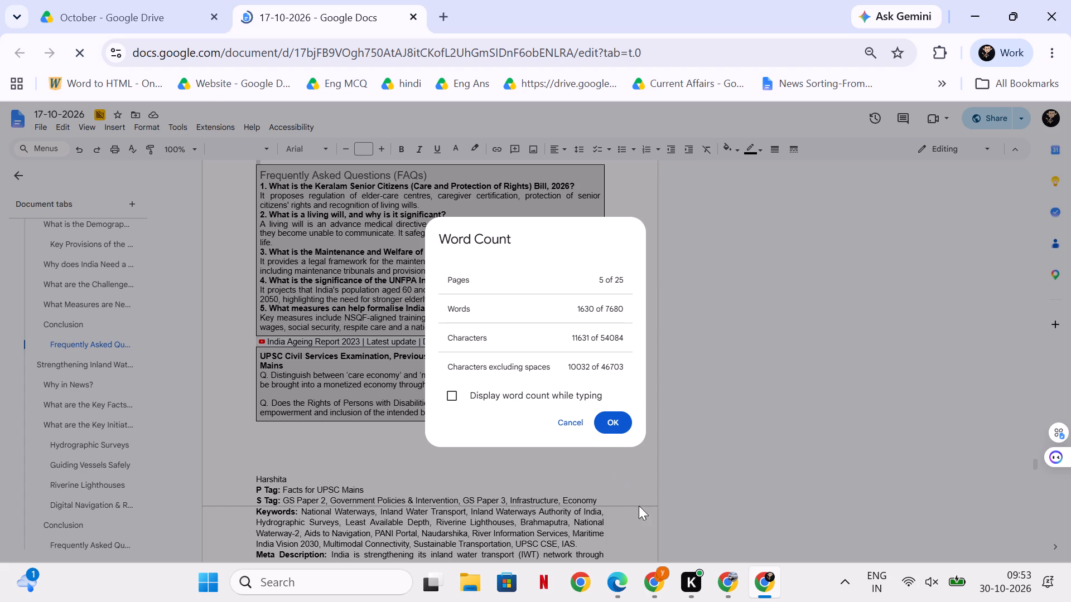
click(616, 425)
Look through the rest of the 17-10-2026 document for further sections by the author.
scroll(413, 353, up, 1)
scroll(413, 353, down, 1)
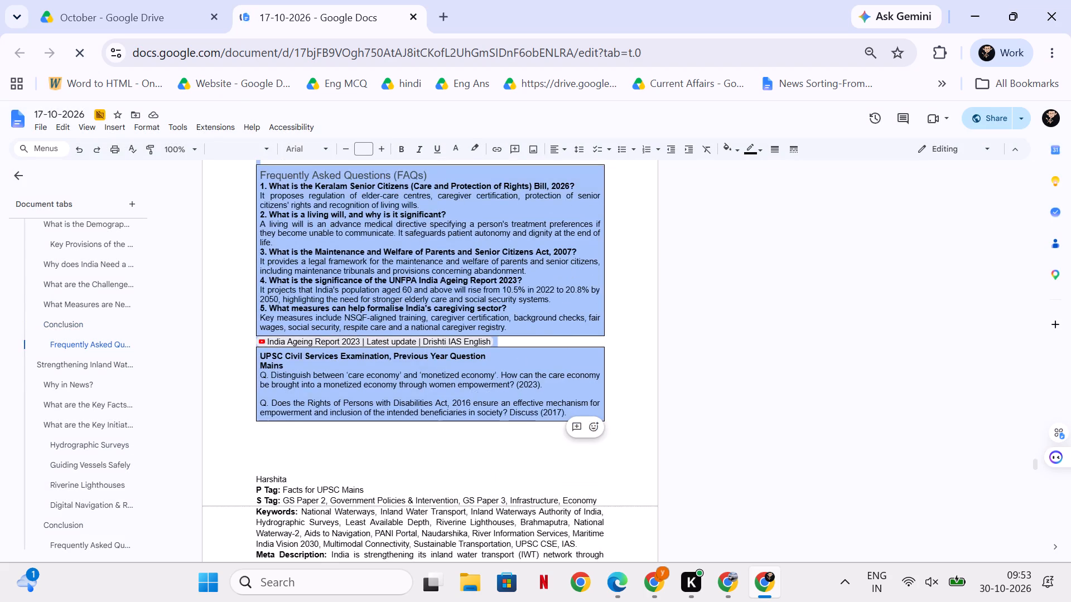
scroll(413, 353, down, 5)
scroll(383, 399, down, 7)
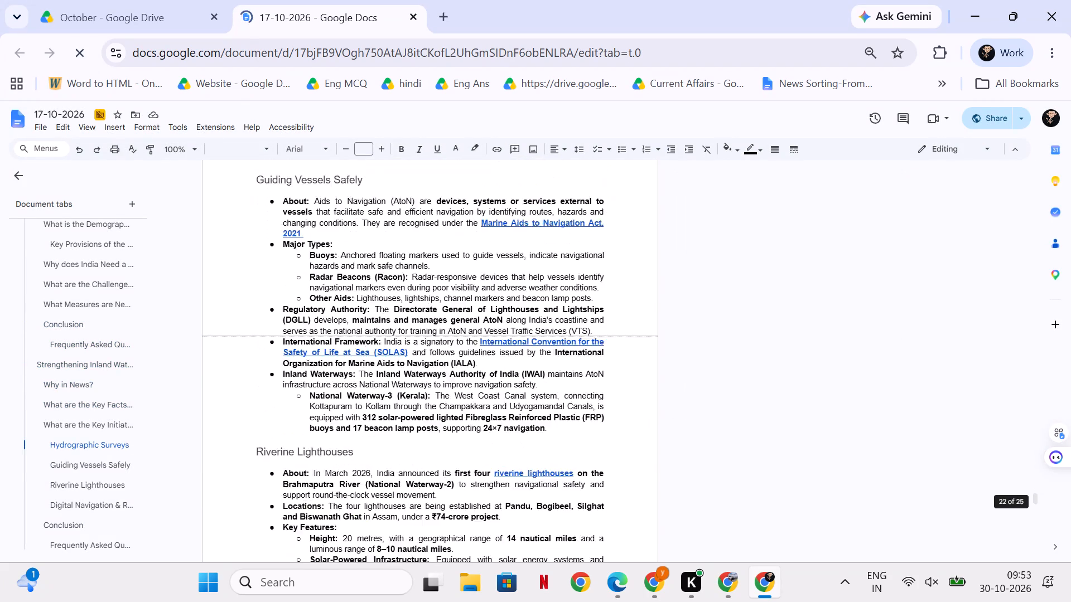
scroll(382, 403, down, 8)
scroll(371, 431, up, 1)
scroll(363, 446, down, 2)
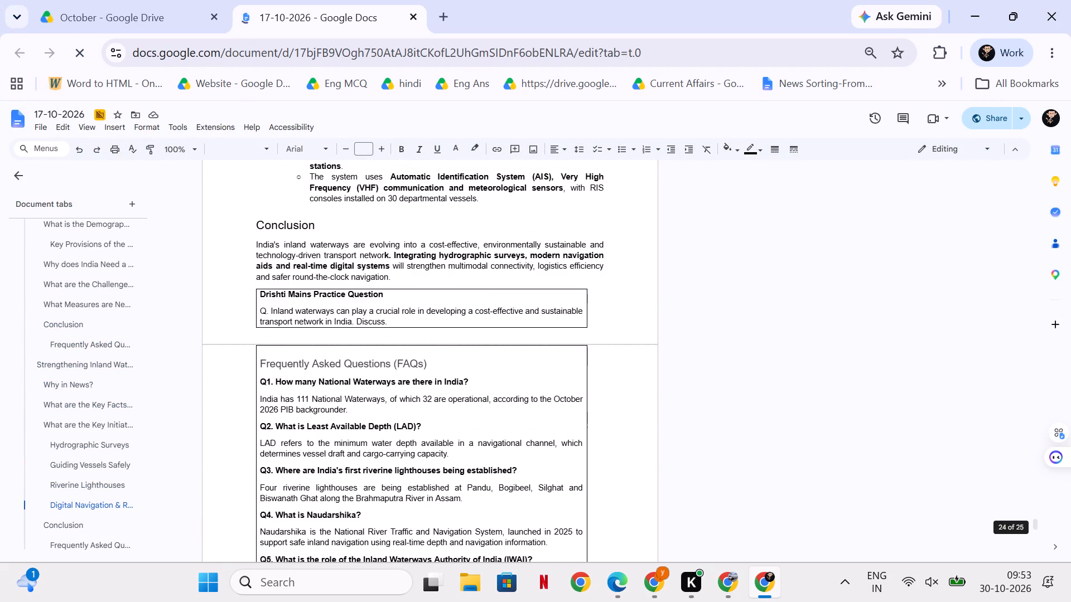
scroll(358, 455, down, 4)
scroll(354, 461, up, 1)
scroll(354, 461, down, 1)
Switch to the roster workbook and enter 5963 as the number of words for 2026-10-17.
click(713, 589)
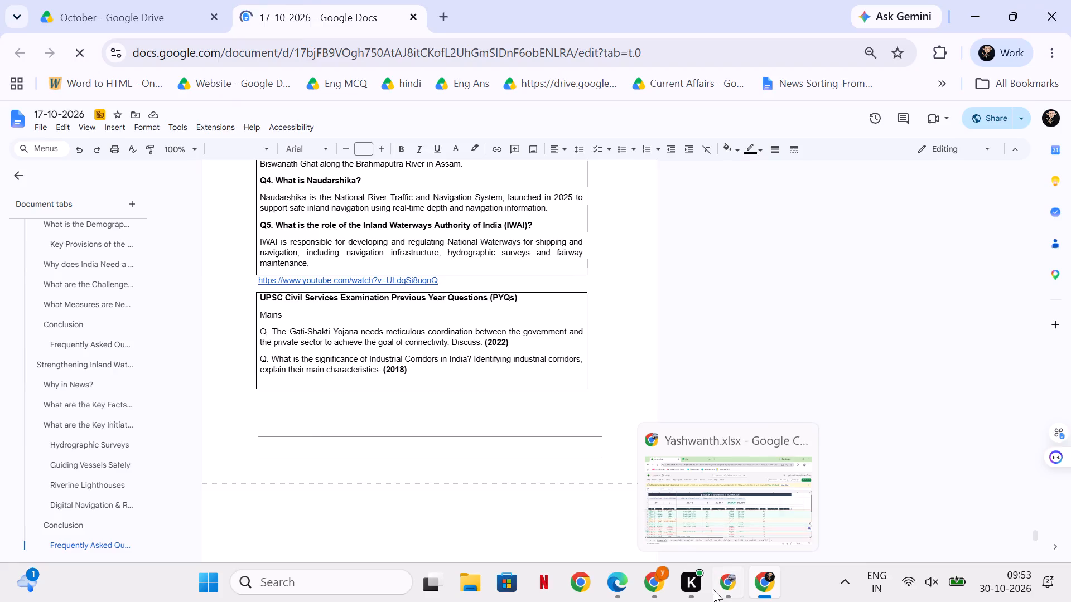
key(5)
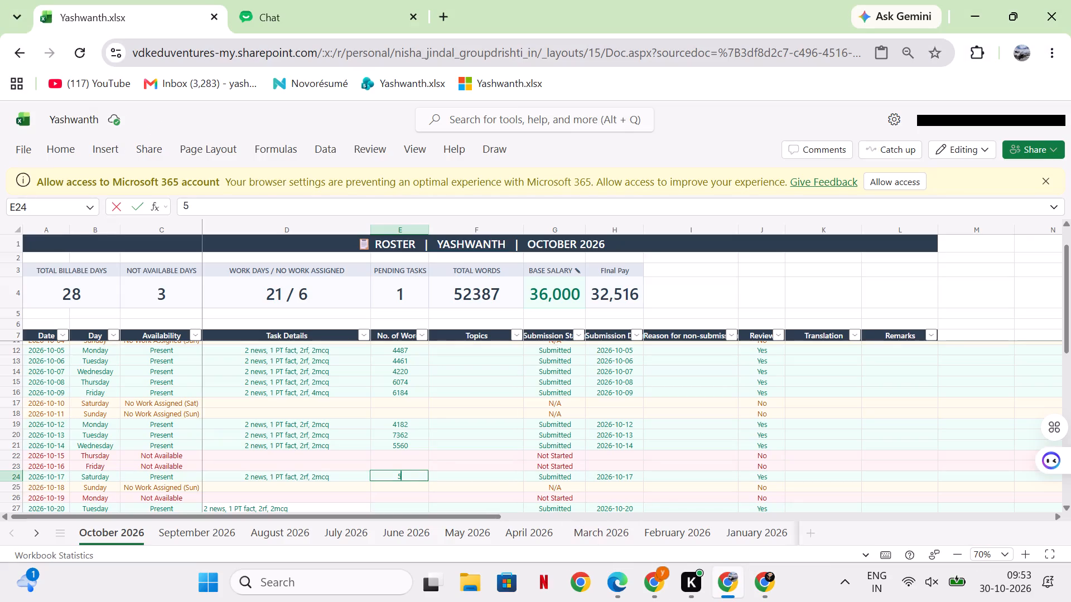
text(95)
key(BackSpace)
key(6)
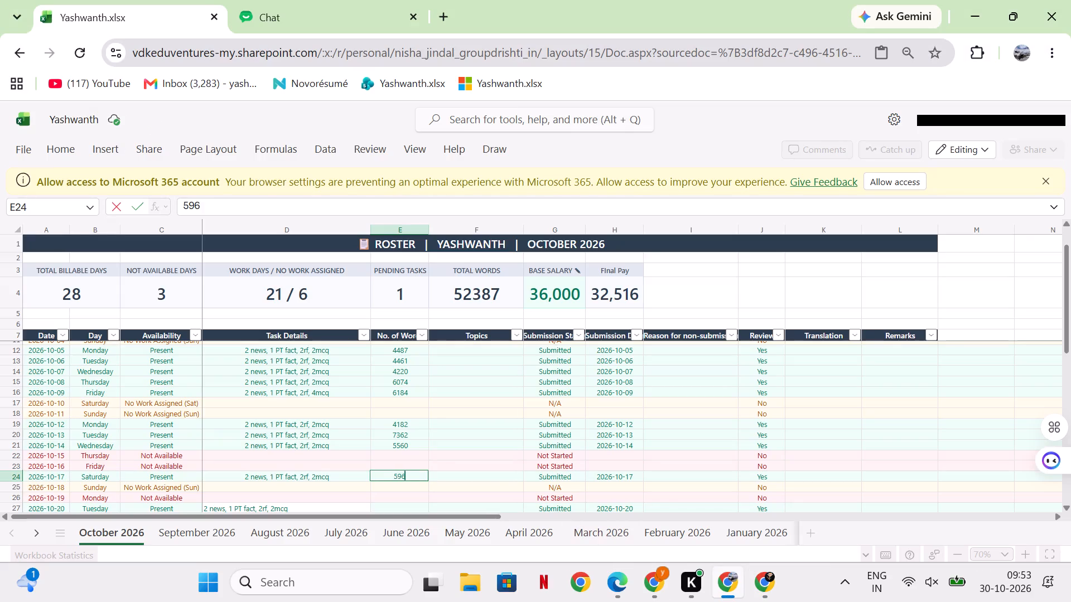
key(3)
scroll(421, 479, down, 1)
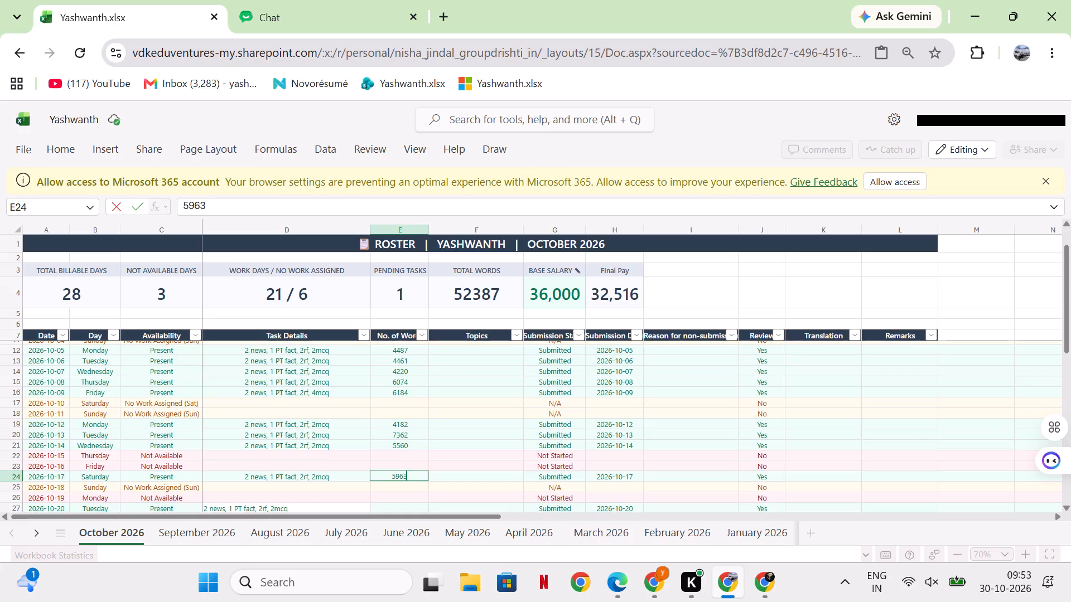
scroll(421, 479, down, 1)
scroll(327, 396, down, 1)
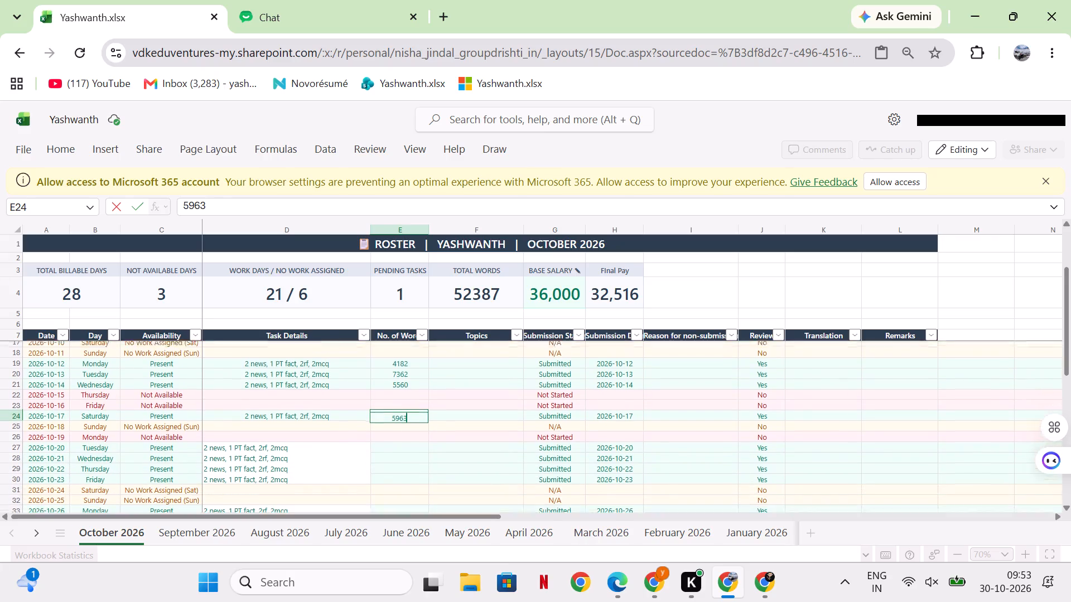
scroll(370, 439, down, 1)
scroll(370, 439, left, 1)
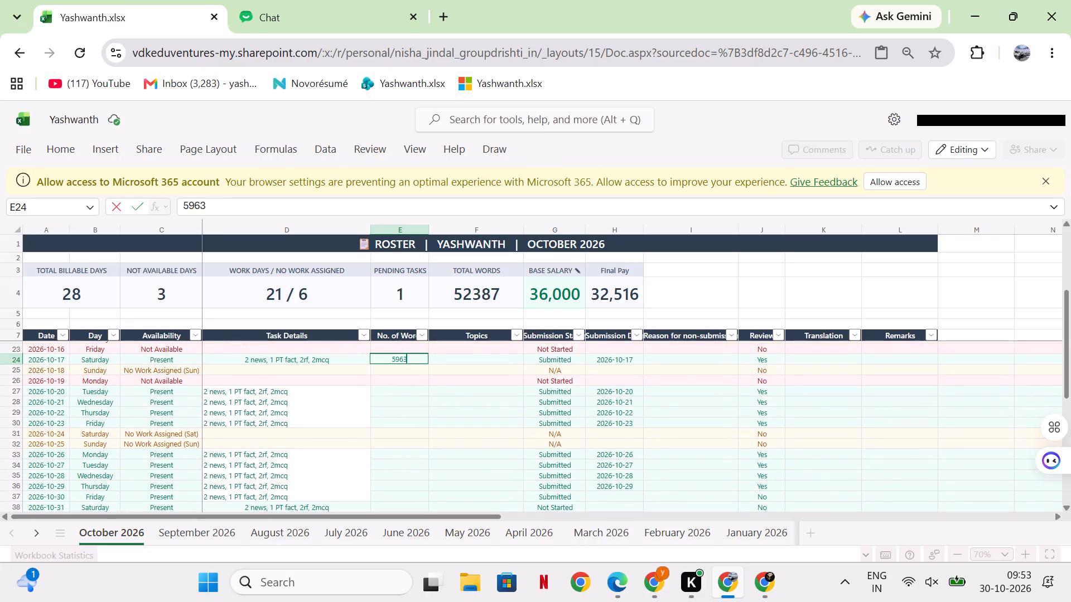
click(393, 389)
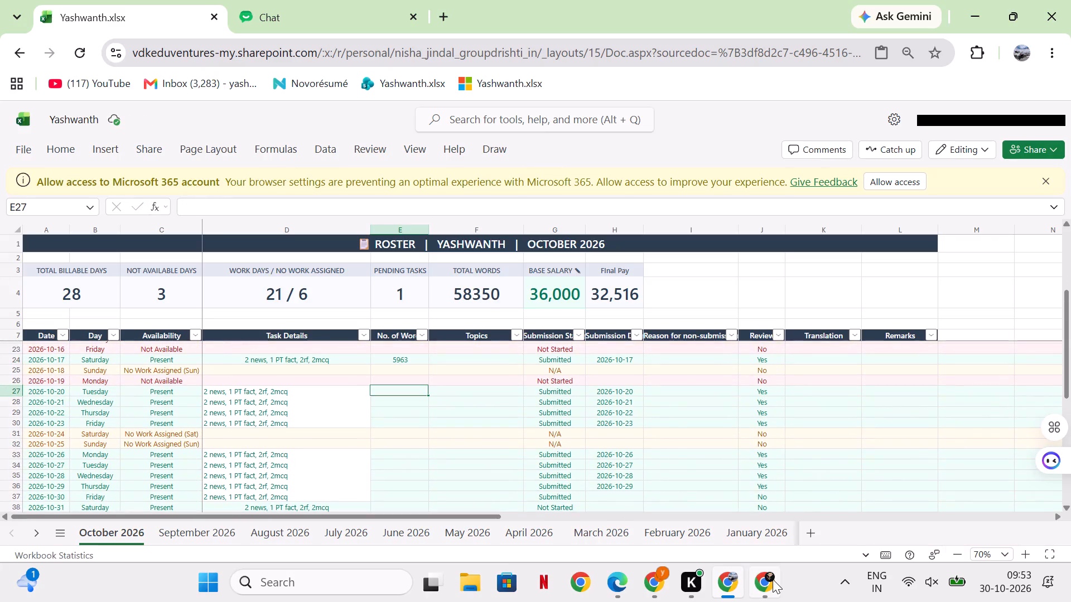
Switch back to Drive, open the 20-10-2026 document from the October folder and close the 17-10-2026 document.
click(773, 580)
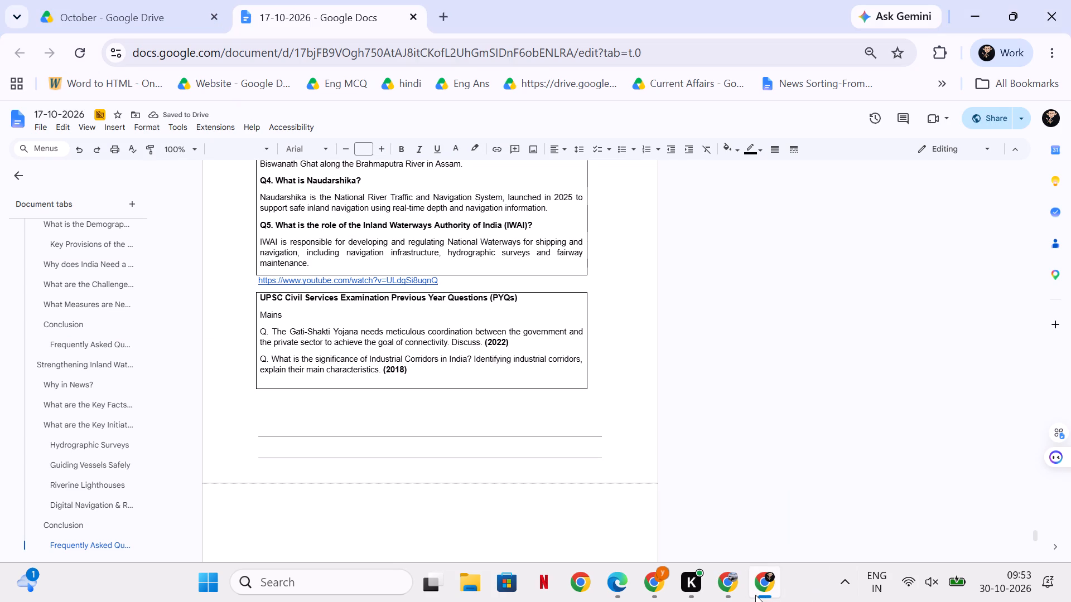
click(737, 589)
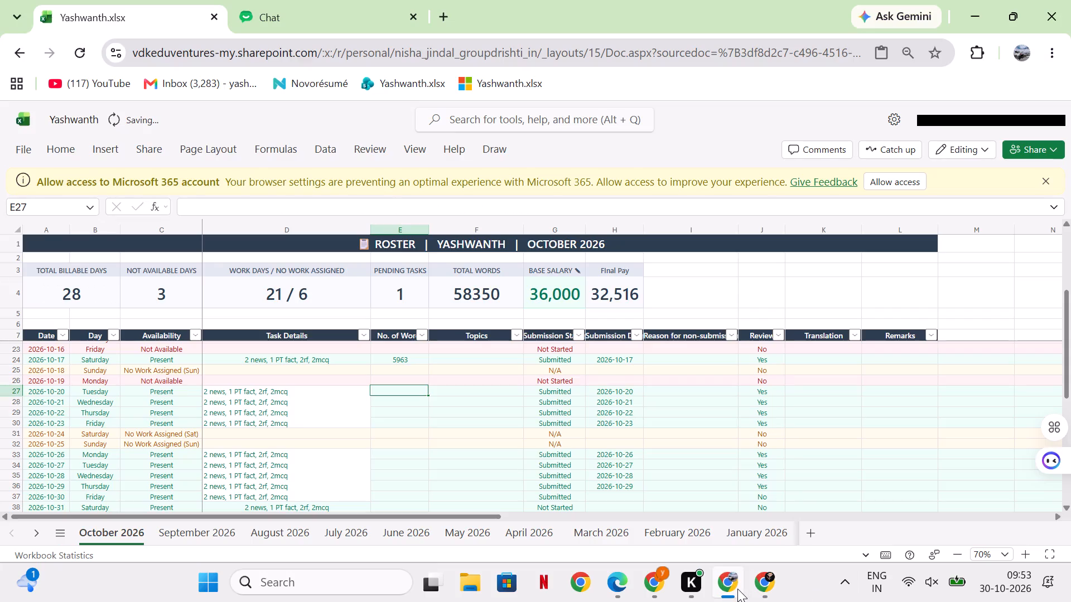
click(757, 587)
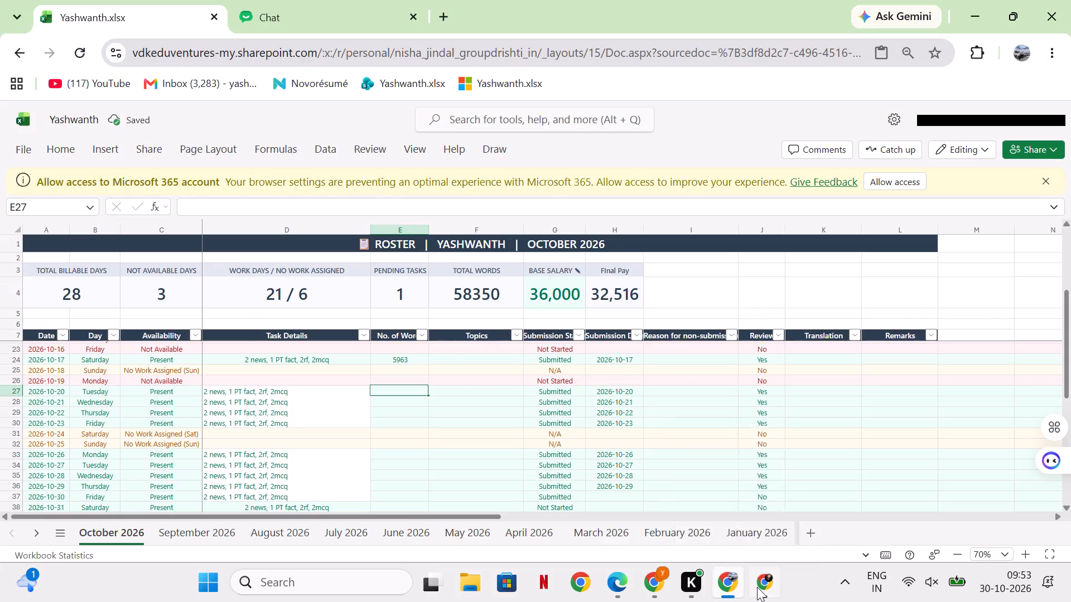
click(165, 0)
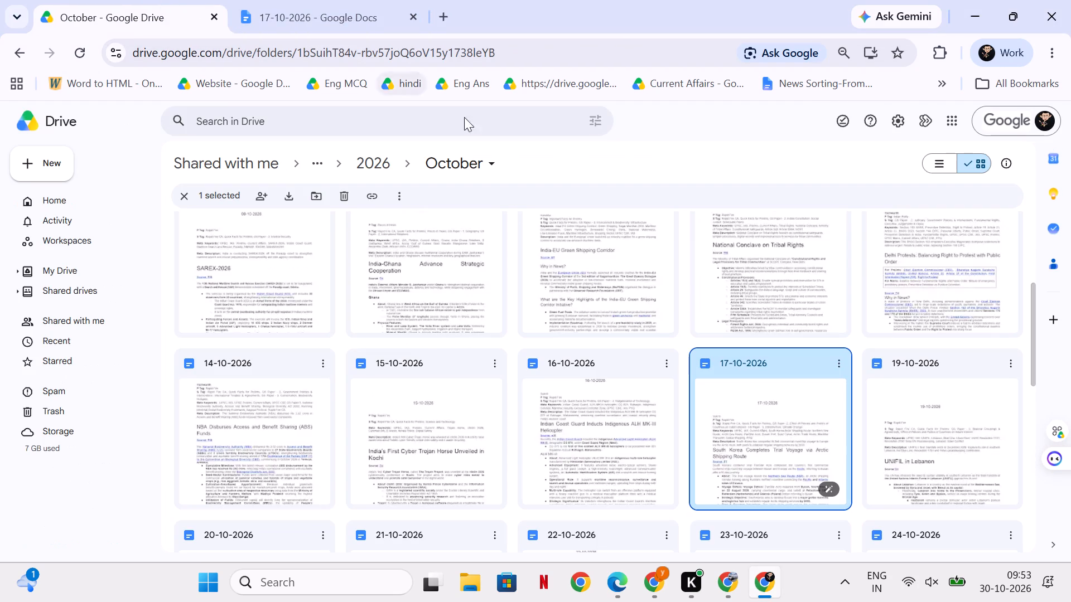
scroll(177, 391, down, 2)
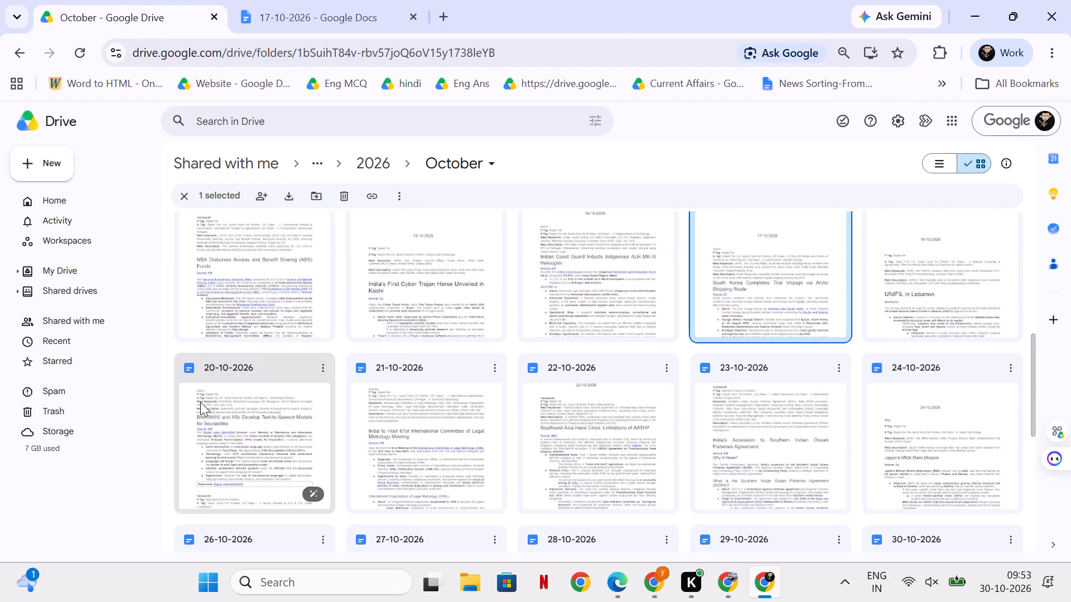
double_click(201, 402)
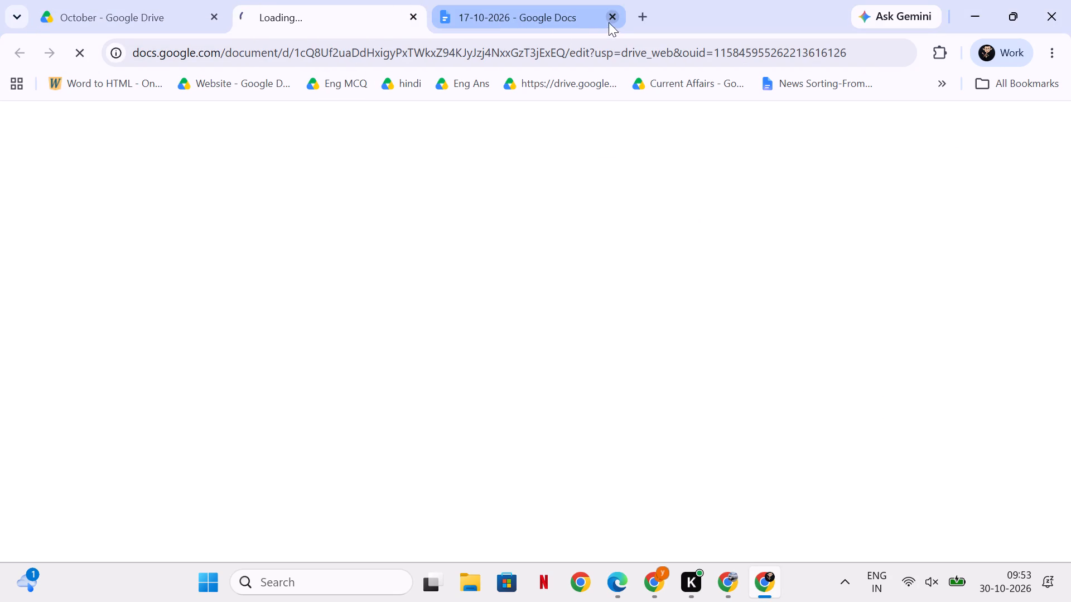
click(610, 21)
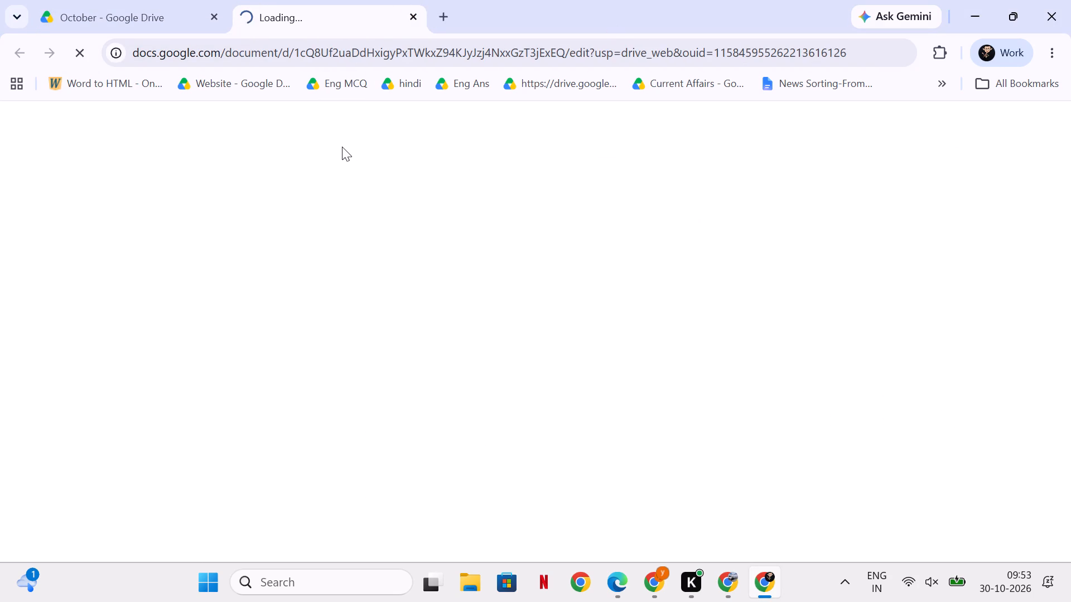
Check the word count of the author's consecutive sections, from the Supreme Court religious conversion article's author line through the Reorganisation of CISF section.
scroll(257, 267, down, 3)
scroll(257, 267, up, 1)
scroll(257, 267, down, 1)
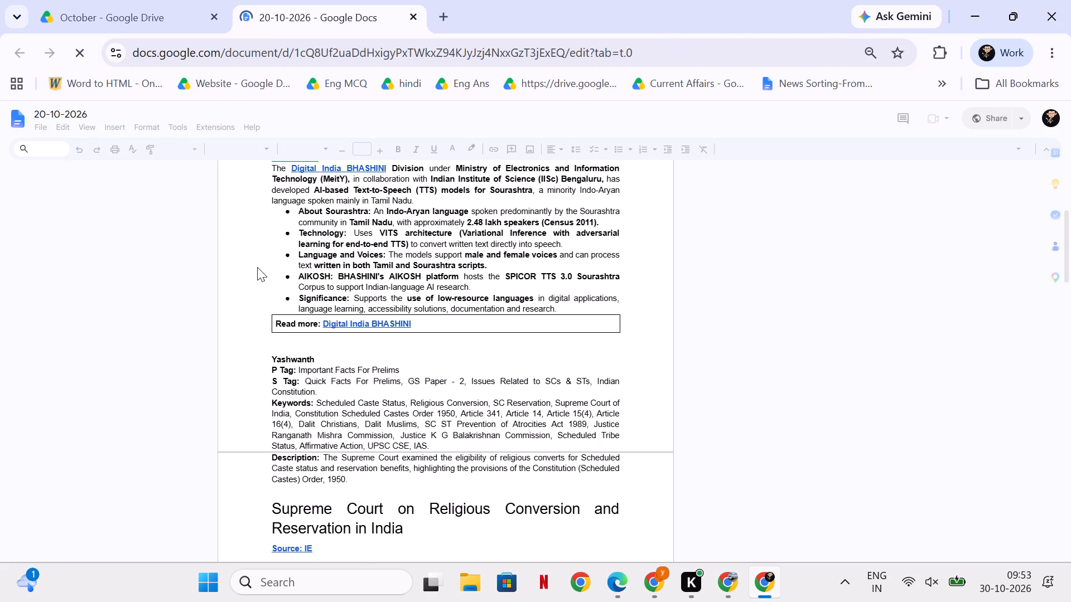
scroll(257, 267, down, 1)
click(262, 274)
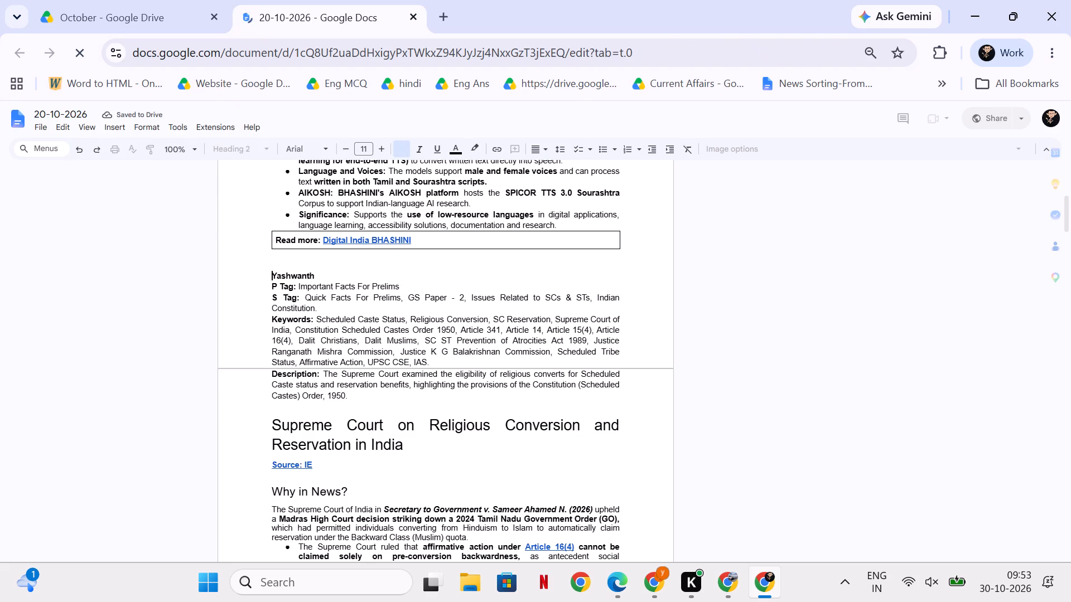
drag(264, 274, 316, 365)
scroll(298, 323, down, 1)
scroll(298, 323, up, 1)
scroll(298, 336, down, 3)
scroll(316, 348, up, 2)
scroll(316, 361, down, 1)
scroll(316, 362, up, 2)
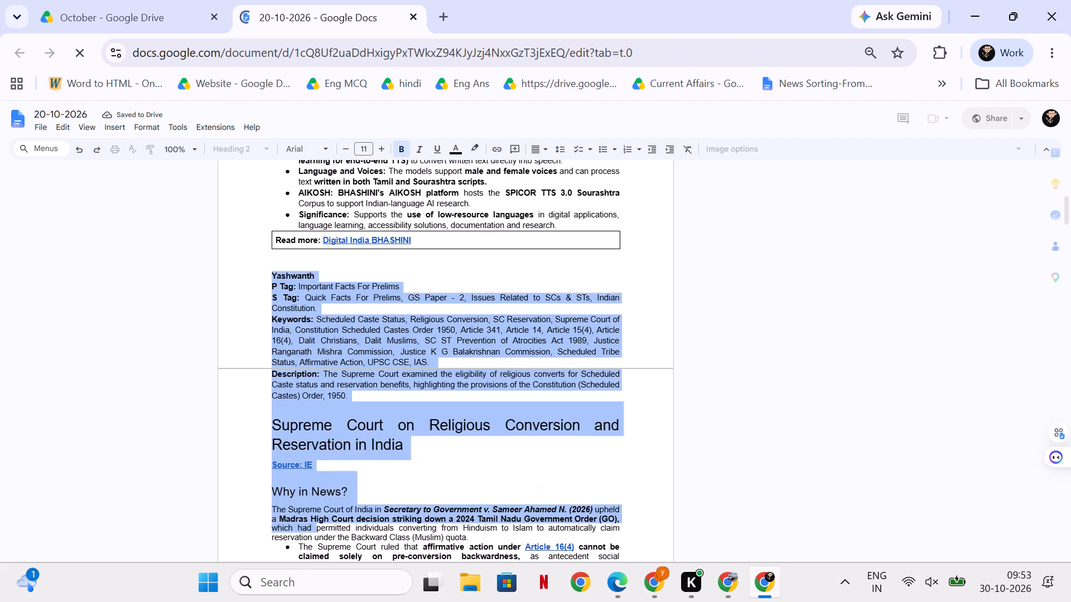
drag(316, 365, 309, 440)
scroll(303, 362, down, 2)
scroll(303, 372, up, 1)
scroll(302, 378, down, 8)
scroll(309, 440, down, 3)
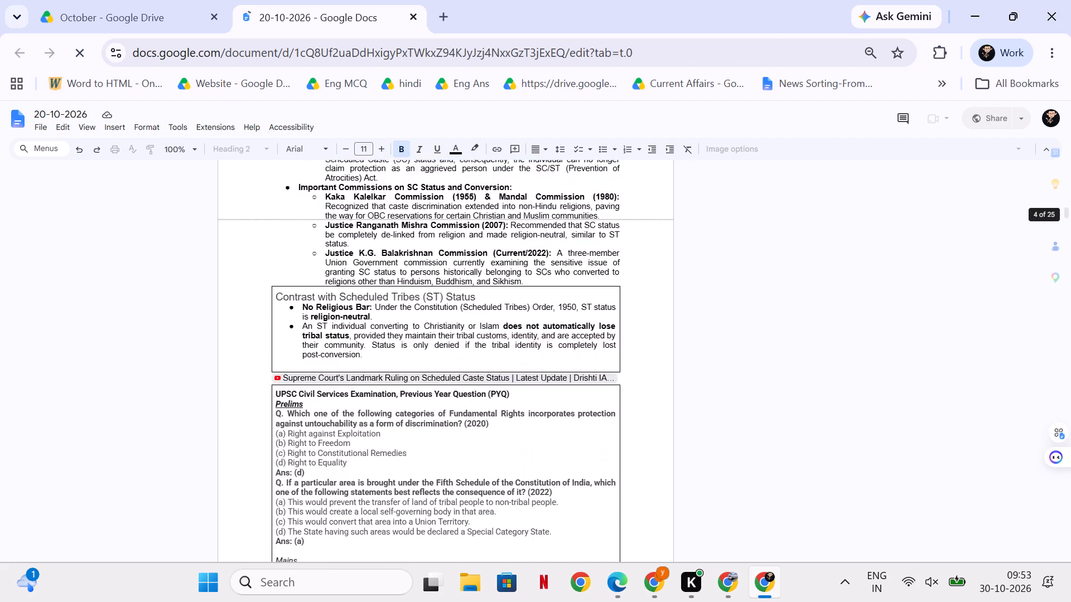
scroll(309, 440, down, 2)
drag(309, 440, 329, 444)
scroll(310, 459, up, 1)
scroll(310, 459, down, 3)
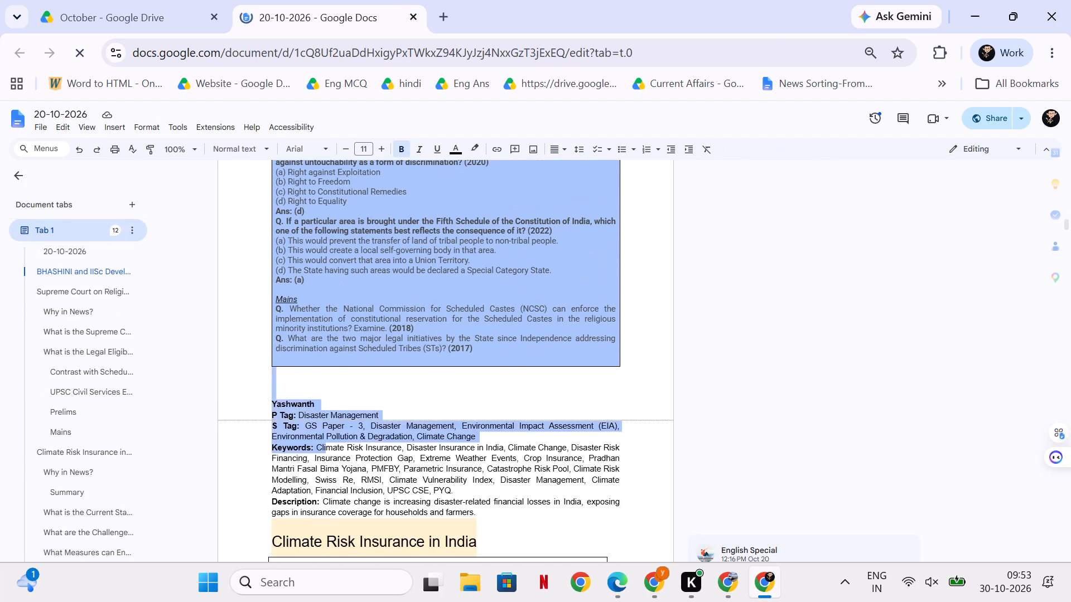
drag(329, 444, 363, 435)
scroll(329, 444, up, 2)
scroll(329, 444, down, 11)
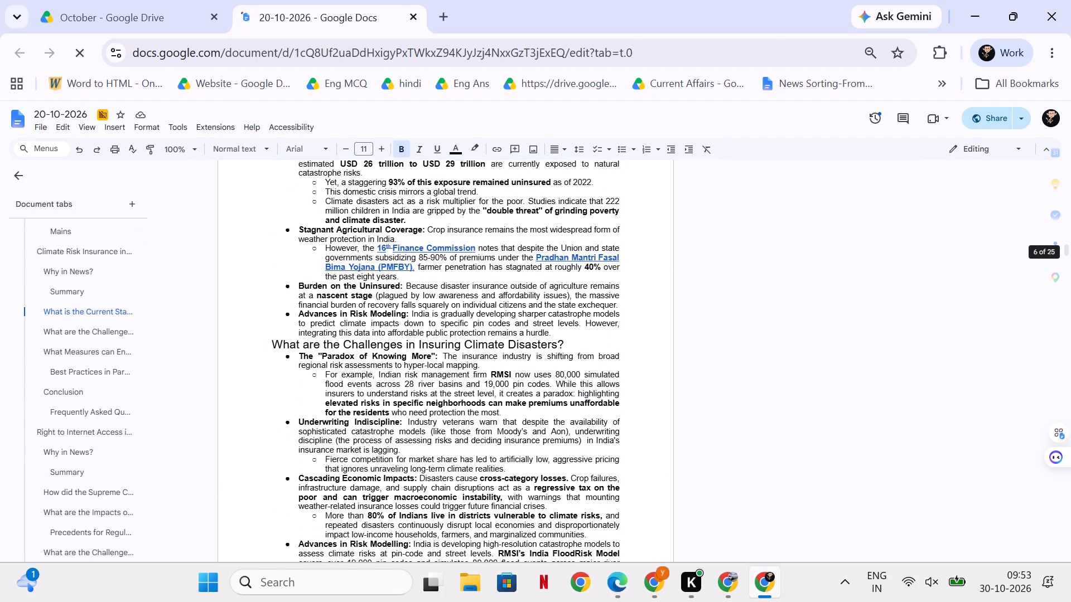
drag(363, 435, 476, 397)
scroll(470, 371, down, 1)
scroll(470, 371, up, 1)
scroll(470, 371, down, 1)
scroll(470, 371, up, 1)
scroll(470, 371, down, 3)
scroll(476, 391, up, 1)
scroll(476, 391, down, 2)
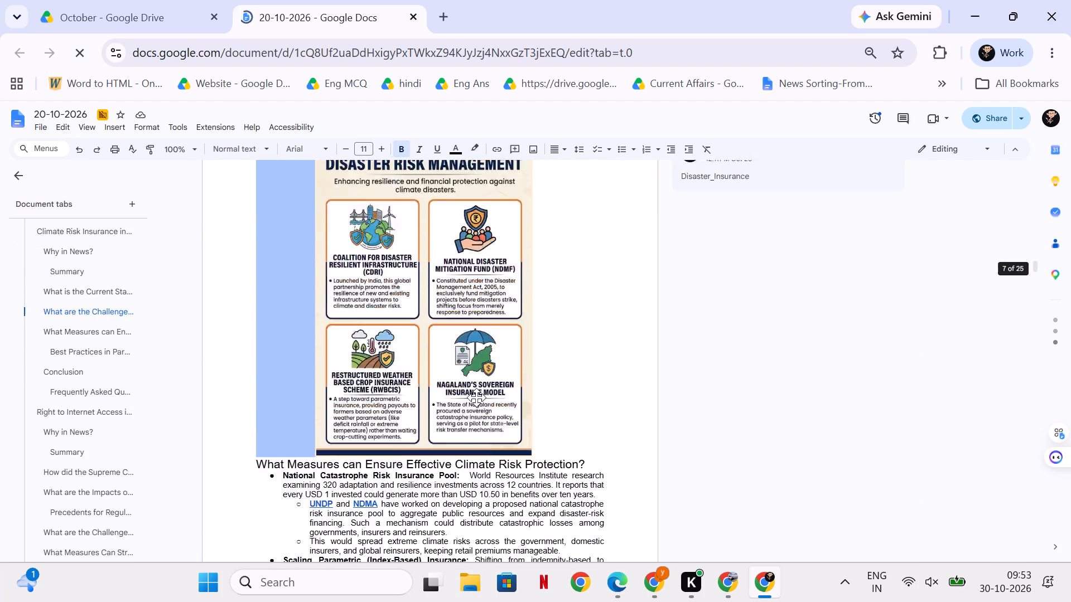
scroll(476, 397, down, 2)
drag(476, 397, 472, 421)
scroll(476, 411, up, 1)
scroll(476, 411, down, 7)
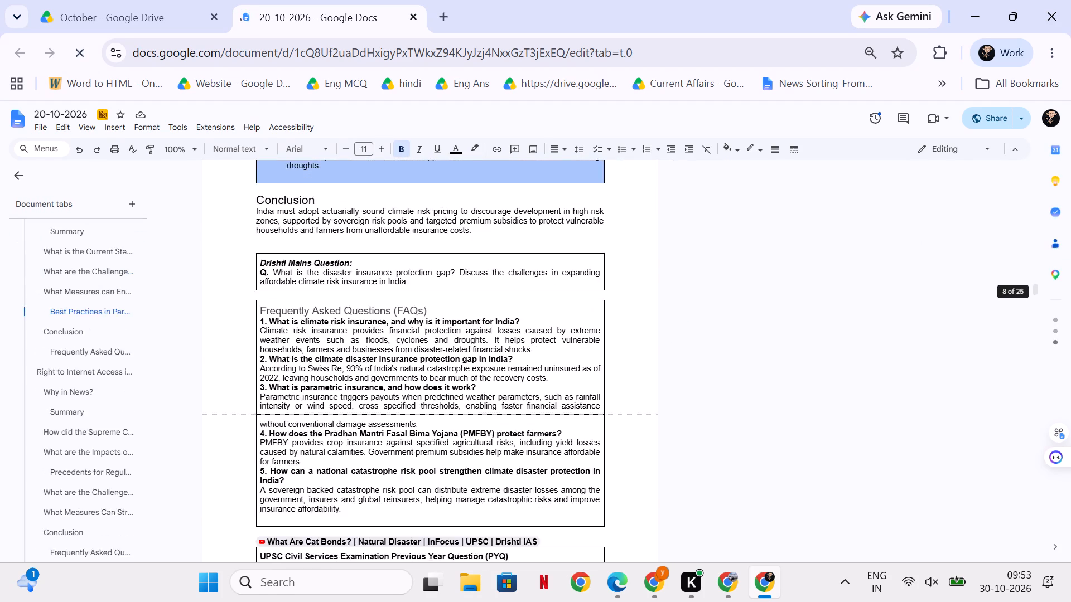
scroll(472, 421, down, 1)
drag(472, 421, 472, 428)
scroll(472, 427, down, 4)
scroll(472, 428, up, 1)
scroll(472, 428, down, 2)
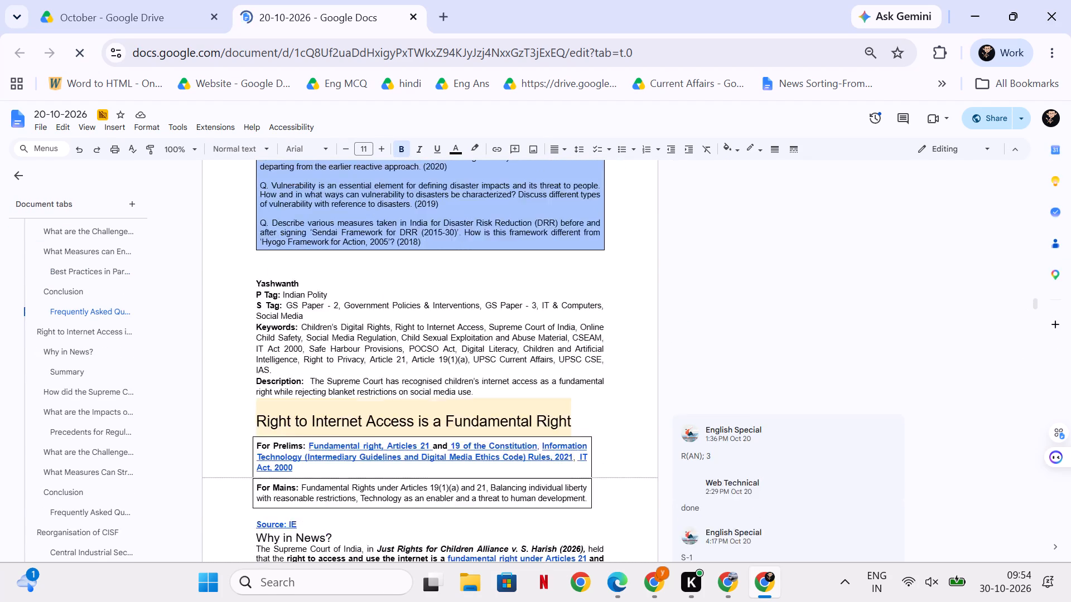
scroll(472, 428, down, 1)
drag(472, 428, 482, 444)
scroll(472, 429, up, 1)
scroll(472, 429, down, 3)
scroll(481, 433, up, 1)
scroll(482, 434, down, 3)
scroll(482, 436, up, 1)
scroll(482, 436, down, 2)
scroll(482, 438, up, 1)
scroll(482, 443, down, 1)
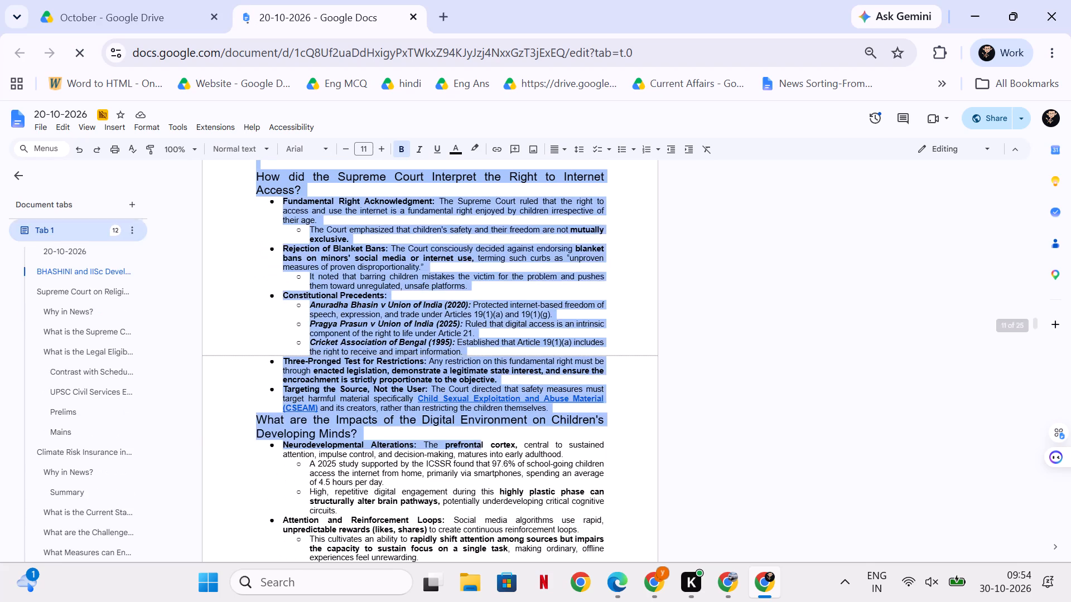
drag(482, 444, 480, 452)
scroll(482, 444, down, 7)
scroll(481, 448, up, 1)
scroll(480, 451, down, 4)
scroll(480, 452, up, 1)
scroll(480, 452, down, 8)
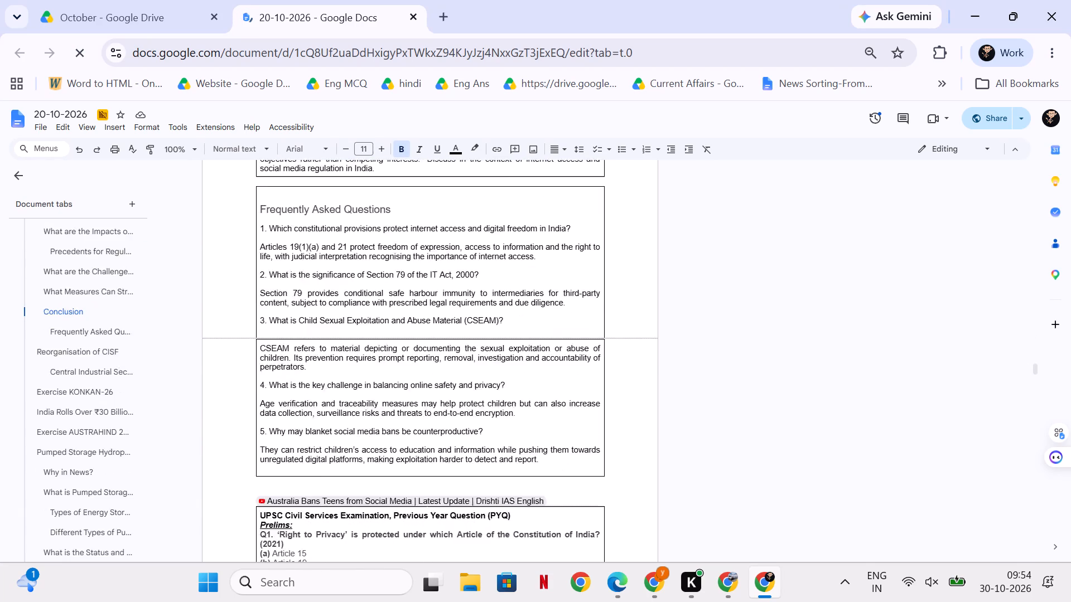
scroll(480, 452, down, 2)
drag(480, 452, 482, 462)
scroll(482, 462, down, 3)
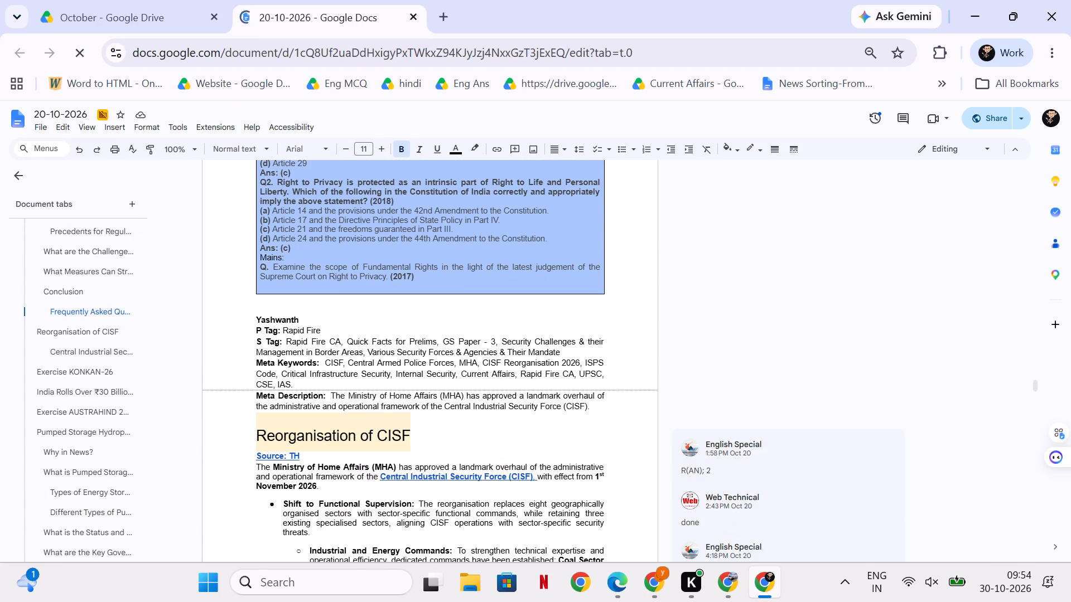
drag(482, 462, 478, 472)
scroll(478, 472, down, 3)
scroll(478, 472, up, 1)
scroll(478, 472, down, 1)
scroll(478, 472, up, 1)
scroll(478, 472, down, 2)
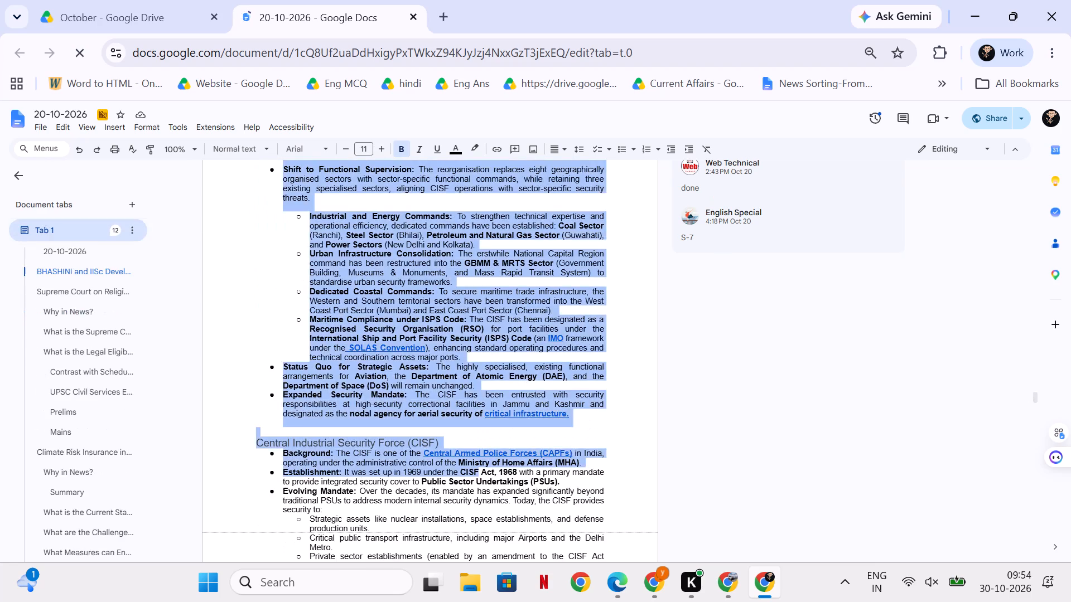
drag(478, 472, 480, 480)
scroll(478, 472, down, 2)
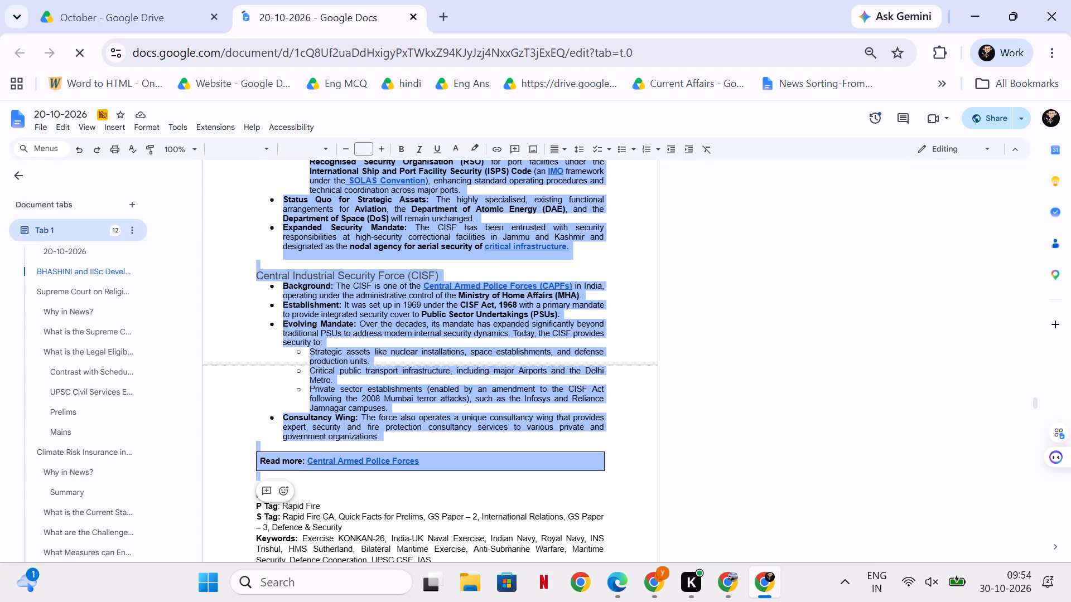
key(ctrl+shift+c)
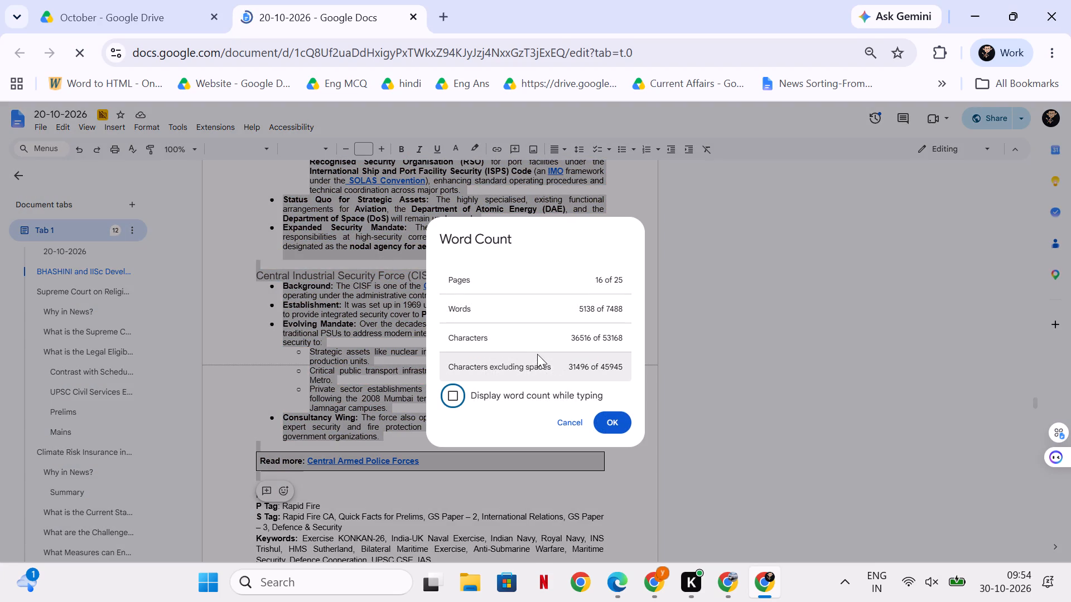
click(621, 417)
Look through the rest of the 20-10-2026 document for further sections by the author.
click(499, 362)
scroll(498, 360, down, 3)
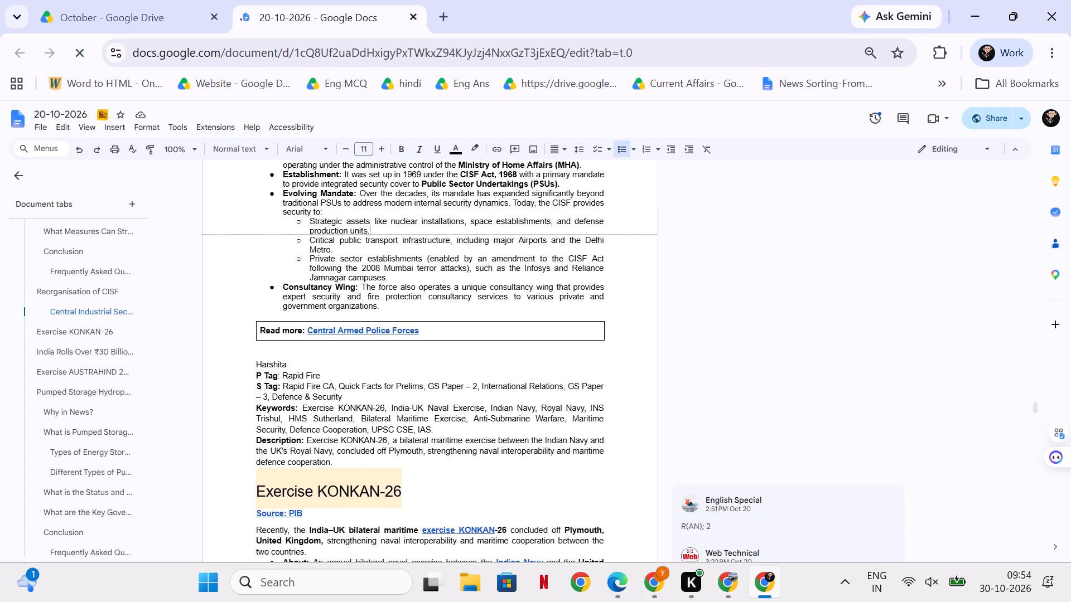
scroll(498, 360, down, 8)
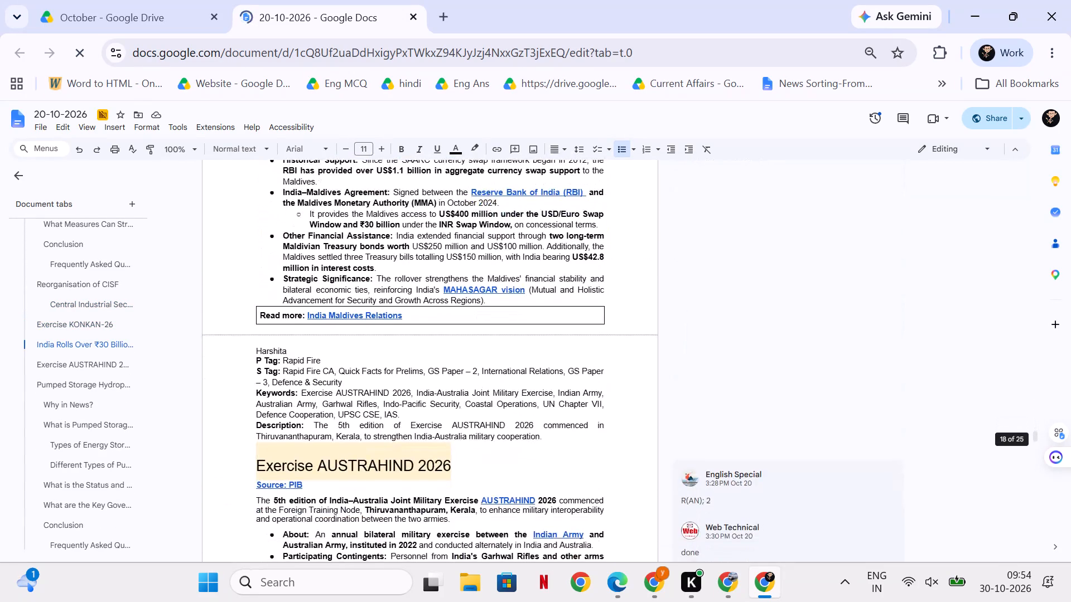
scroll(498, 360, down, 8)
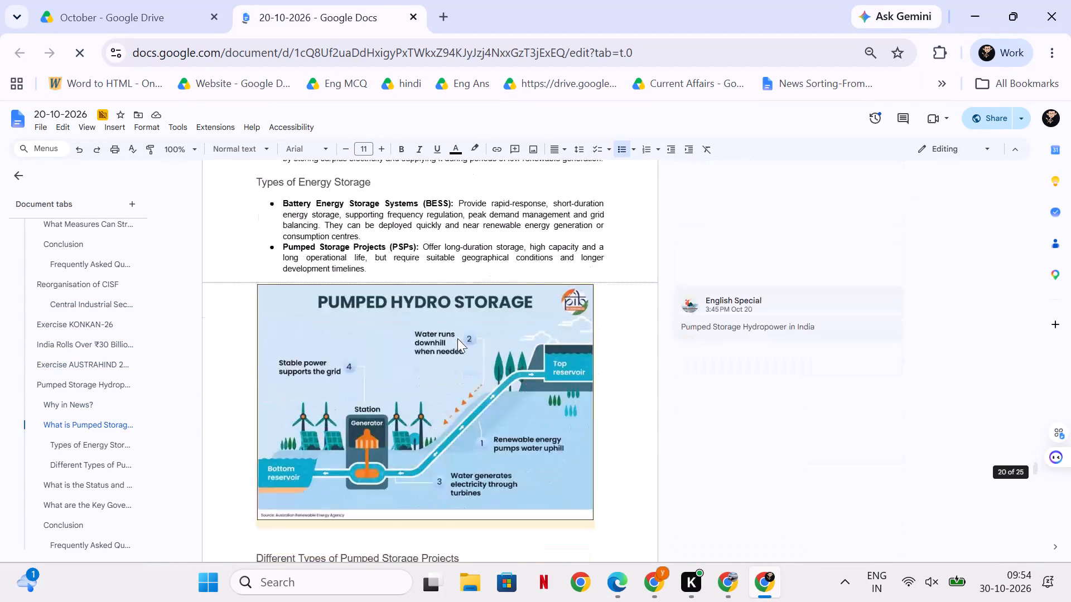
scroll(457, 338, down, 8)
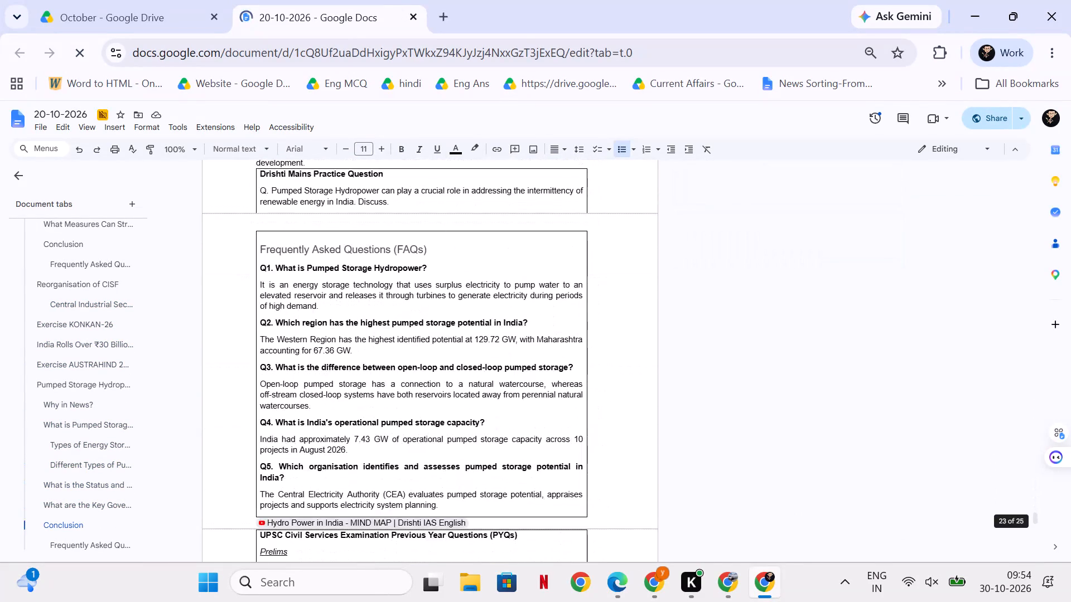
scroll(451, 338, down, 8)
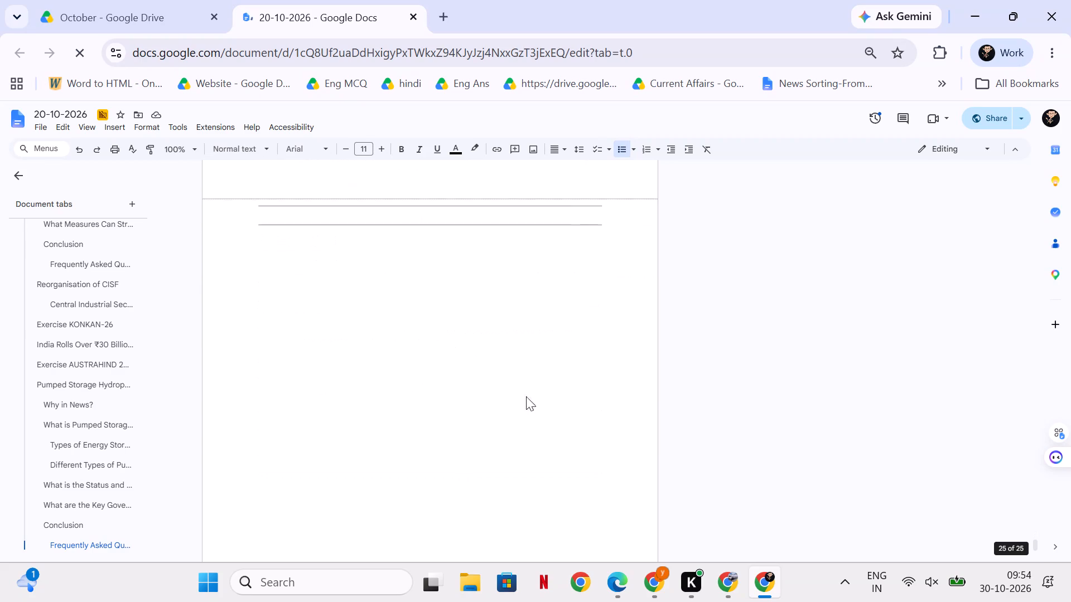
scroll(526, 396, down, 1)
Switch to the roster workbook and enter 5738 as the number of words for 2026-10-20.
click(734, 577)
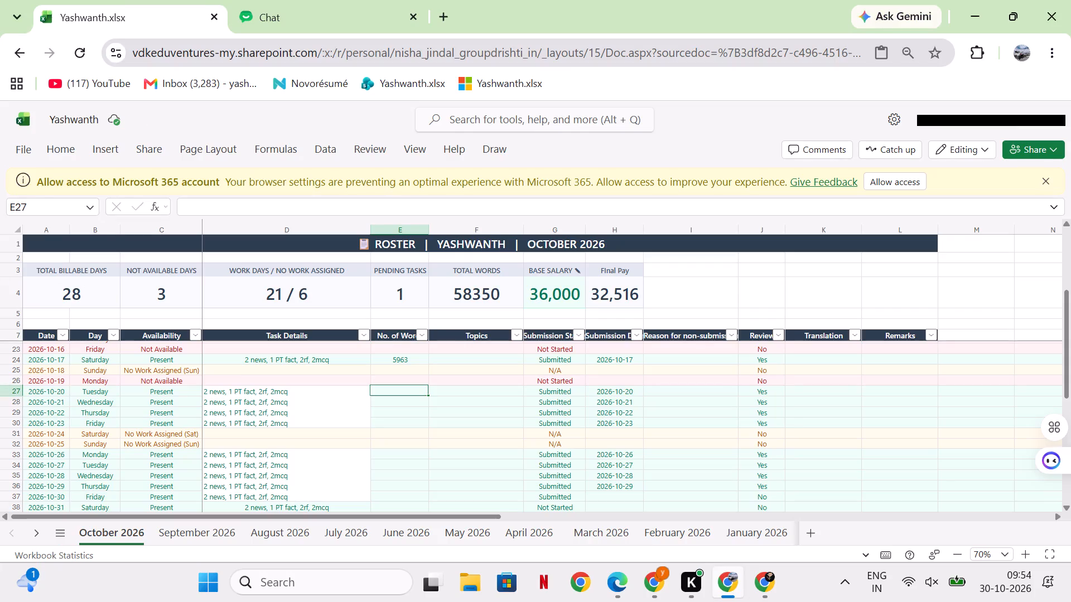
double_click(389, 389)
text(57)
key(3)
key(8)
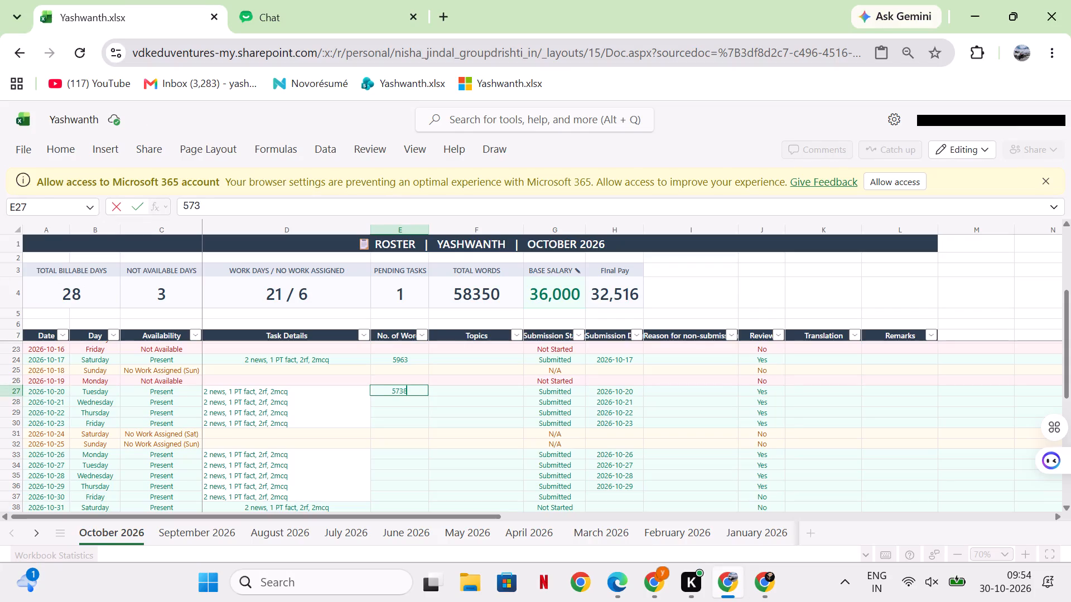
click(389, 405)
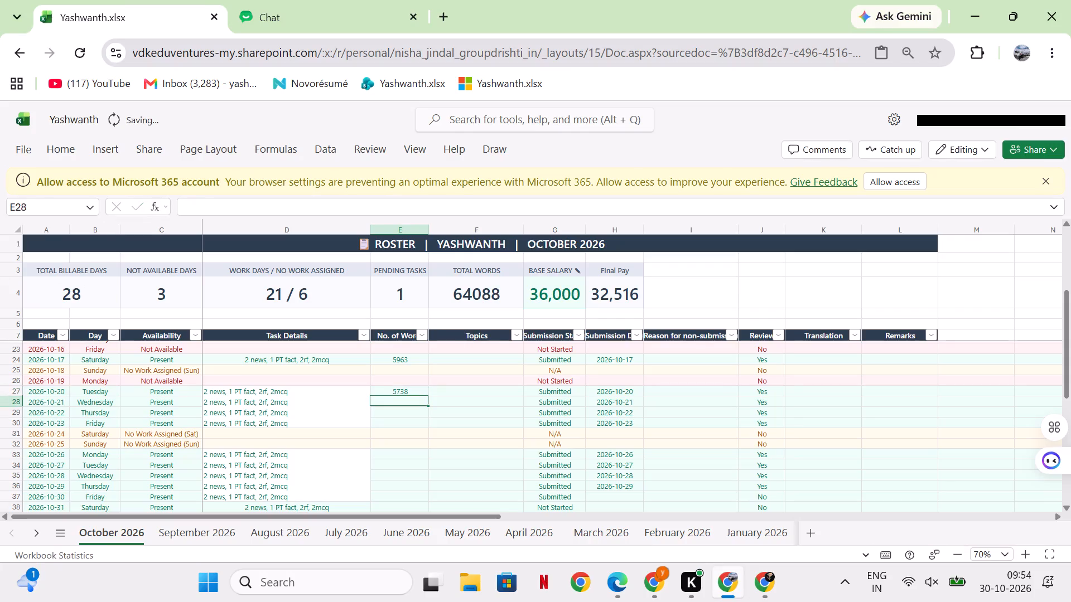
Switch back to Drive, open the 21-10-2026 document from the October folder and close the 20-10-2026 document.
click(766, 566)
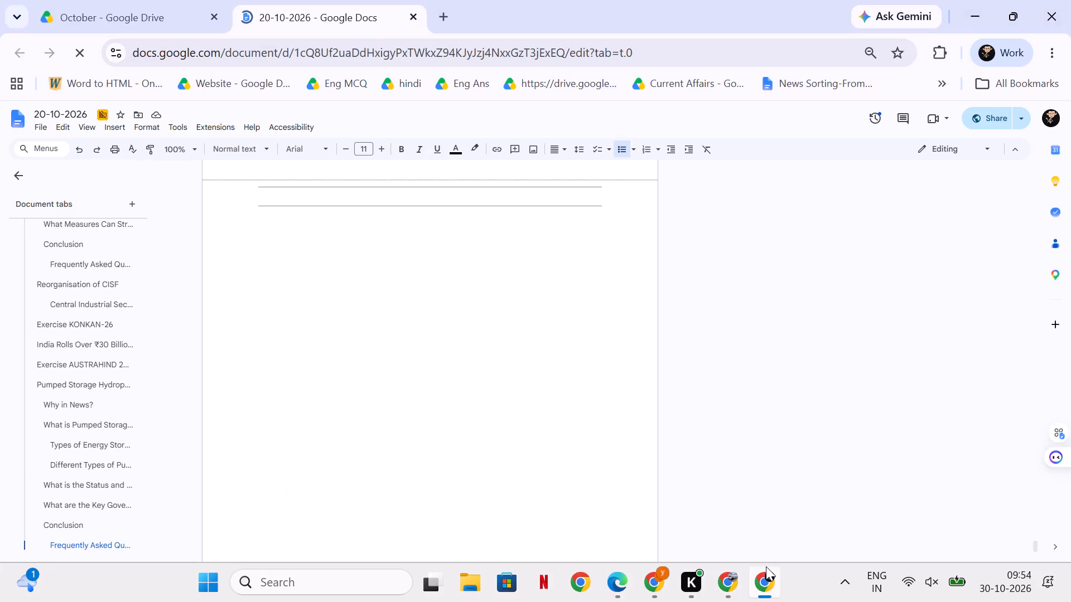
click(208, 0)
double_click(395, 396)
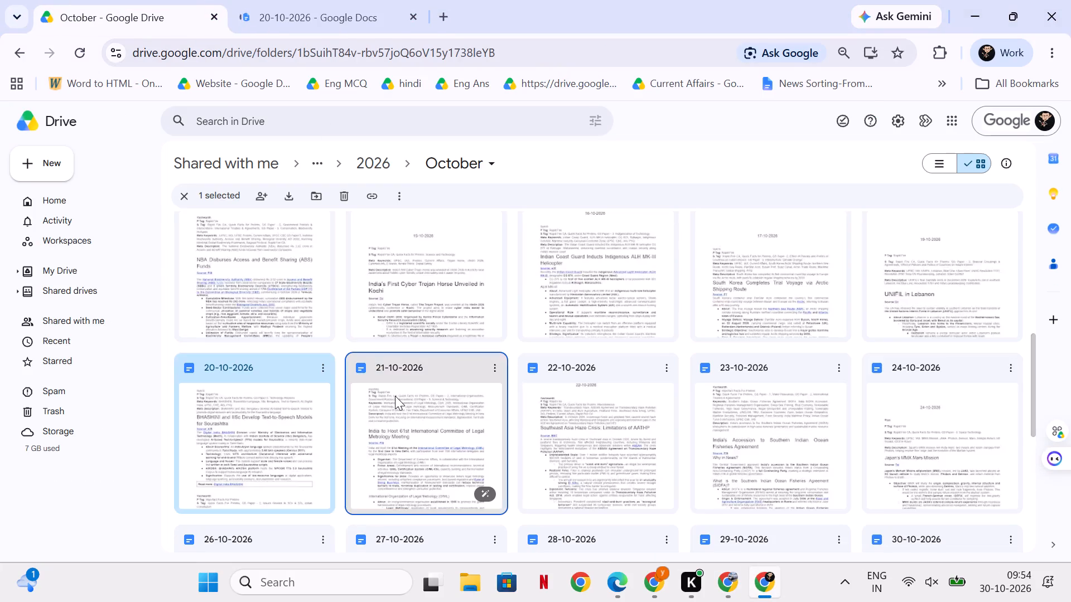
click(608, 13)
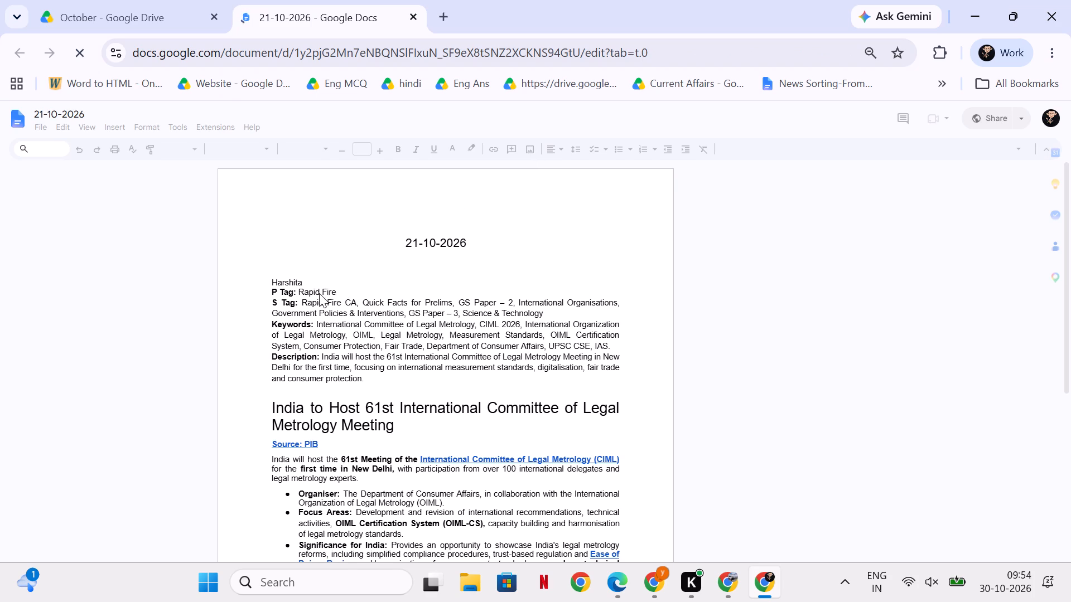
Check the word count of the author's consecutive sections, from the Open Coalition on Compliance Carbon Markets author line through the 25th SCO meeting section.
scroll(318, 293, down, 5)
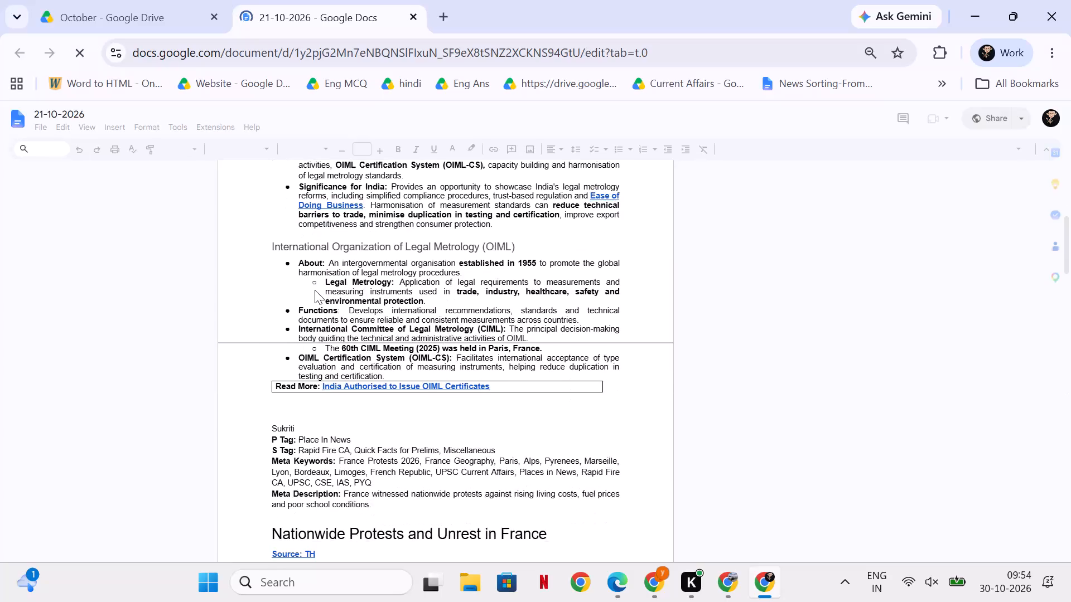
scroll(315, 290, down, 5)
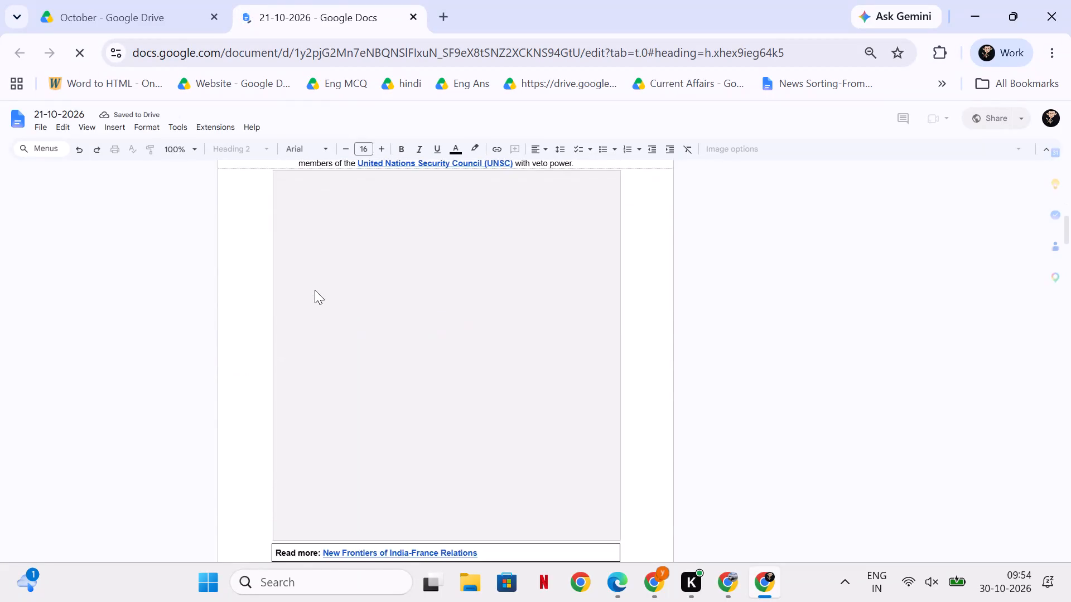
scroll(315, 290, down, 5)
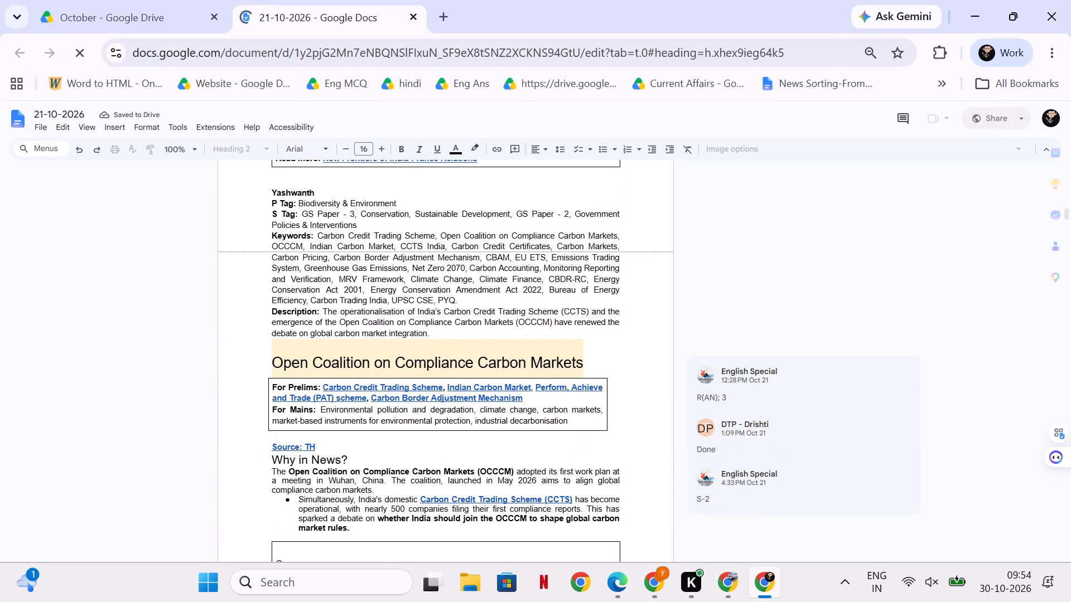
drag(271, 188, 368, 283)
scroll(312, 294, down, 3)
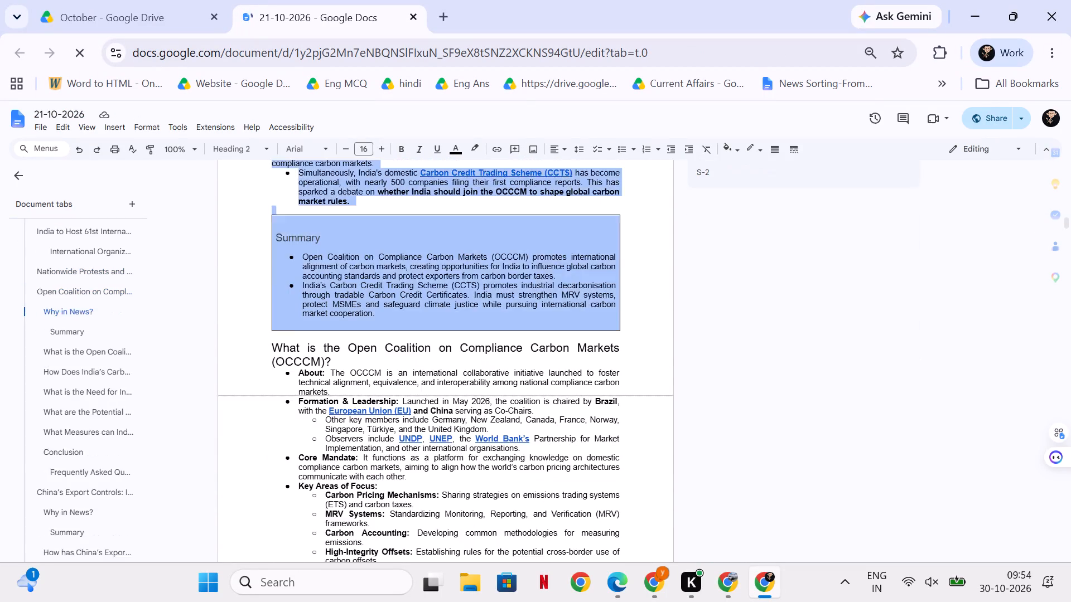
drag(368, 283, 493, 389)
scroll(368, 283, down, 8)
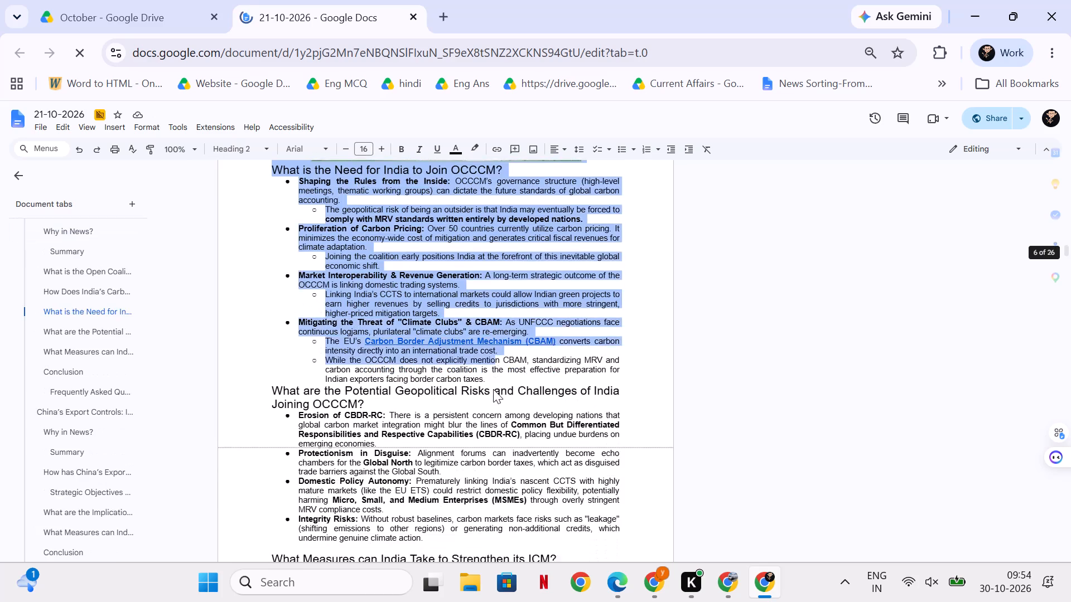
drag(493, 389, 516, 420)
scroll(493, 389, down, 8)
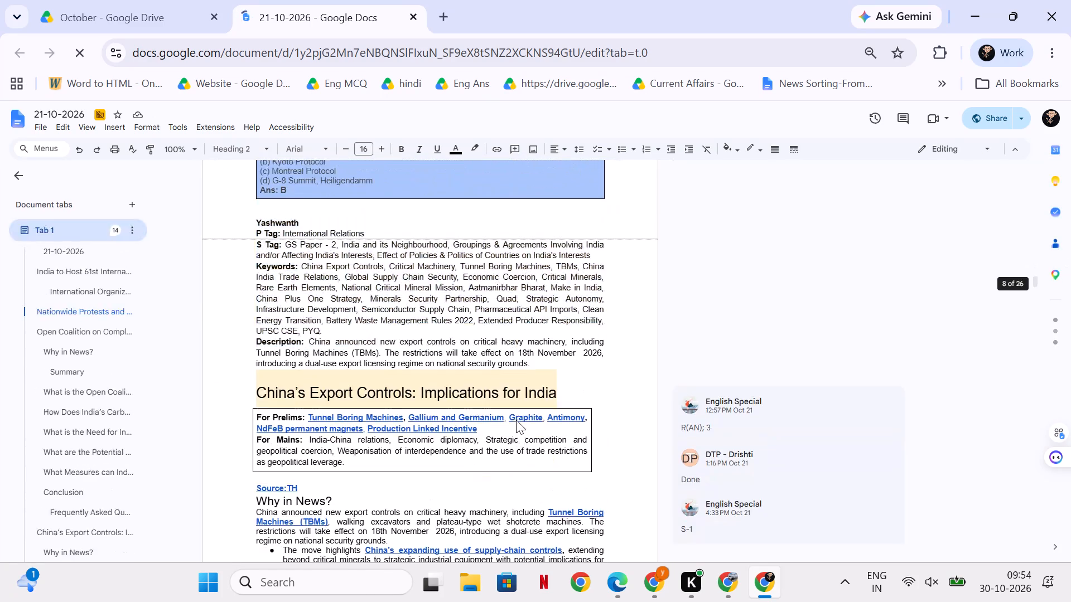
drag(516, 420, 570, 410)
scroll(516, 420, down, 8)
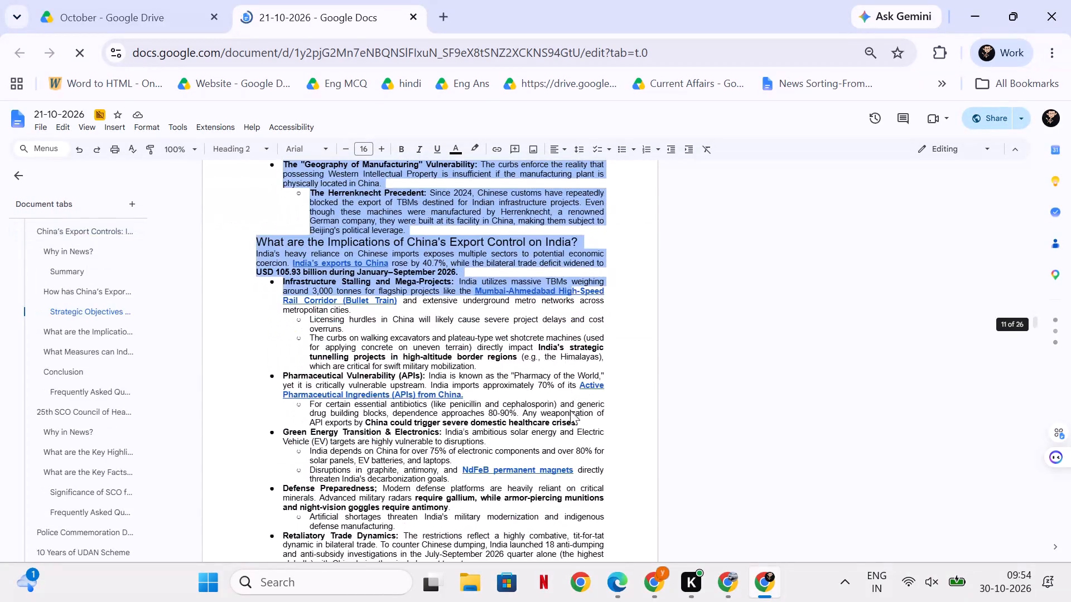
drag(570, 410, 568, 412)
scroll(570, 410, down, 8)
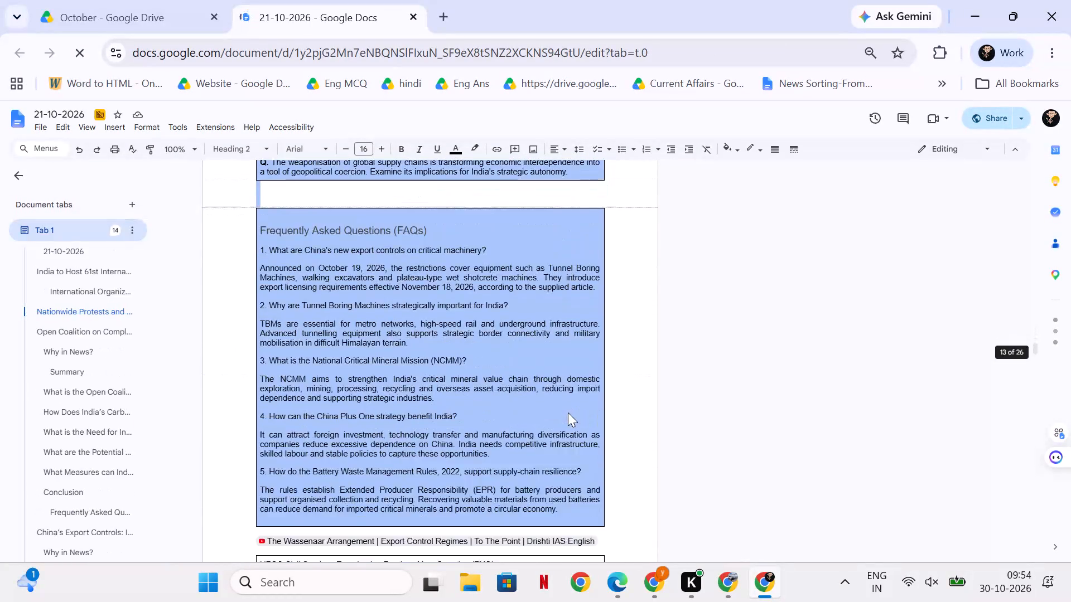
drag(568, 412, 553, 460)
scroll(568, 412, down, 7)
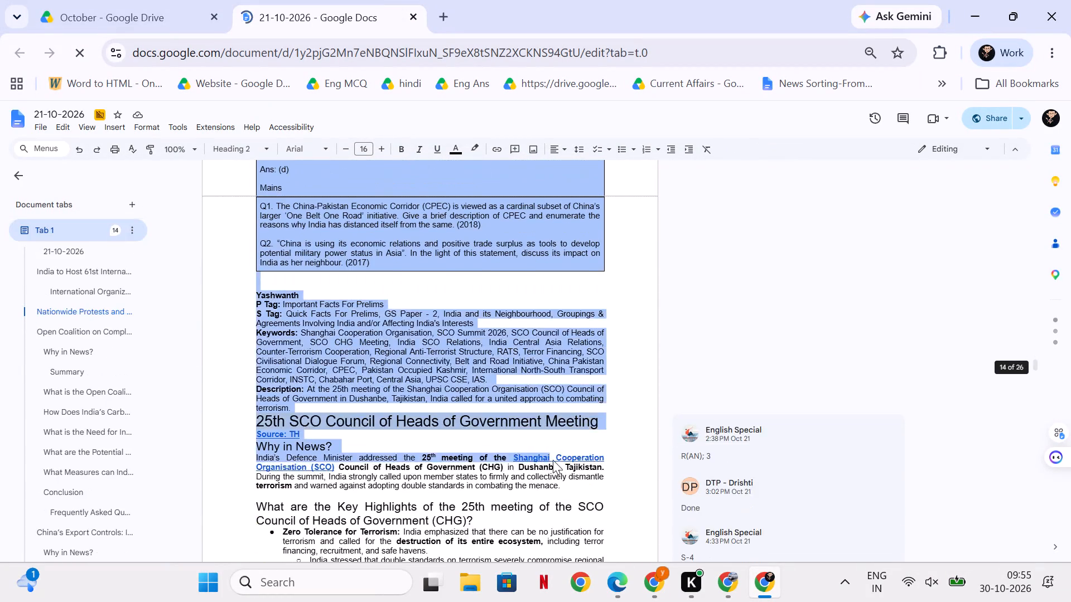
drag(553, 460, 562, 466)
scroll(553, 460, down, 7)
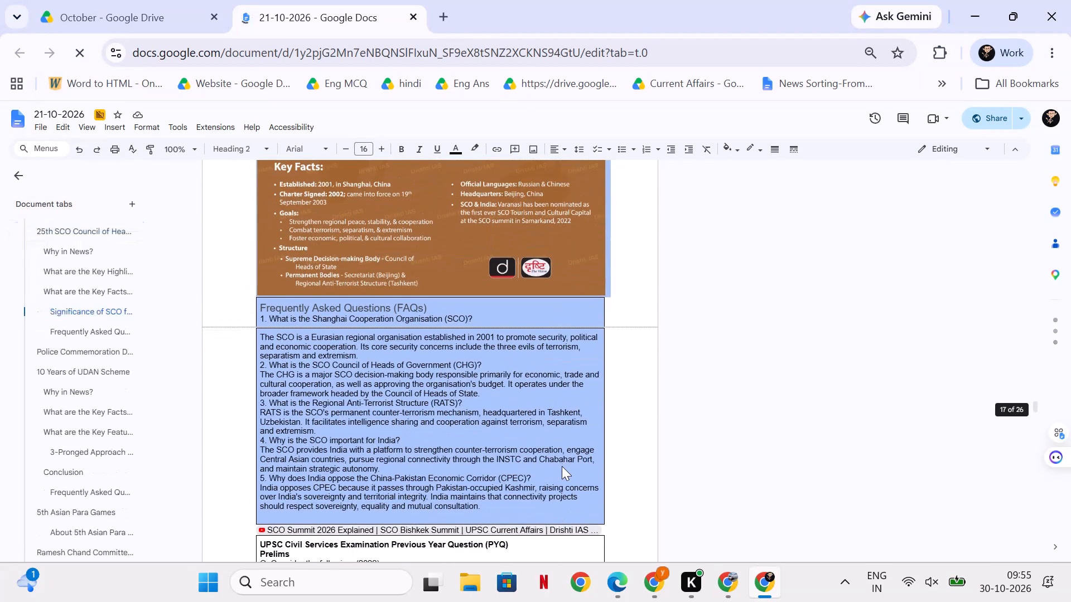
drag(562, 466, 573, 460)
scroll(562, 466, down, 7)
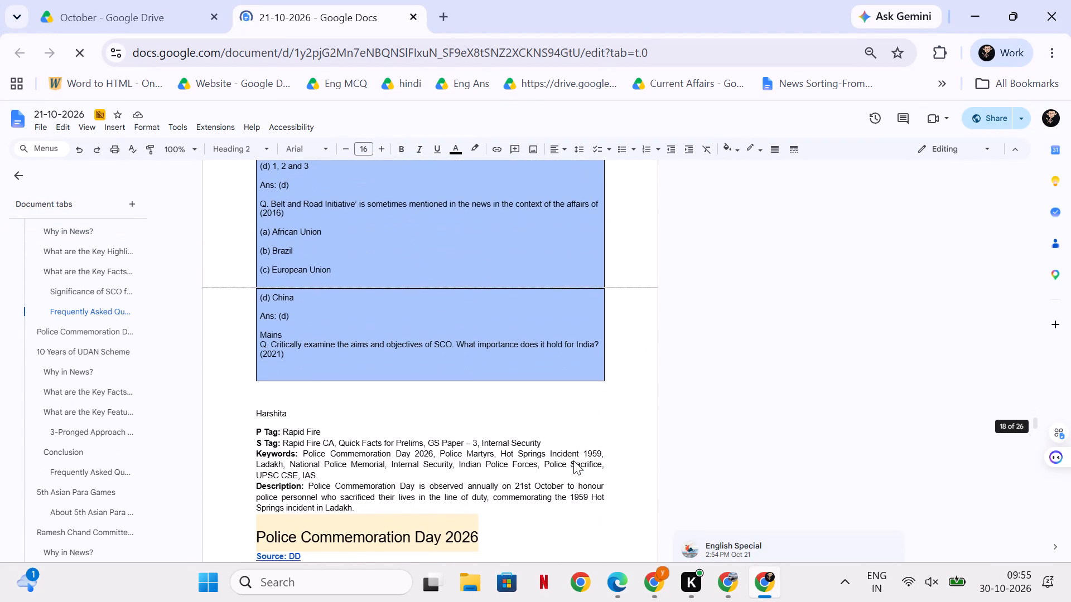
scroll(573, 460, down, 1)
drag(573, 460, 529, 352)
key(ctrl+shift+c)
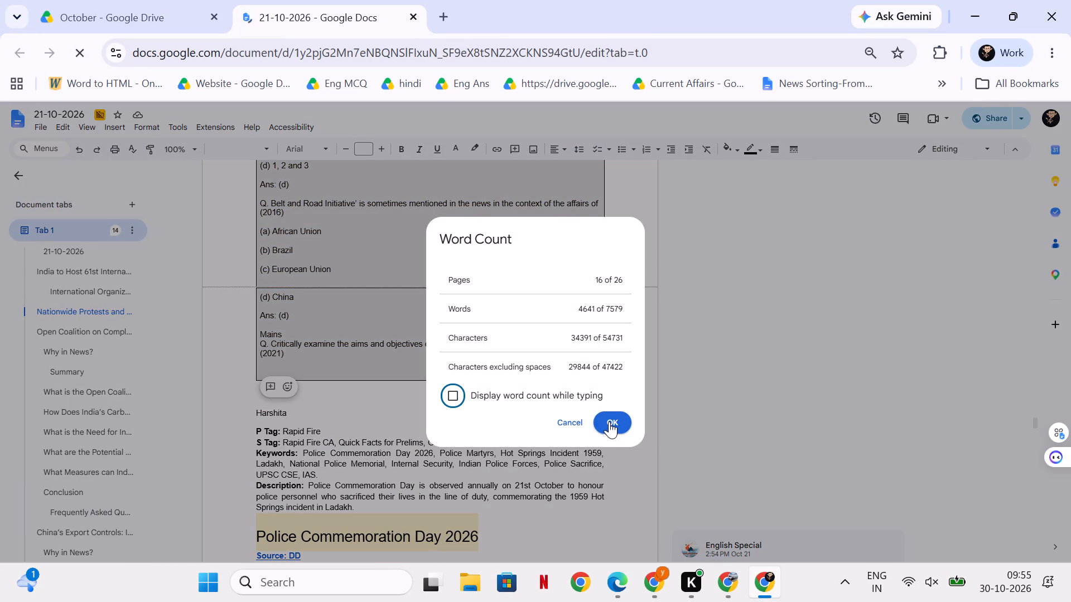
click(609, 421)
Look through the rest of the 21-10-2026 document for further sections by the author.
click(565, 404)
scroll(565, 404, down, 5)
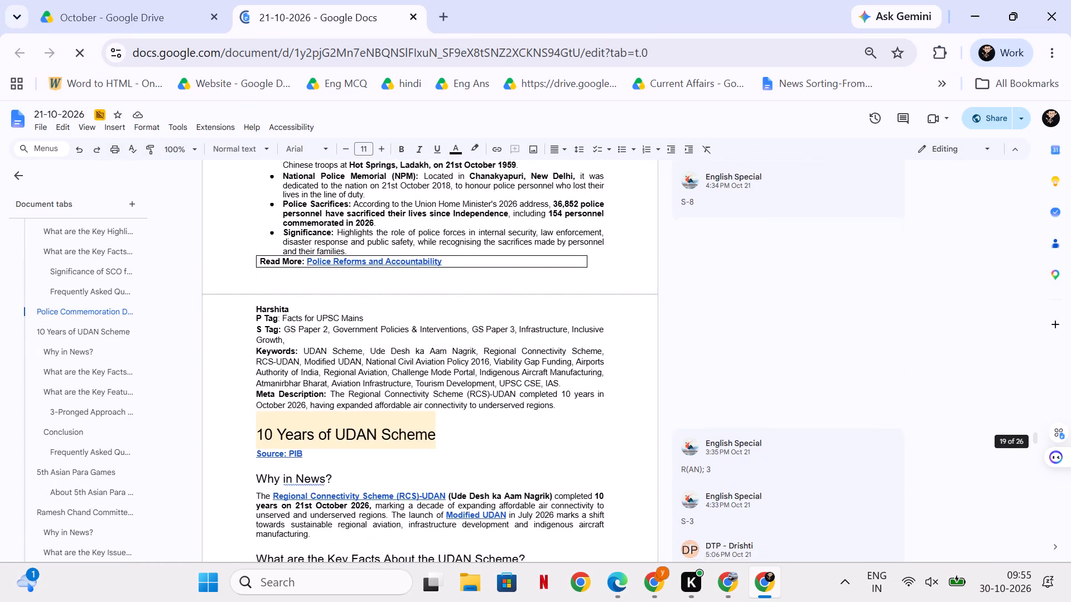
scroll(565, 404, down, 7)
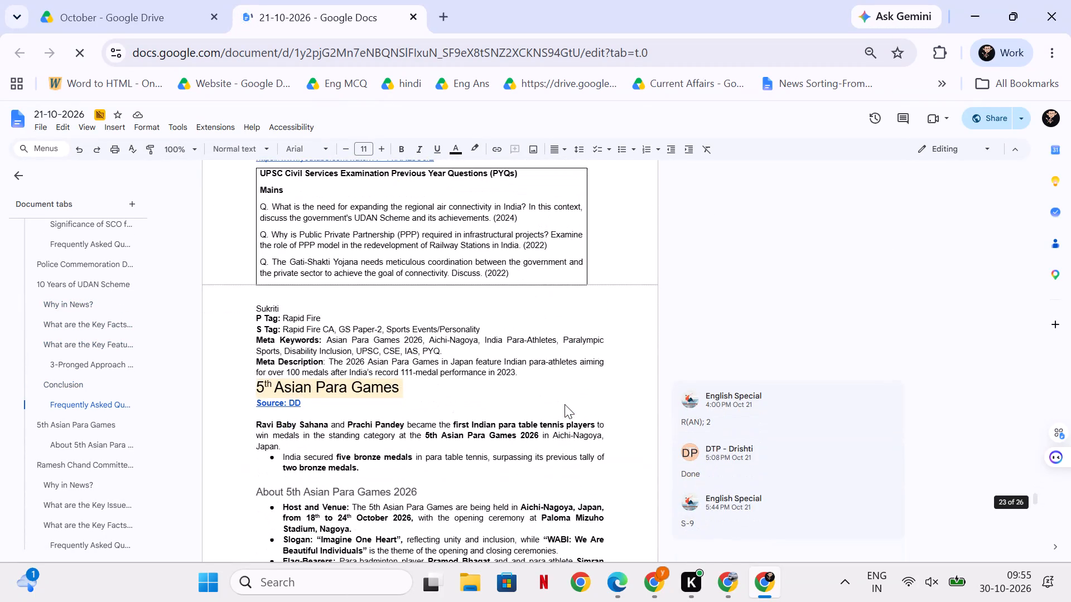
scroll(565, 404, down, 7)
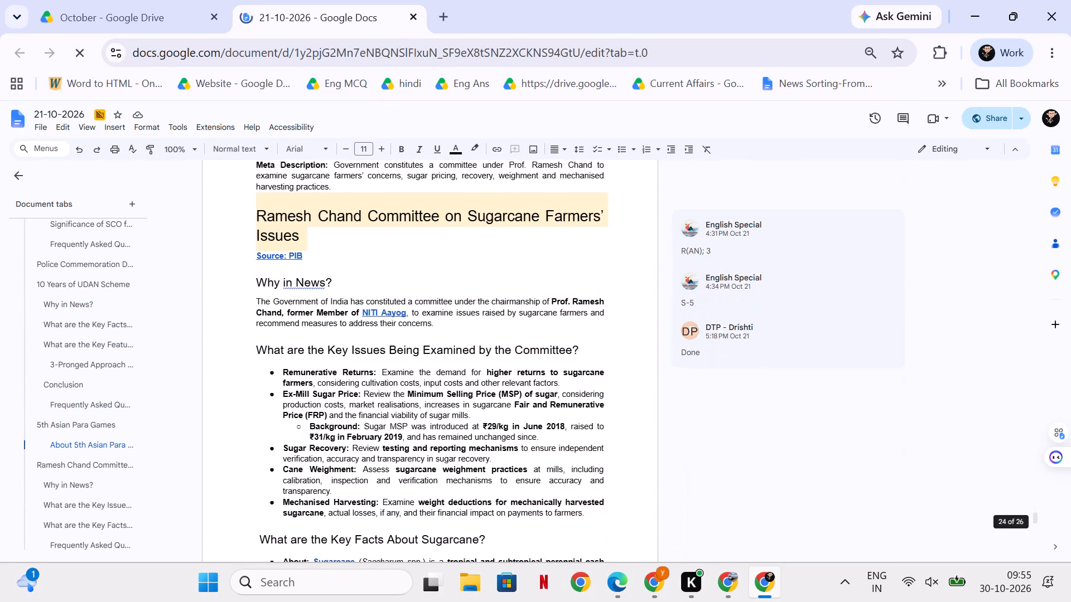
scroll(567, 366, down, 6)
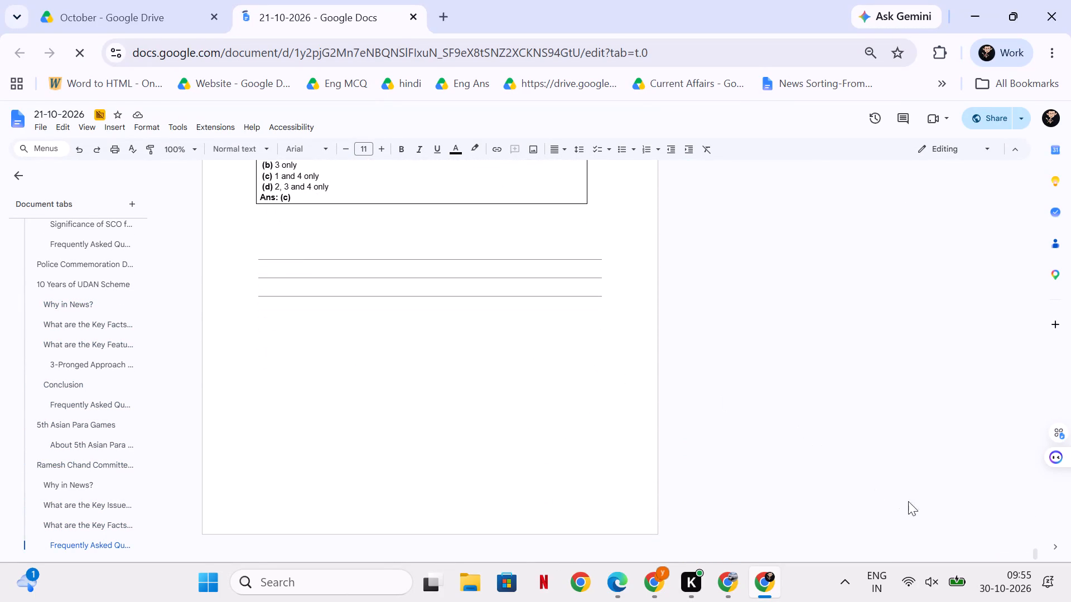
Switch to the roster workbook and enter 5141 as the number of words for 2026-10-21.
click(726, 584)
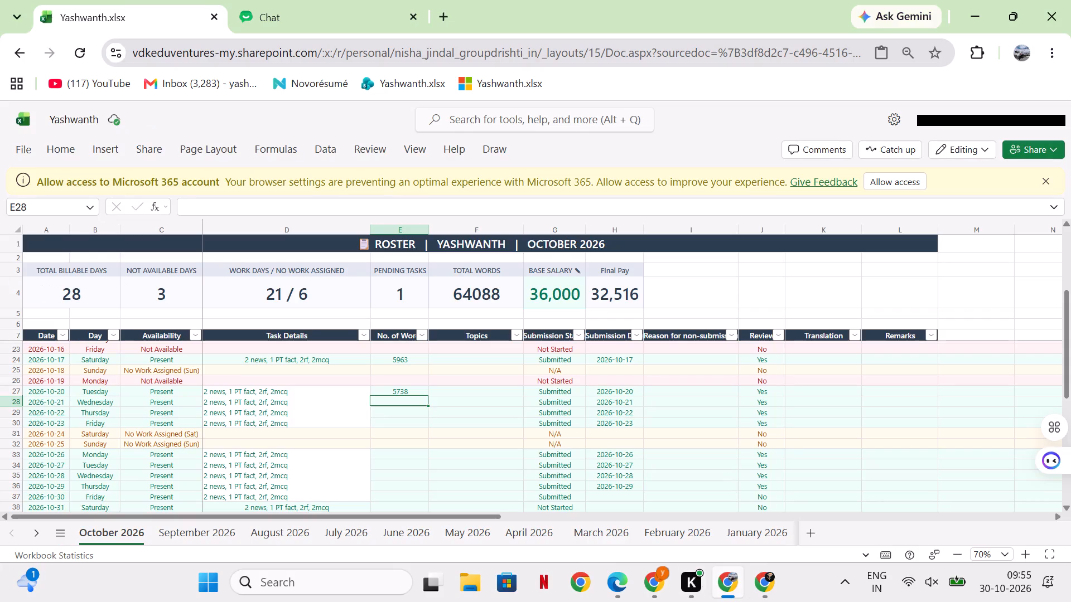
double_click(399, 401)
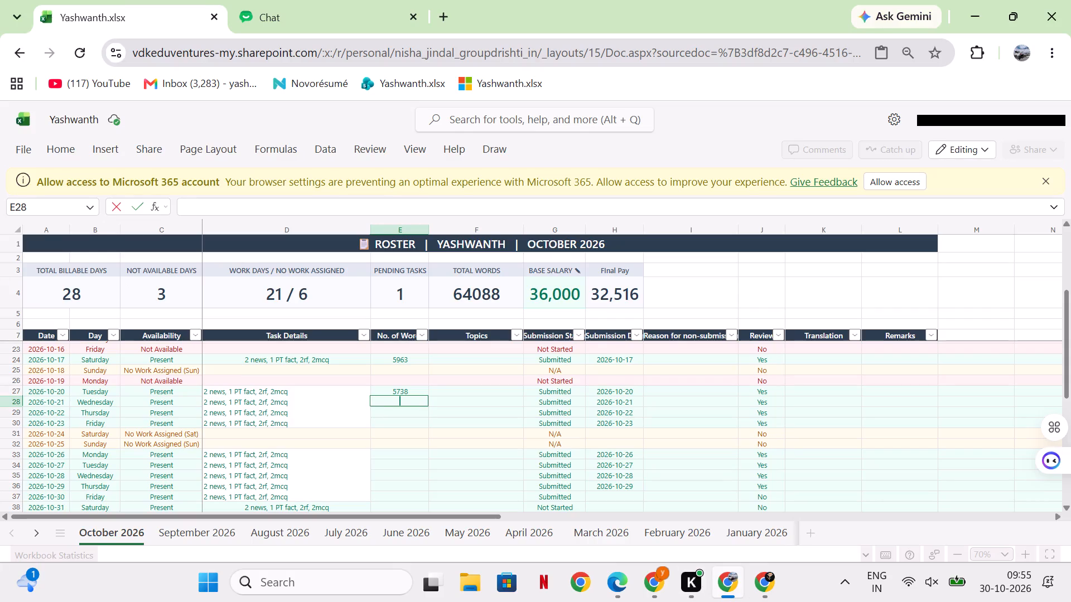
text(55)
key(BackSpace)
text(141)
click(397, 412)
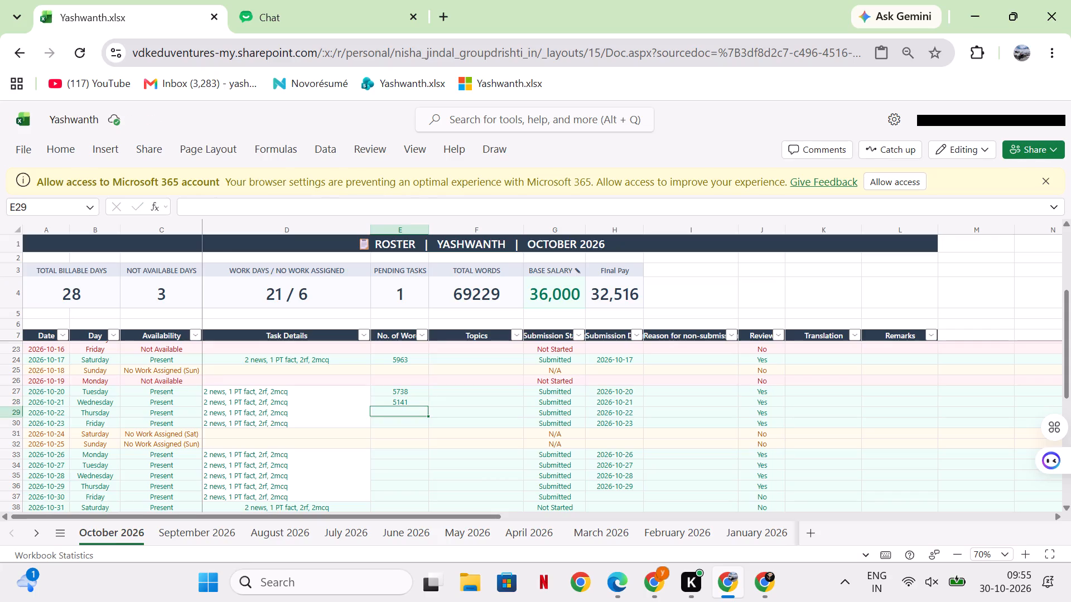
Switch back to the Drive window, close the 21-10-2026 document and open the 22-10-2026 document from the October folder.
click(762, 586)
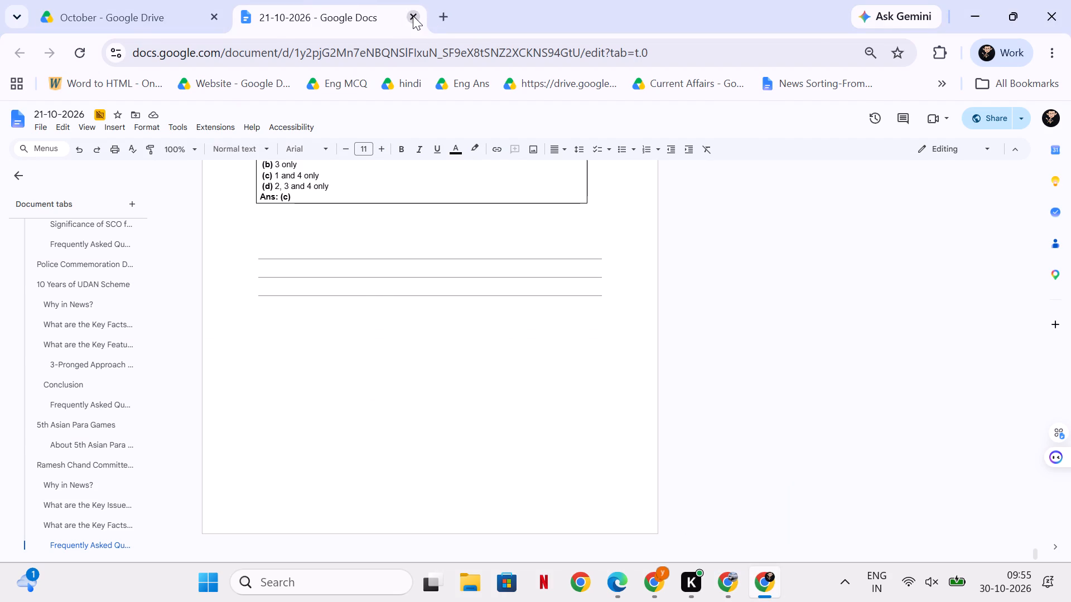
click(413, 16)
double_click(586, 387)
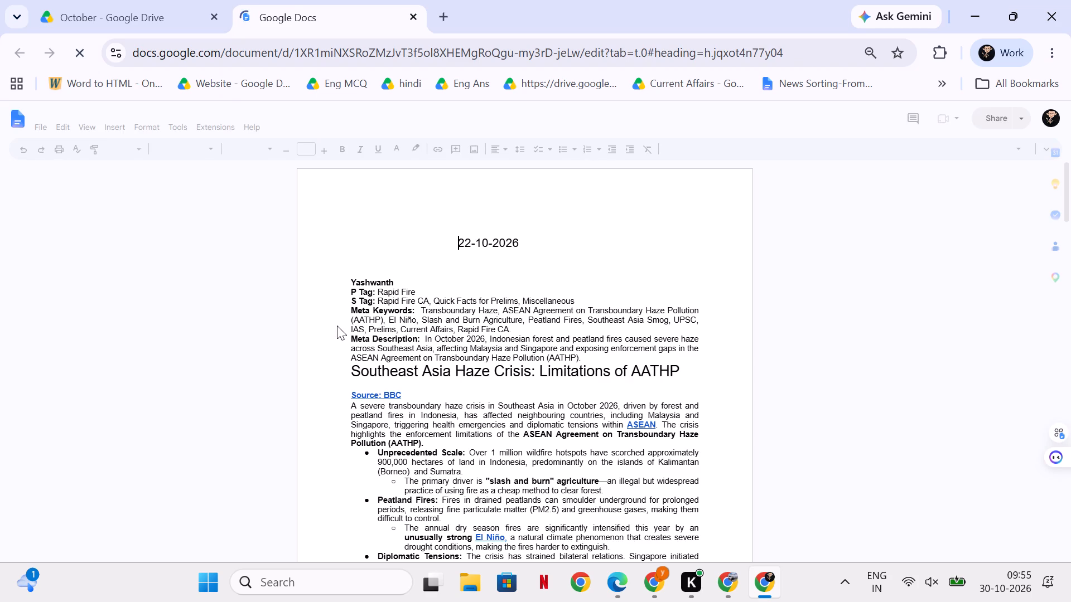
Check the word count of the author's Southeast Asia Haze Crisis section, from its author line through the Read more box.
scroll(395, 322, up, 2)
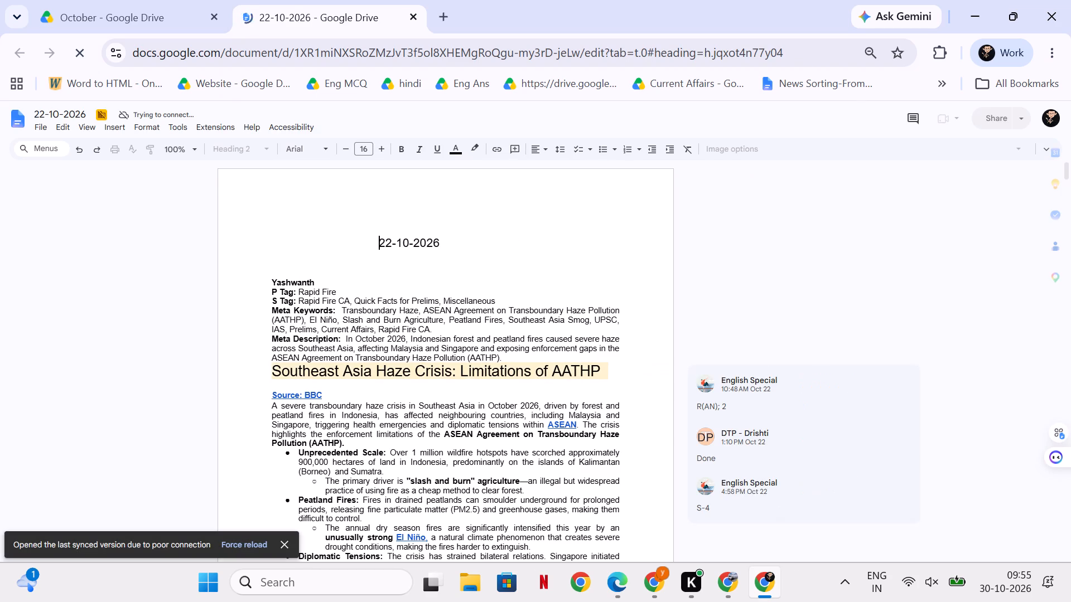
drag(265, 283, 286, 356)
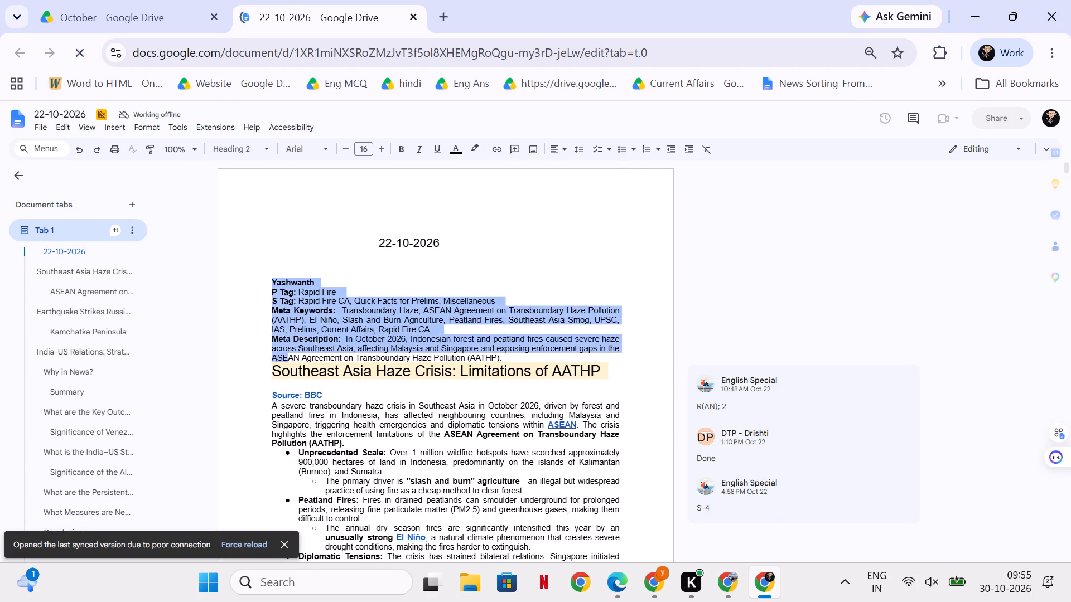
drag(286, 356, 391, 256)
scroll(286, 356, down, 7)
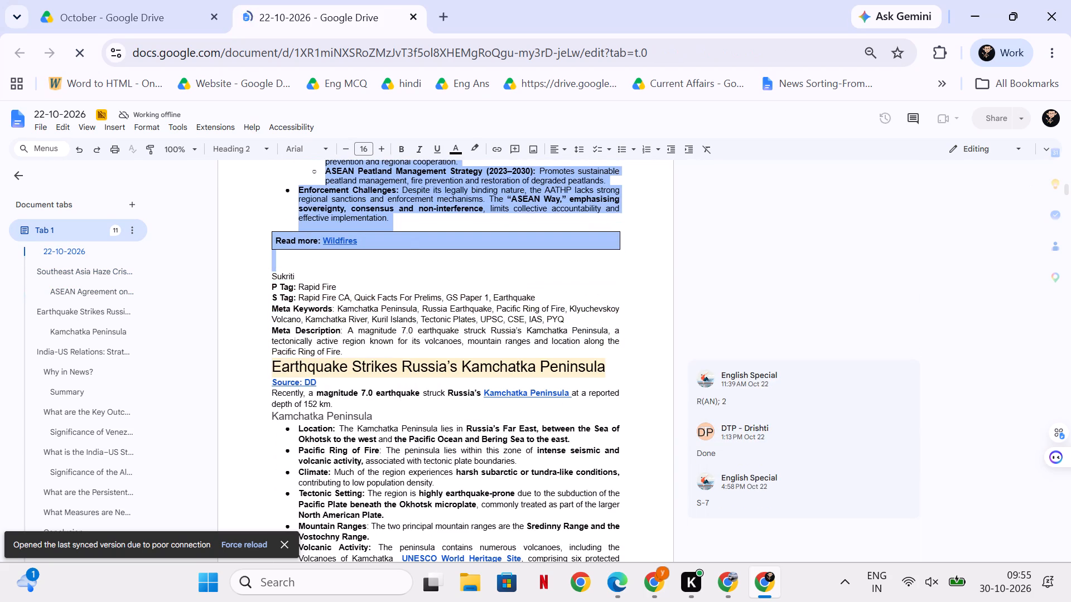
drag(391, 256, 406, 249)
key(ctrl+shift+c)
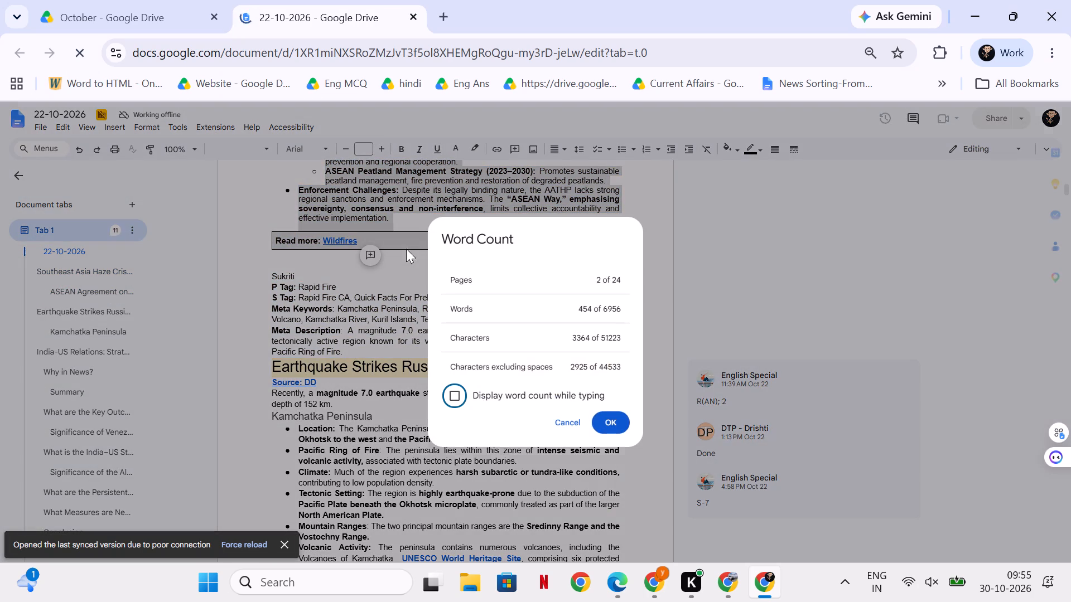
click(623, 426)
Check the word count of the author's consecutive sections, from the India-US Relations author line through the LAHDC (Amendment) Regulation, 2026 section.
scroll(447, 348, down, 2)
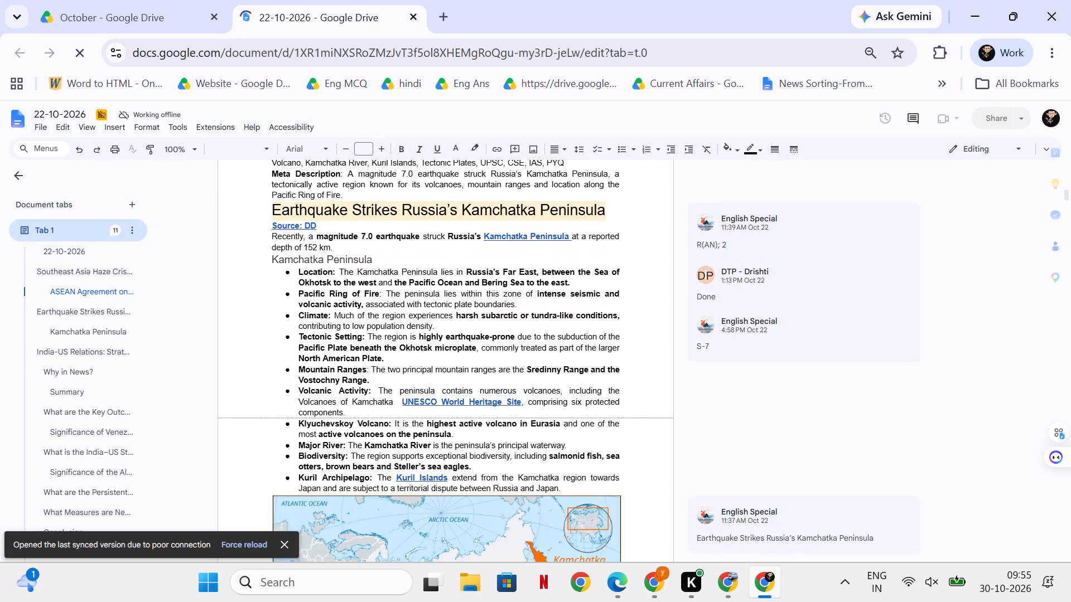
scroll(445, 347, down, 4)
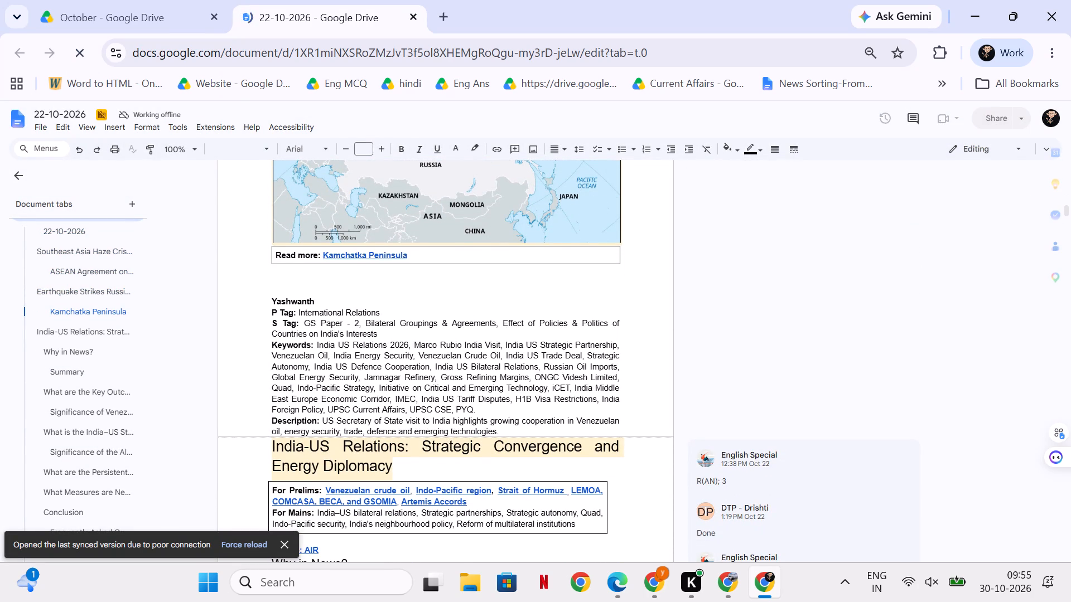
click(277, 296)
drag(272, 300, 382, 347)
scroll(340, 361, down, 3)
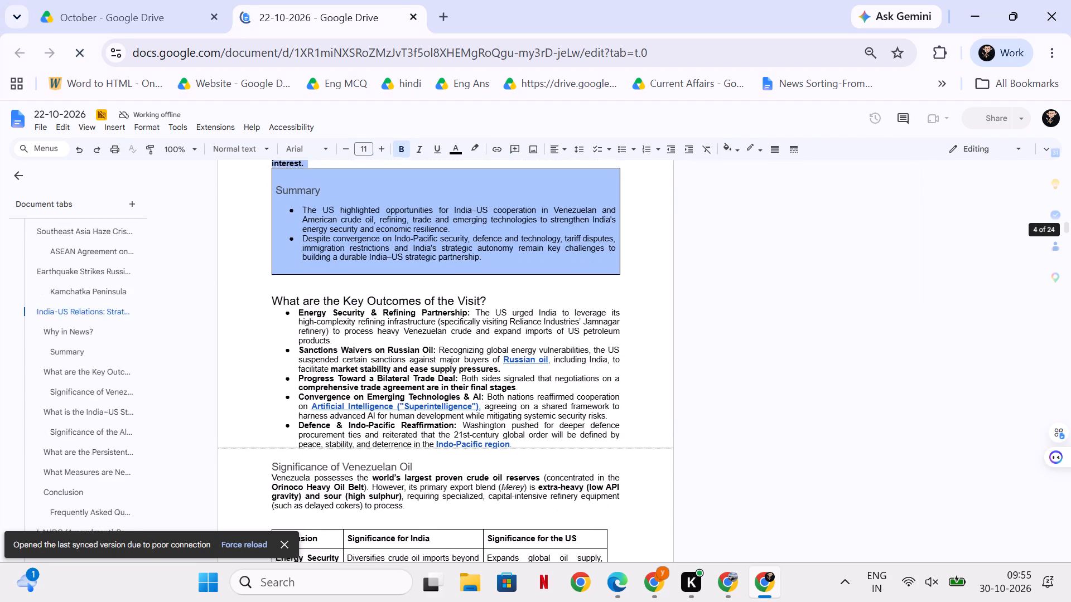
drag(382, 347, 428, 370)
scroll(382, 347, down, 7)
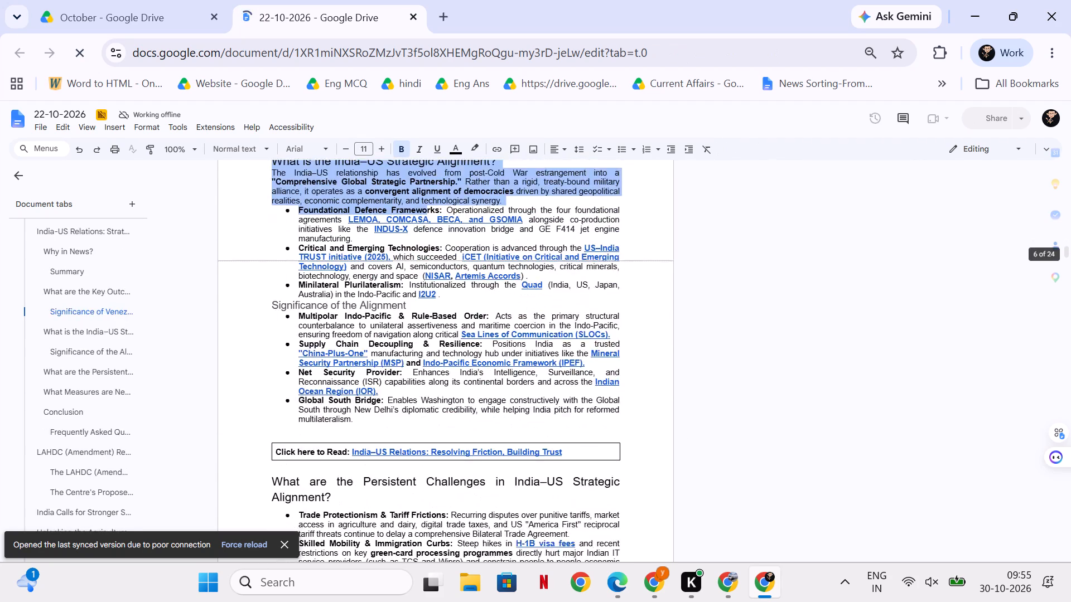
drag(428, 370, 440, 421)
scroll(428, 370, down, 7)
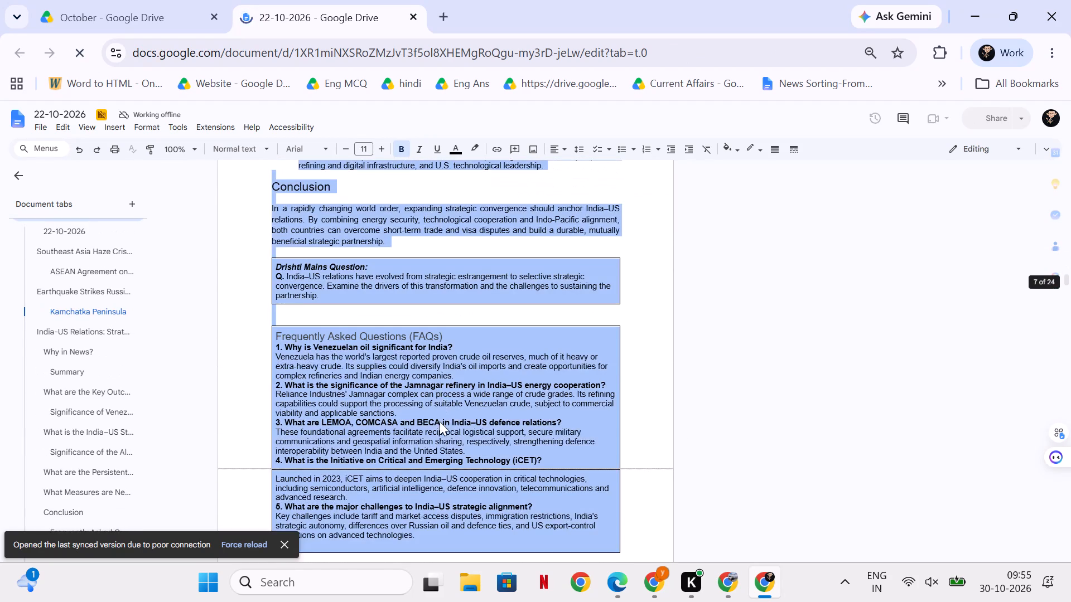
scroll(440, 421, down, 2)
drag(440, 421, 453, 419)
scroll(440, 421, down, 2)
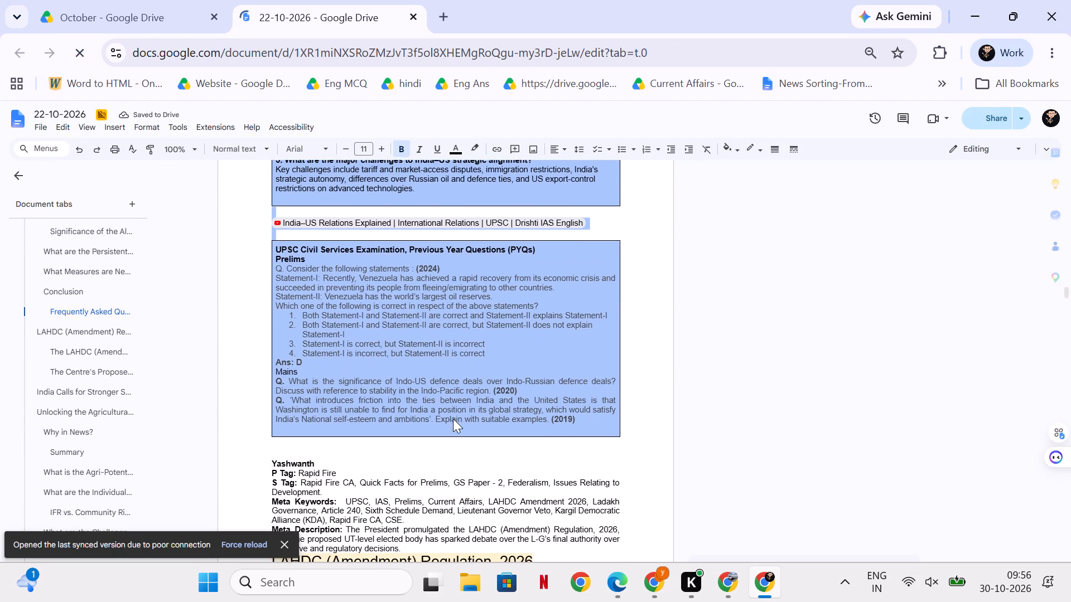
scroll(453, 419, down, 2)
drag(453, 419, 480, 439)
scroll(478, 417, down, 2)
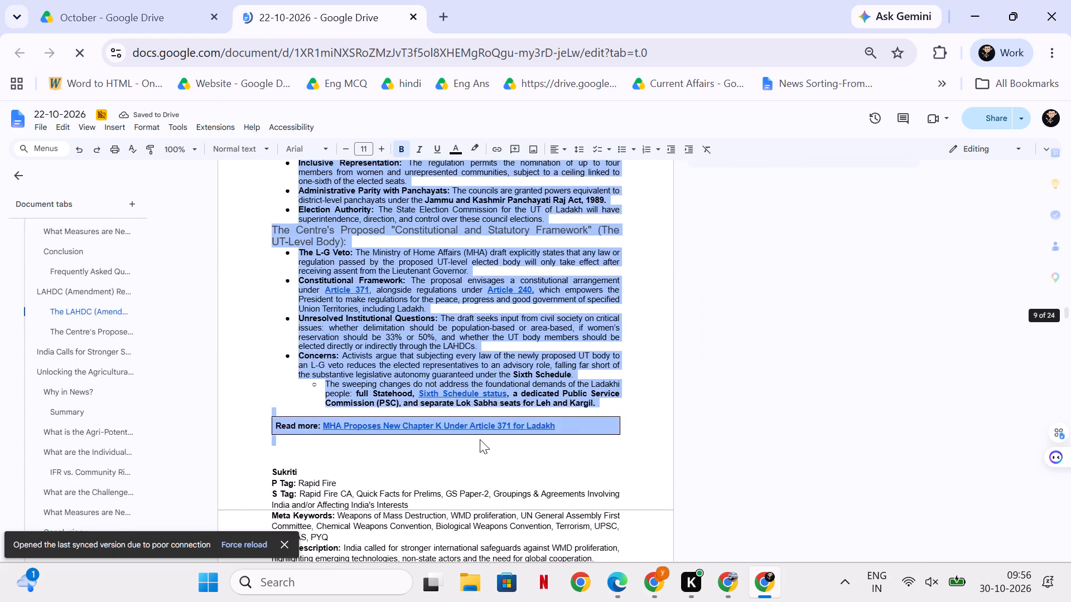
scroll(480, 439, down, 2)
drag(480, 439, 513, 382)
key(ctrl+shift+c)
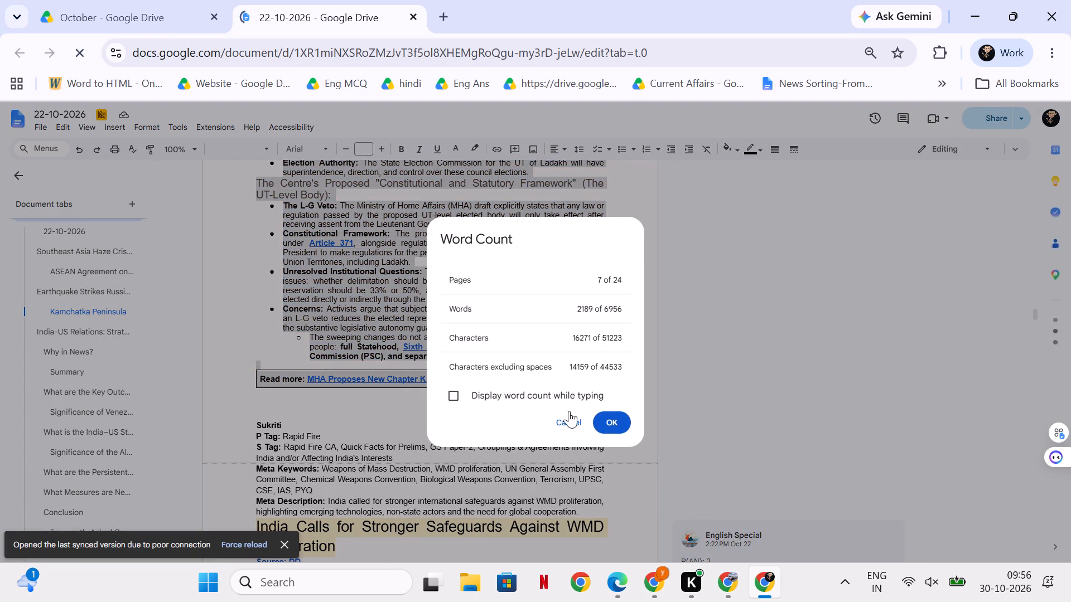
click(606, 425)
Check the word count of the author's Unlocking the Agricultural Potential of Forest Rights section, from its author line through the previous year questions.
click(481, 317)
scroll(481, 317, down, 2)
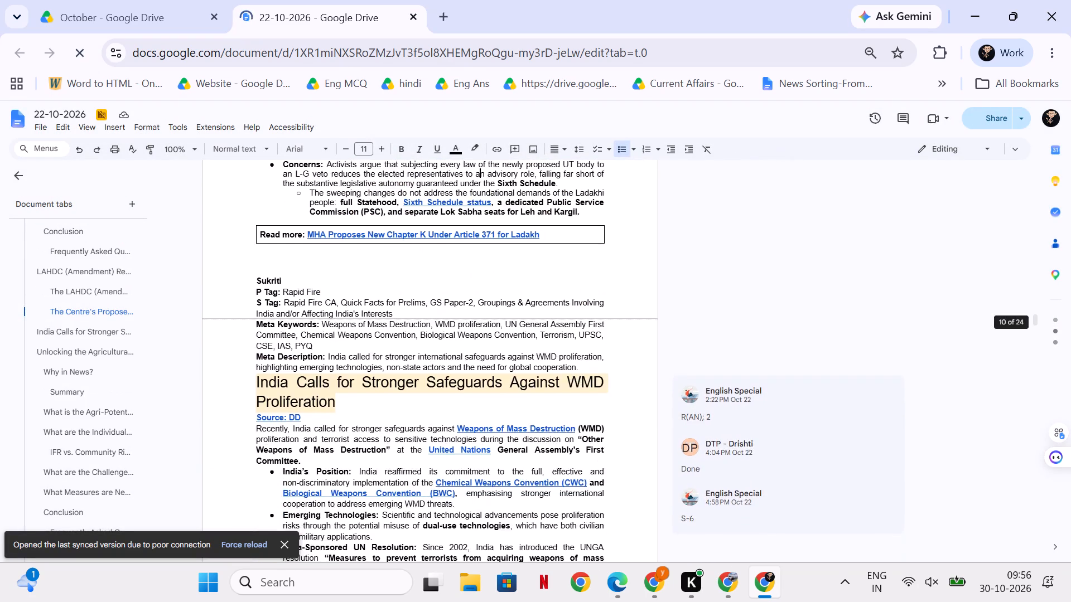
scroll(481, 317, down, 4)
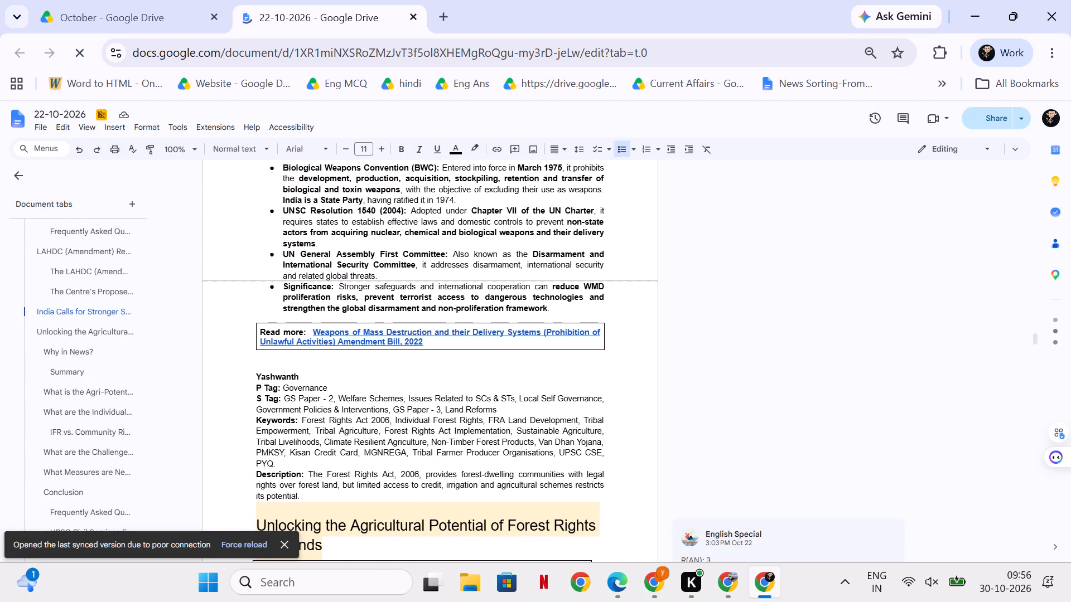
drag(255, 378, 452, 411)
scroll(284, 444, down, 6)
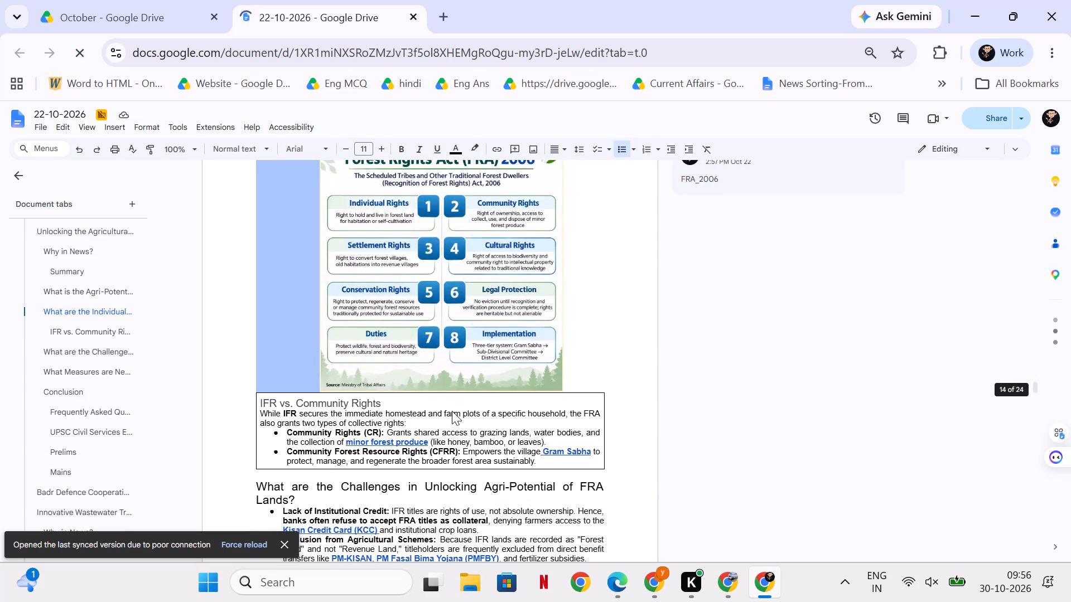
drag(452, 411, 470, 448)
scroll(452, 411, down, 8)
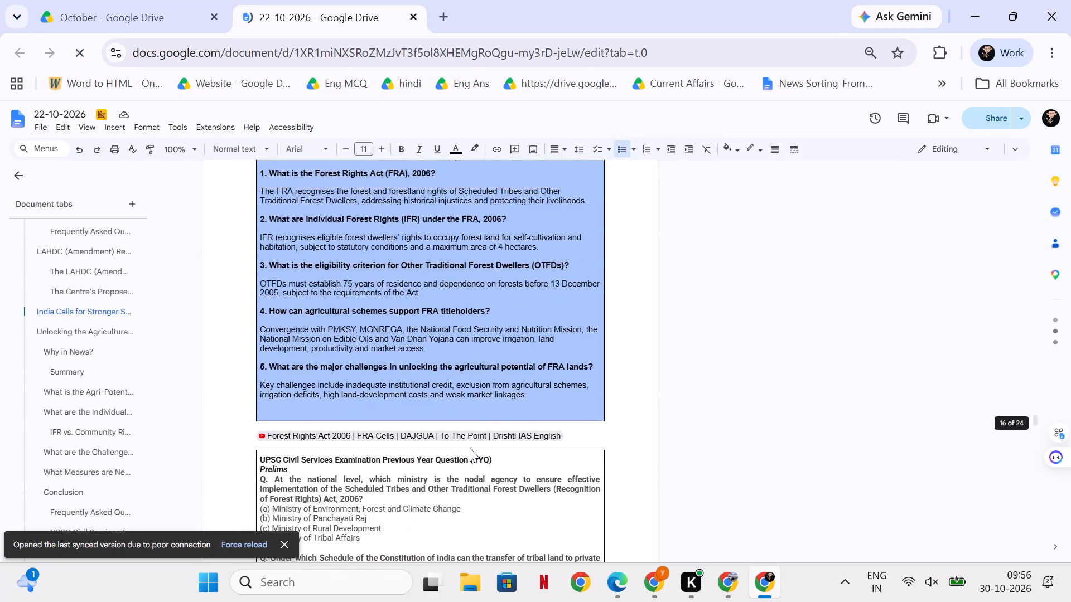
scroll(470, 448, down, 7)
drag(470, 448, 480, 447)
key(ctrl+shift+c)
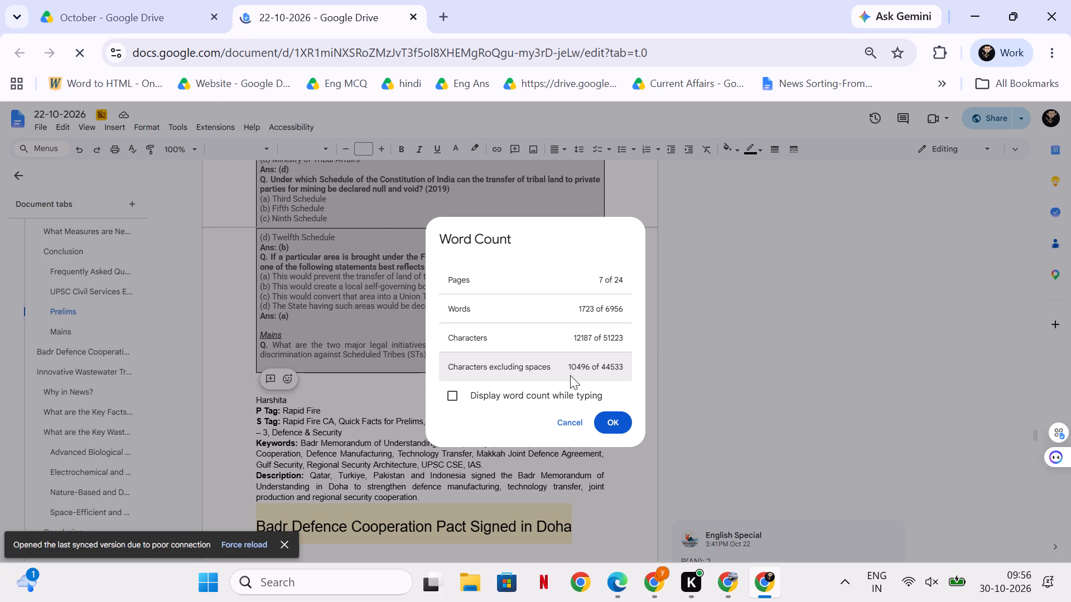
click(606, 425)
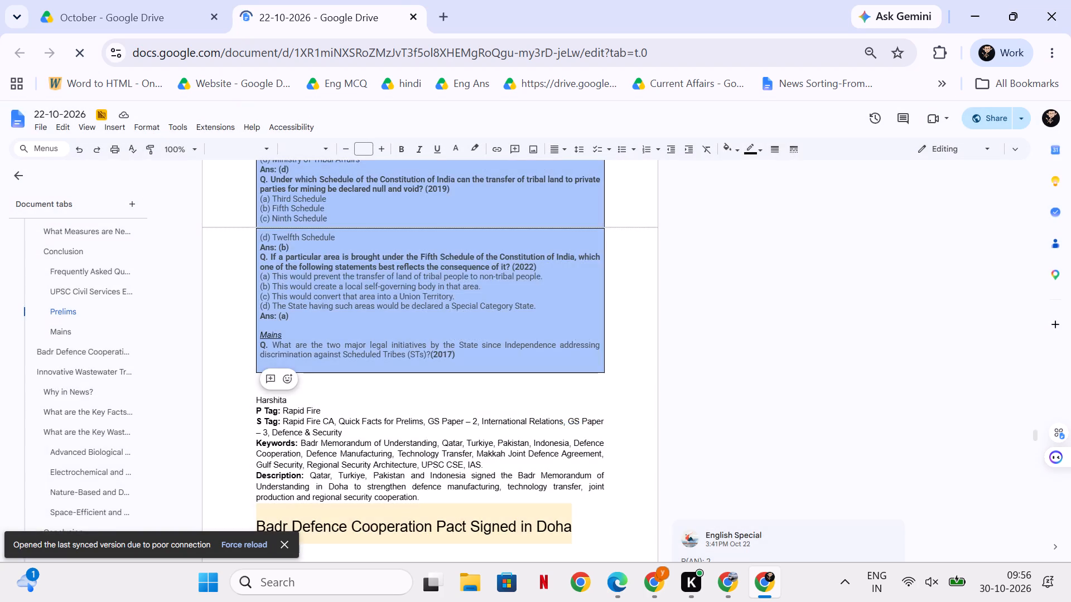
Check the rest of the document for the author's sections, and enter 4901 as the number of words for 2026-10-22 in the roster workbook.
click(561, 412)
scroll(561, 412, down, 7)
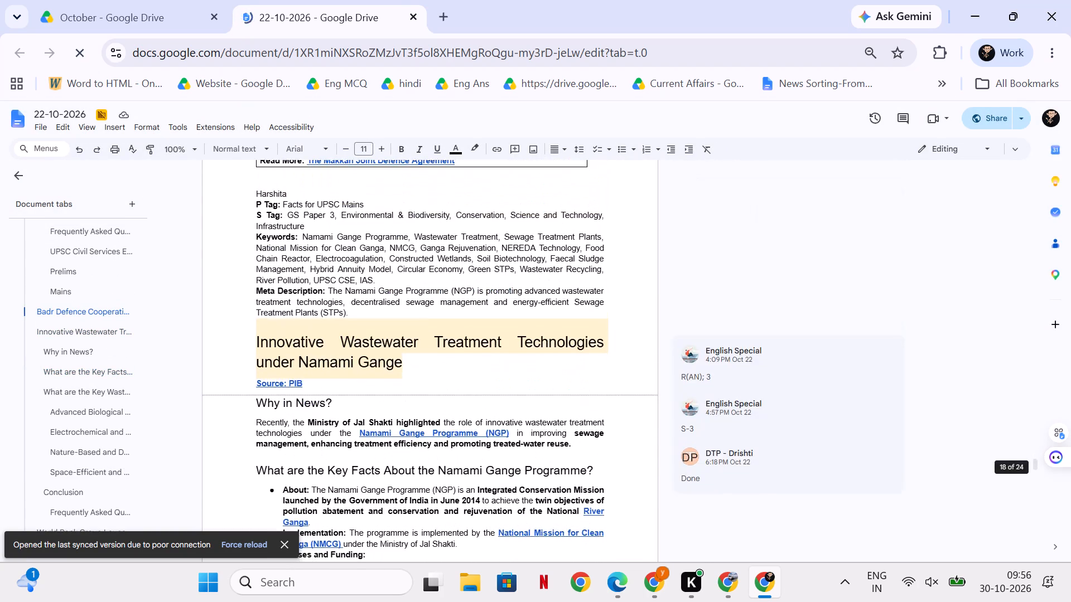
scroll(560, 412, down, 7)
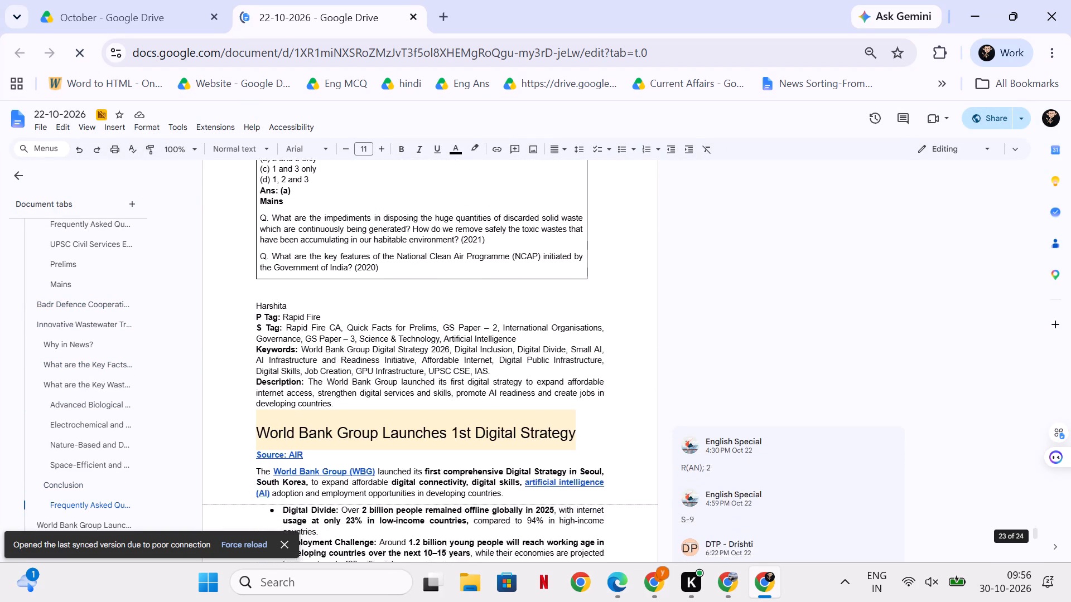
scroll(439, 362, down, 6)
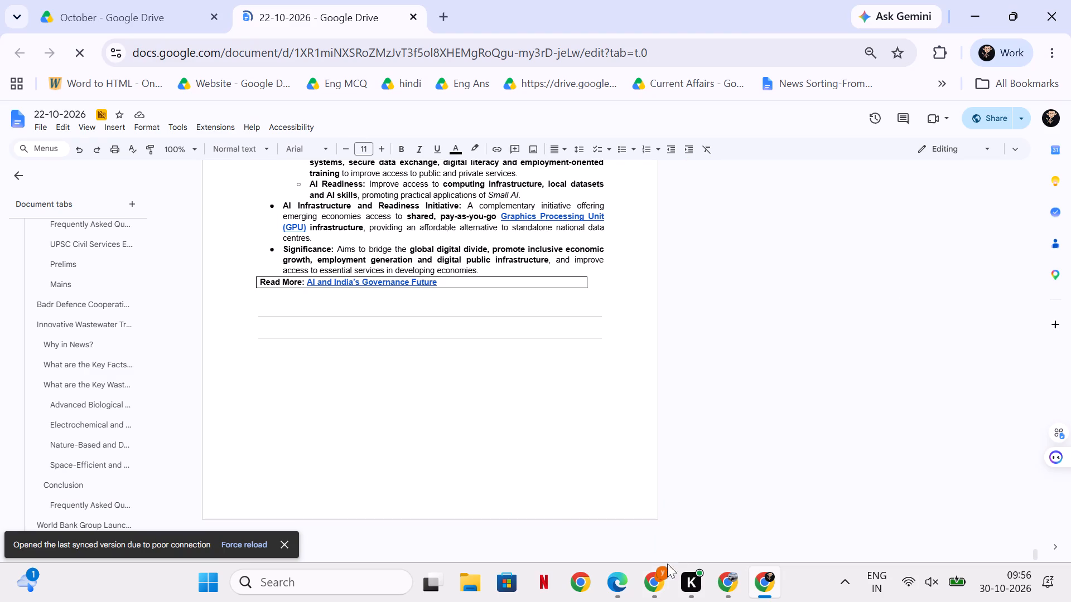
click(732, 586)
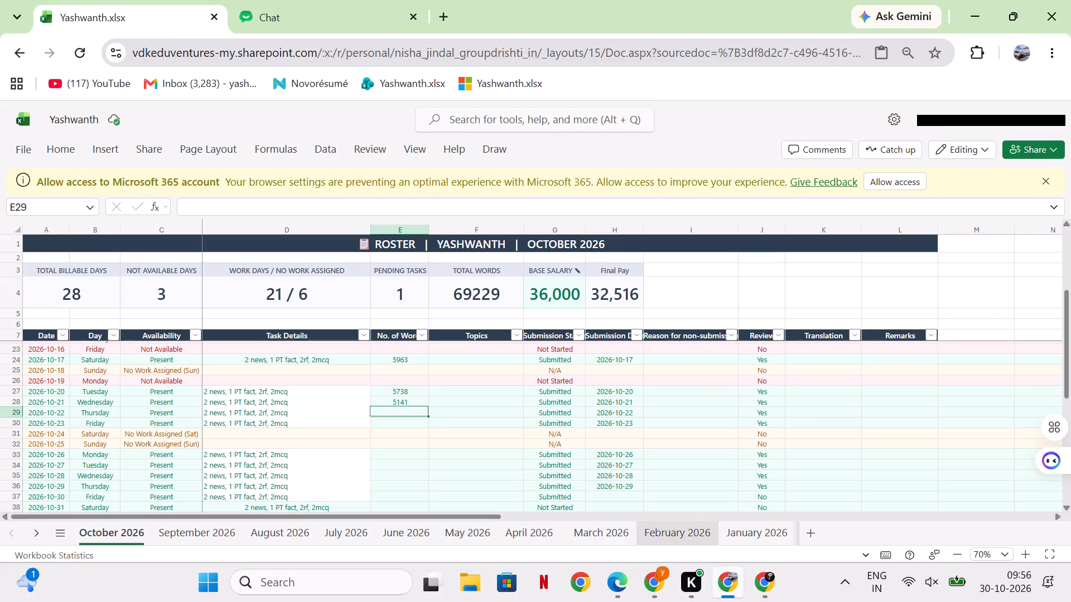
double_click(403, 411)
text(490)
key(1)
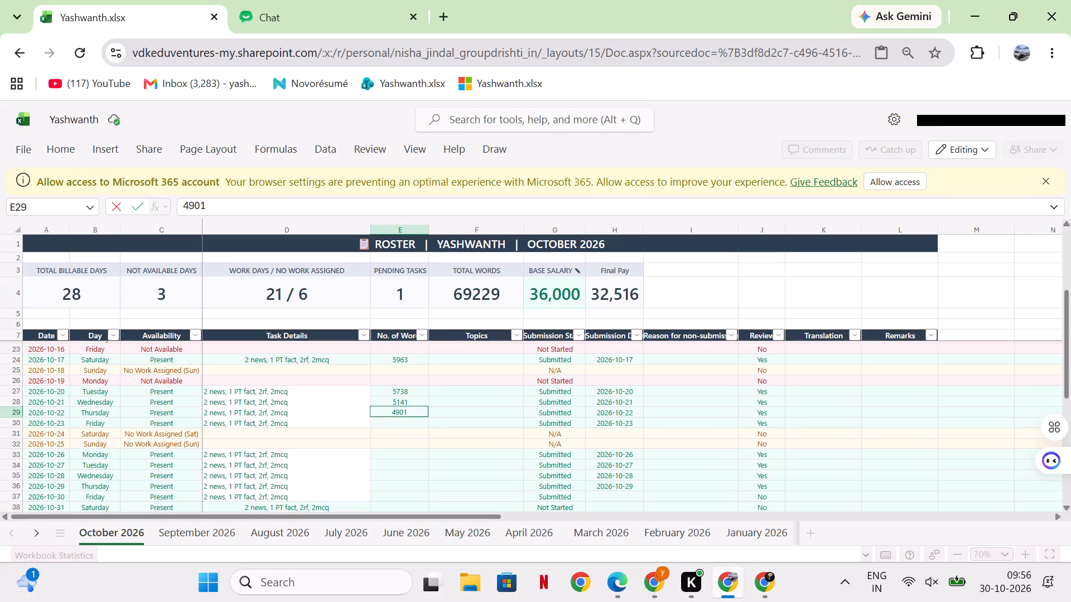
click(398, 425)
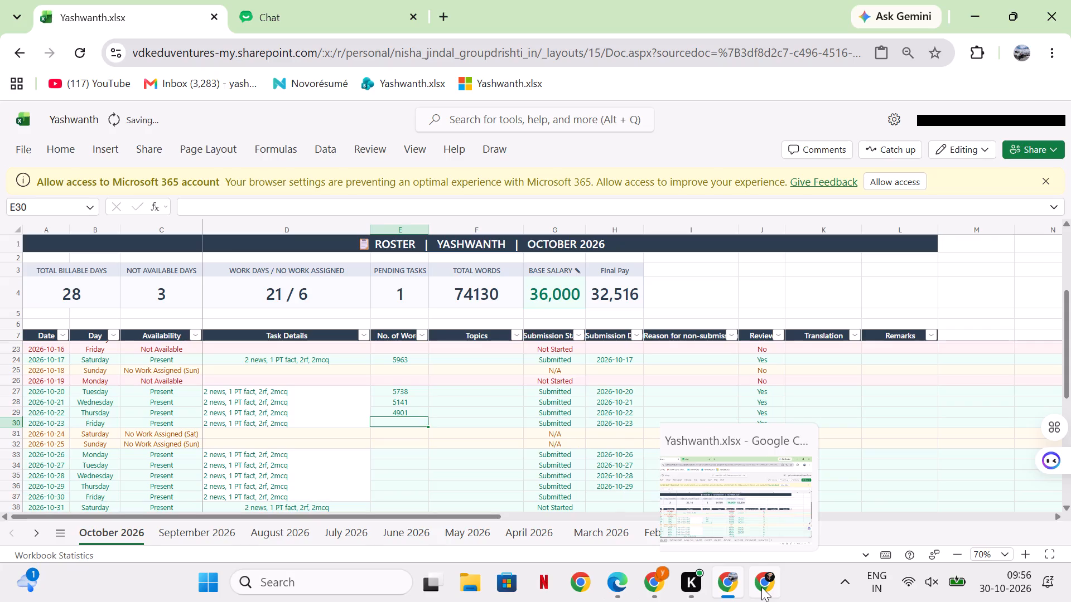
Switch back to the Drive window, close the 22-10-2026 document and open the 23-10-2026 document from the October folder.
click(761, 587)
click(210, 0)
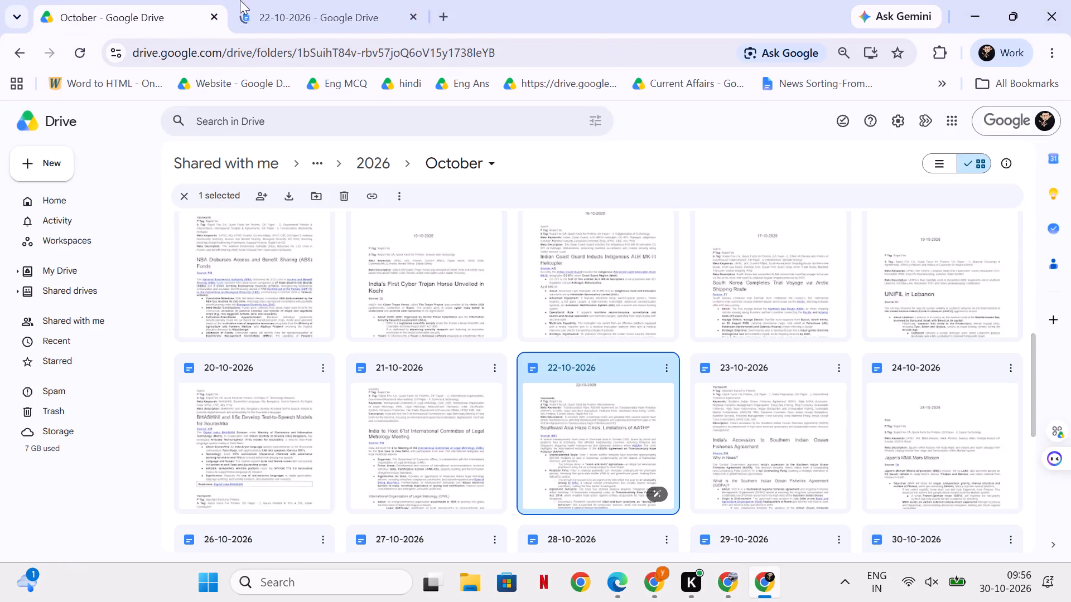
click(410, 16)
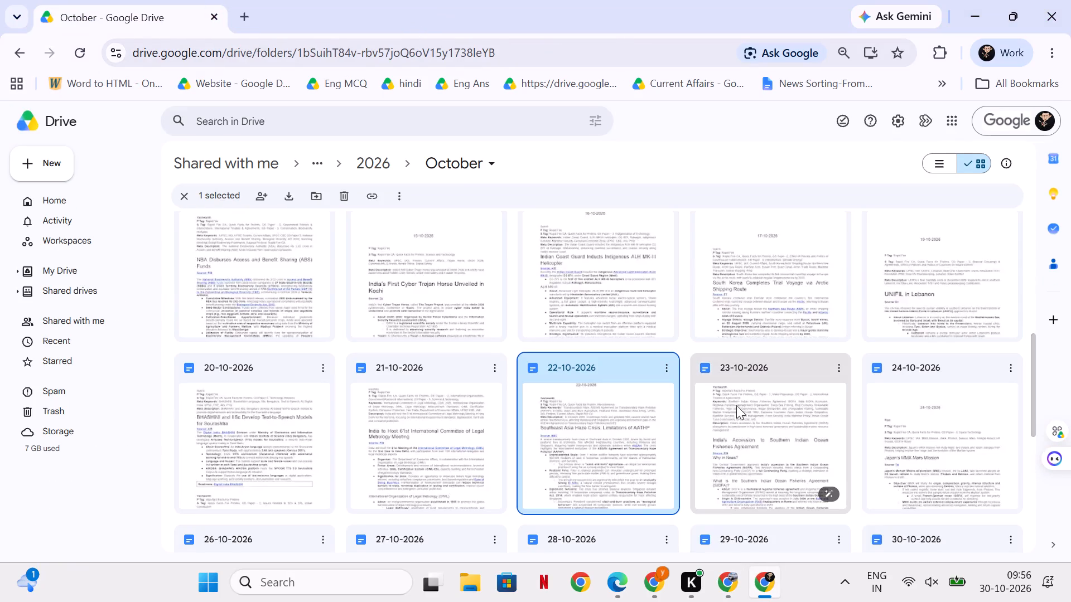
double_click(746, 398)
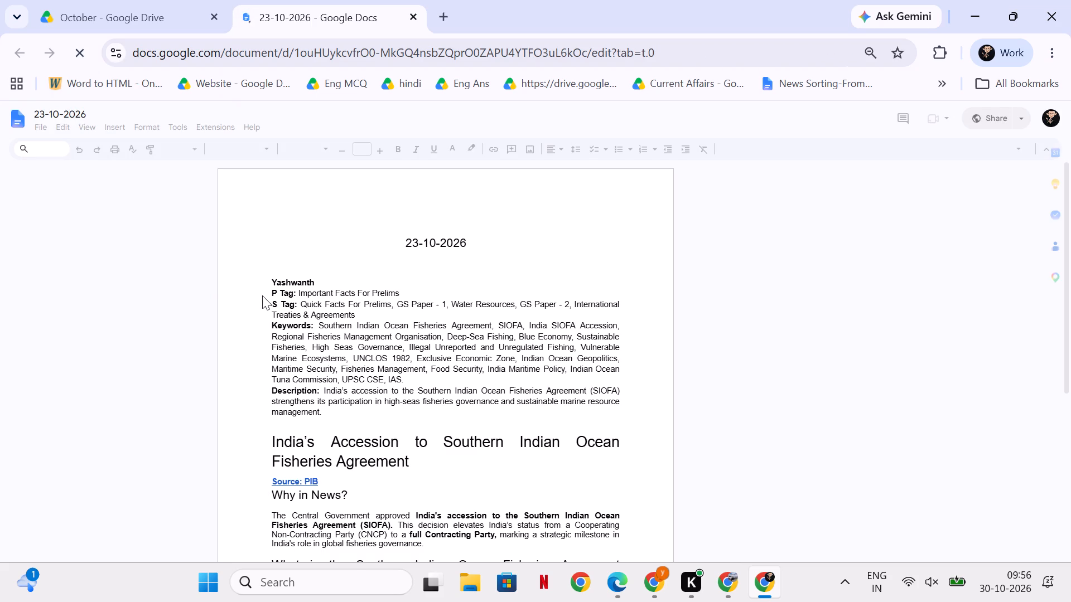
Check the word count of the author's Southern Indian Ocean Fisheries Agreement section, from its author line through the previous year questions.
click(264, 288)
click(264, 284)
drag(264, 284, 333, 409)
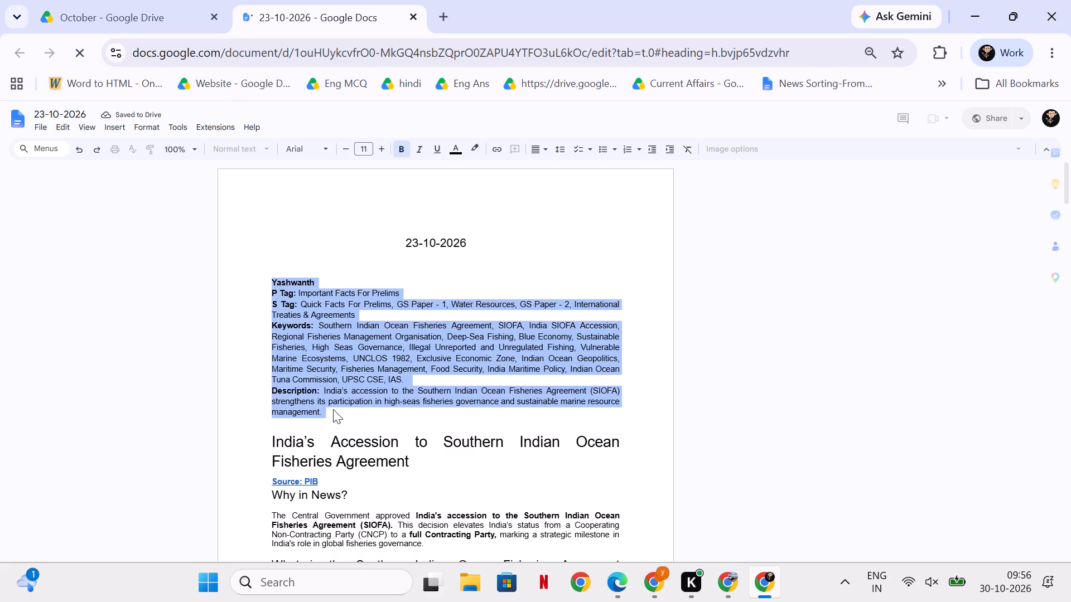
drag(333, 409, 449, 410)
scroll(333, 409, down, 6)
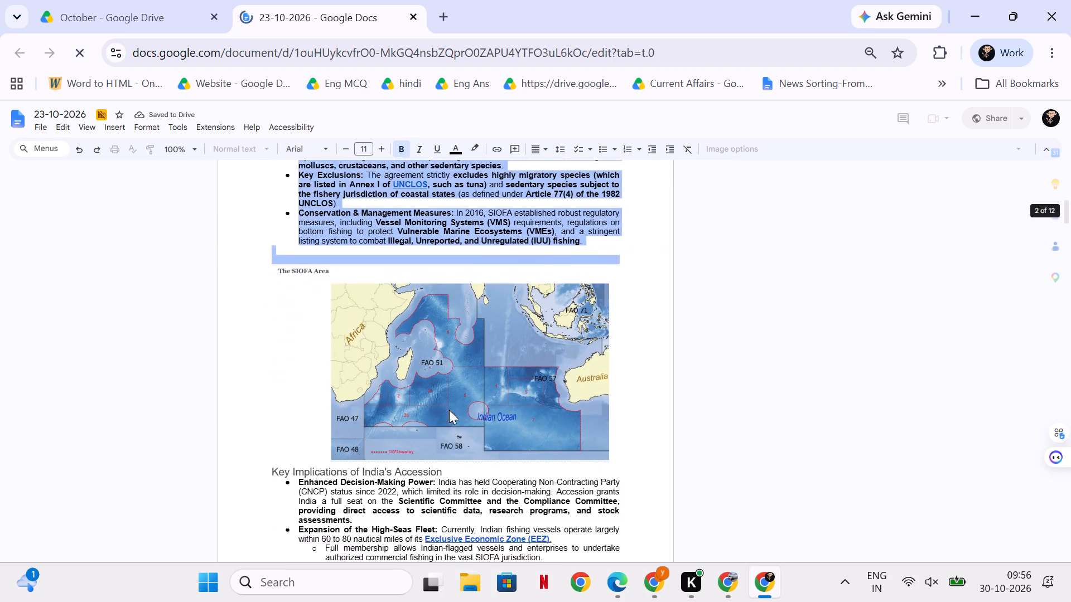
scroll(449, 410, down, 6)
drag(449, 410, 527, 449)
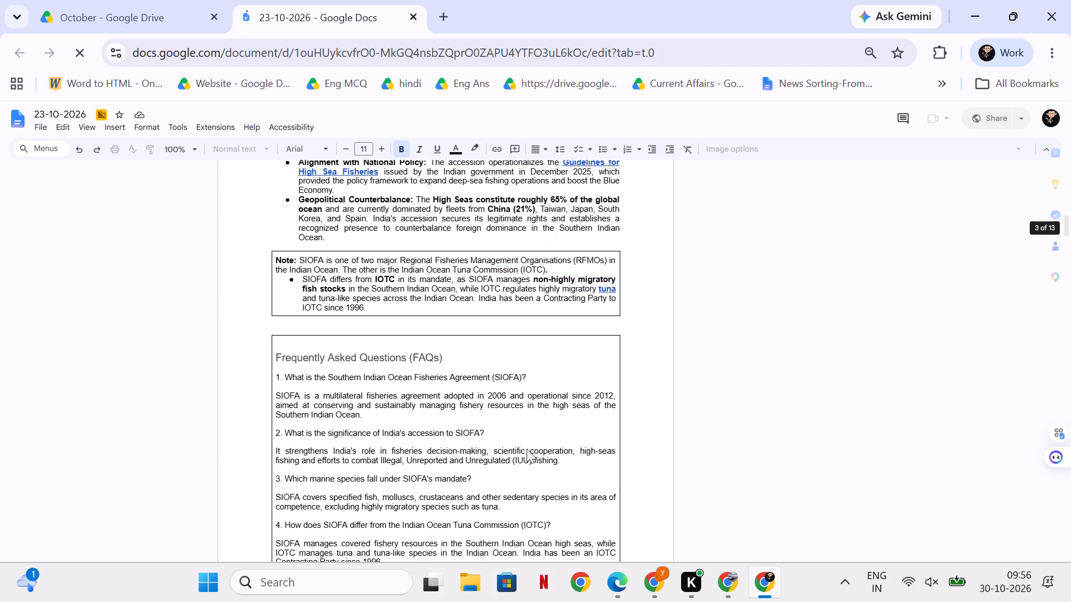
drag(527, 449, 533, 447)
scroll(524, 459, down, 5)
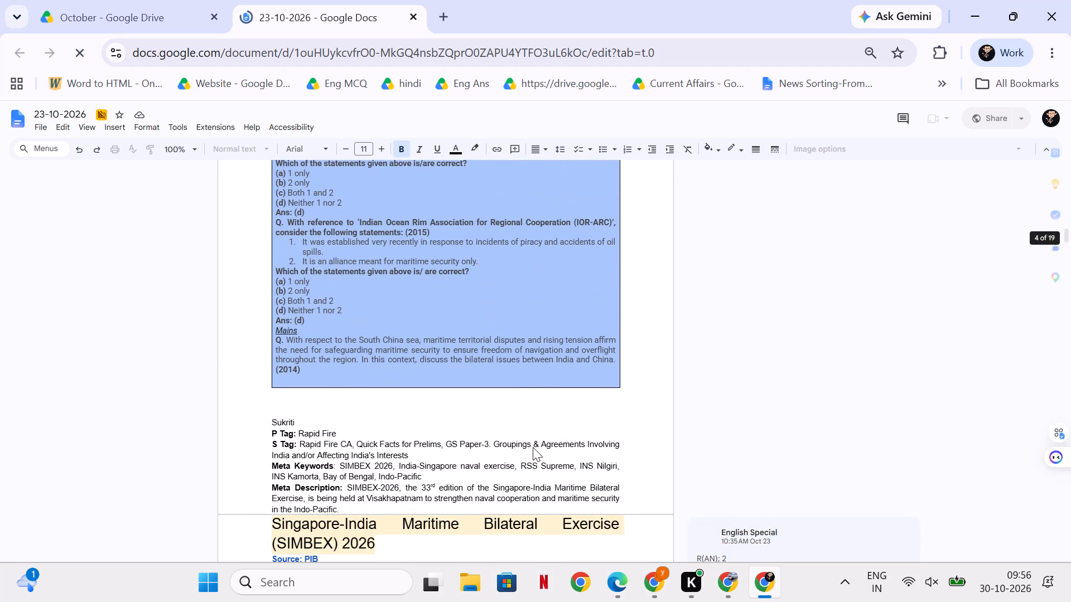
scroll(533, 447, down, 1)
drag(533, 447, 548, 362)
key(ctrl+shift+c)
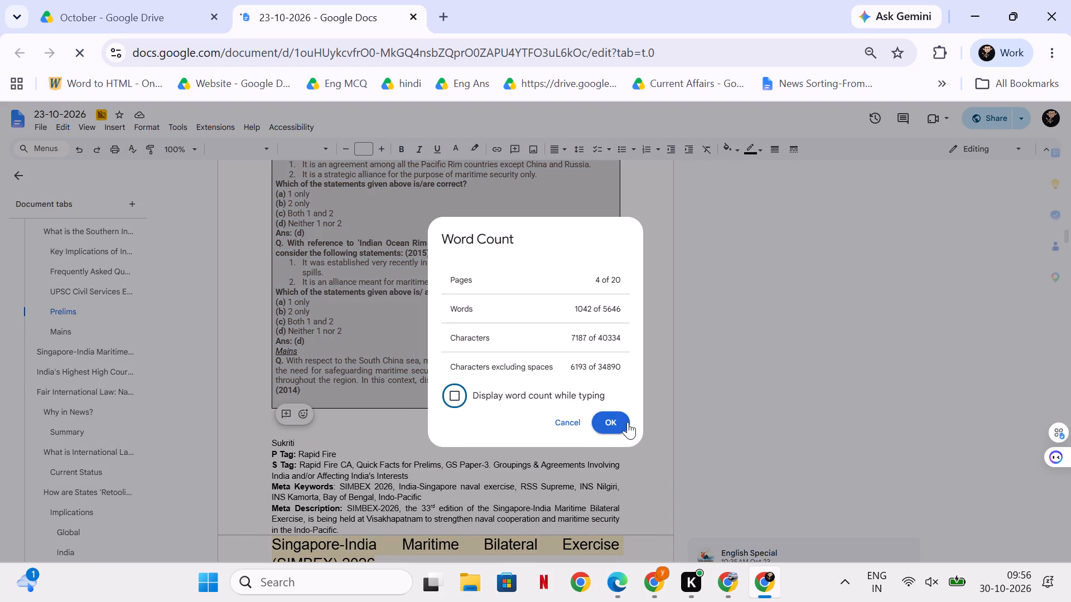
click(617, 422)
Check the word count of the author's Fair International Law section, from its author line through the previous year questions.
click(459, 419)
scroll(459, 419, down, 3)
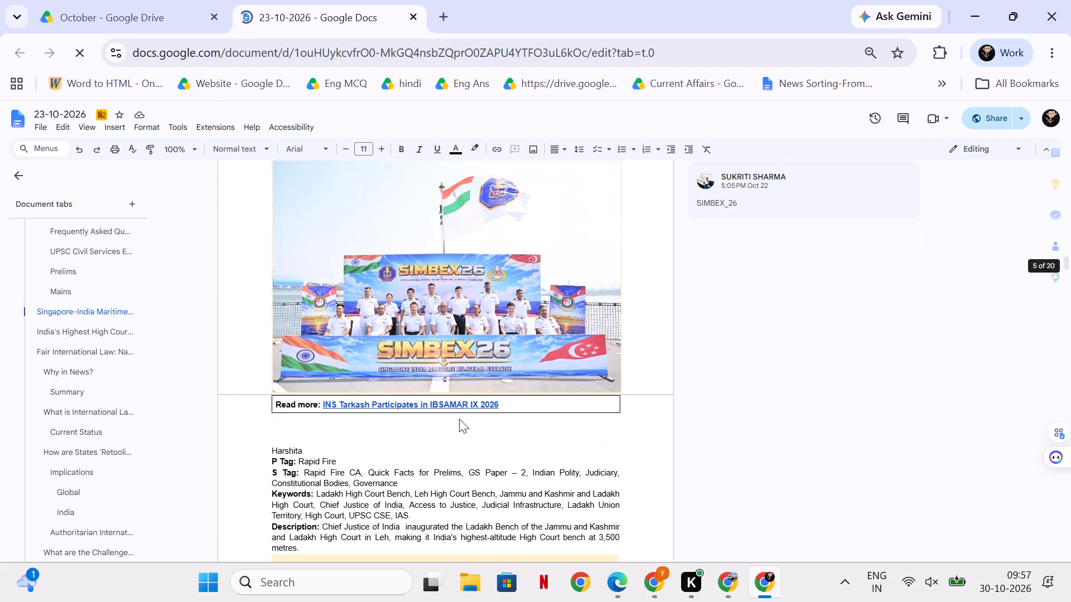
scroll(459, 419, down, 7)
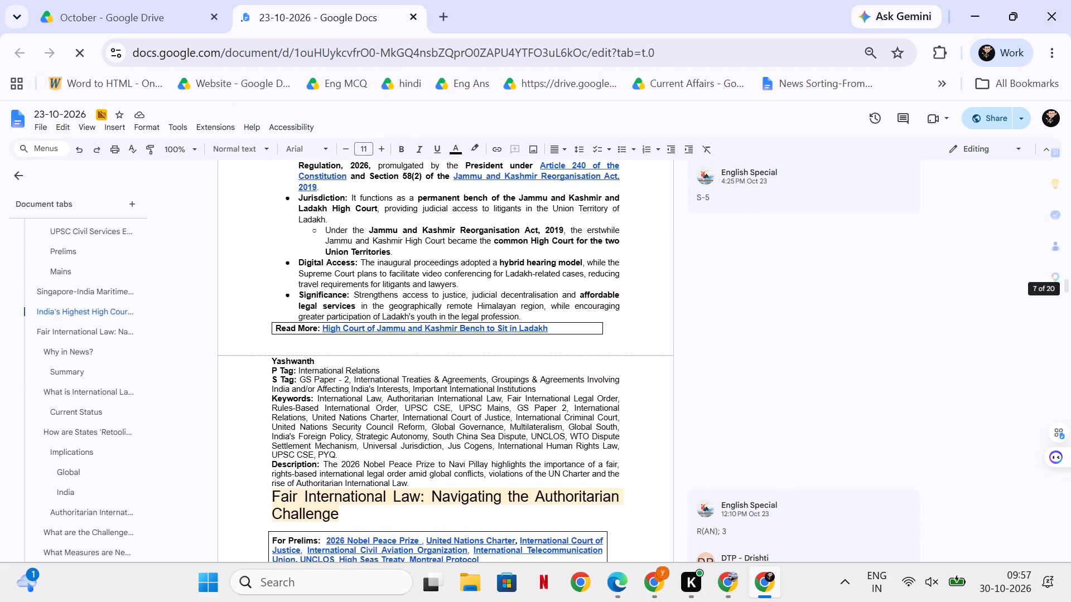
click(259, 374)
click(264, 349)
drag(264, 349, 297, 409)
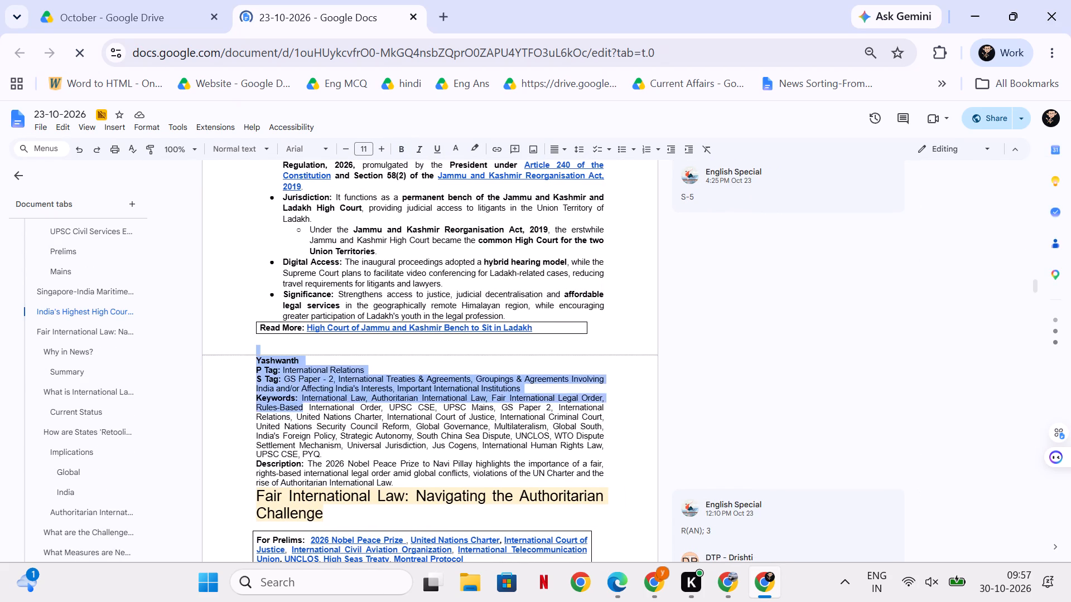
drag(297, 409, 443, 409)
scroll(297, 409, down, 5)
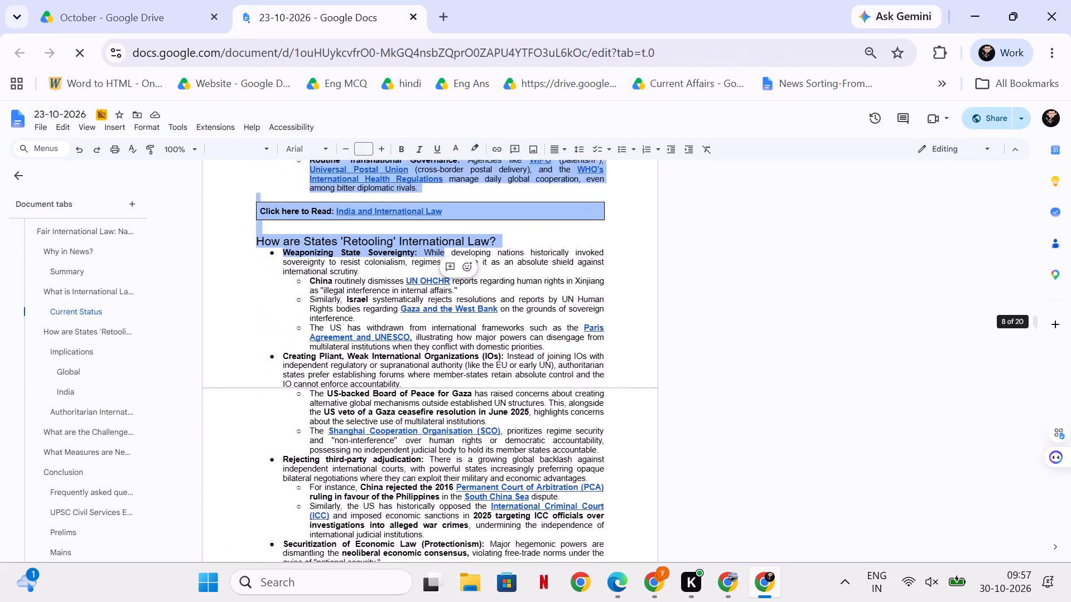
drag(443, 409, 431, 491)
scroll(443, 409, down, 6)
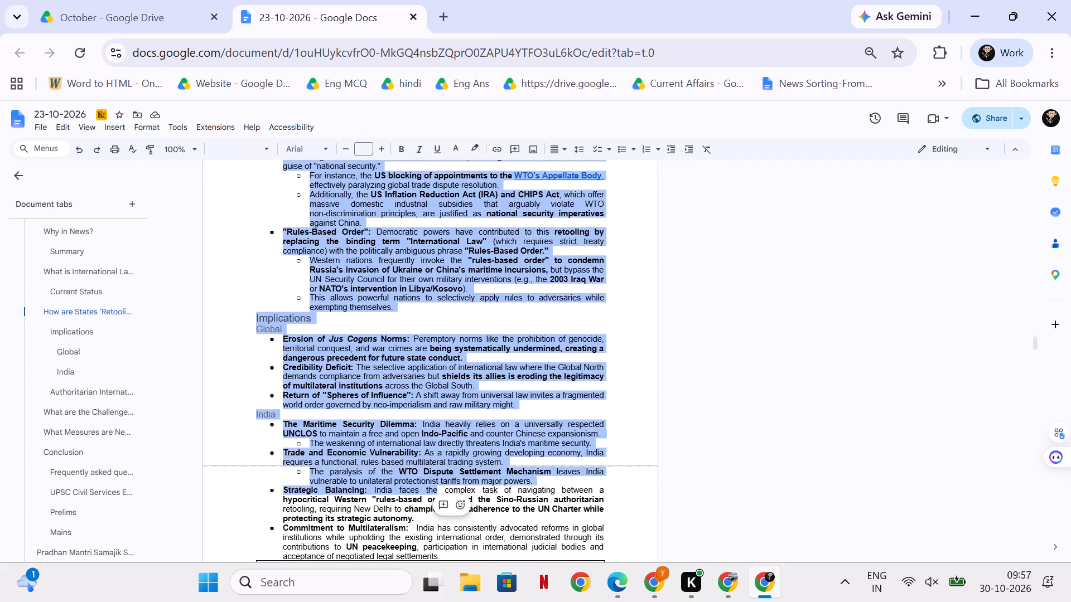
drag(431, 491, 464, 445)
scroll(431, 491, down, 6)
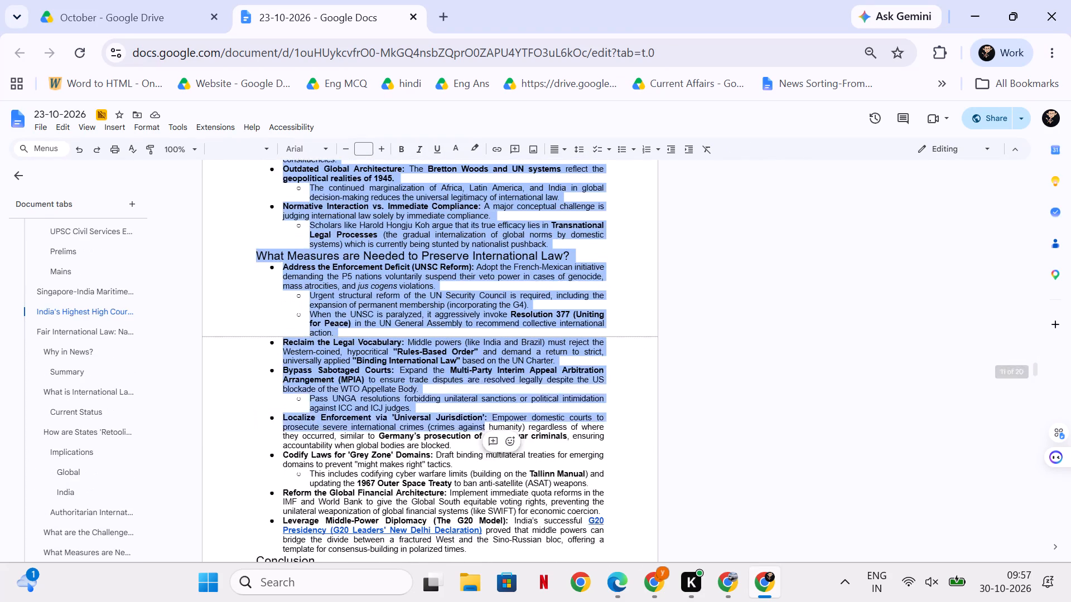
drag(464, 445, 475, 454)
scroll(464, 445, down, 5)
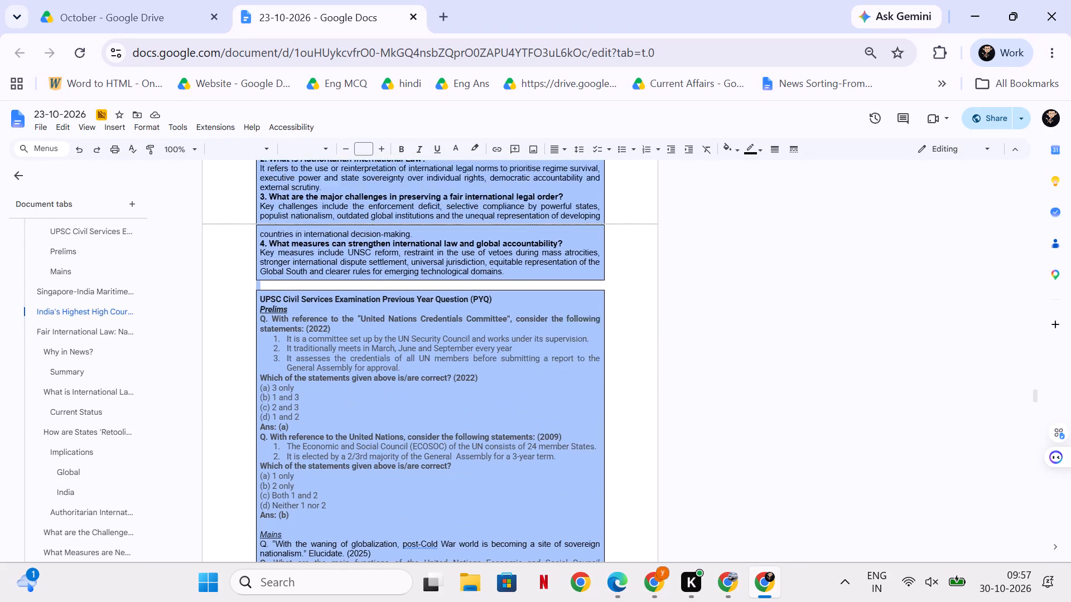
scroll(475, 454, down, 2)
drag(475, 454, 468, 485)
scroll(468, 485, down, 1)
key(ctrl+shift+c)
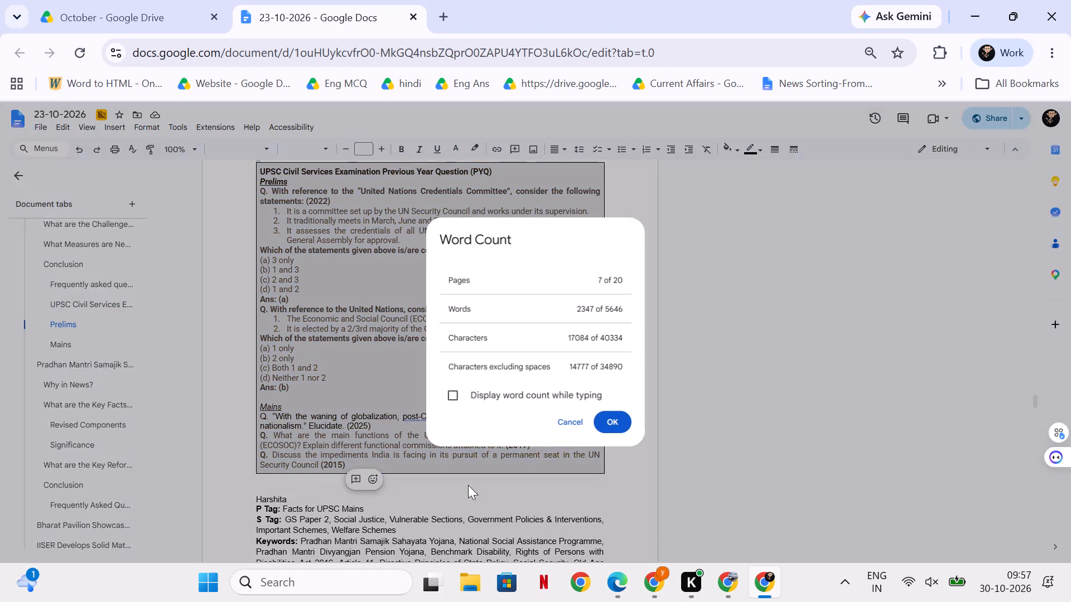
click(602, 419)
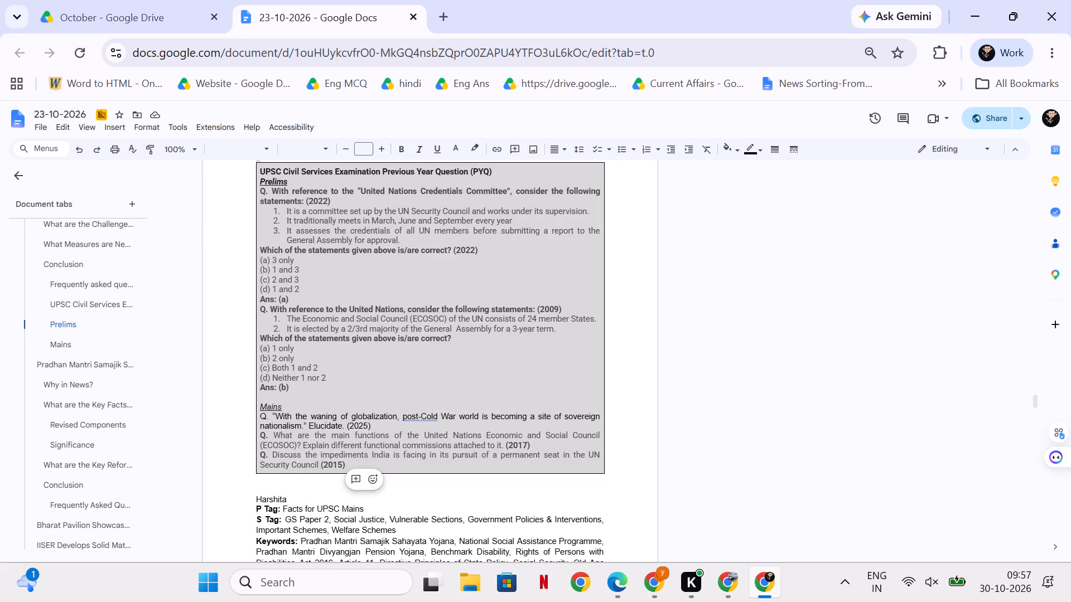
Check the rest of the 23-10-2026 document for further sections by the author and return to the October folder.
click(423, 386)
scroll(423, 386, down, 5)
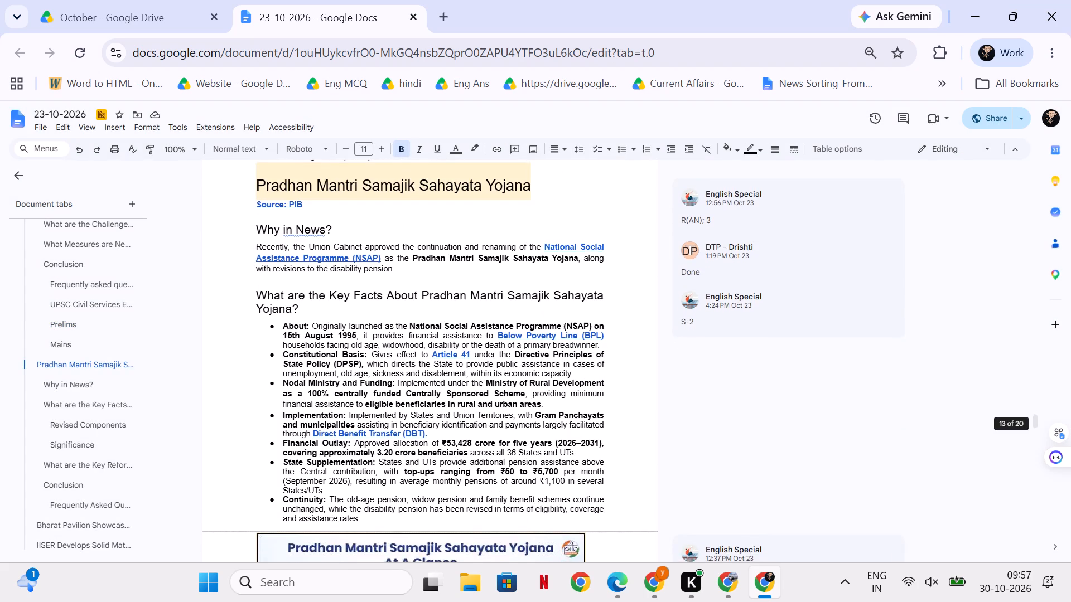
scroll(423, 386, down, 7)
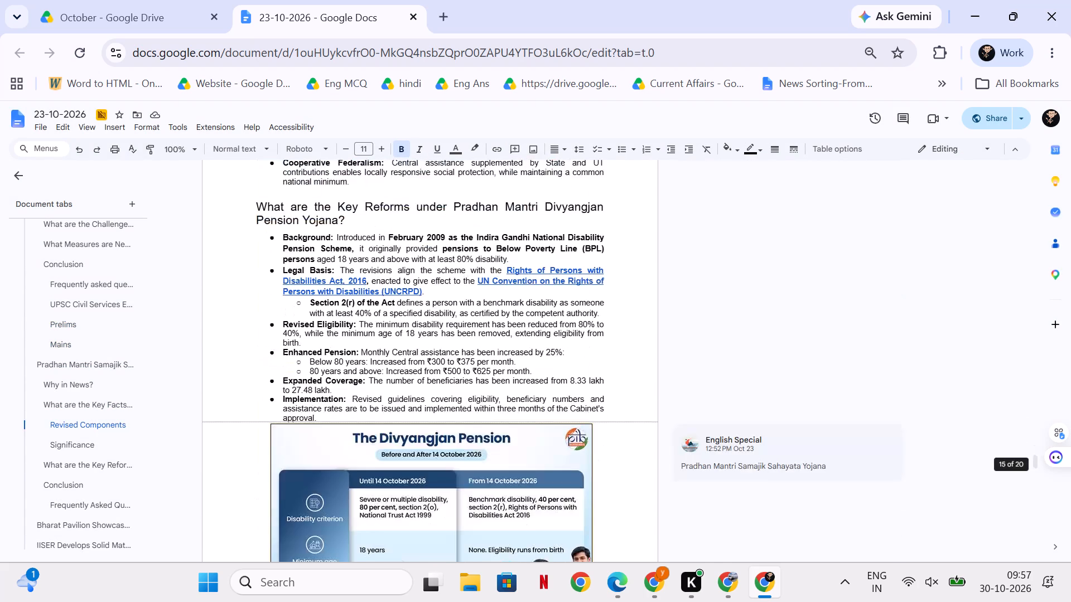
scroll(423, 386, down, 7)
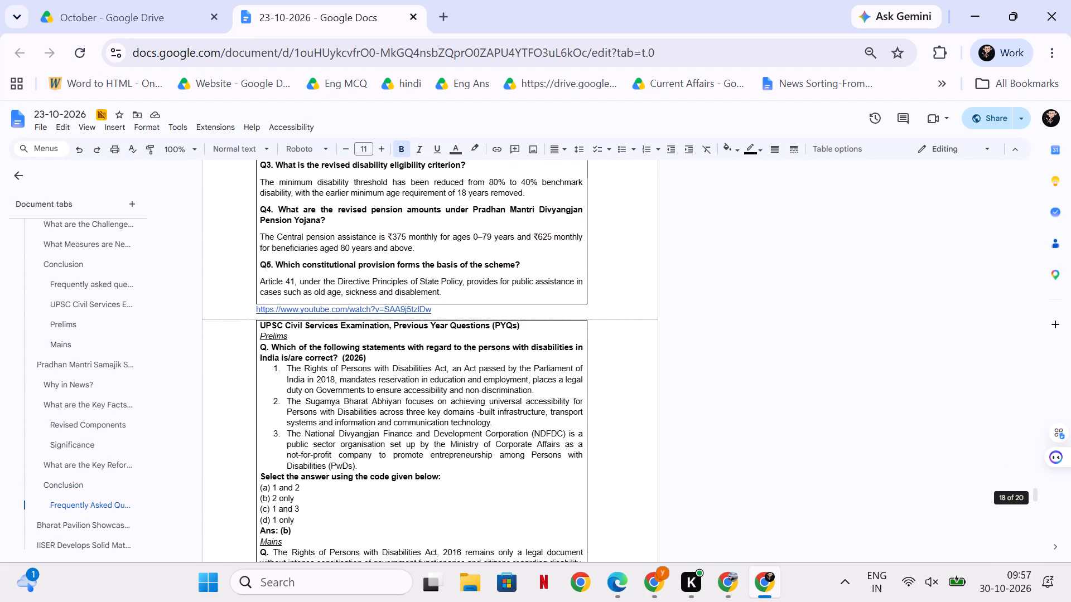
scroll(406, 386, down, 6)
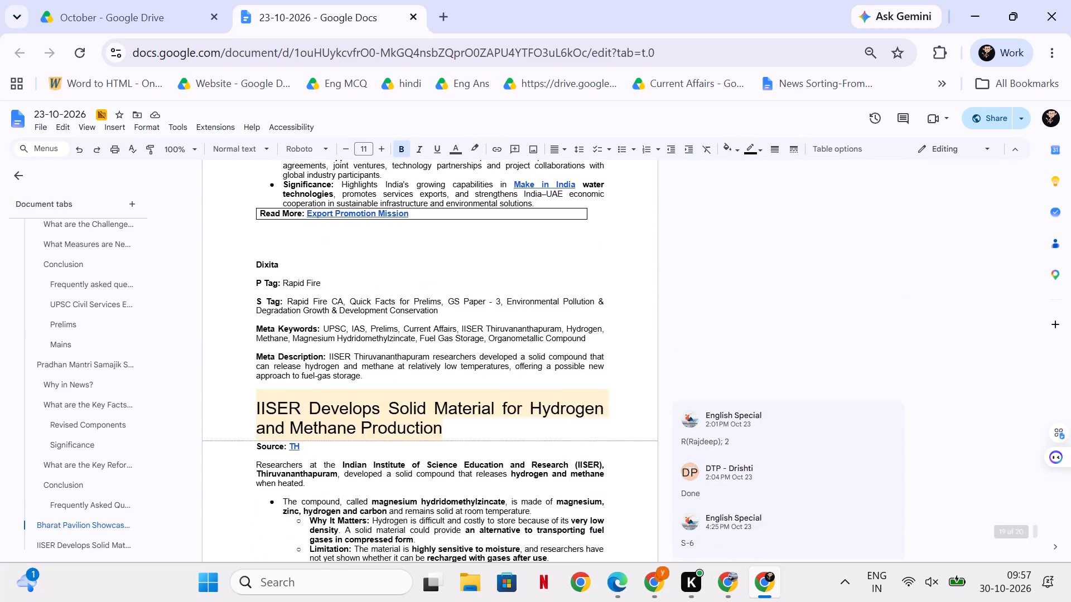
scroll(401, 386, down, 3)
click(204, 0)
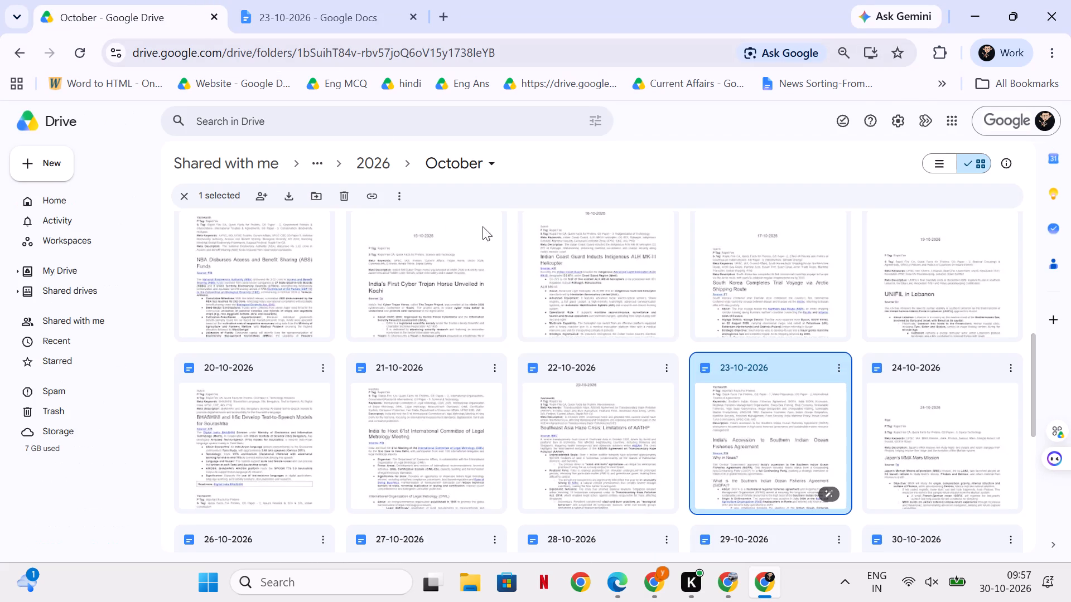
Open the 24-10-2026 document from the October folder and close the 23-10-2026 document.
double_click(866, 403)
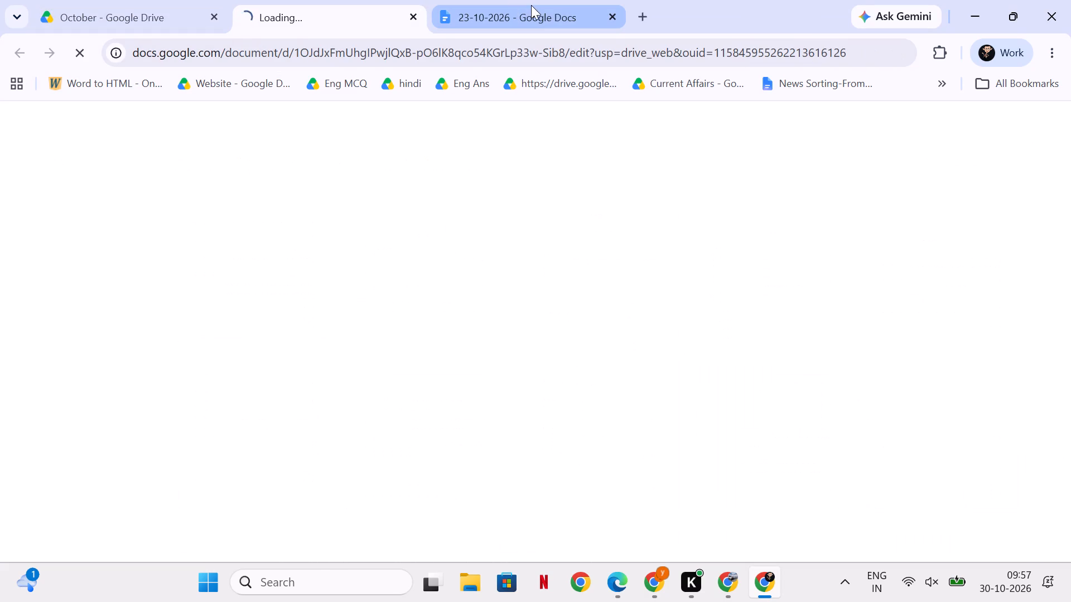
click(608, 22)
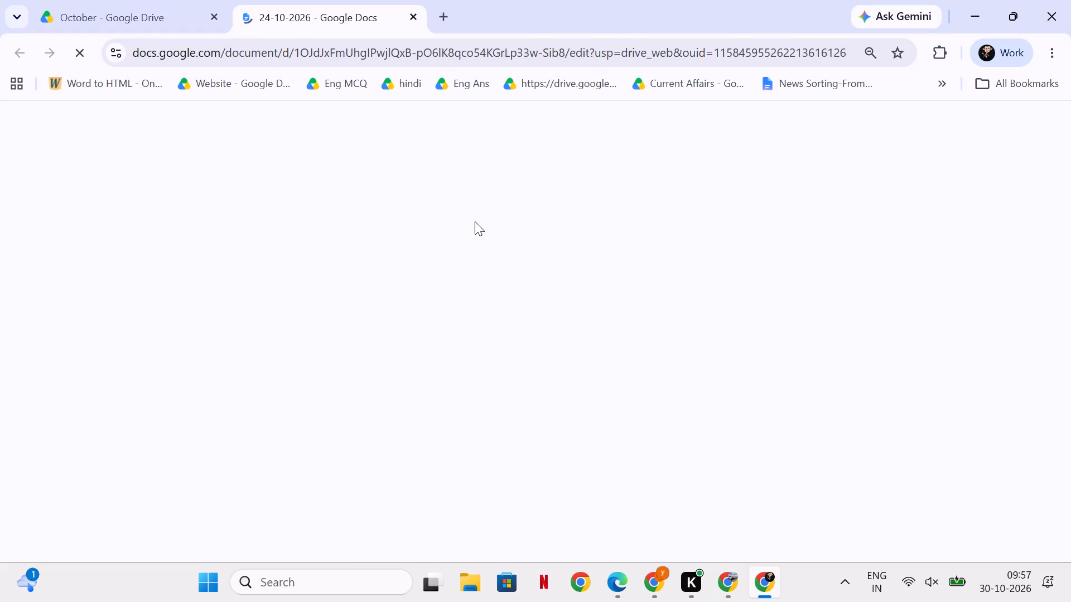
Check the combined word count of the author's Shamonda Virus and UNEP Emissions Gap Report sections, from the first author line through the previous year questions.
scroll(360, 289, down, 4)
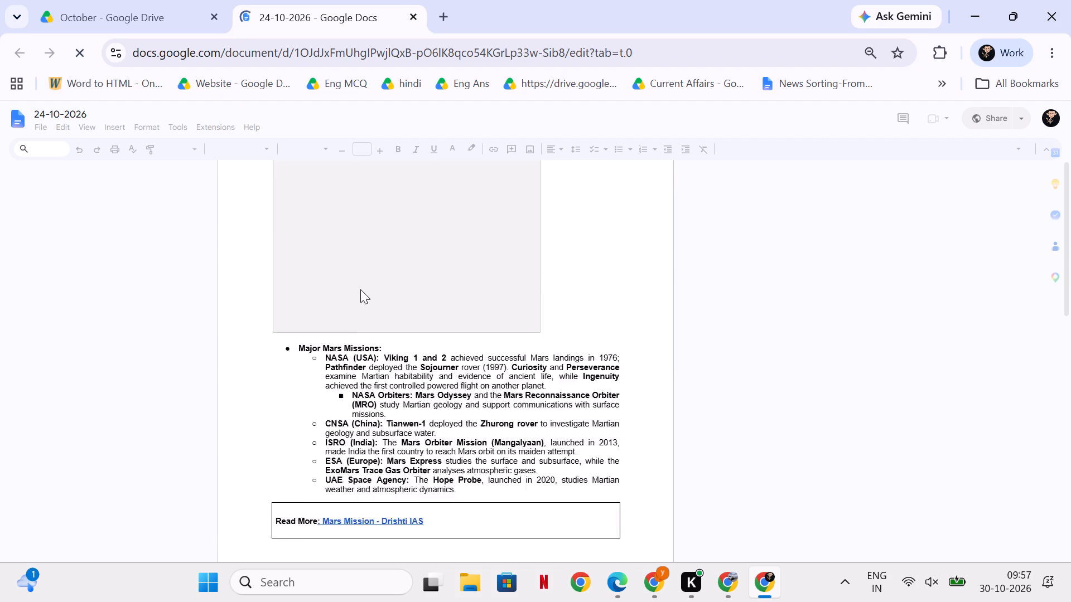
scroll(360, 289, down, 5)
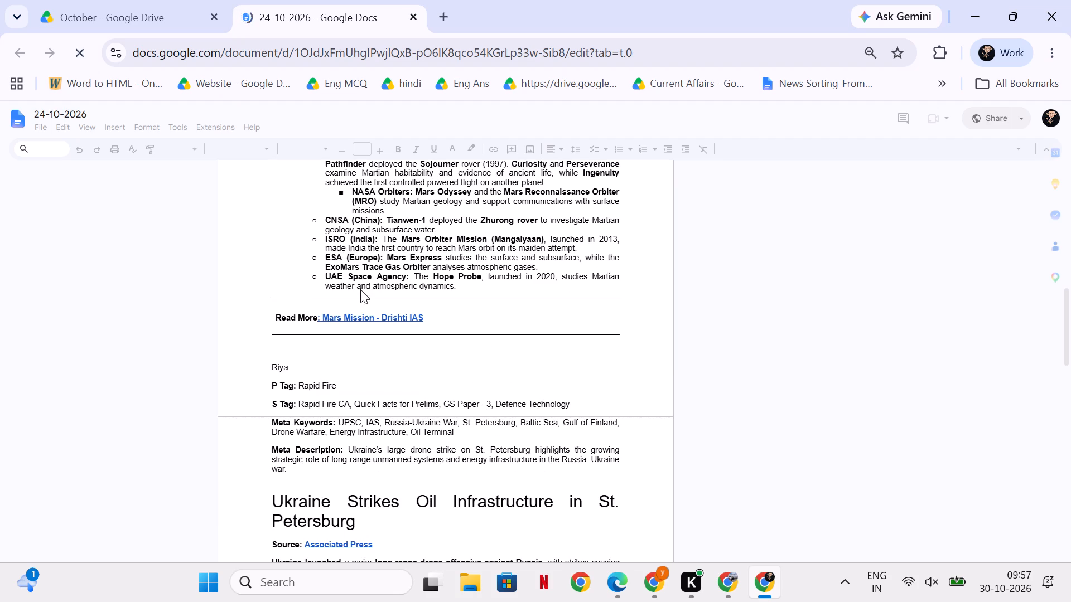
scroll(360, 289, down, 3)
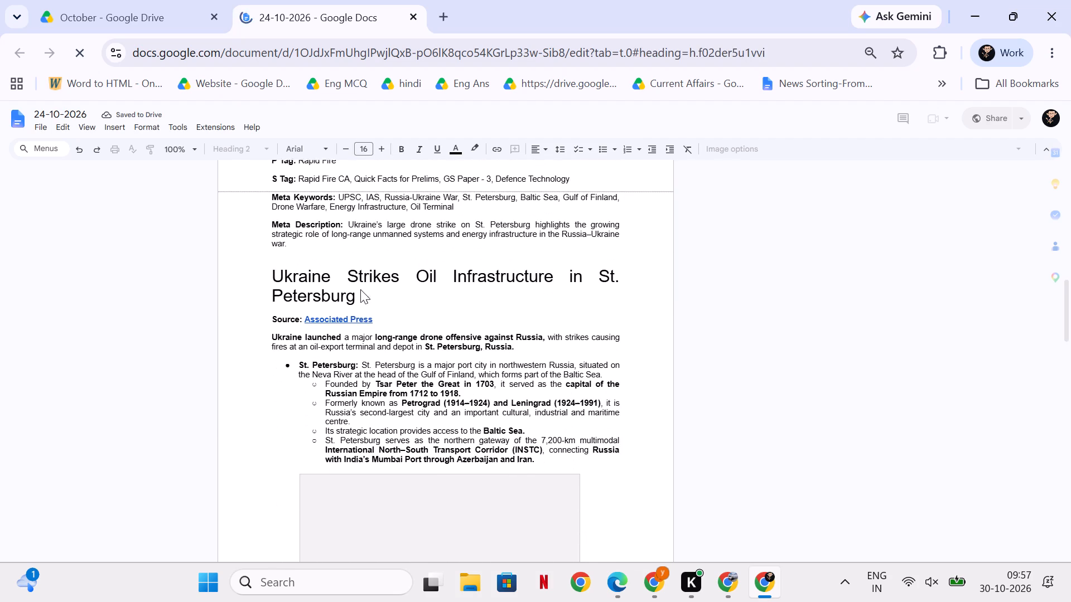
scroll(360, 289, down, 5)
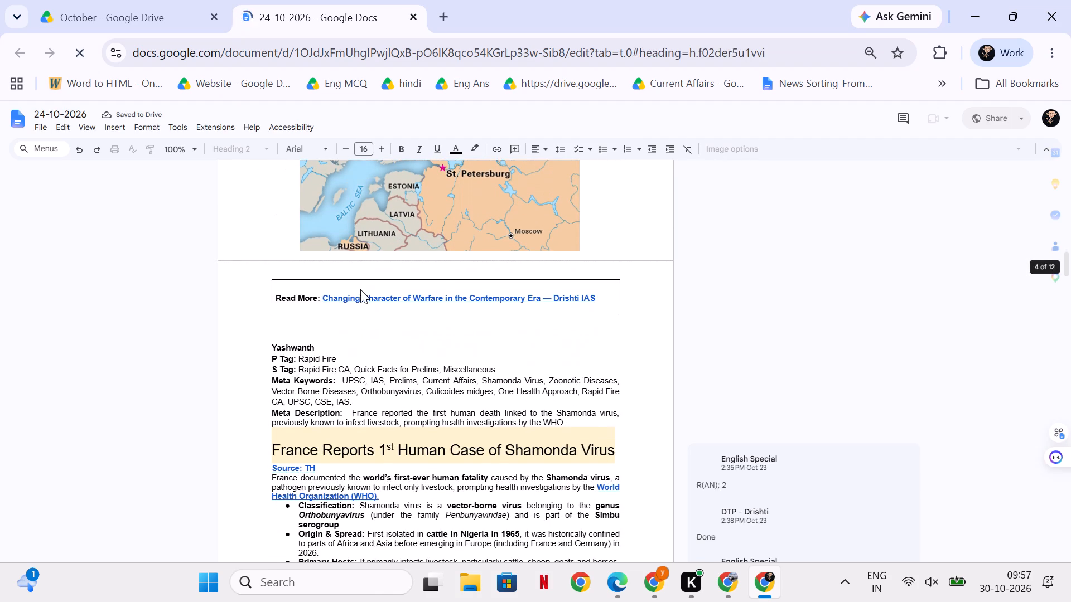
scroll(360, 289, down, 2)
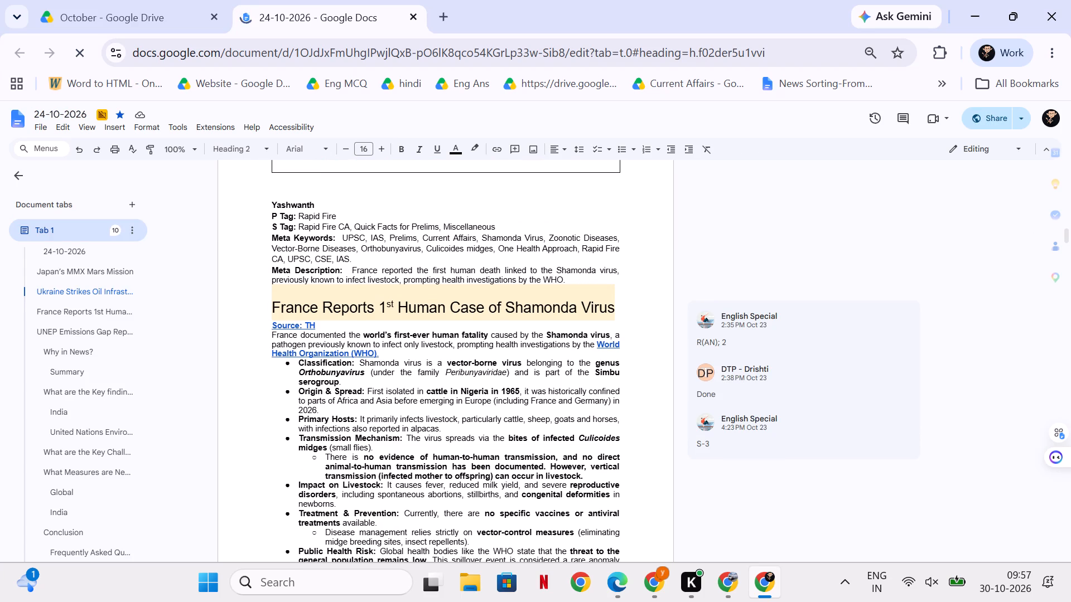
click(253, 200)
drag(253, 200, 355, 376)
scroll(298, 374, down, 4)
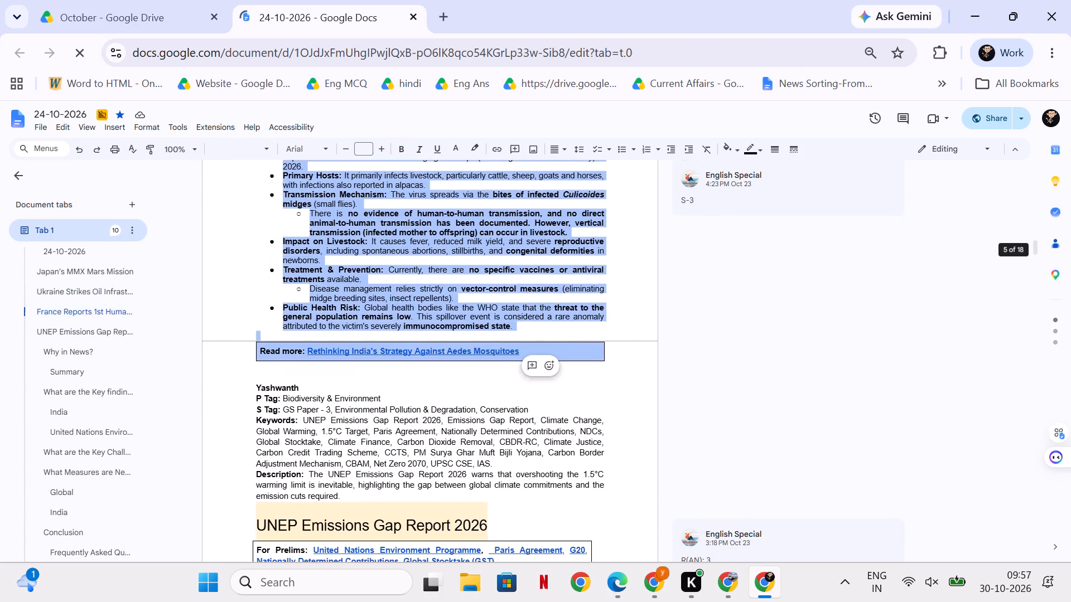
drag(355, 376, 453, 407)
scroll(355, 376, down, 7)
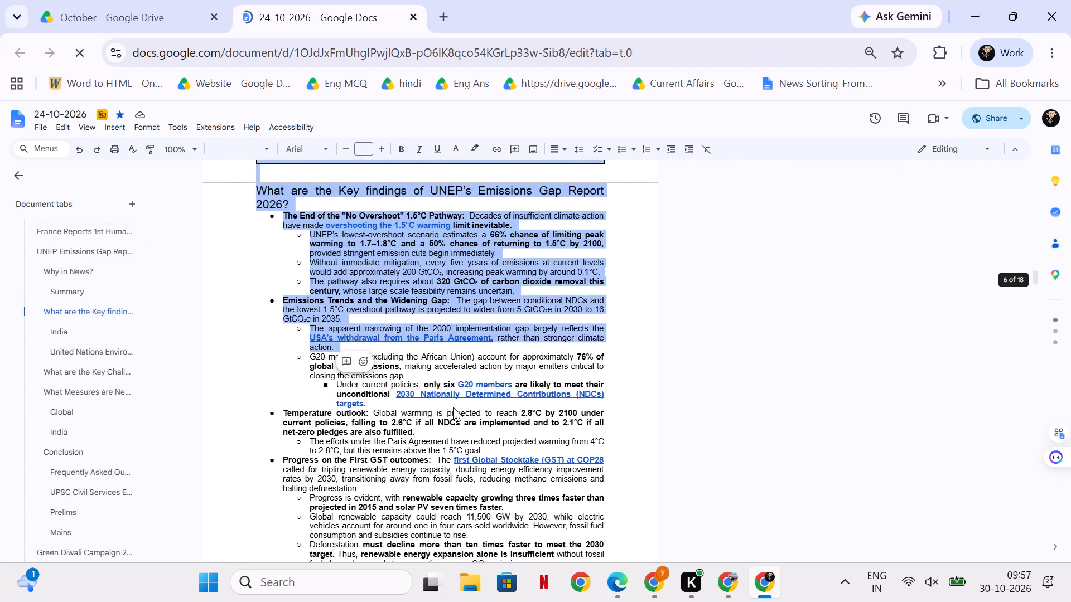
drag(453, 407, 526, 443)
scroll(453, 407, down, 7)
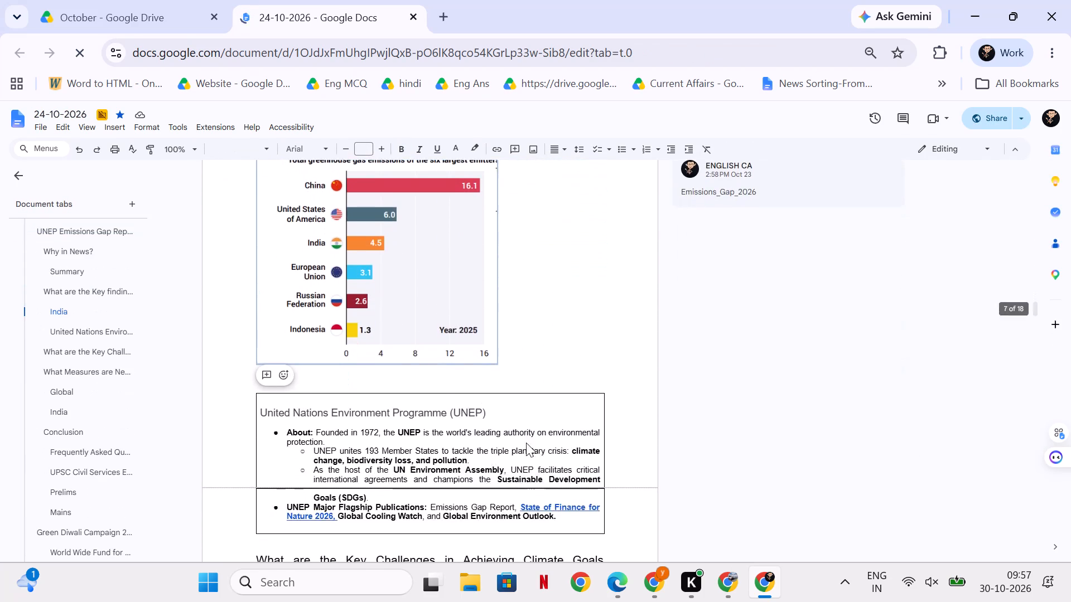
drag(526, 443, 529, 460)
scroll(526, 443, down, 7)
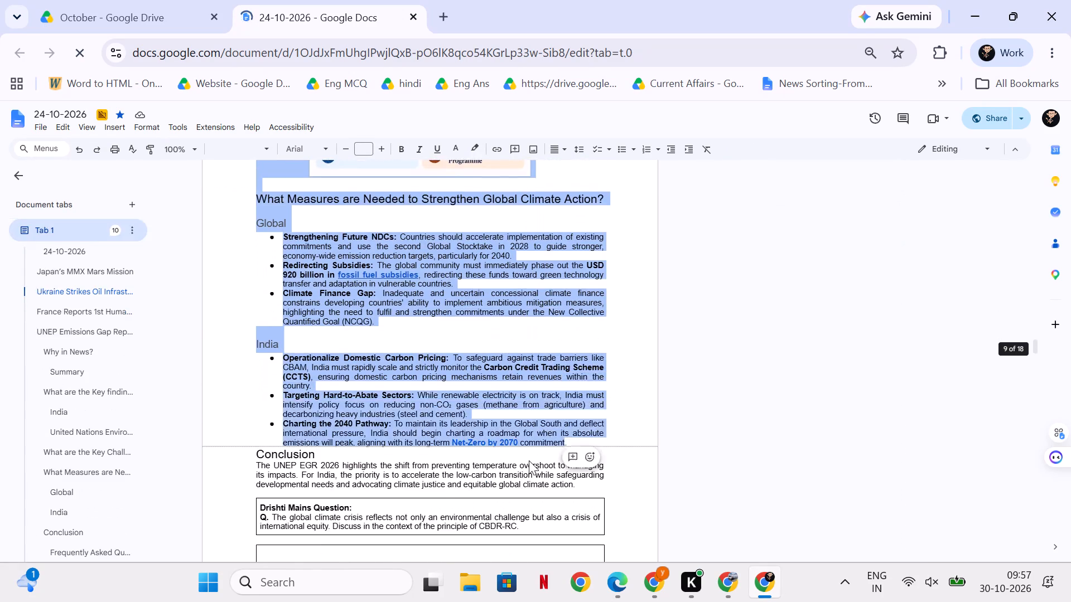
scroll(529, 460, down, 6)
drag(529, 460, 528, 487)
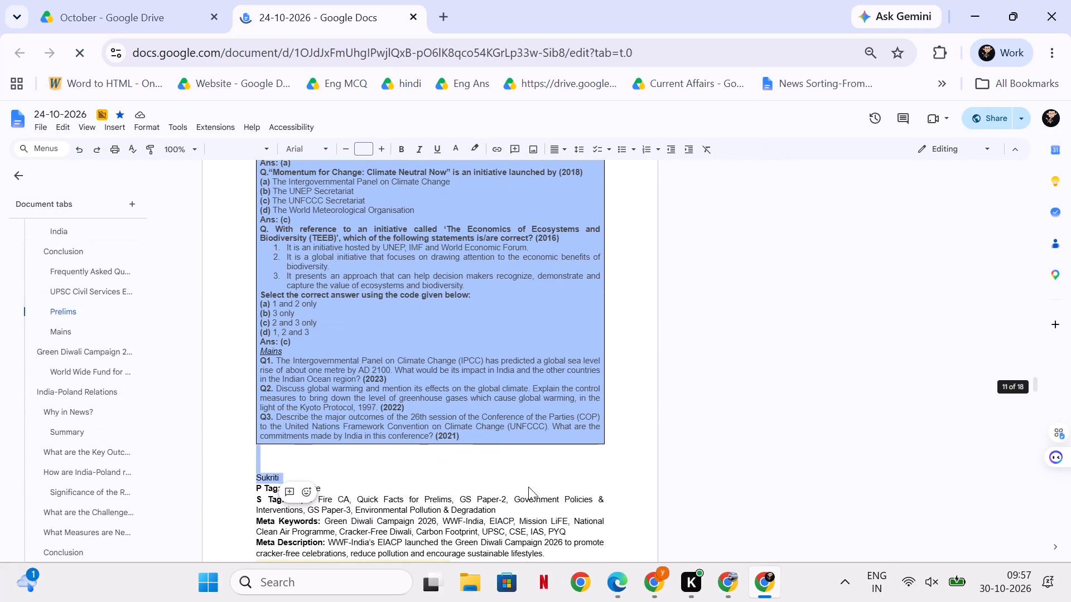
drag(528, 487, 549, 429)
key(ctrl+shift+c)
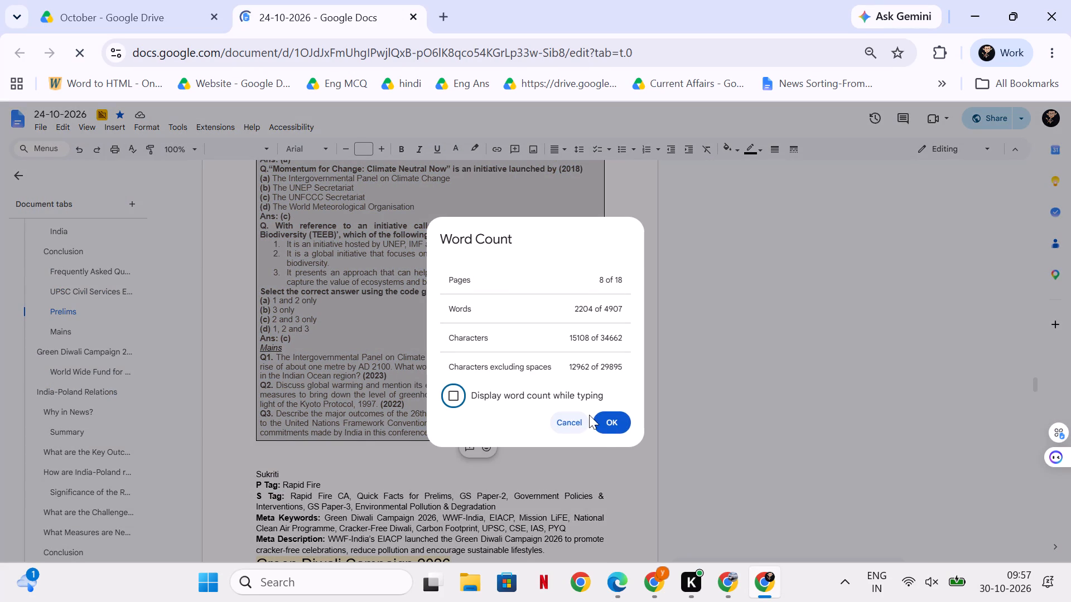
click(600, 430)
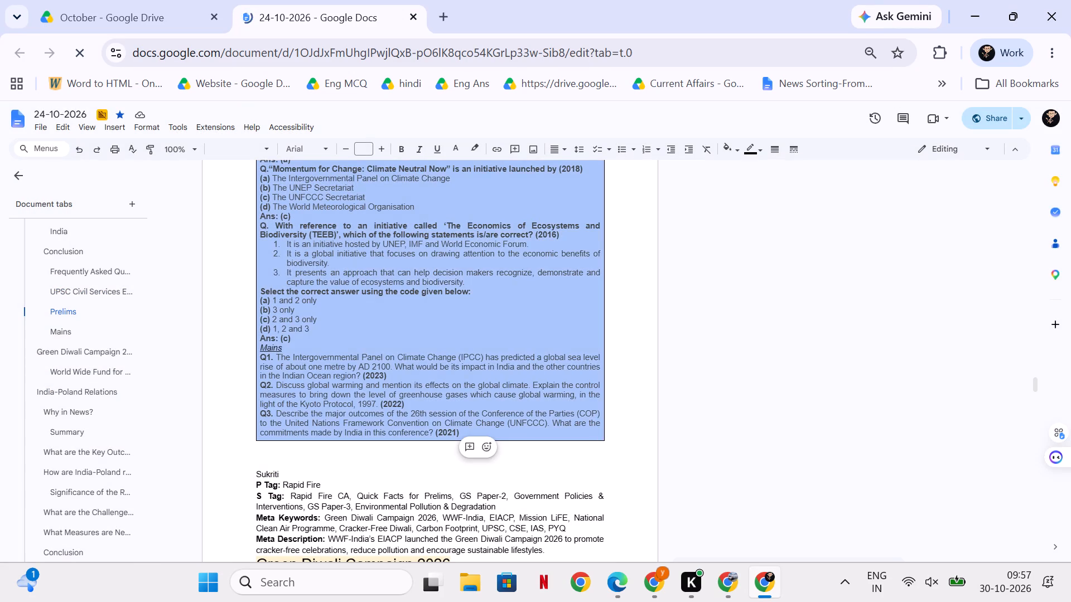
Check the word count of the author's India-Poland Relations section through its previous year questions, and look for further sections by the author.
click(452, 362)
scroll(452, 362, down, 5)
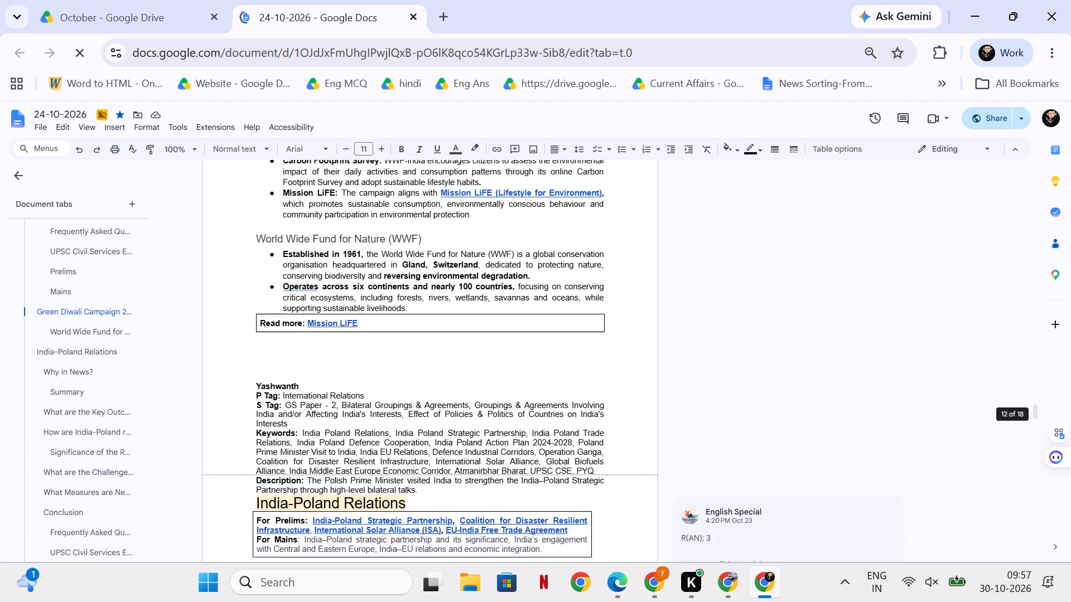
scroll(452, 362, down, 2)
drag(256, 312, 391, 382)
scroll(292, 417, down, 3)
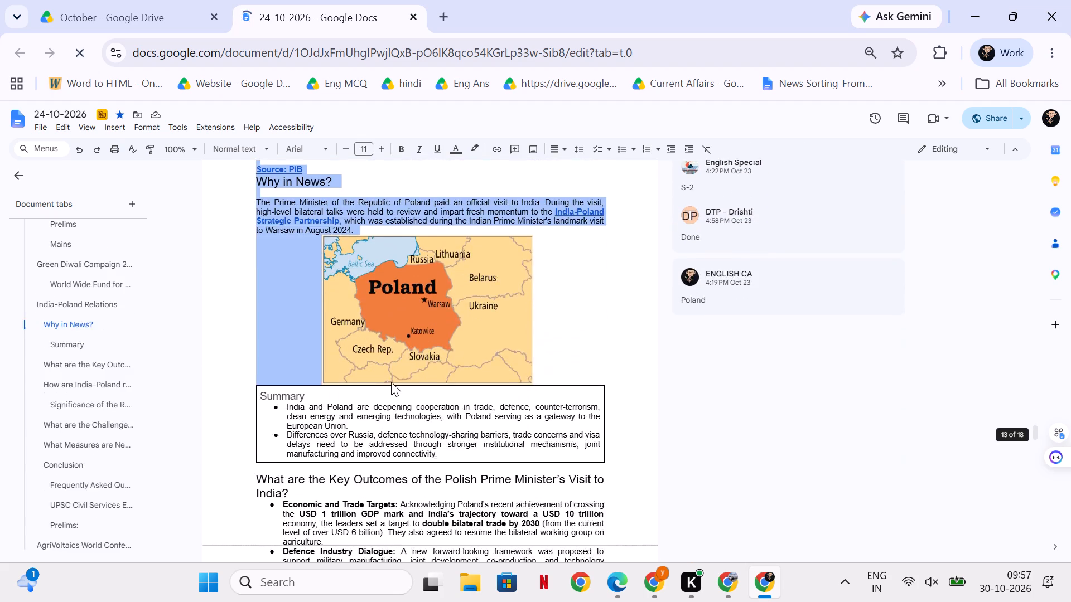
drag(391, 382, 497, 487)
scroll(391, 382, down, 8)
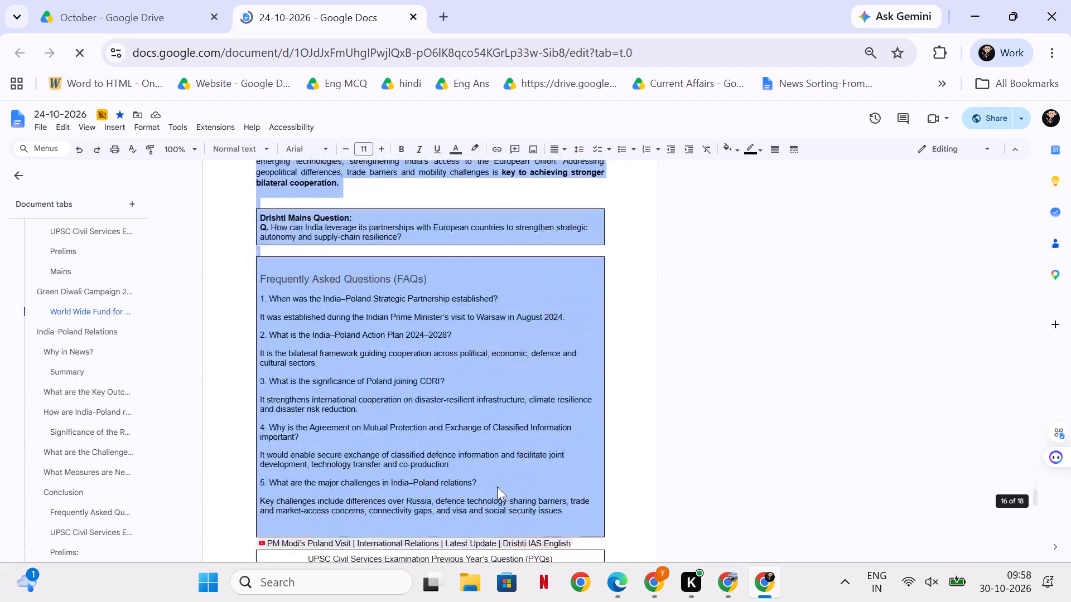
scroll(497, 487, down, 5)
drag(497, 487, 519, 410)
key(ctrl+shift+c)
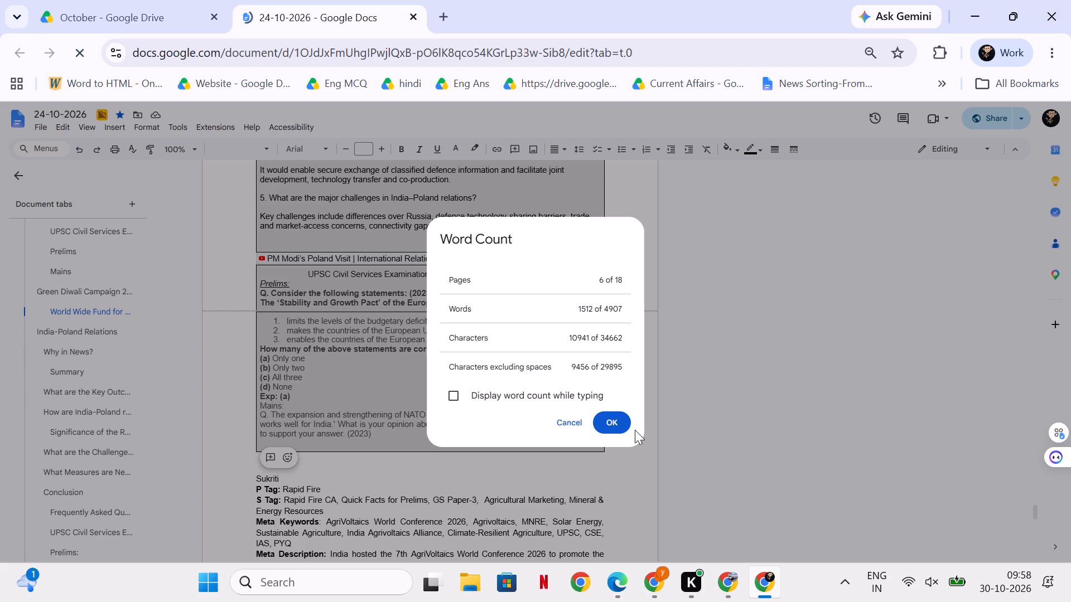
click(592, 422)
click(593, 422)
scroll(554, 380, down, 2)
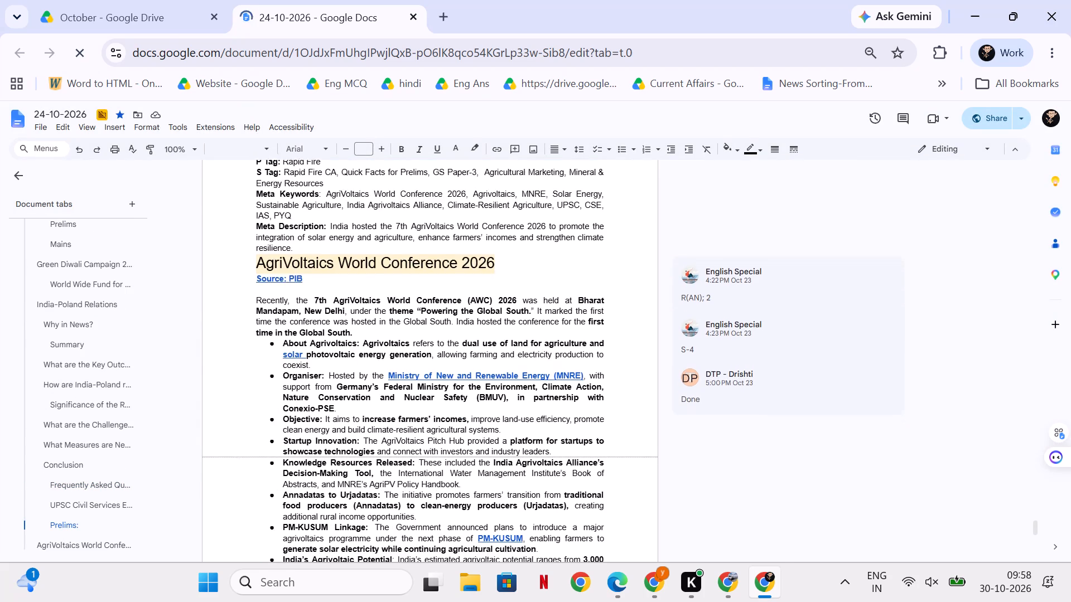
scroll(520, 334, down, 5)
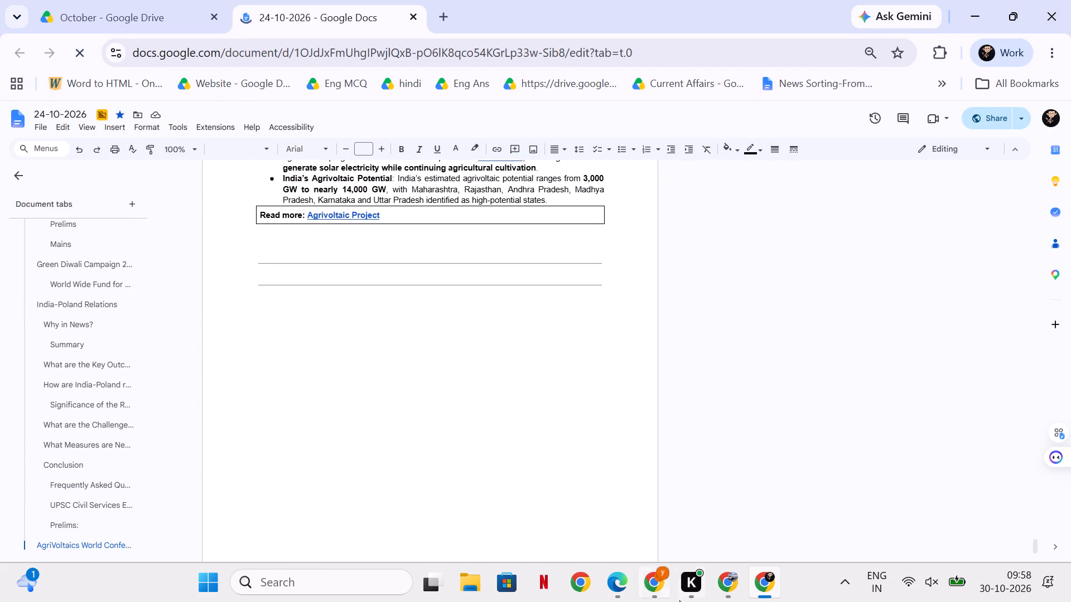
In the roster workbook, enter =6772+1000 as the number of words for 2026-10-23 and select the 2026-10-26 word count cell.
click(720, 591)
key(6)
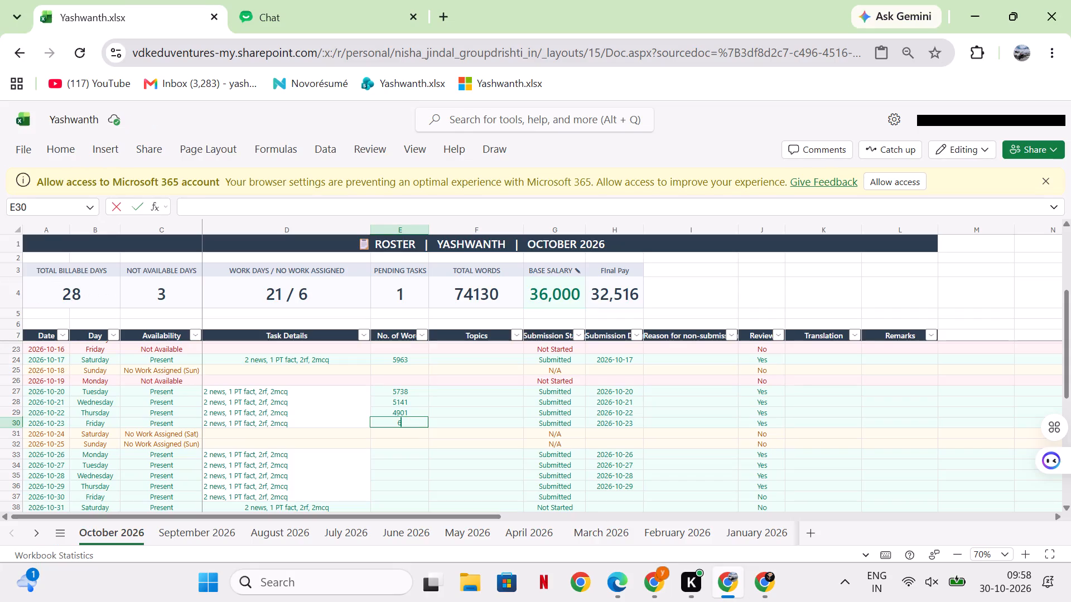
text(772)
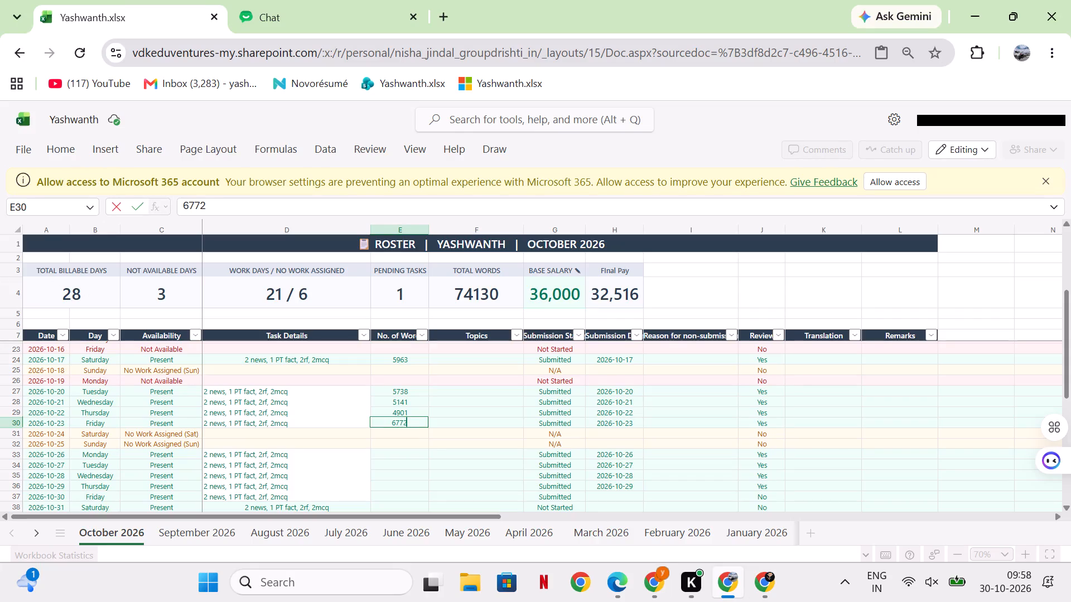
text(_!)
key(BackSpace)
key(BackSpace)
text(+1000)
key(Left)
key(Left)
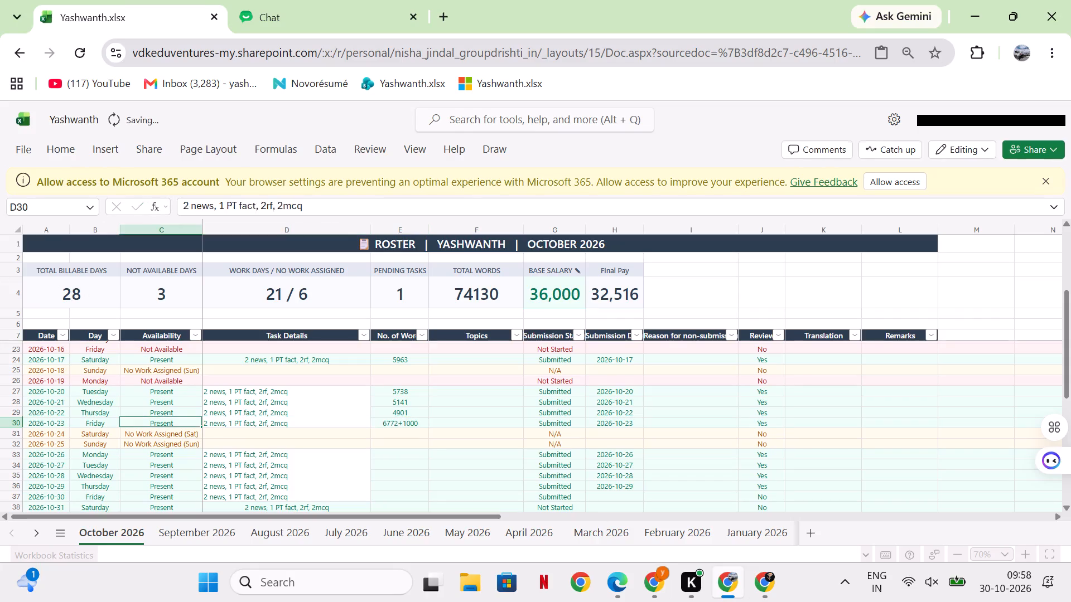
key(Right)
key(Right)
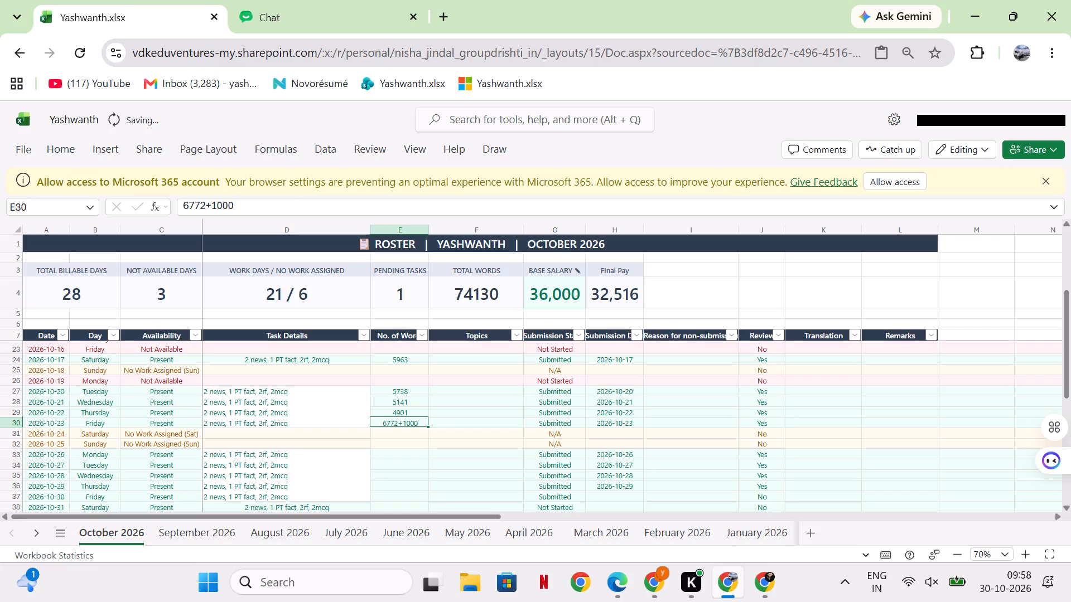
click(382, 423)
double_click(394, 422)
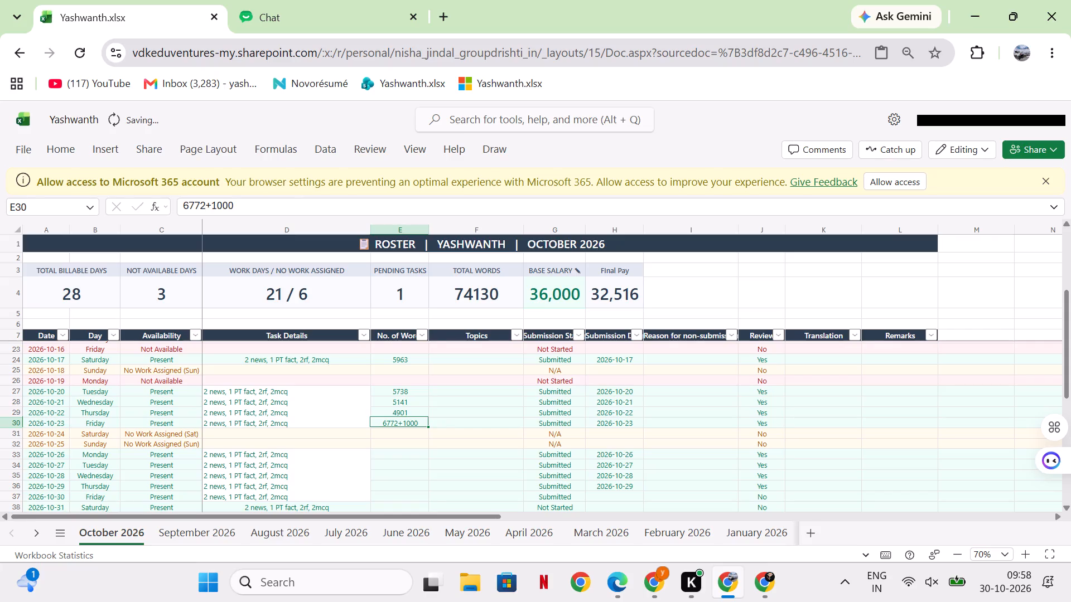
click(383, 422)
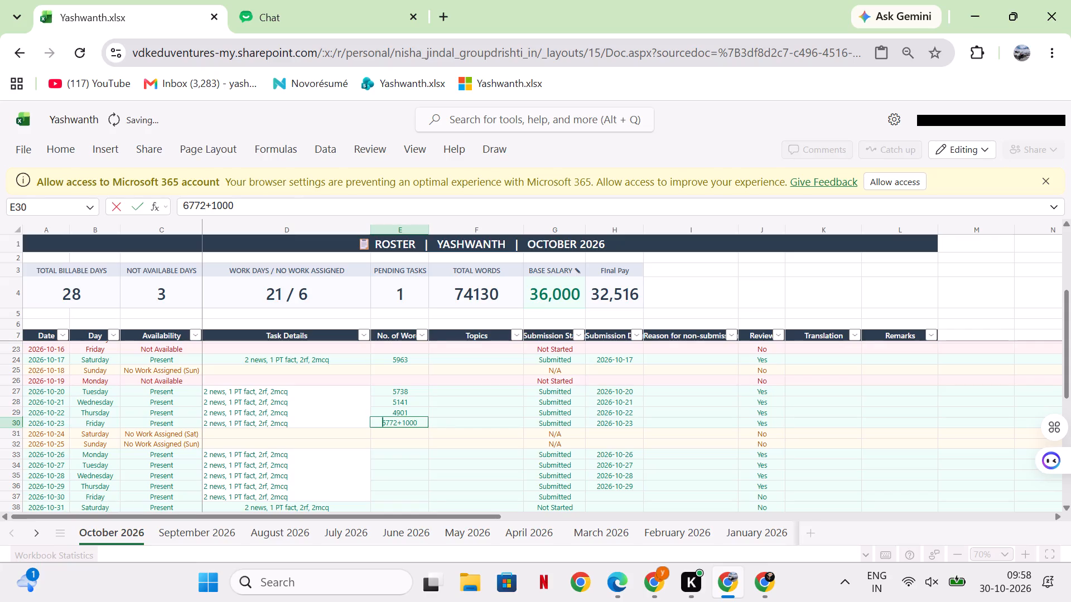
key(equal)
key(Return)
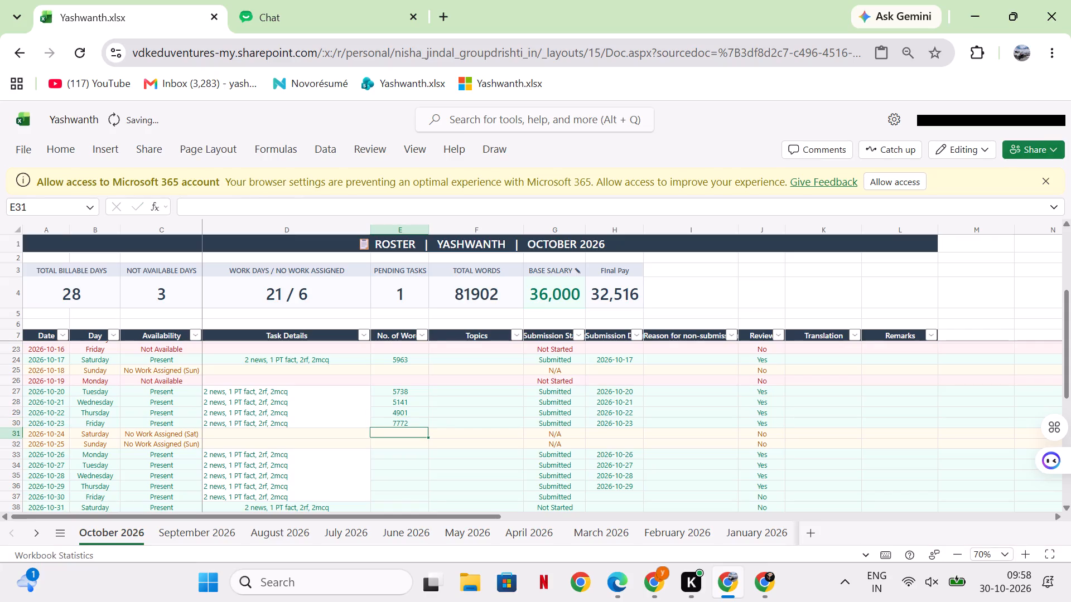
click(398, 454)
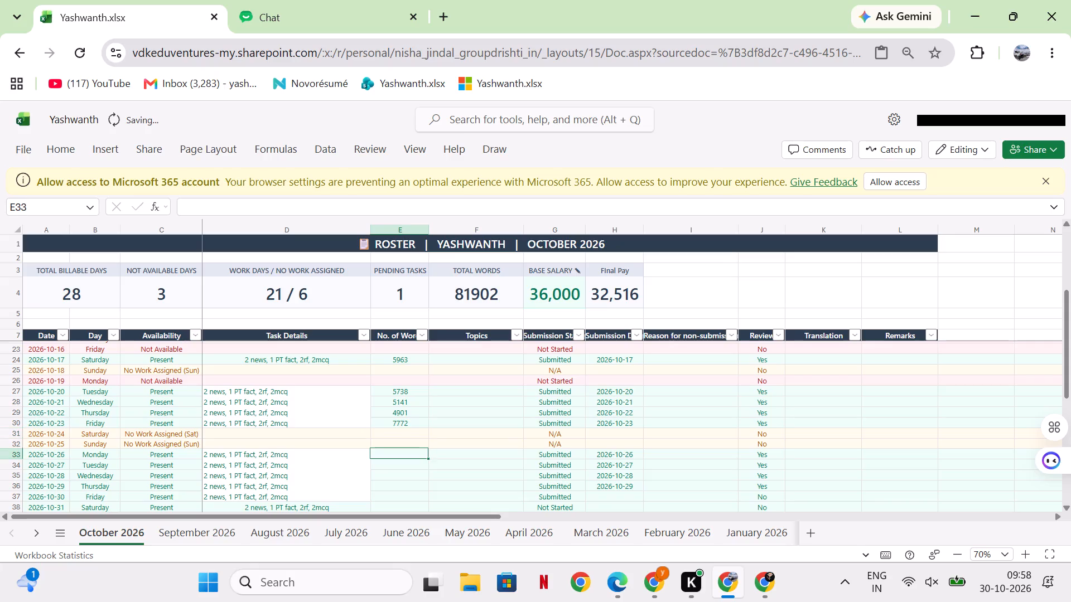
Switch back to the Drive window, close the 24-10-2026 document and open the 26-10-2026 document from the October folder.
click(756, 585)
click(419, 14)
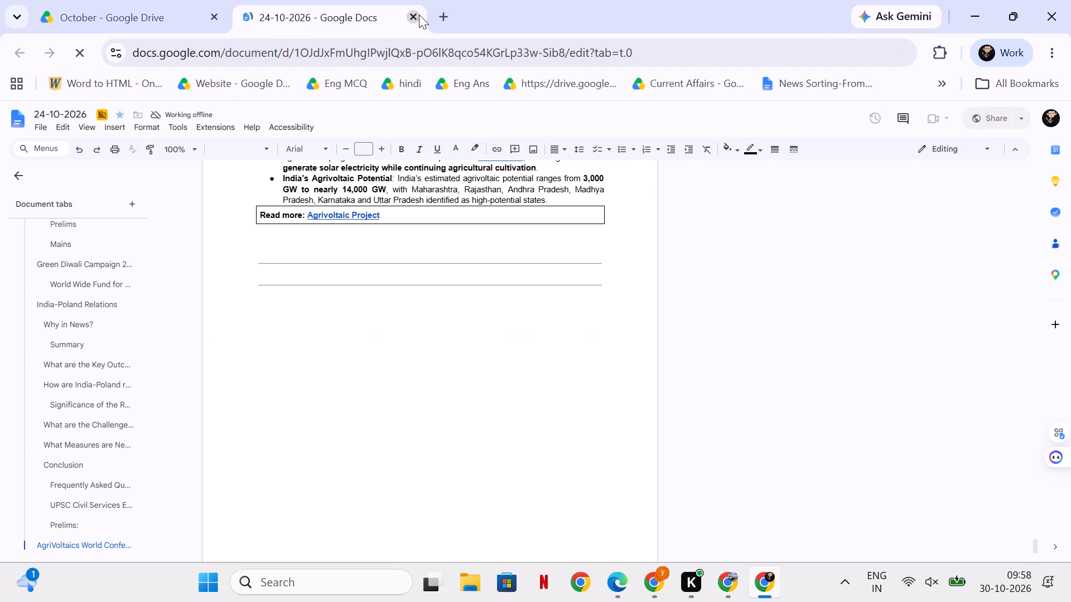
scroll(273, 414, down, 2)
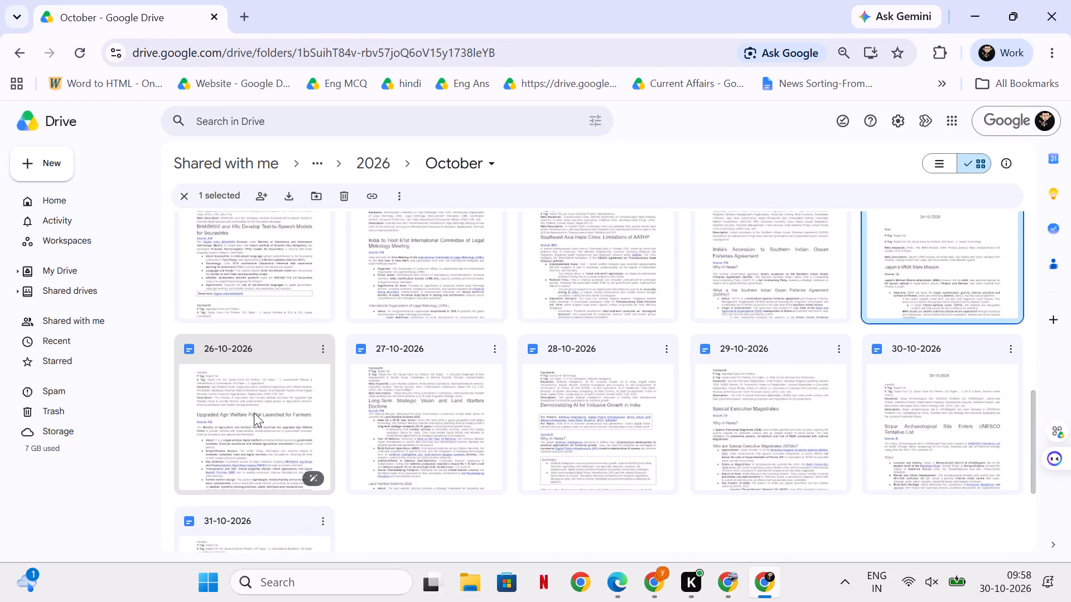
scroll(254, 412, down, 2)
scroll(269, 317, up, 1)
double_click(264, 339)
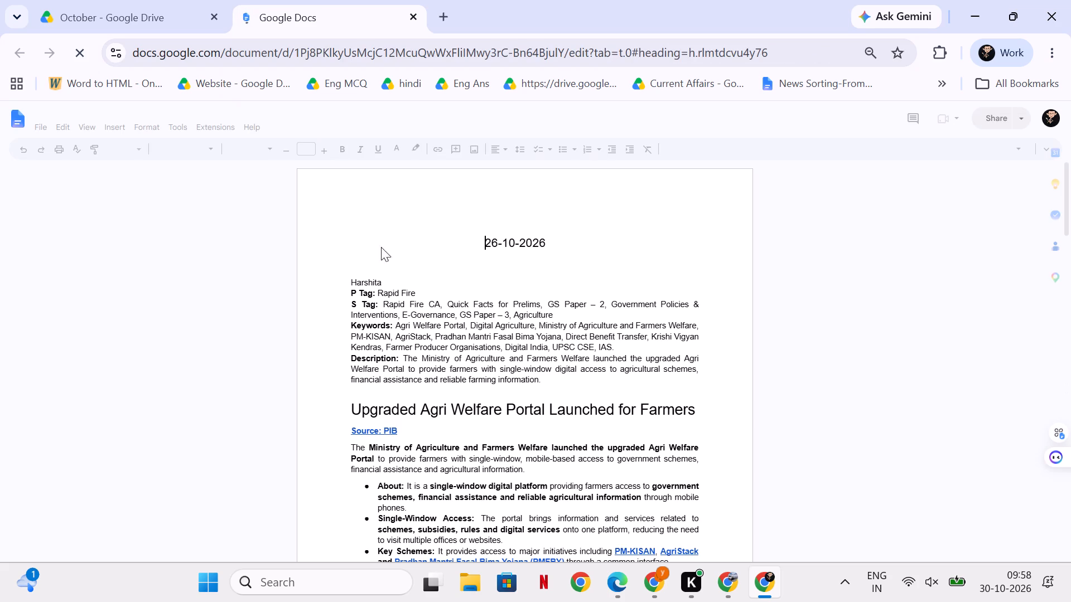
Check the word count of the author's Biomarkers and Early Disease Detection section, from the author line through its previous year questions.
scroll(402, 322, down, 6)
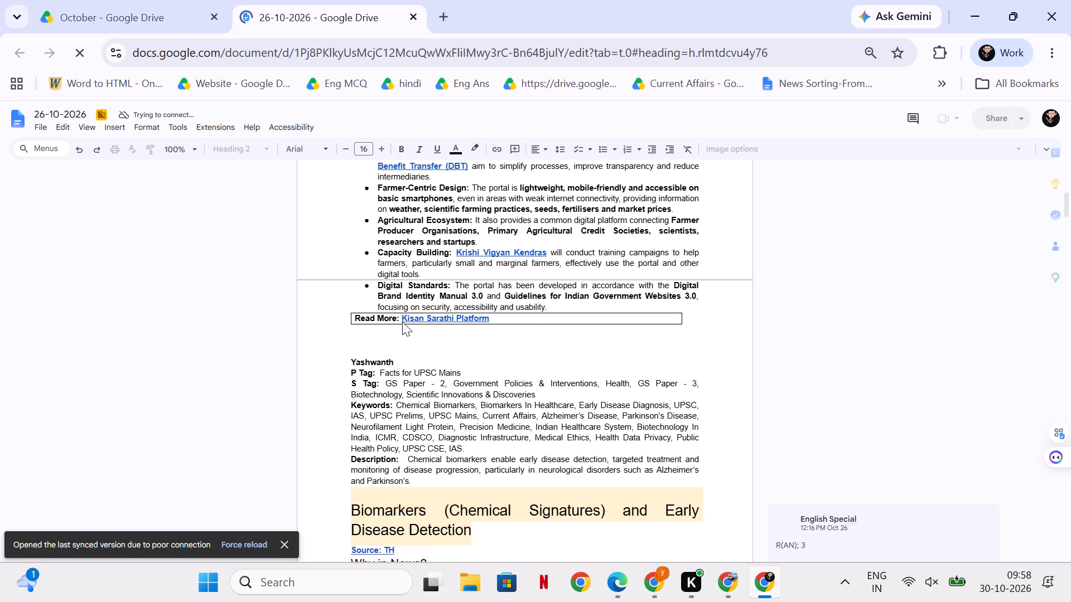
scroll(402, 323, down, 1)
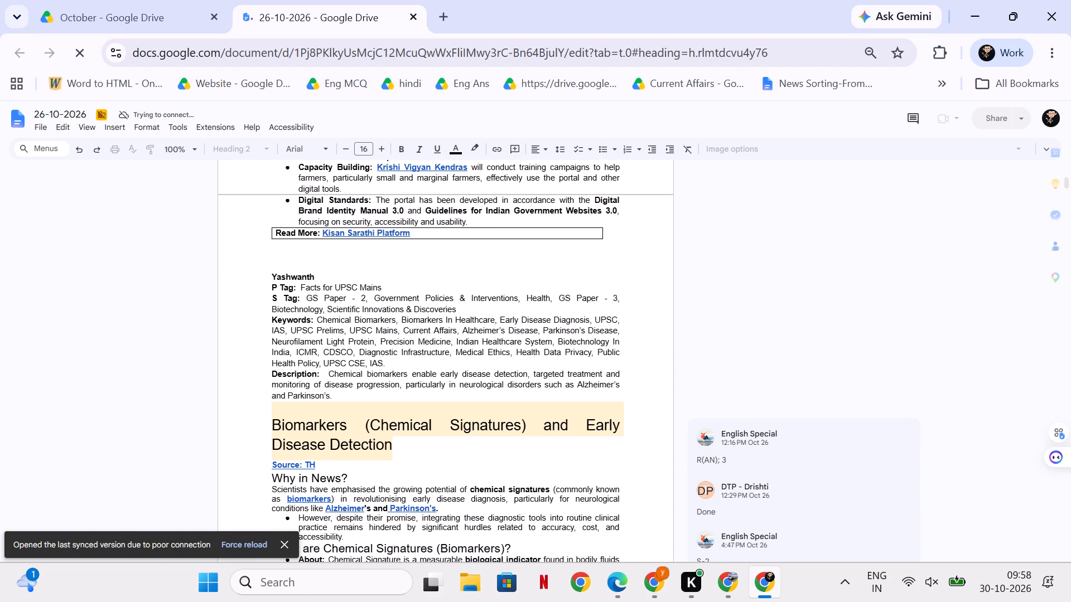
click(257, 288)
click(257, 274)
drag(257, 274, 259, 274)
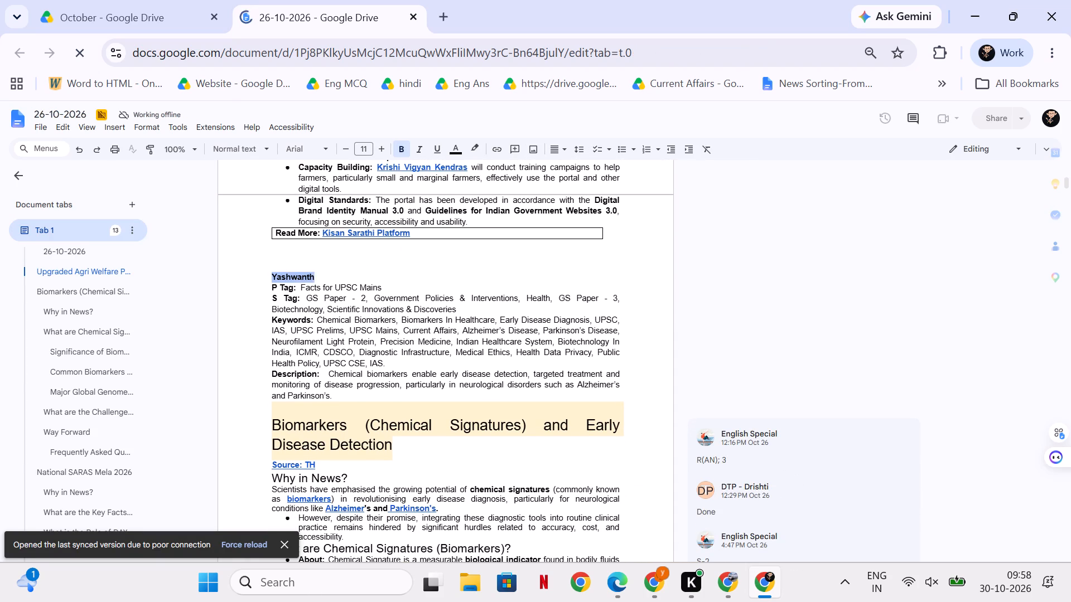
drag(259, 274, 415, 408)
scroll(288, 376, down, 6)
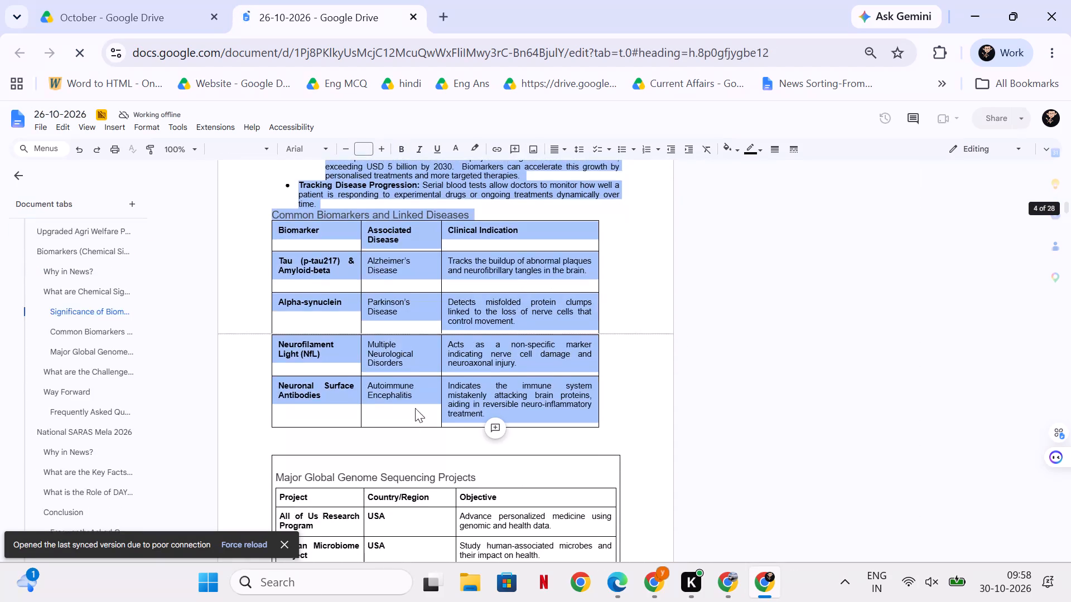
drag(415, 408, 485, 443)
scroll(415, 408, down, 8)
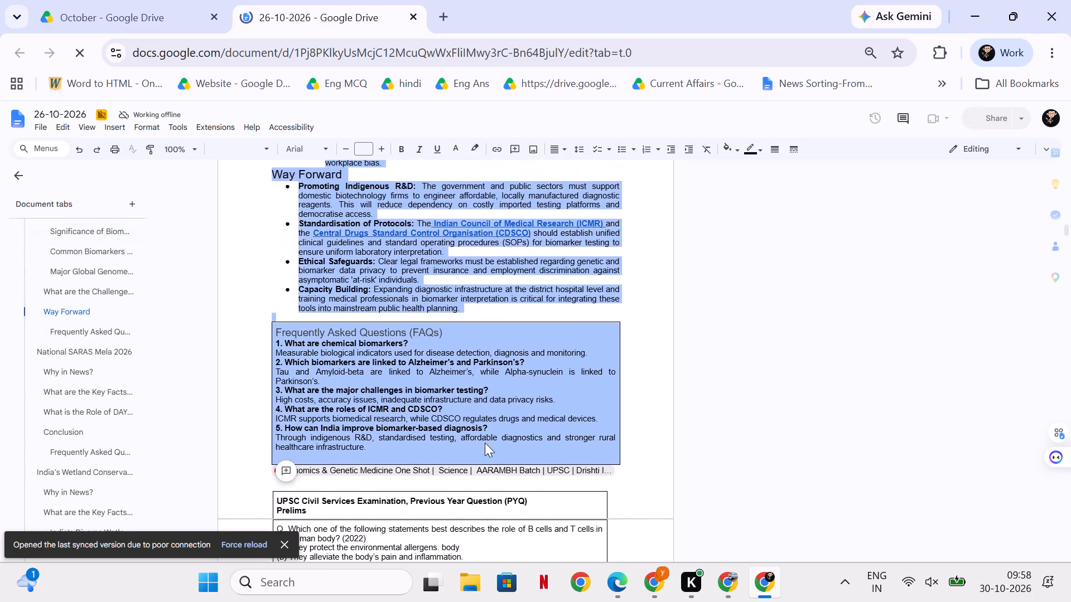
scroll(485, 443, down, 5)
drag(485, 443, 528, 347)
key(ctrl+shift+c)
click(607, 417)
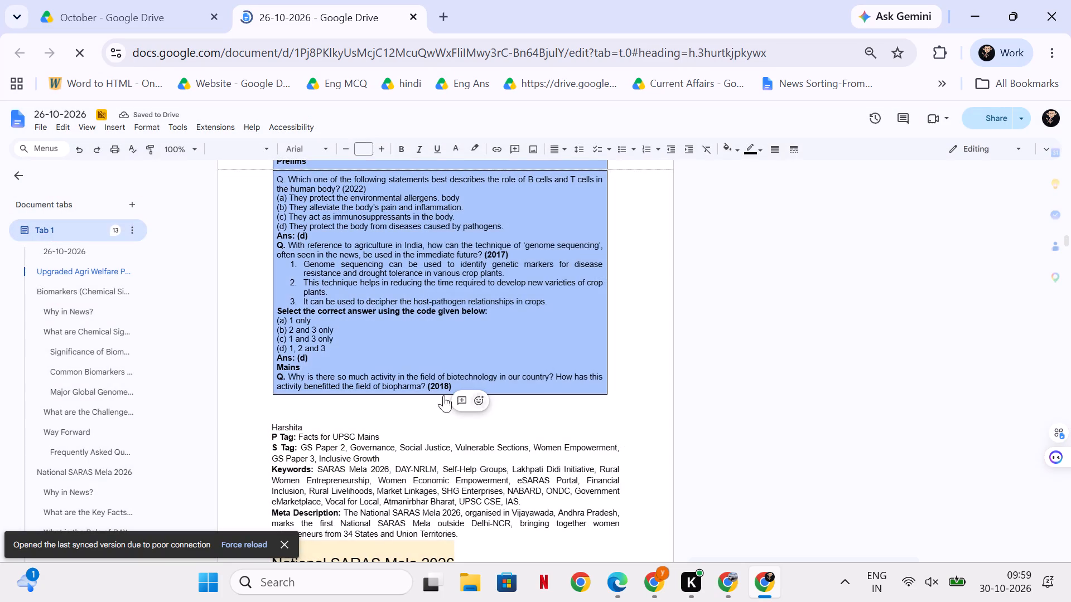
click(423, 392)
Check the combined word count of the author's Media Regulation, Madras HC and PHP Vulnerabilities sections, and look for further sections by the author.
scroll(423, 392, down, 6)
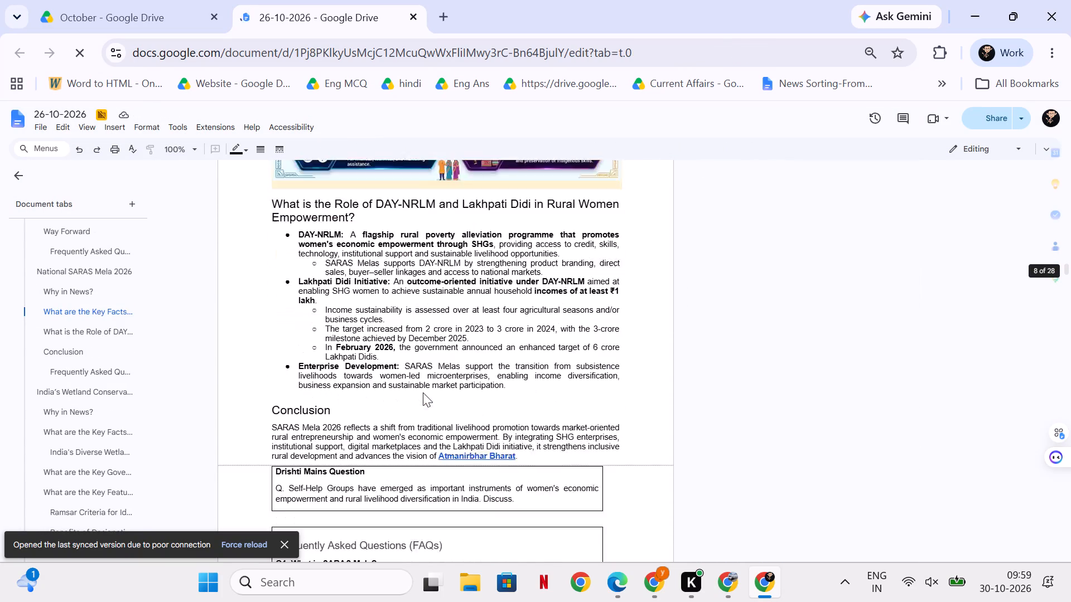
scroll(423, 392, down, 8)
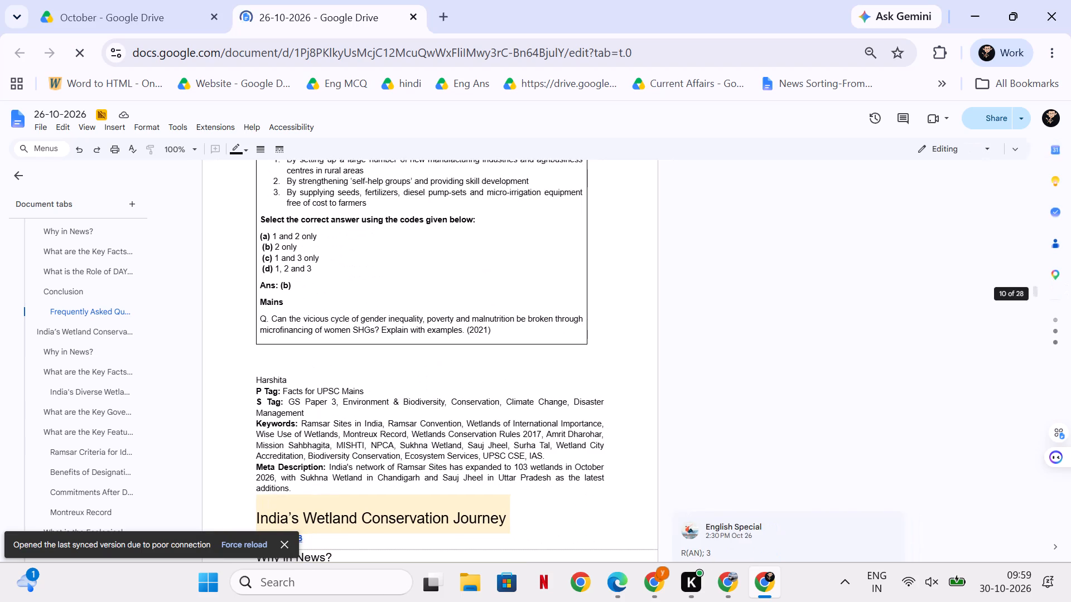
scroll(390, 388, down, 8)
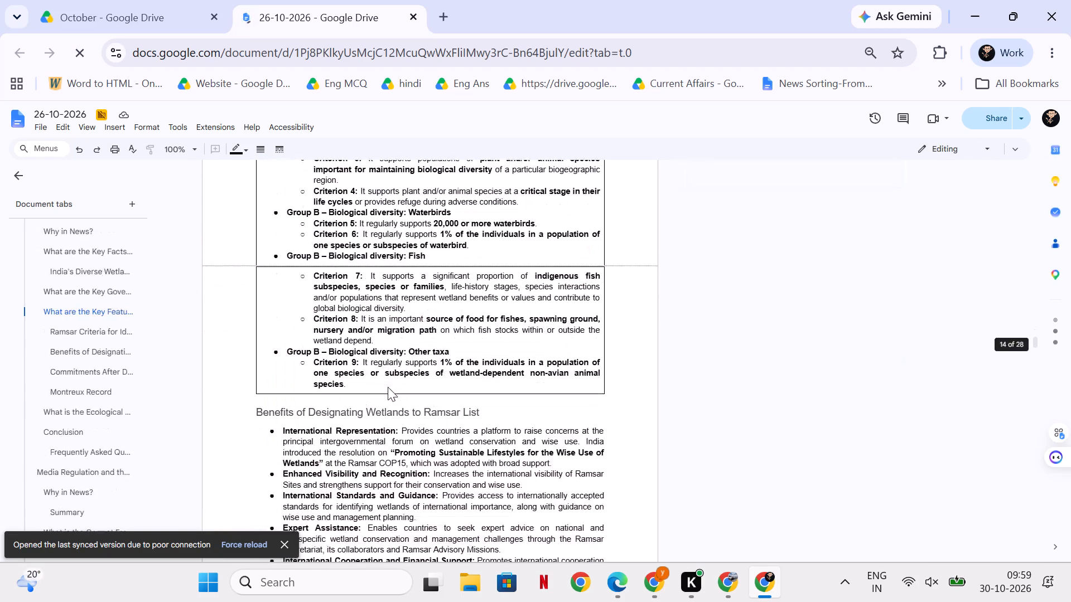
scroll(388, 387, down, 7)
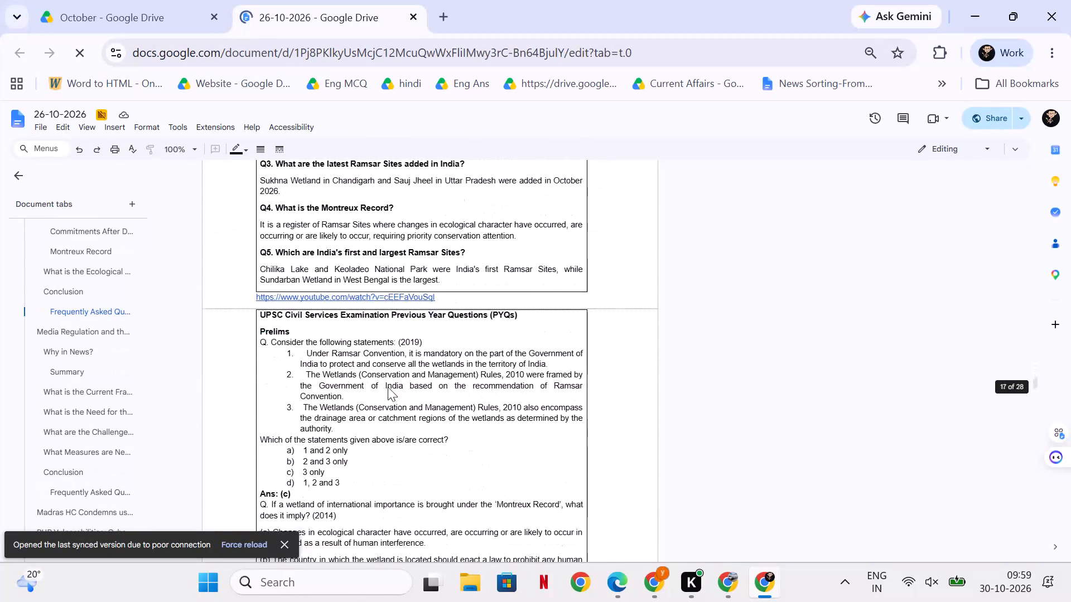
scroll(388, 387, down, 6)
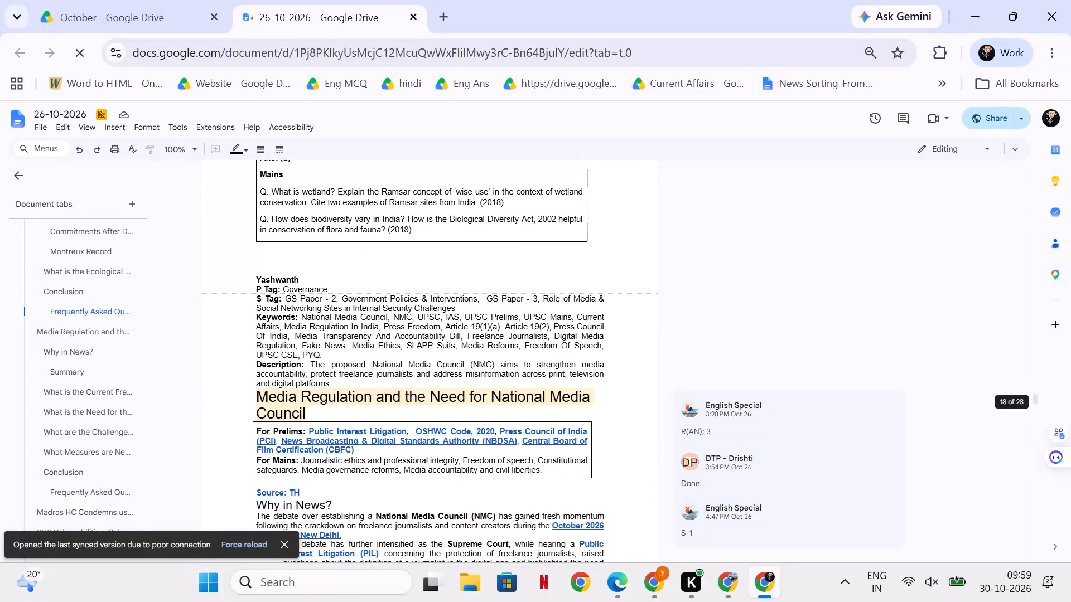
click(232, 274)
click(242, 296)
click(245, 284)
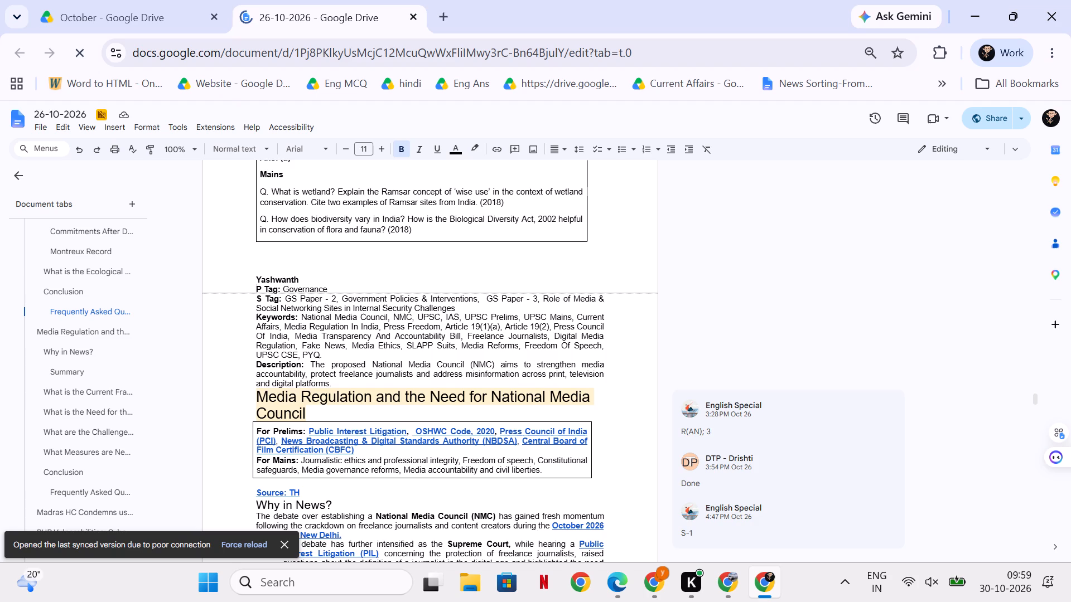
drag(246, 276, 373, 439)
scroll(264, 385, down, 5)
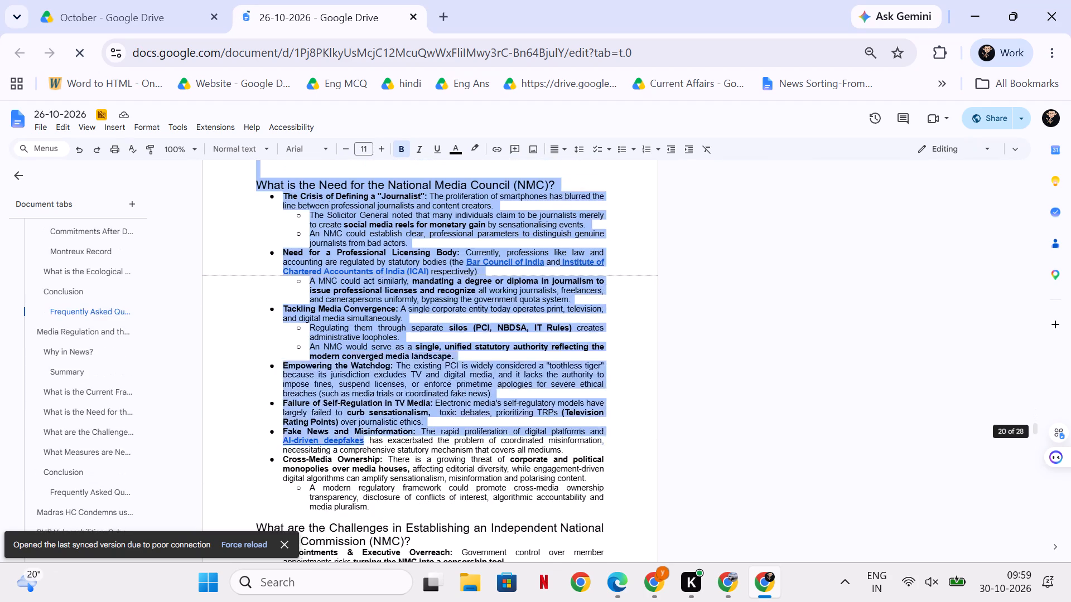
drag(373, 439, 448, 459)
scroll(373, 439, down, 8)
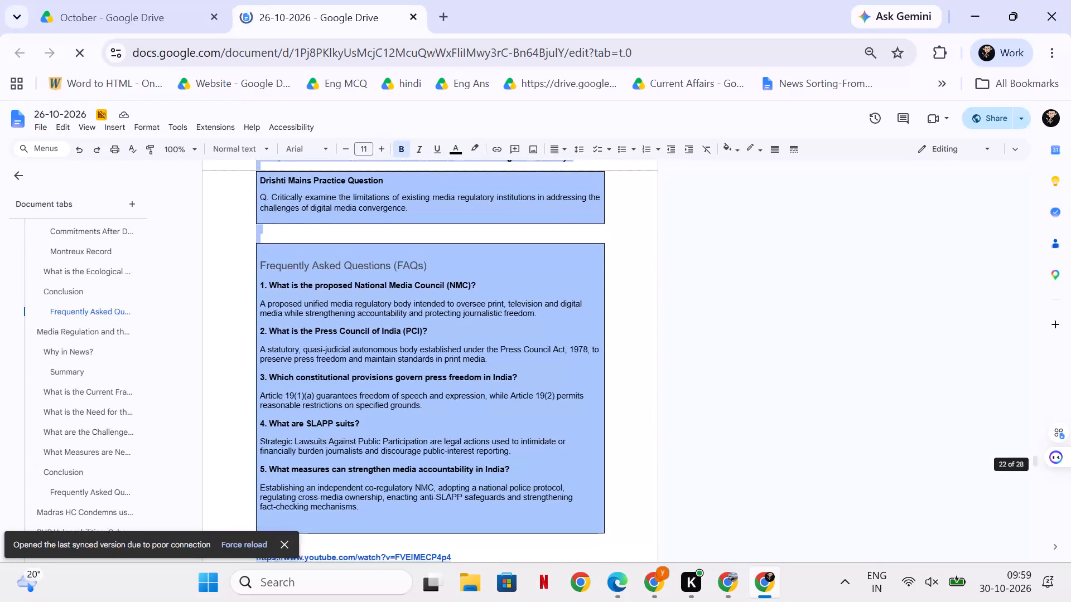
scroll(448, 459, down, 6)
drag(448, 459, 507, 439)
scroll(507, 439, down, 1)
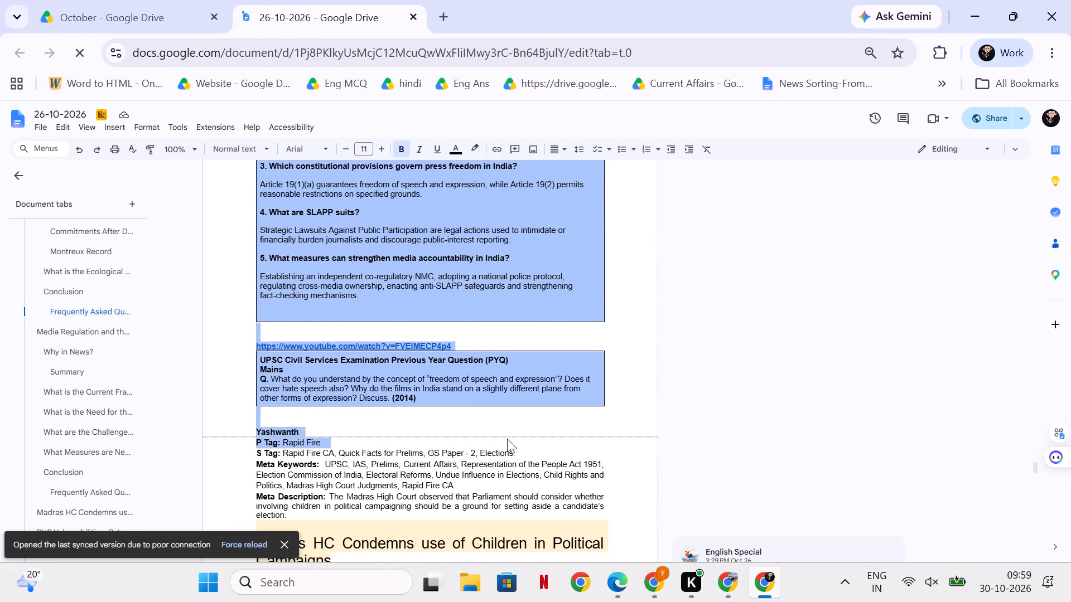
drag(507, 439, 502, 459)
scroll(507, 439, down, 6)
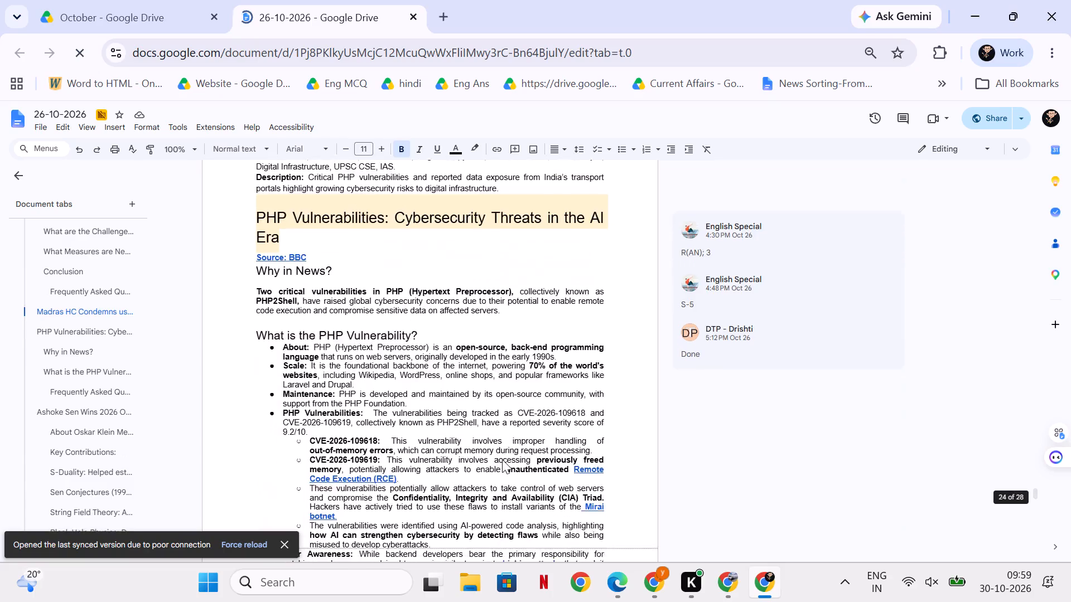
scroll(502, 459, down, 6)
drag(502, 459, 519, 477)
scroll(519, 477, down, 3)
key(ctrl+shift+c)
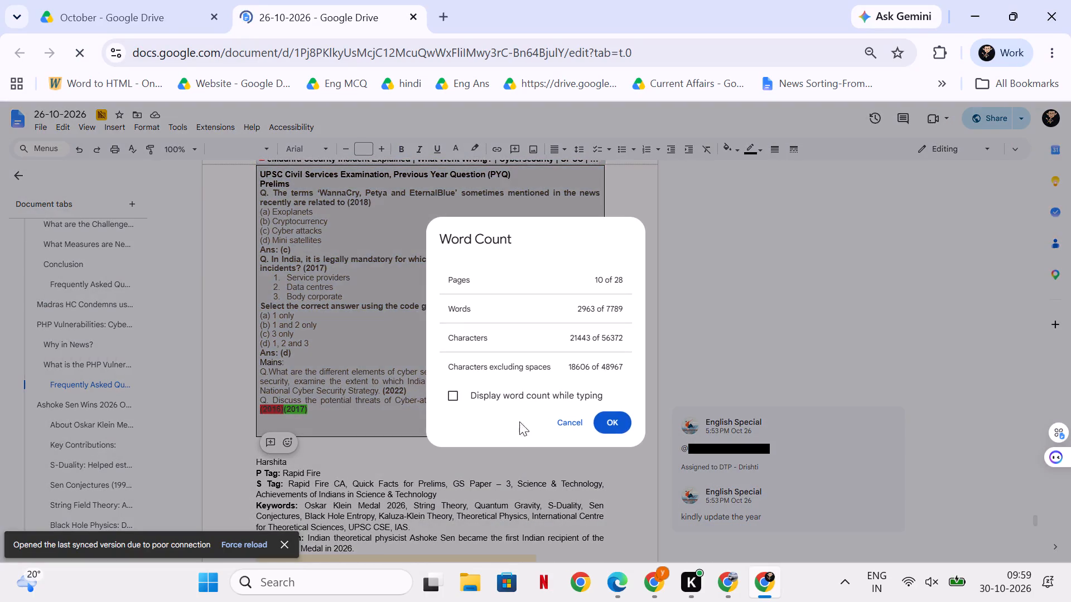
click(613, 417)
scroll(613, 417, down, 6)
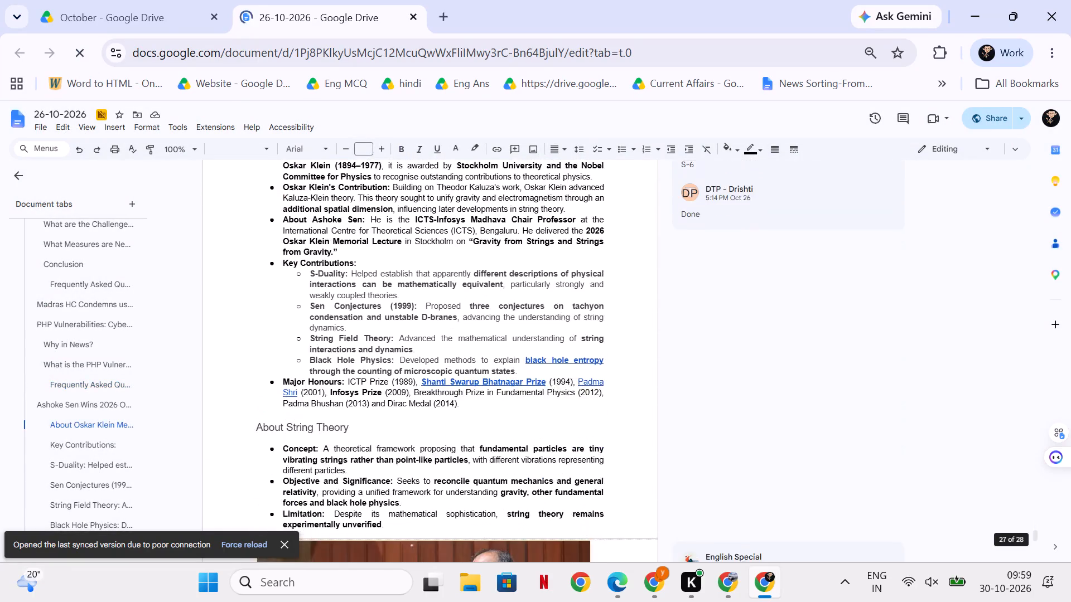
scroll(412, 366, down, 6)
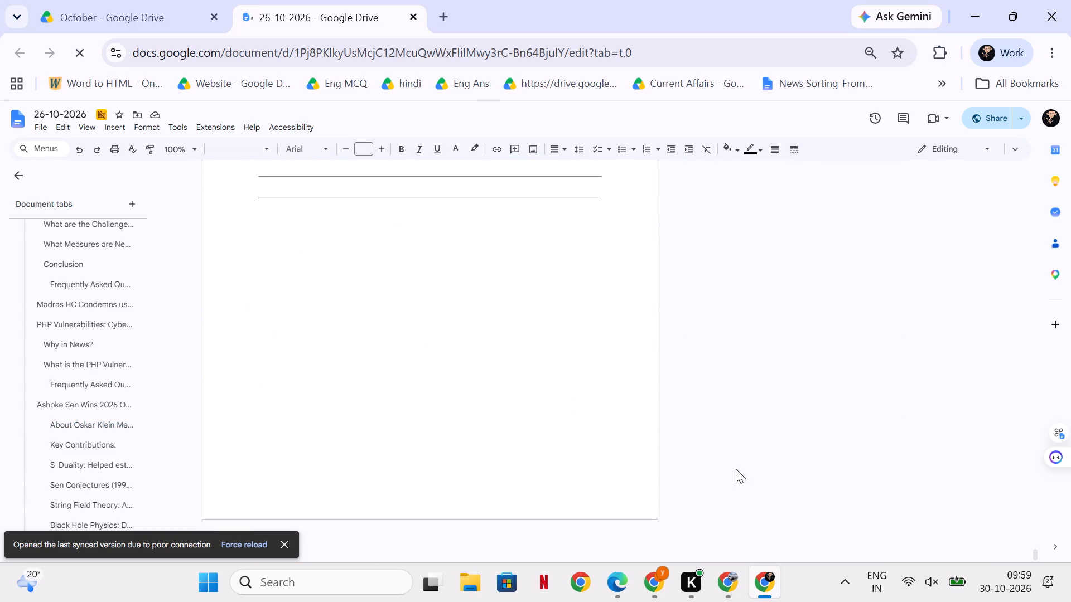
In the roster workbook, enter 4863 as the number of words for 2026-10-26 and select the 2026-10-27 word count cell.
click(728, 593)
double_click(401, 457)
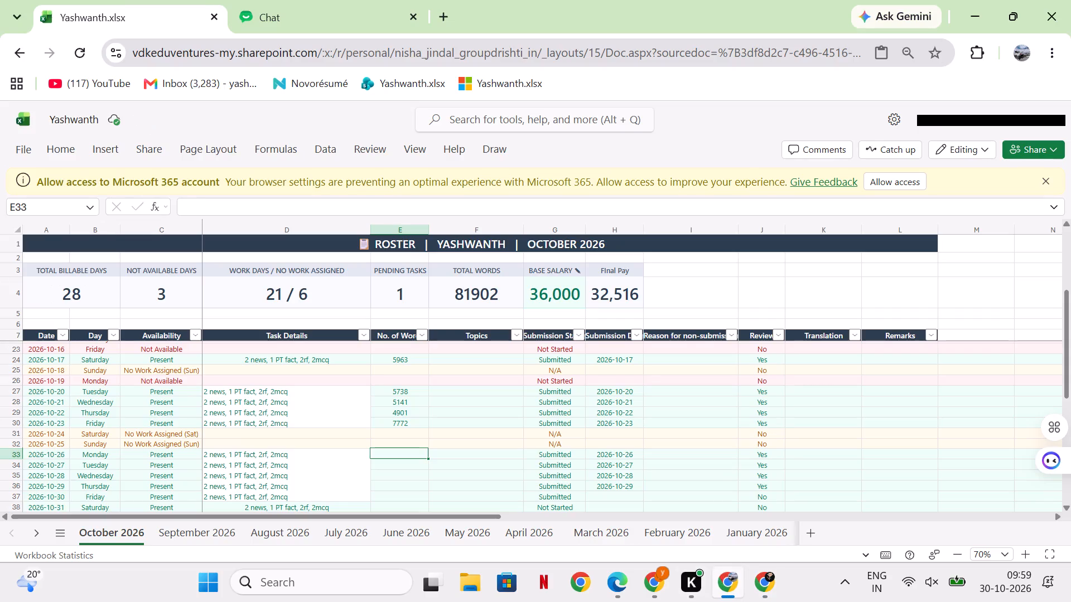
key(4)
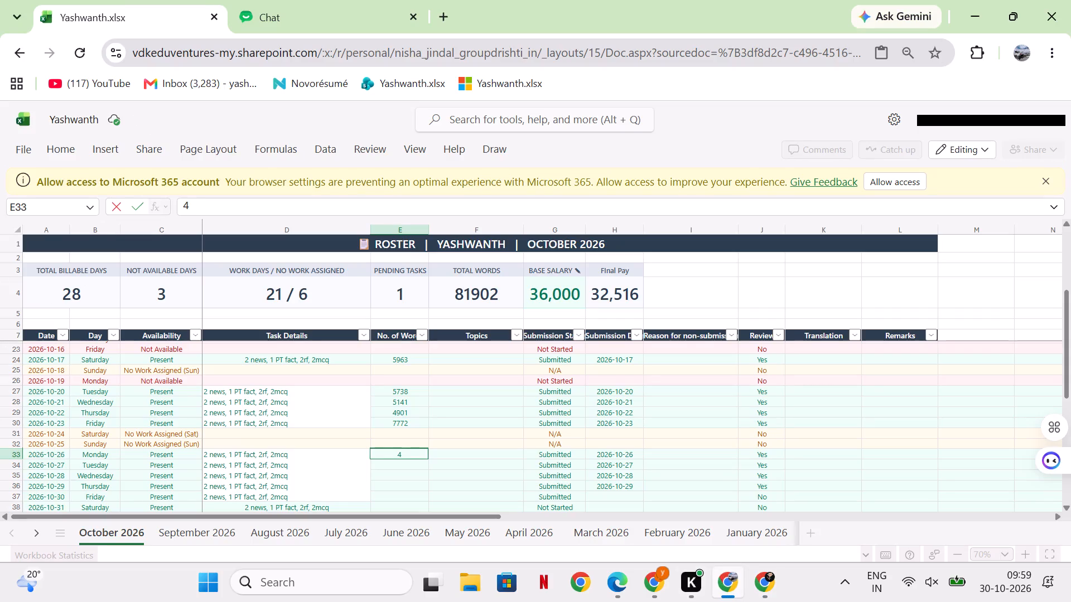
key(8)
text(63)
click(416, 465)
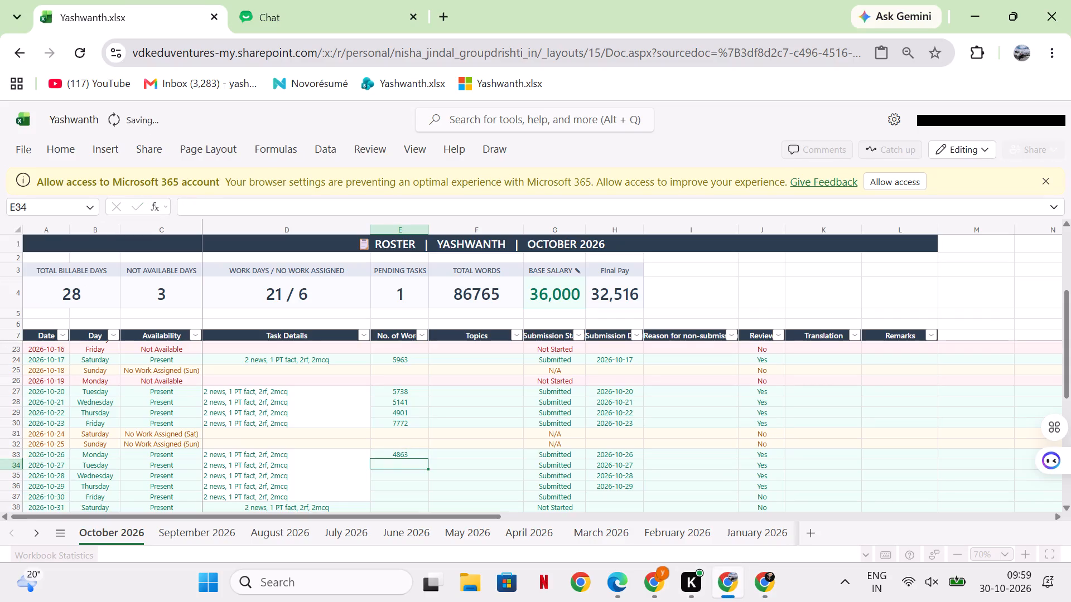
scroll(416, 465, down, 1)
scroll(416, 466, up, 1)
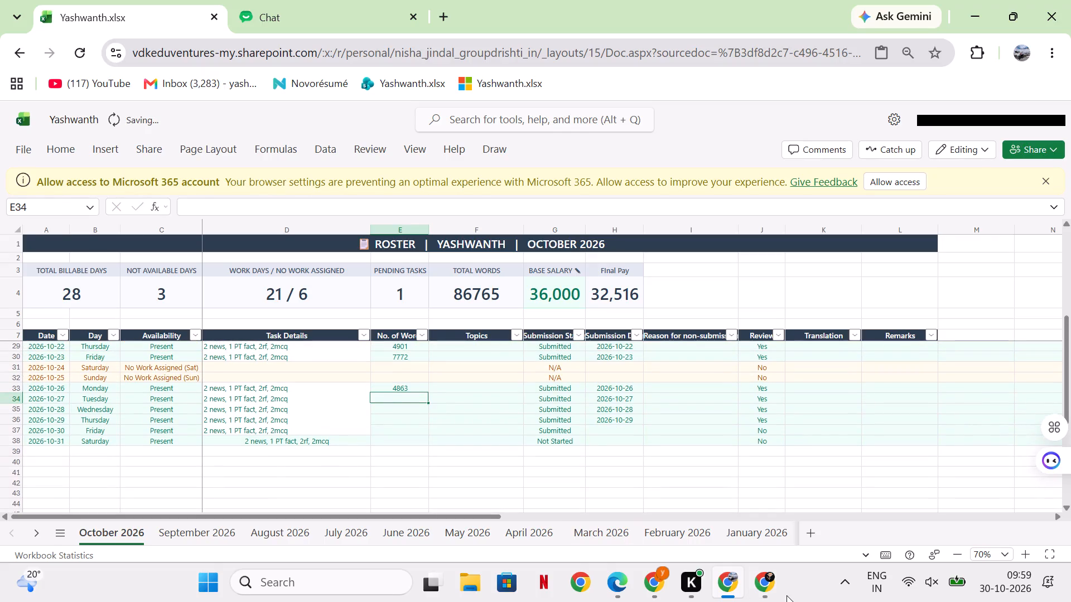
Switch back to the Drive window, close the 26-10-2026 document and open the 27-10-2026 document from the October folder.
click(769, 584)
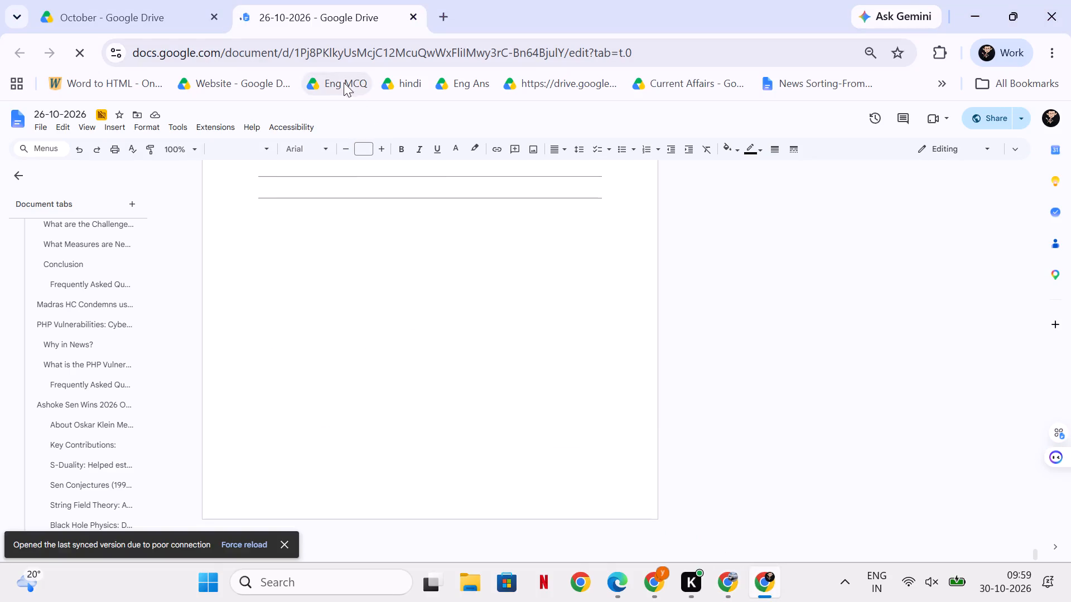
click(417, 13)
double_click(413, 317)
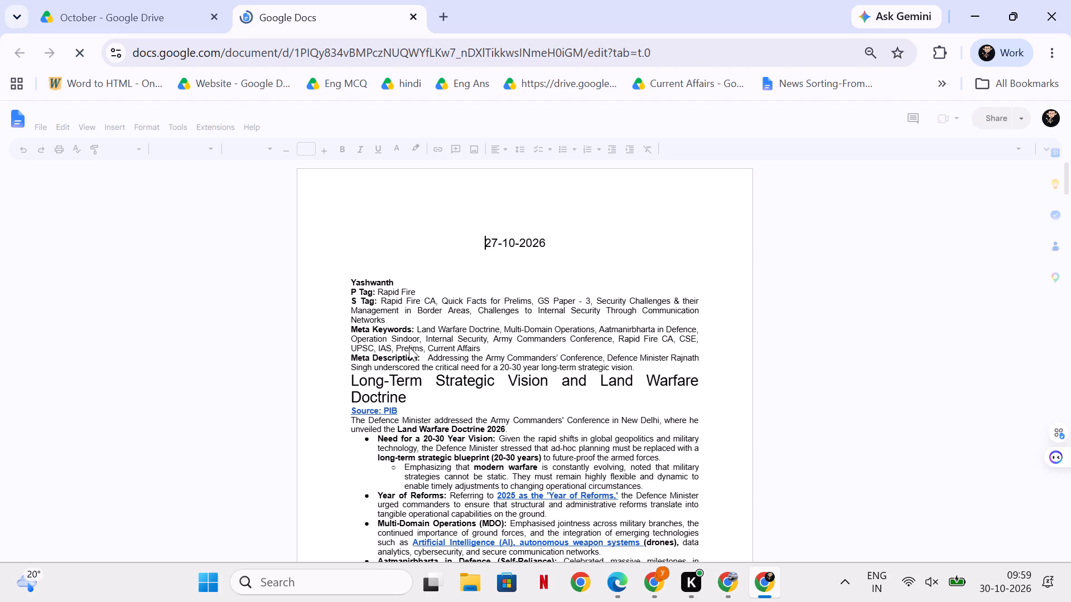
Check the word count of the author's Long-Term Strategic Vision and Land Warfare Doctrine section, from the author line through the read-more box.
click(344, 280)
drag(344, 280, 373, 422)
scroll(373, 422, down, 2)
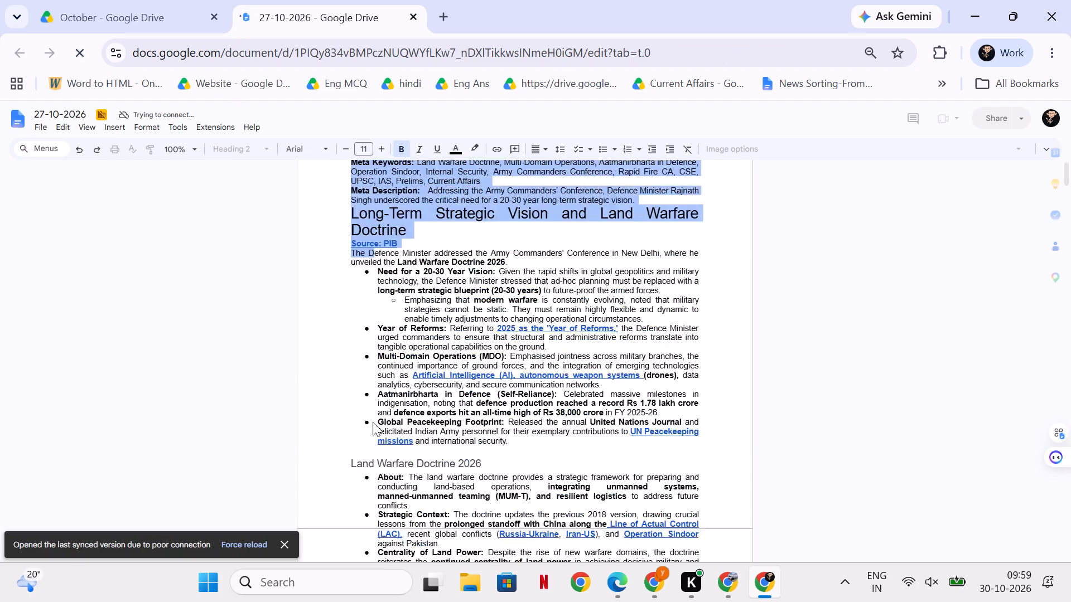
scroll(373, 422, down, 4)
drag(373, 422, 463, 264)
key(ctrl+shift+c)
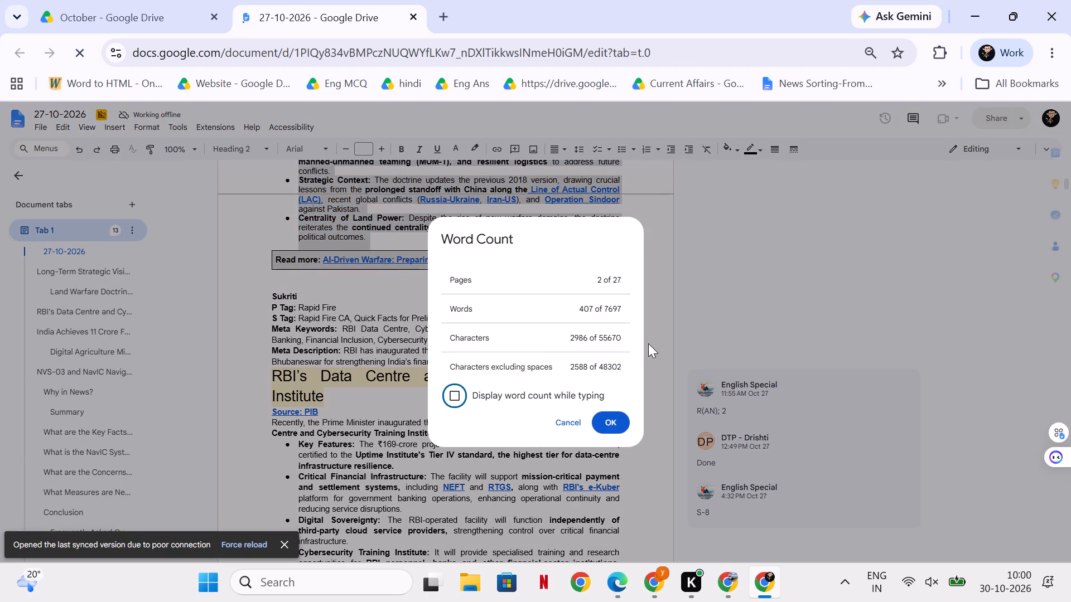
click(612, 416)
click(474, 366)
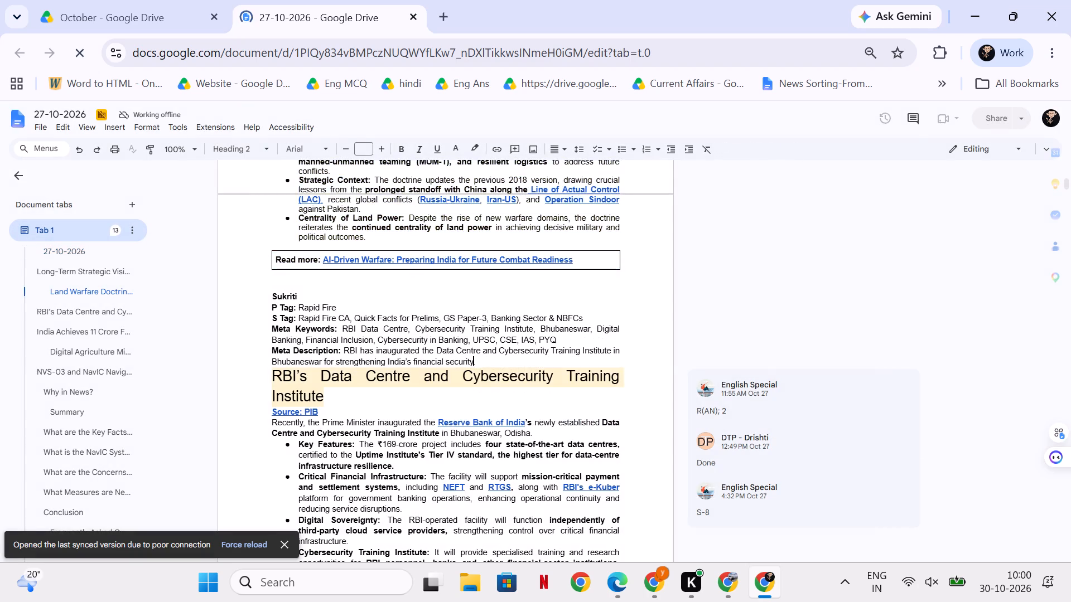
Check the word count of the author's NVS-03 and NavIC Navigation System section, from the author line through the previous-year-question box.
scroll(474, 366, down, 8)
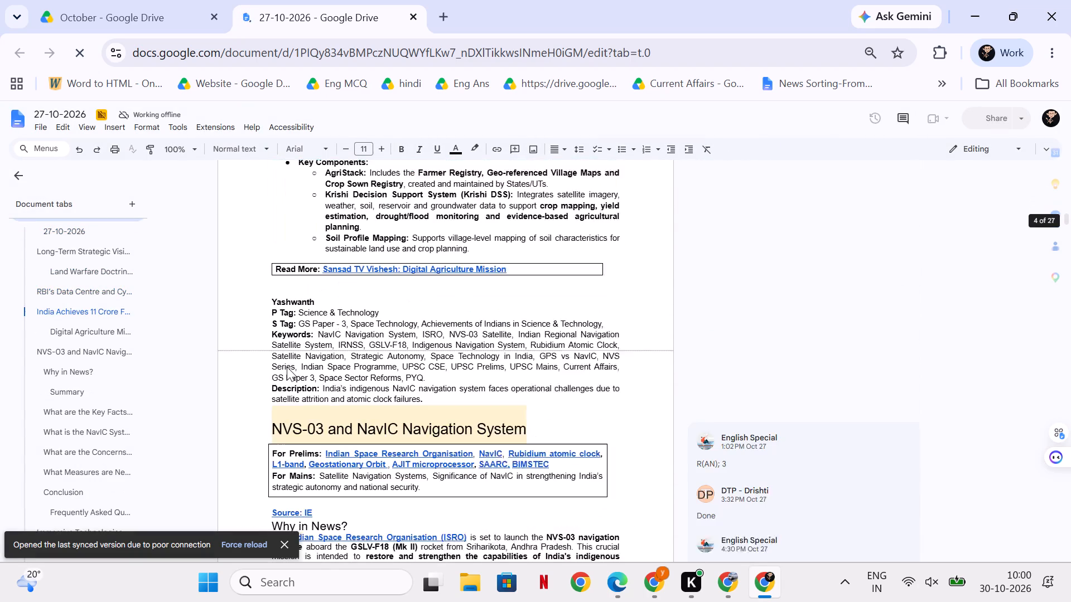
scroll(287, 367, down, 1)
scroll(287, 367, left, 1)
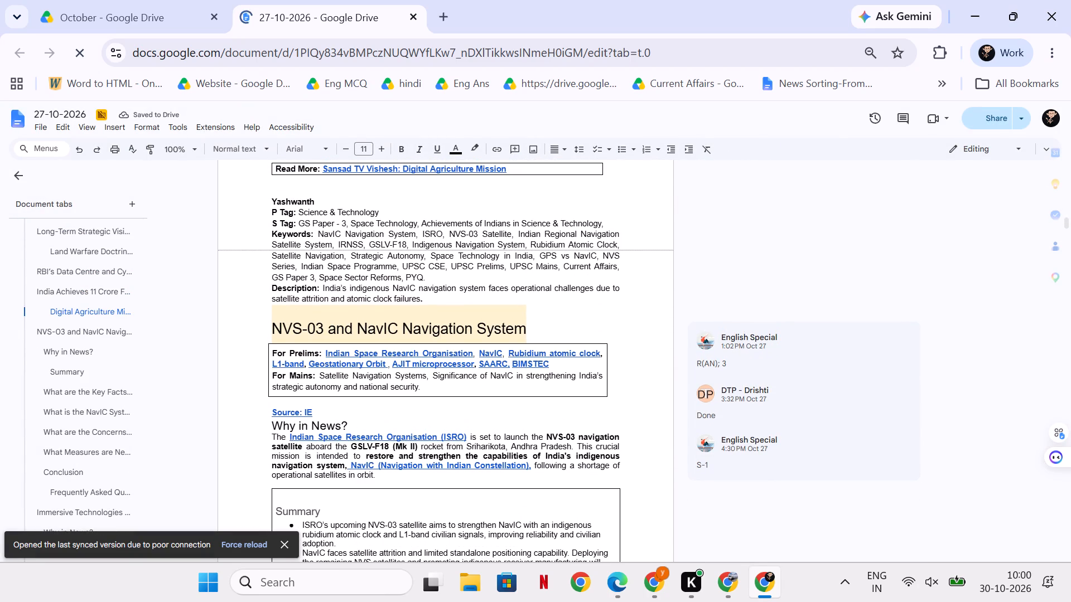
drag(274, 198, 456, 423)
scroll(336, 316, down, 4)
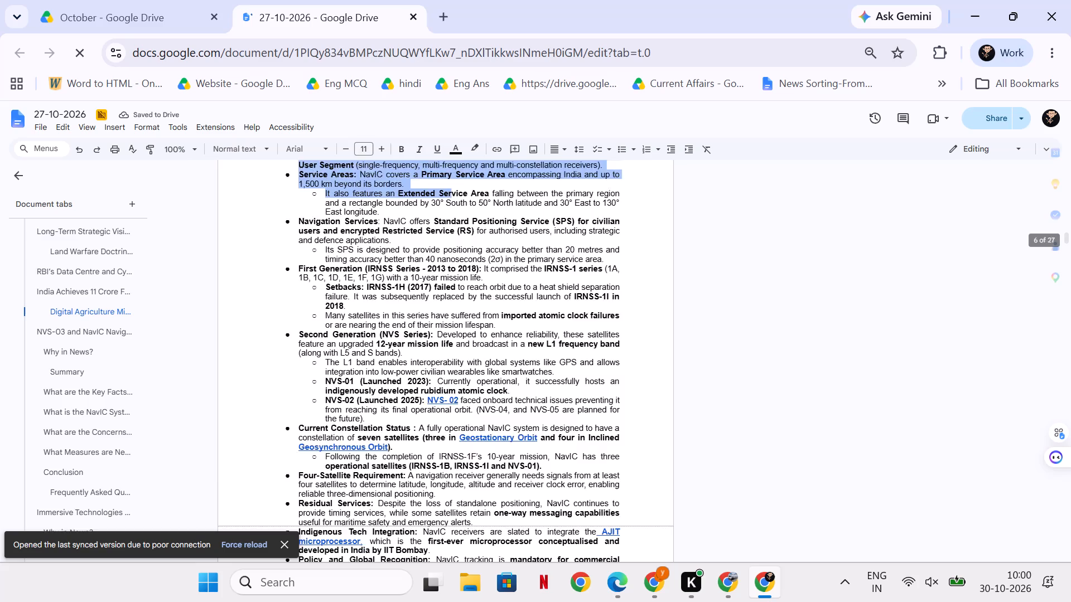
drag(456, 423, 489, 449)
scroll(456, 423, down, 7)
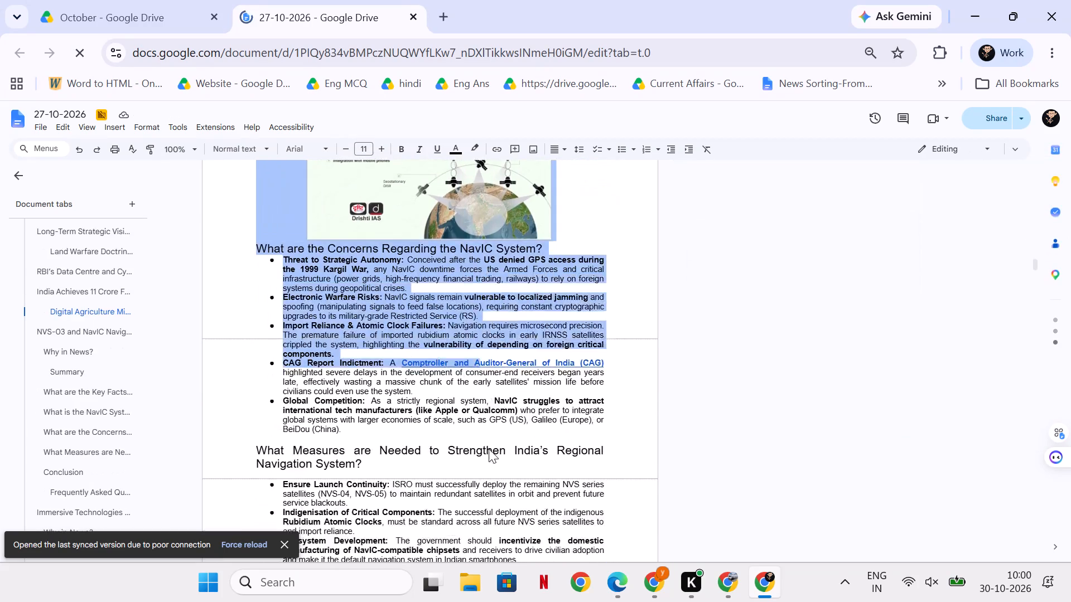
drag(489, 449, 498, 472)
scroll(489, 449, down, 7)
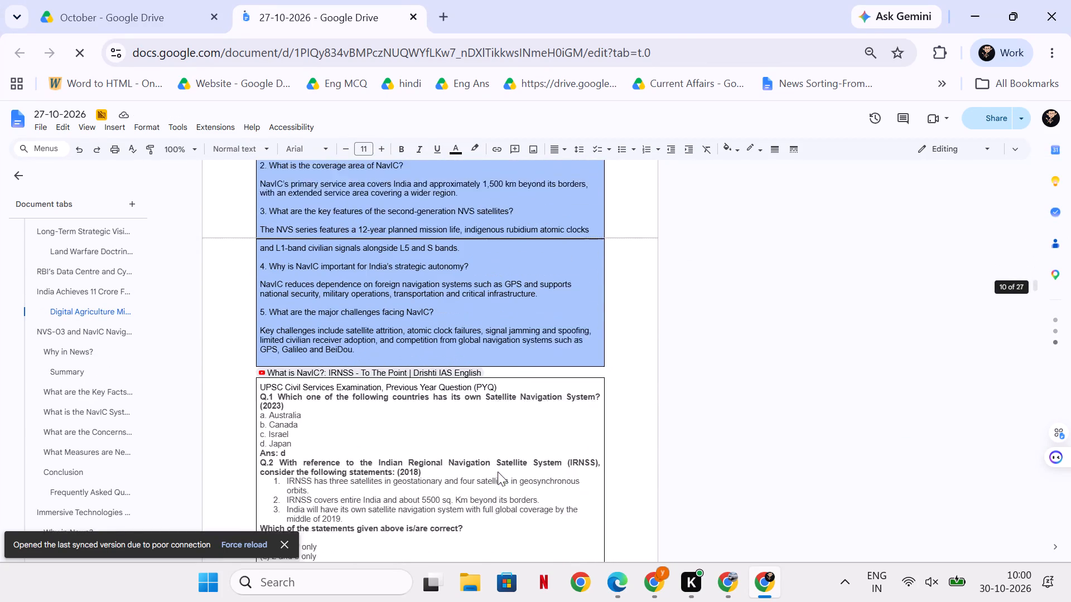
scroll(498, 472, down, 5)
drag(498, 472, 498, 491)
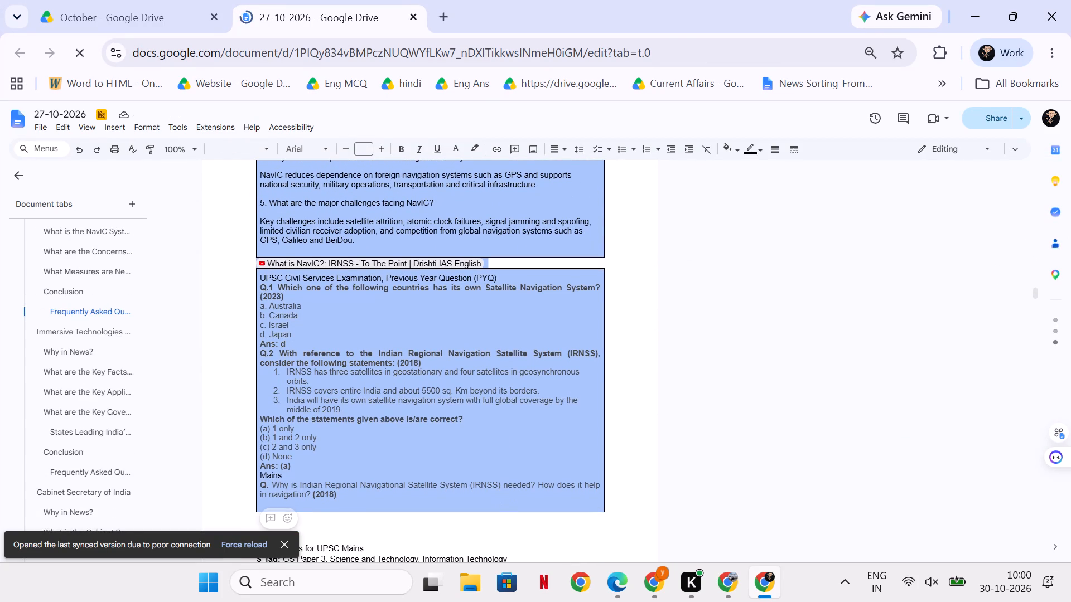
key(ctrl+shift+c)
click(604, 419)
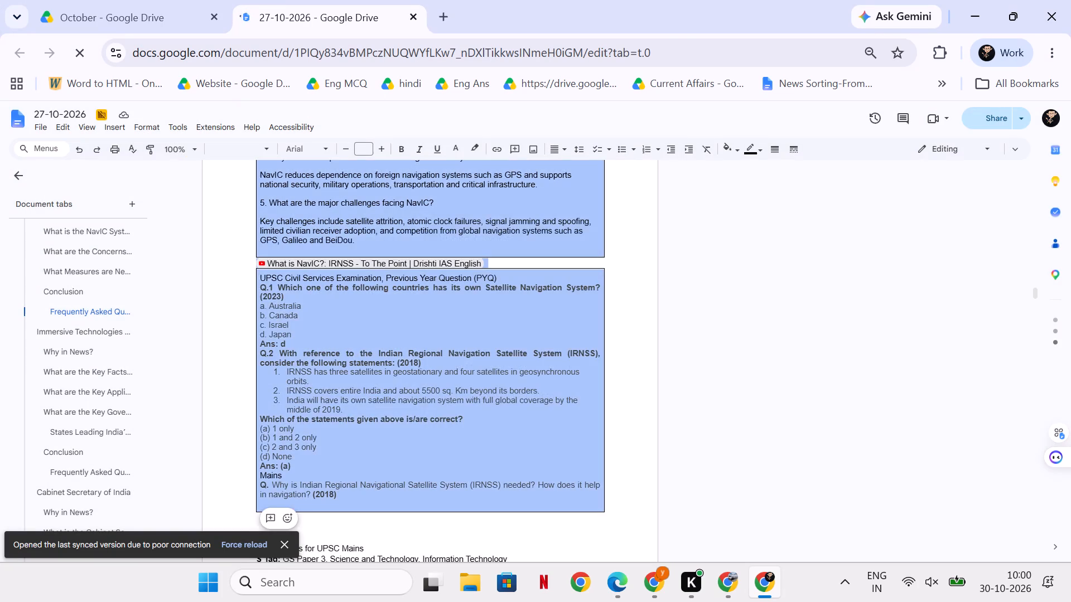
click(547, 393)
Find the author's Cabinet Secretary of India section and check its word count from the author line through the previous-year-question box.
scroll(547, 393, down, 6)
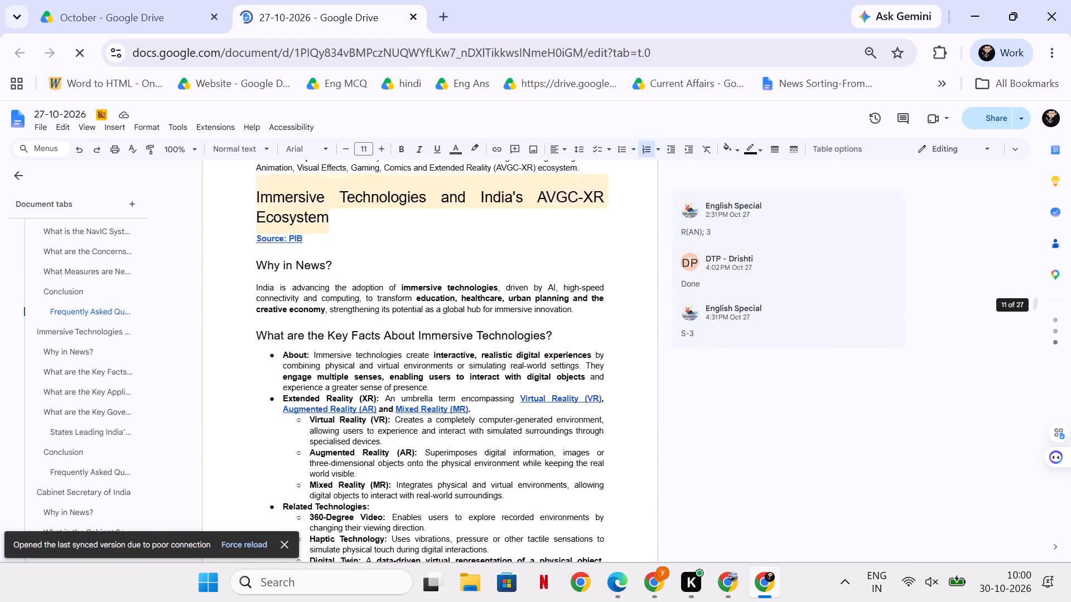
scroll(546, 392, down, 5)
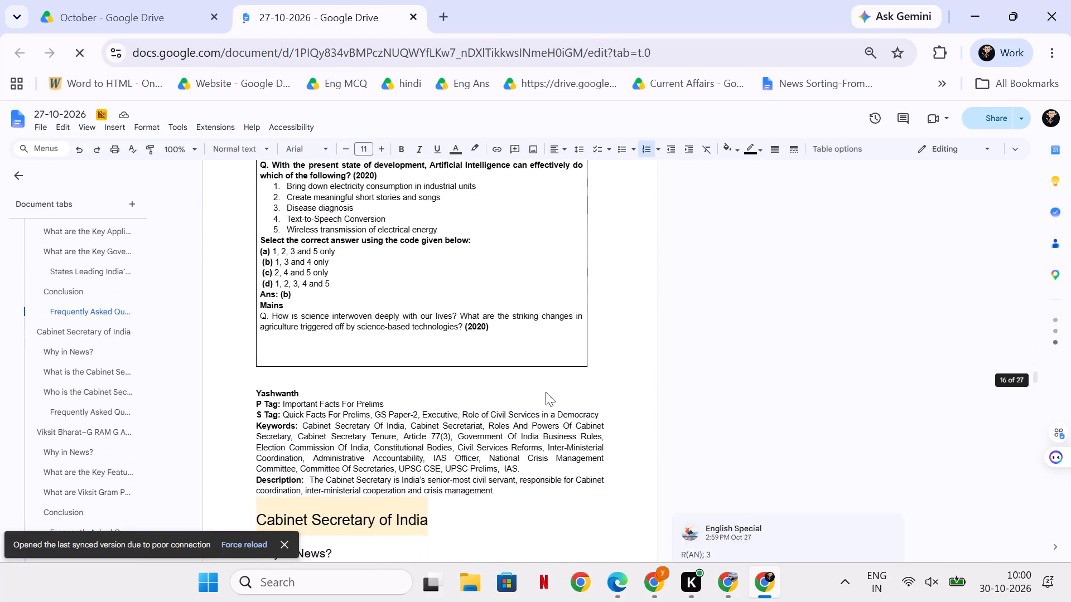
scroll(546, 392, down, 3)
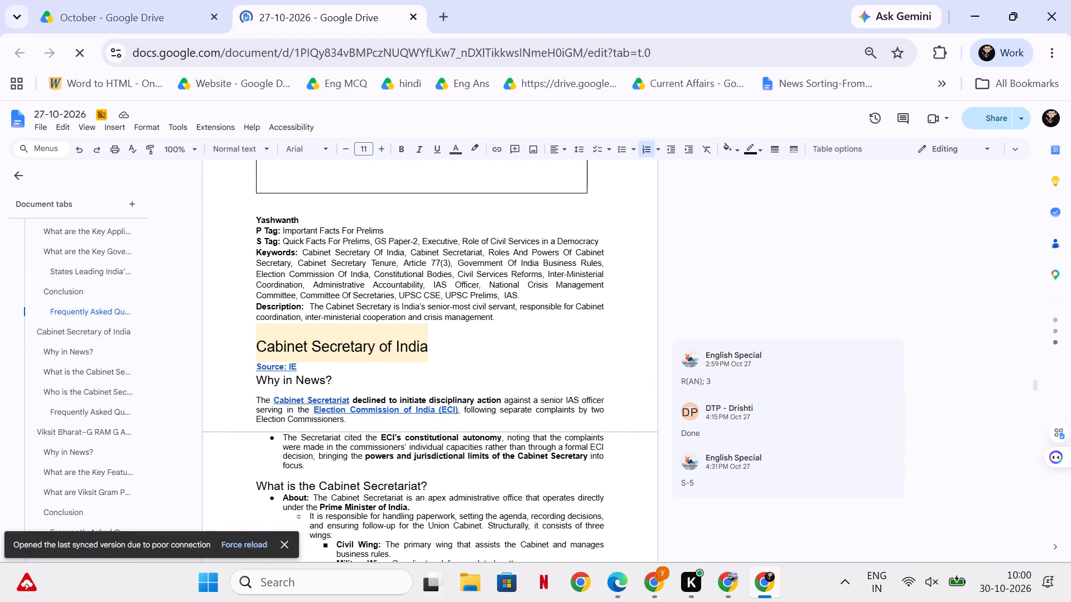
drag(251, 220, 435, 456)
scroll(316, 352, down, 5)
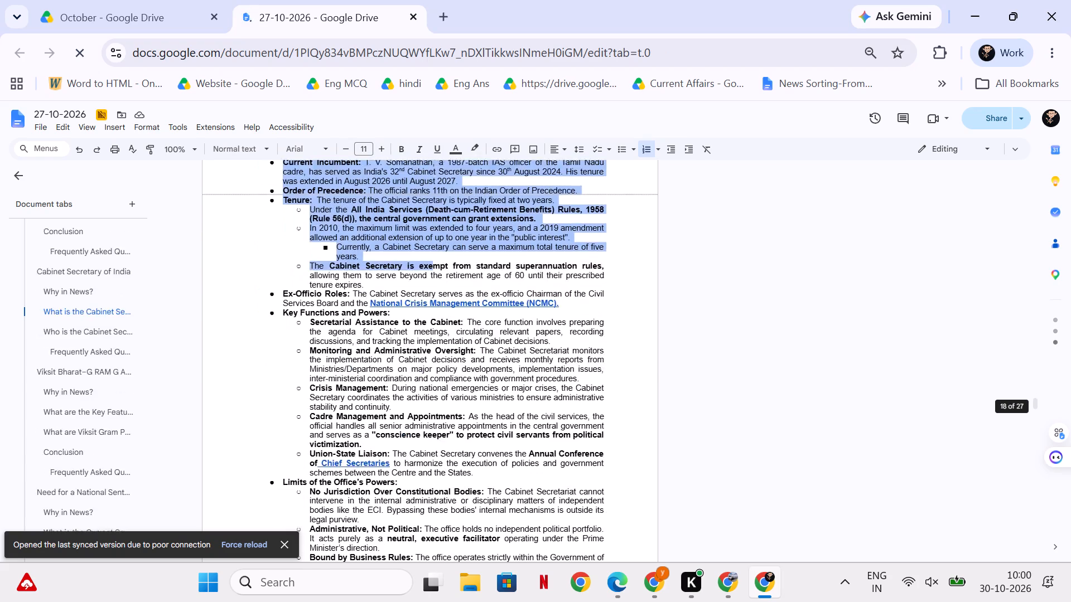
scroll(435, 456, down, 8)
drag(435, 456, 472, 468)
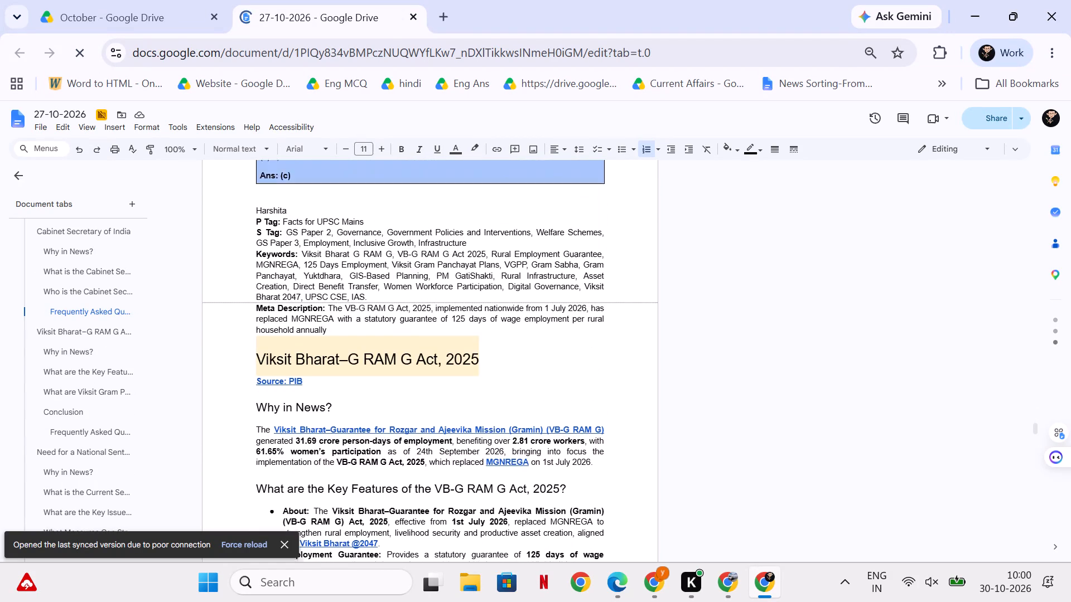
drag(472, 468, 479, 424)
scroll(472, 468, up, 4)
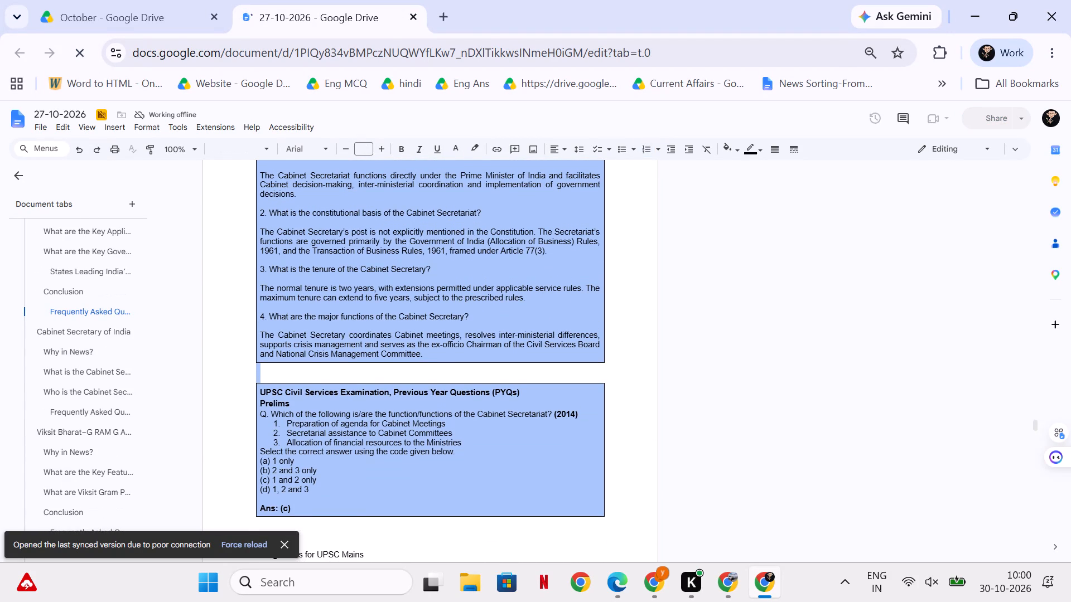
key(ctrl+shift+c)
click(610, 417)
click(536, 423)
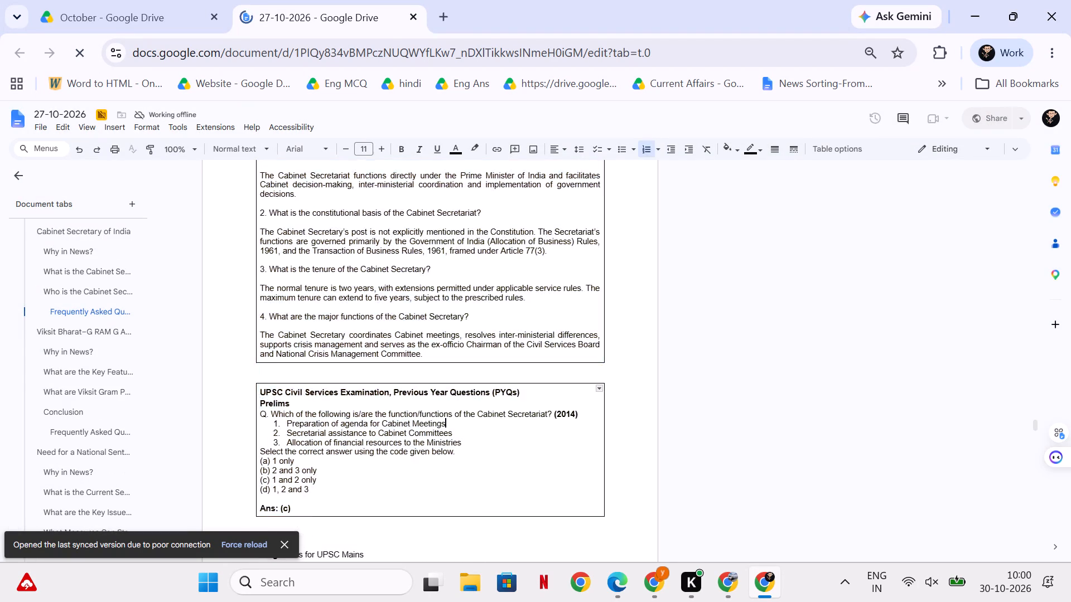
Check the word count of the author's Need for a National Sentencing Council section through the end of the document.
scroll(536, 423, down, 8)
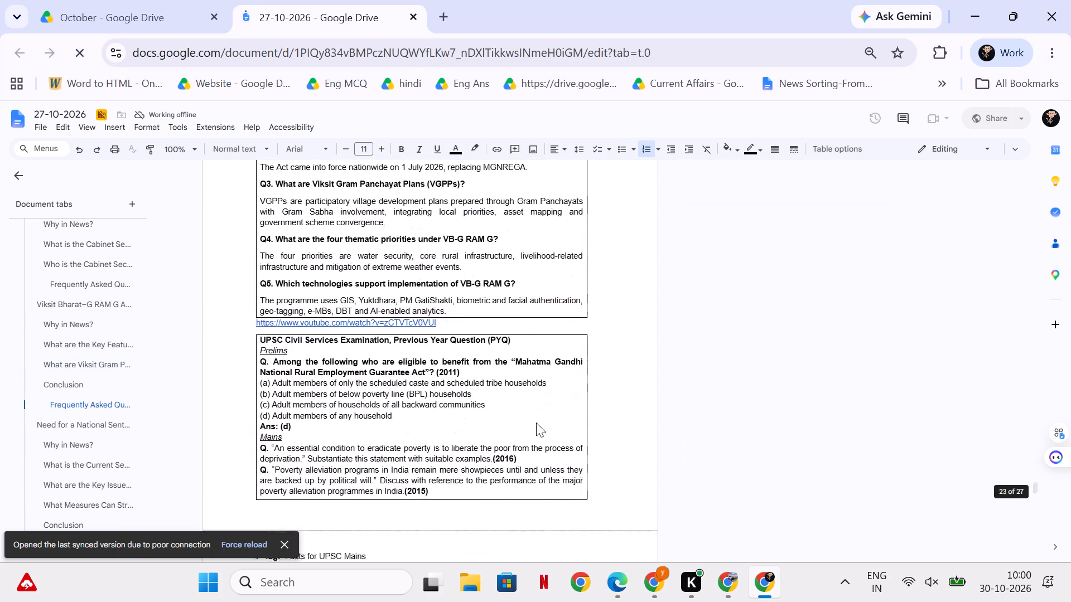
scroll(536, 423, down, 4)
click(209, 291)
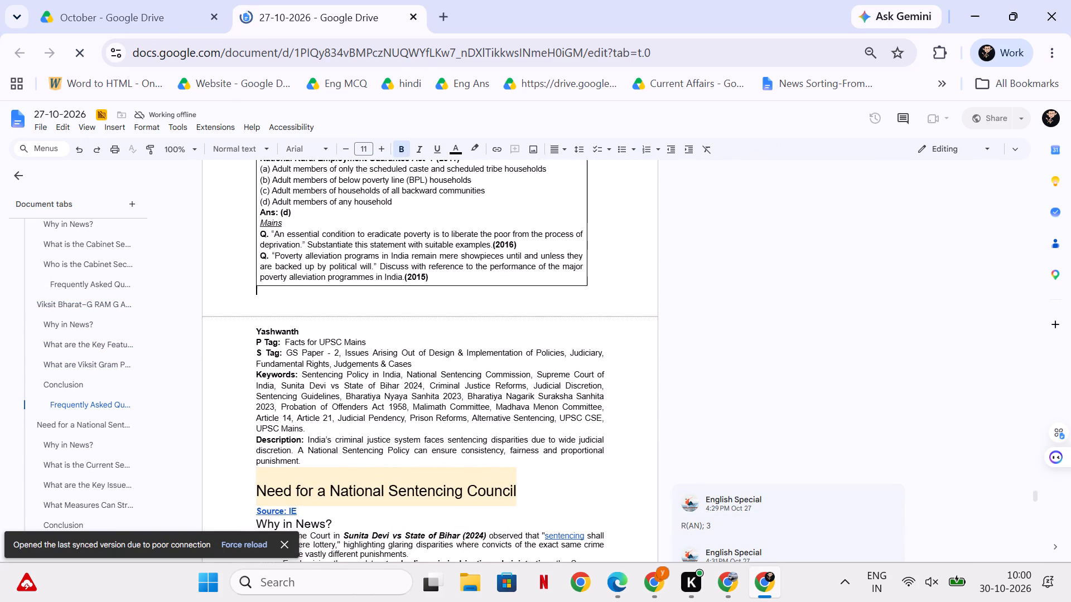
click(220, 321)
drag(220, 321, 455, 411)
scroll(297, 423, down, 7)
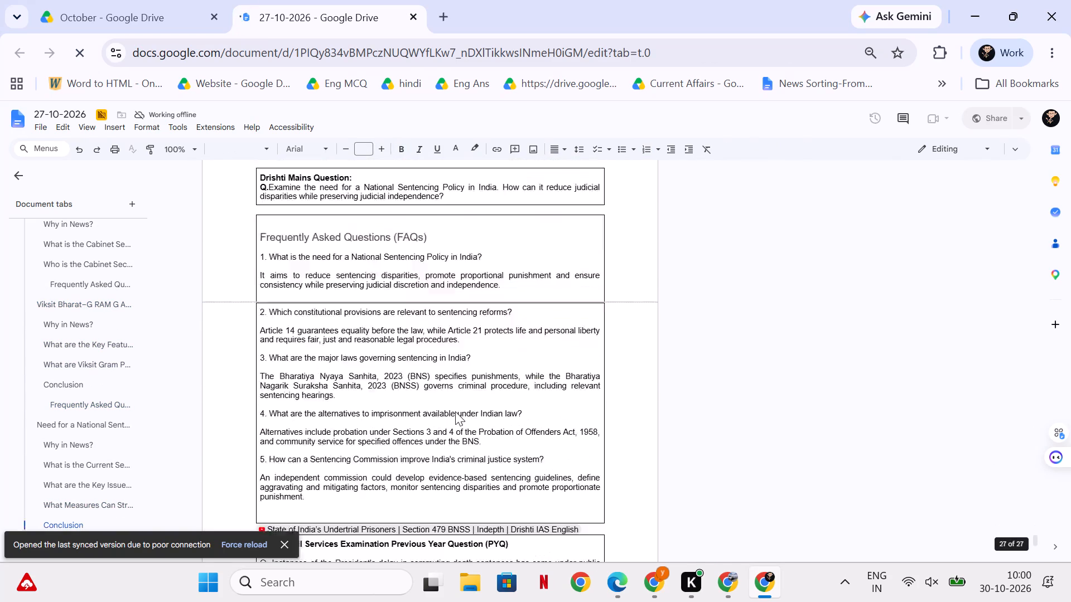
scroll(455, 411, down, 4)
drag(455, 411, 467, 465)
key(ctrl+shift+c)
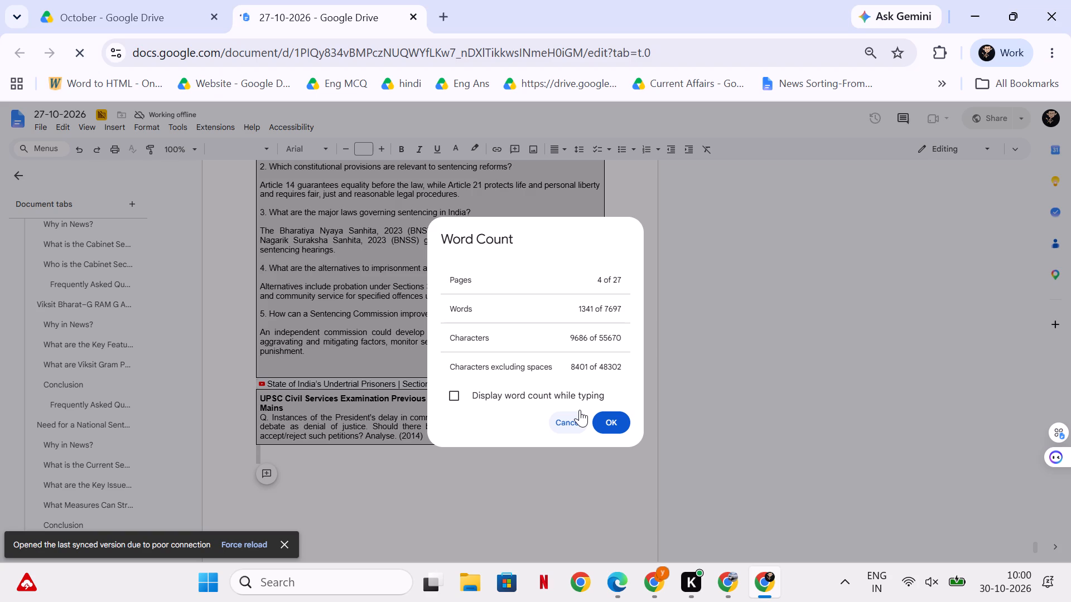
In the roster workbook, enter 5831 as the number of words for 2026-10-27, select the 2026-10-28 cell and dismiss the account-access banner.
click(722, 585)
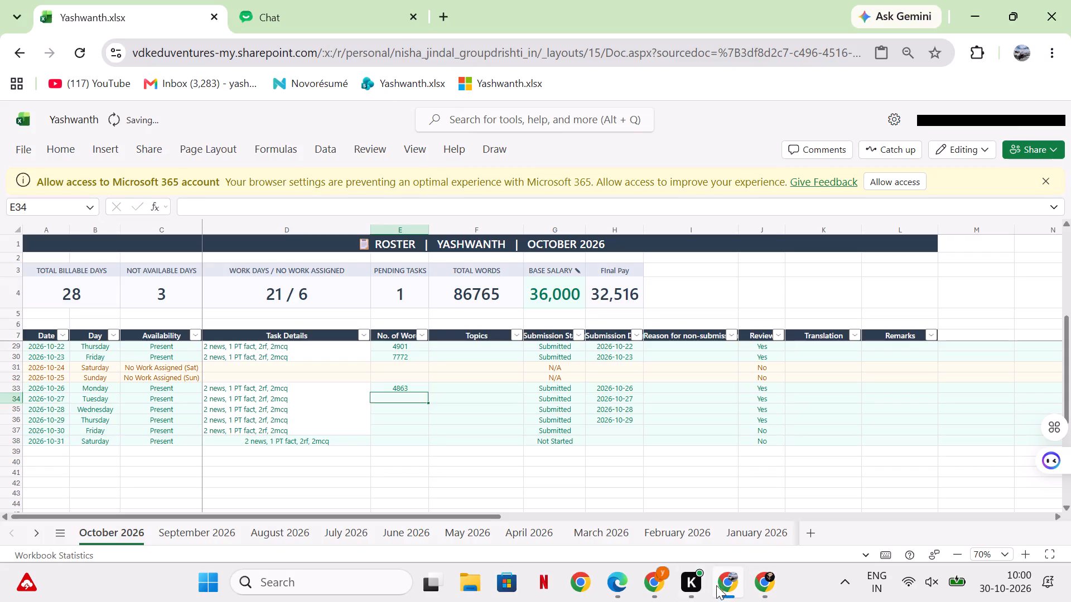
text(5831)
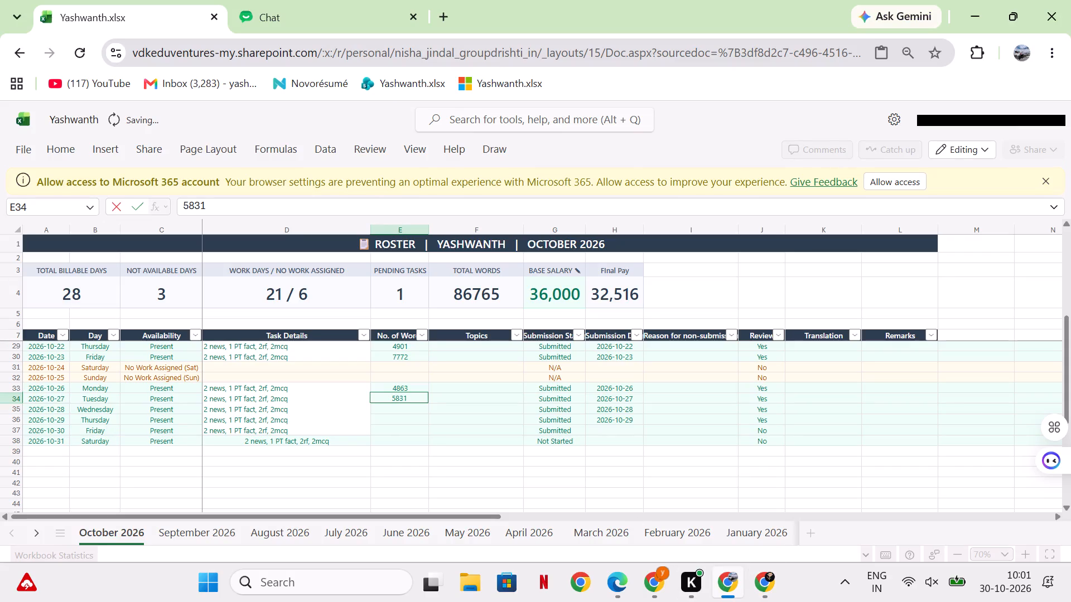
click(392, 414)
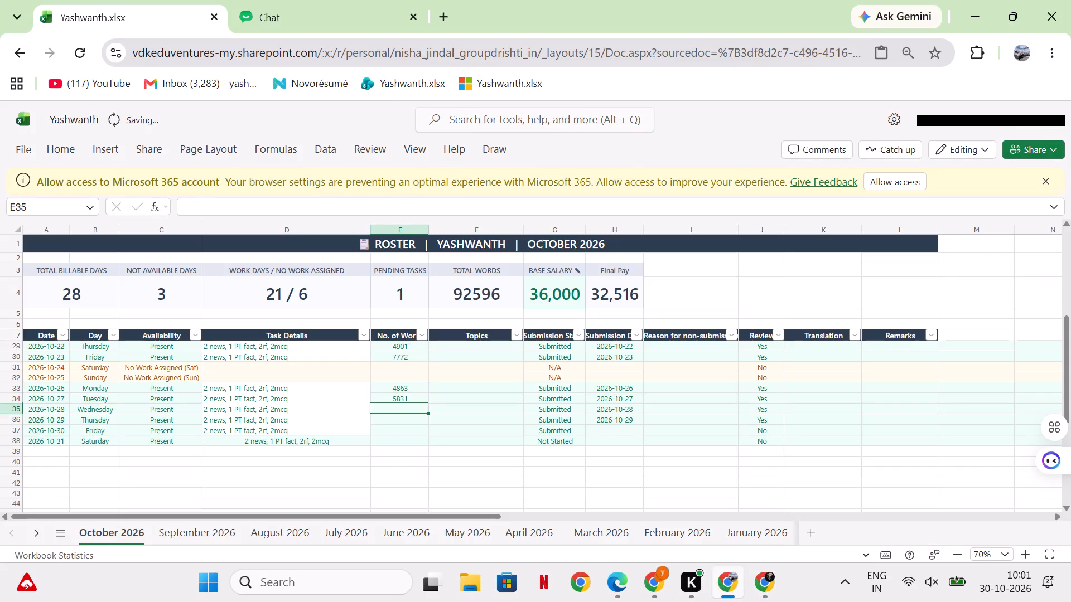
click(1043, 182)
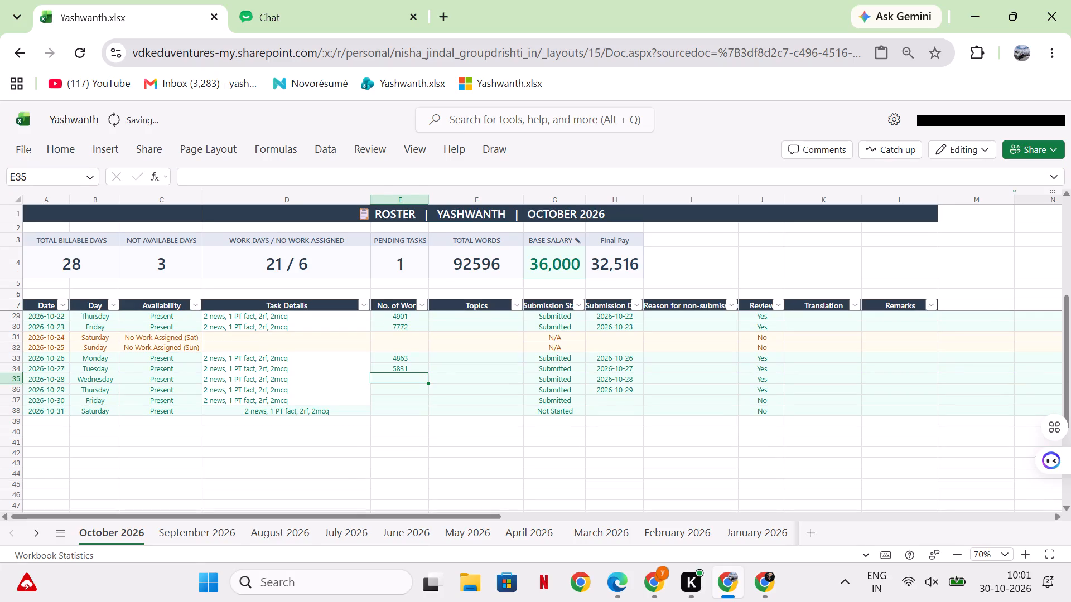
Switch back to the Drive window, close the 27-10-2026 document and open the 28-10-2026 document from the October folder.
click(762, 588)
click(606, 424)
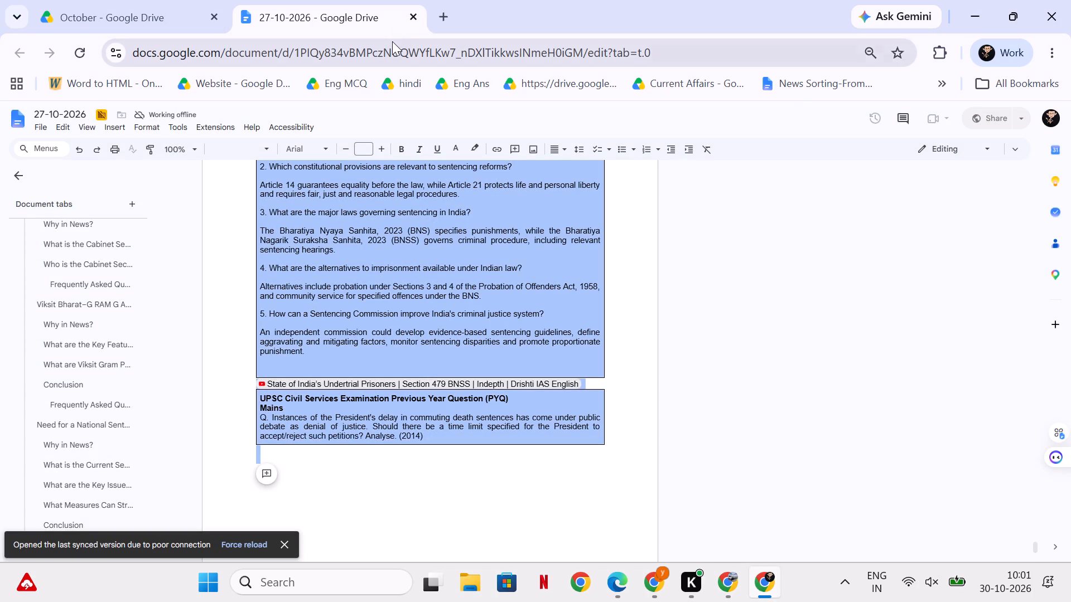
click(411, 13)
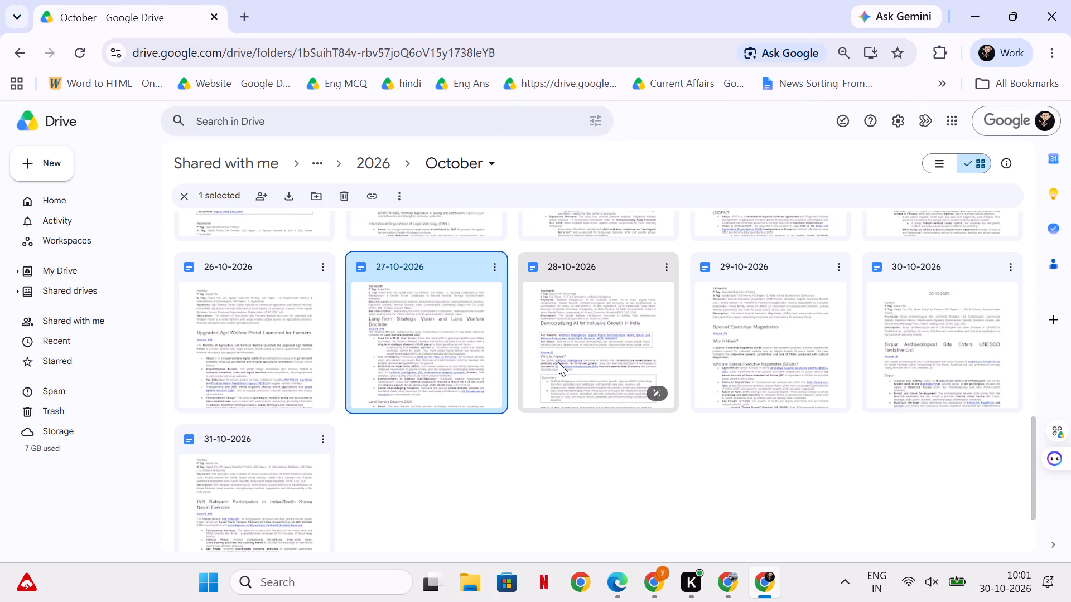
double_click(558, 362)
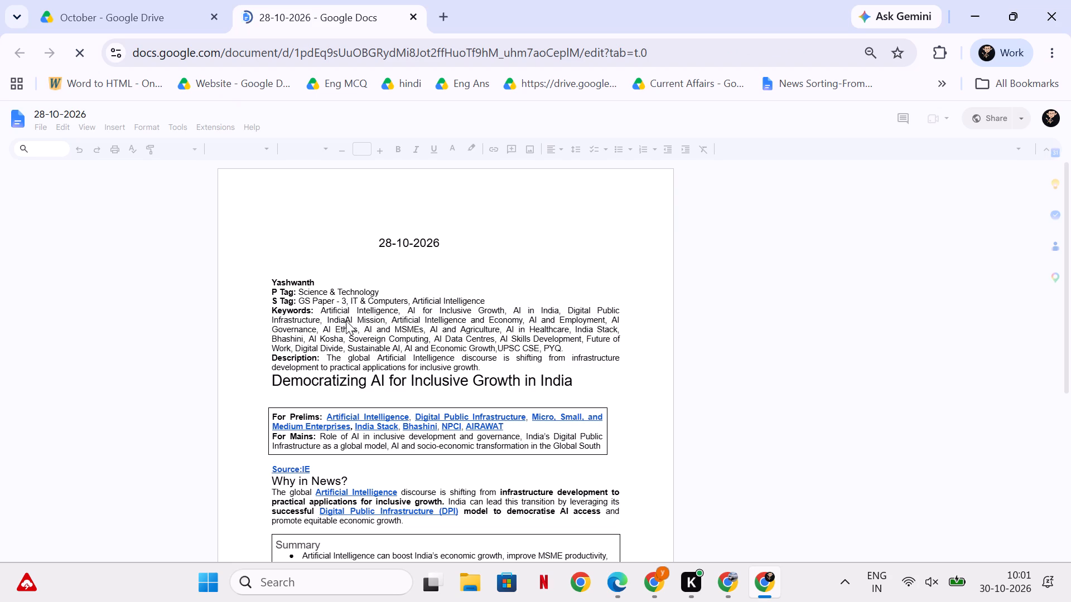
Check the combined word count of the author's consecutive Democratizing AI, Decoding the Genetics of Personality and RBI prudent borrowing sections, stopping before the next author's section.
click(272, 280)
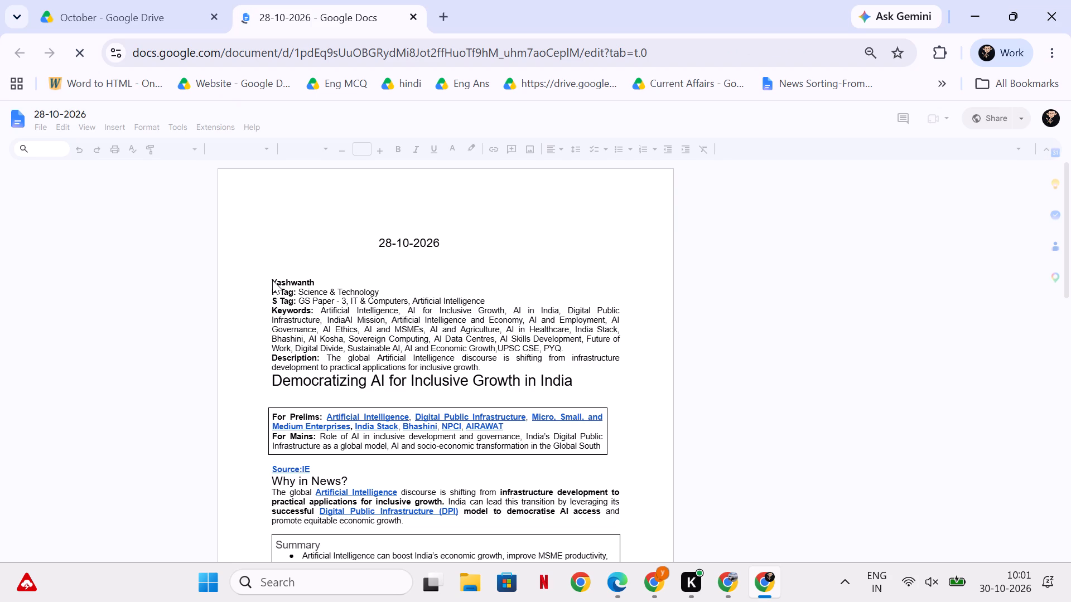
click(268, 283)
drag(268, 283, 384, 372)
scroll(331, 383, down, 2)
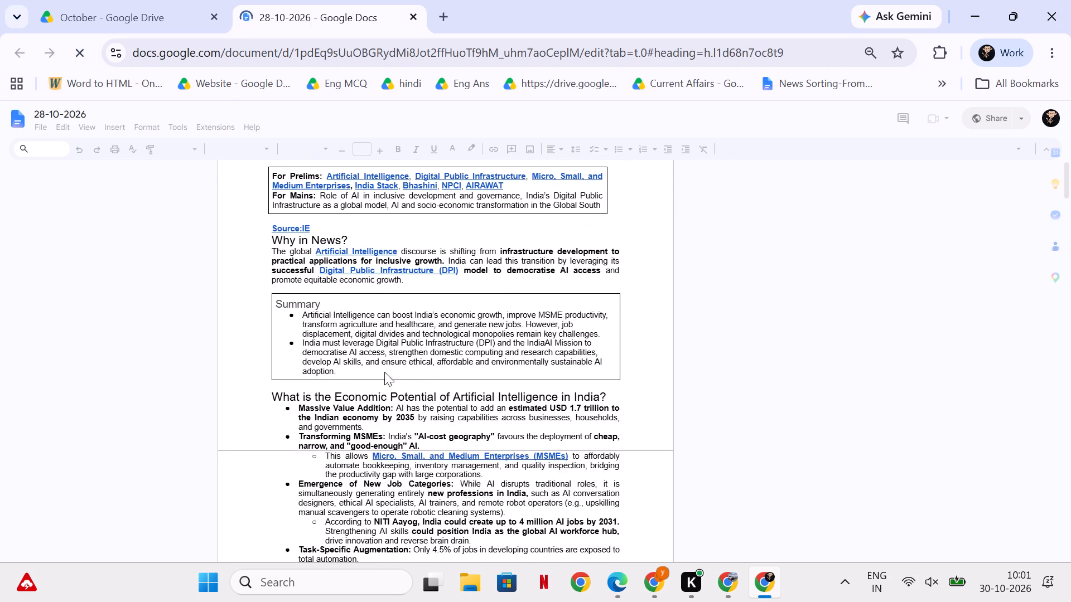
scroll(384, 372, down, 1)
drag(384, 372, 480, 440)
scroll(407, 365, down, 7)
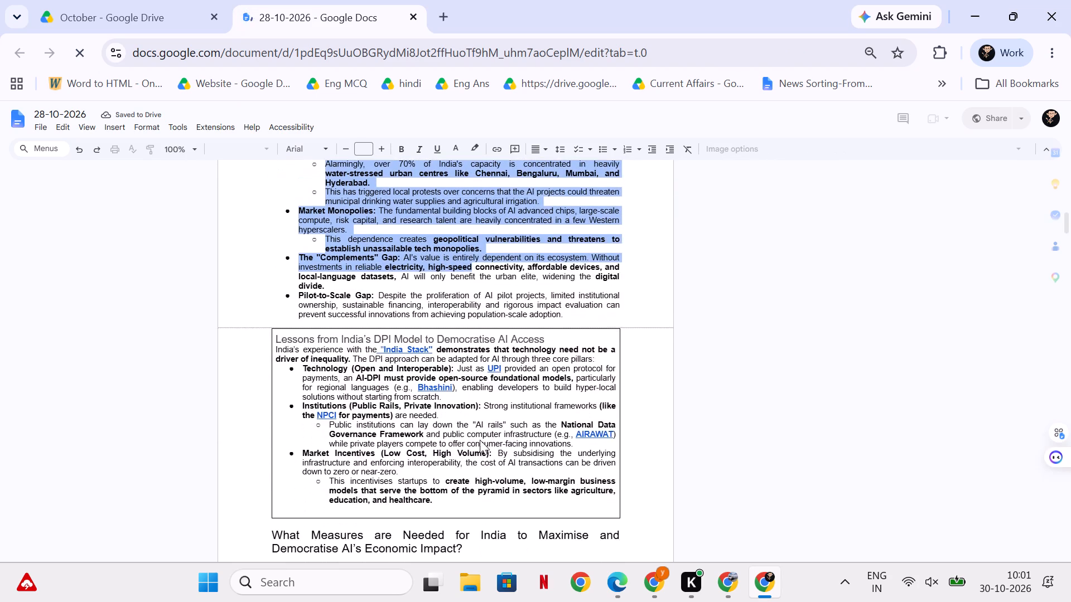
drag(480, 440, 587, 428)
scroll(480, 440, down, 8)
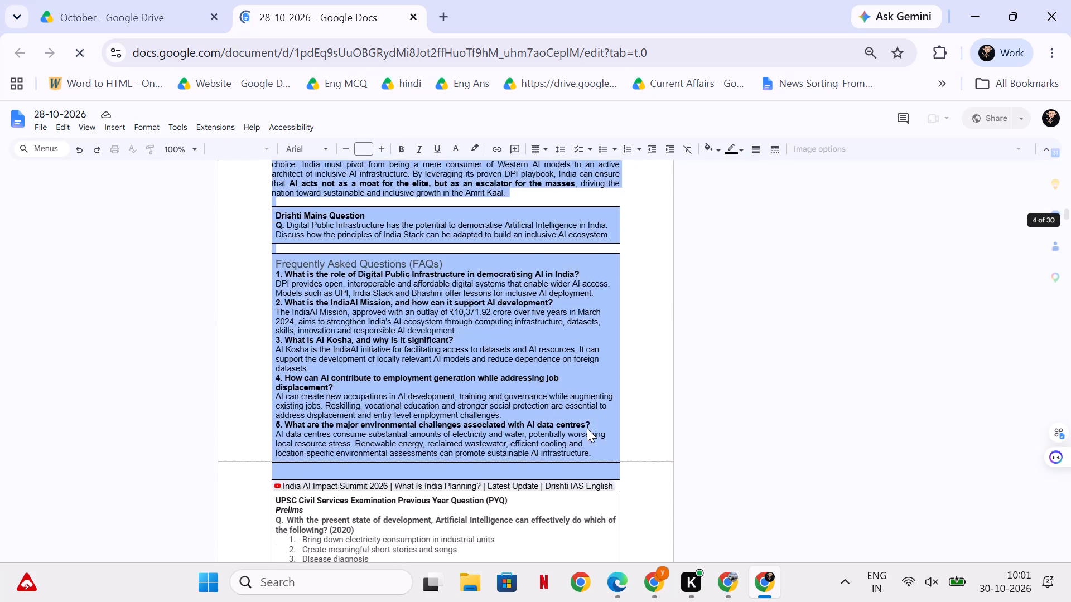
scroll(587, 428, down, 4)
drag(587, 428, 566, 457)
scroll(537, 466, down, 3)
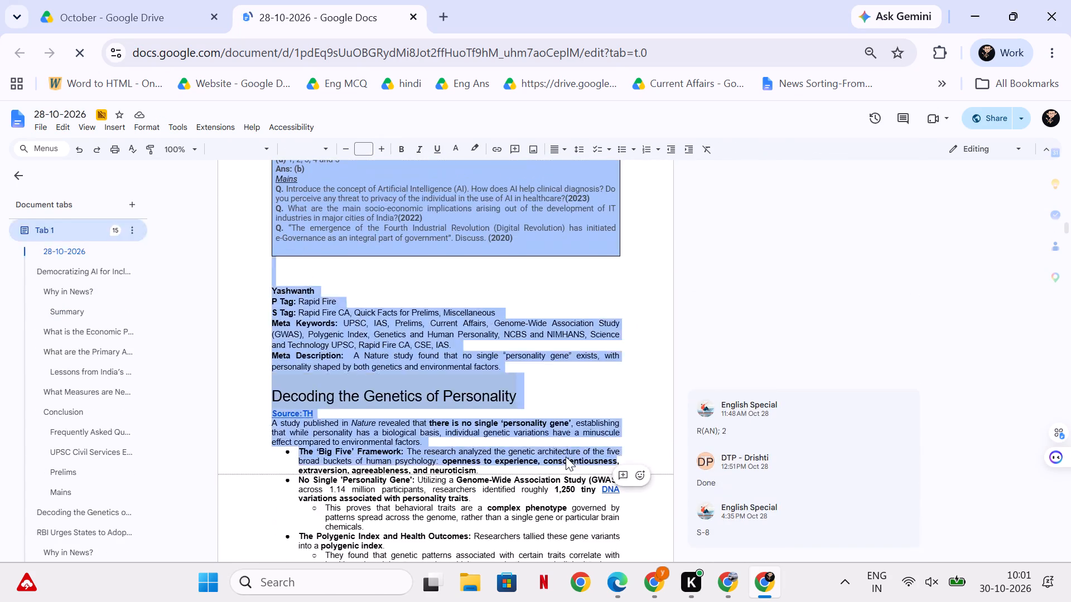
drag(566, 457, 584, 449)
scroll(566, 457, down, 6)
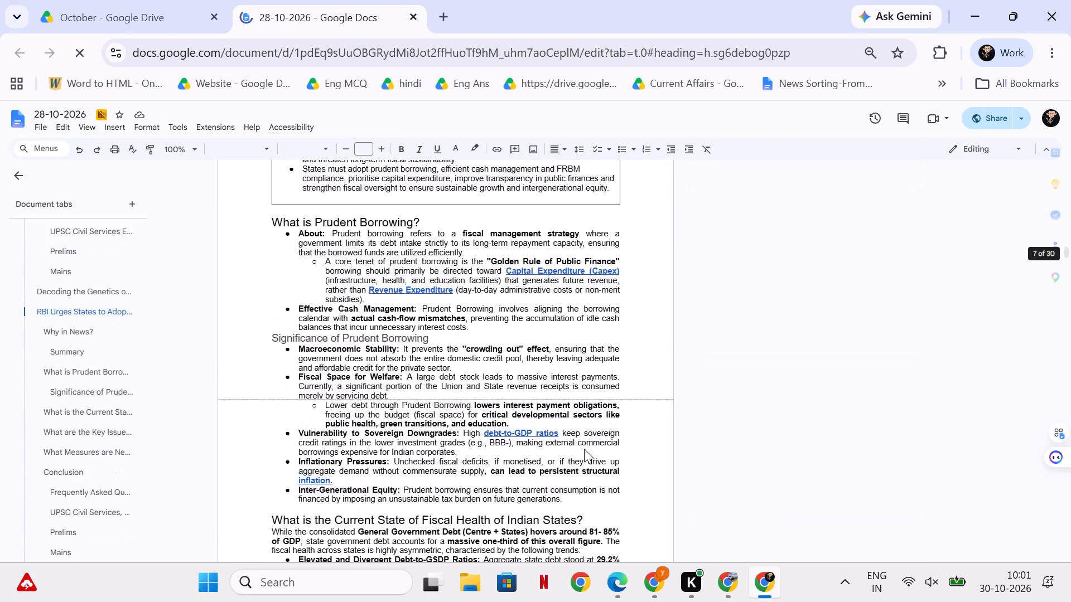
drag(584, 449, 561, 479)
scroll(584, 449, down, 6)
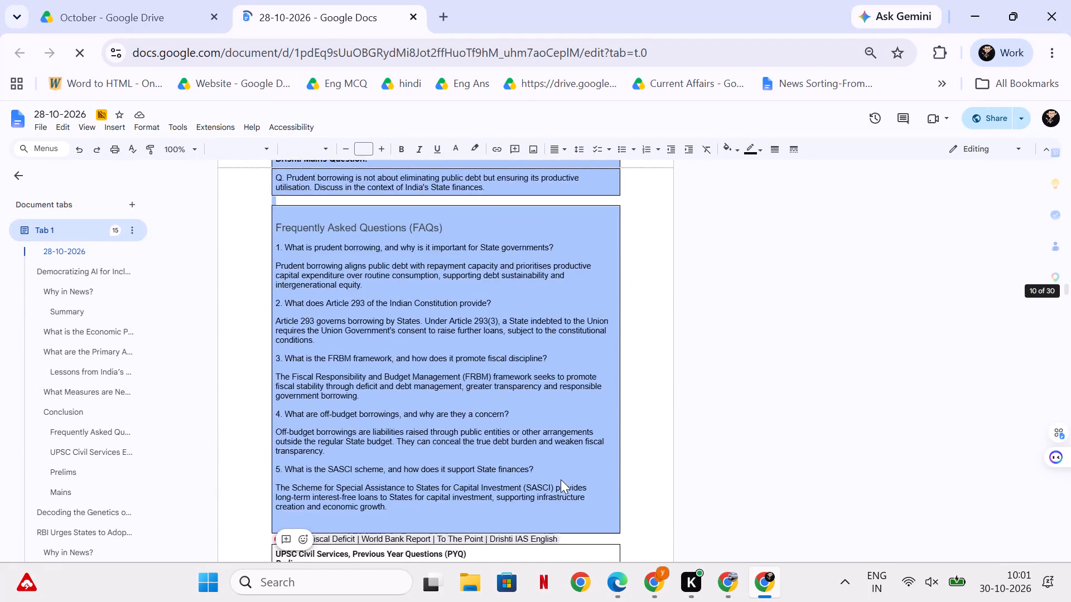
scroll(561, 479, down, 6)
drag(561, 479, 578, 479)
key(ctrl+shift+c)
click(600, 424)
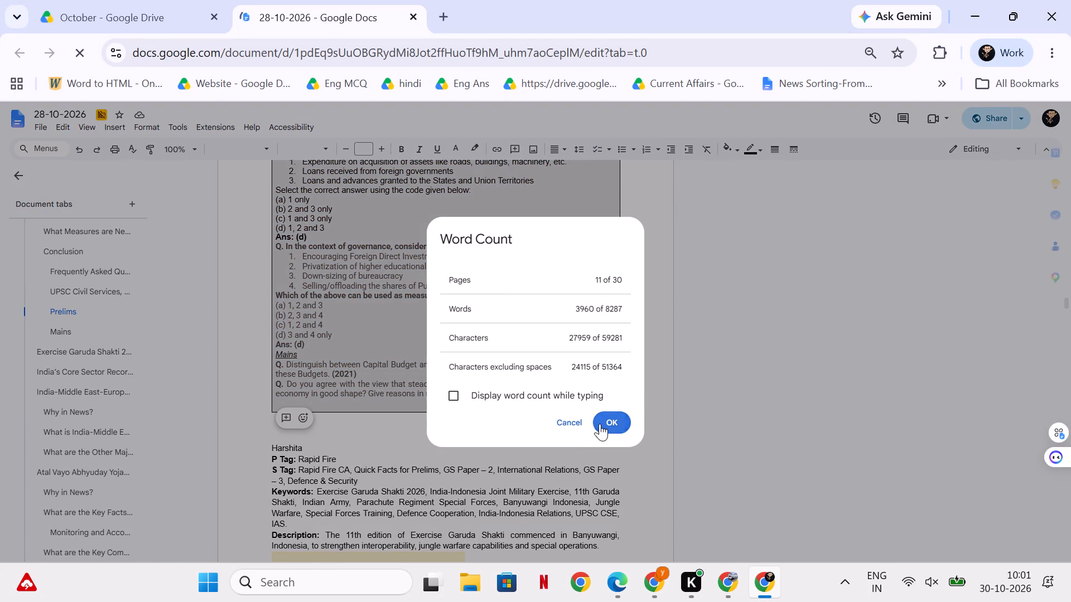
Switch to the roster workbook and start the 2026-10-28 number-of-words formula with =3960+.
click(731, 577)
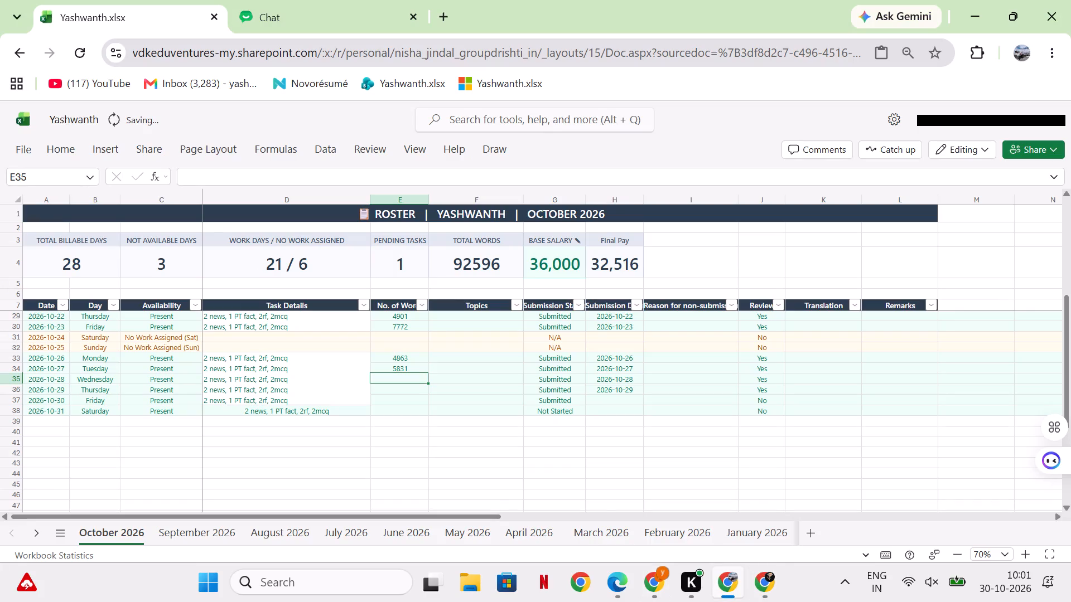
key(equal)
double_click(404, 378)
text(=3960+)
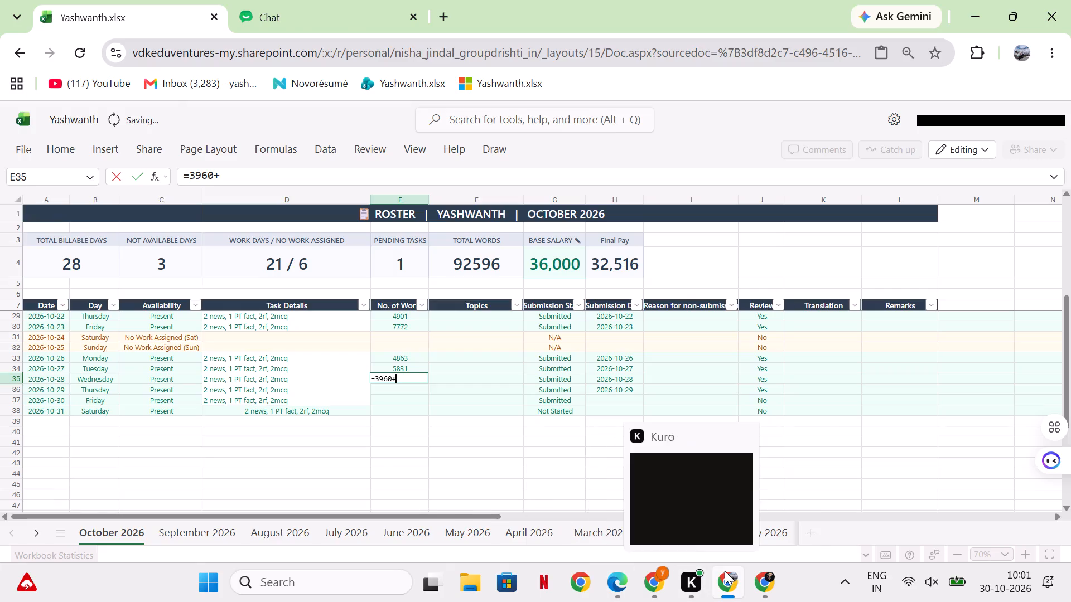
Return to the 28-10-2026 document and look through everything after the Exercise Garuda Shakti section for further sections by the author.
click(723, 572)
scroll(379, 479, down, 3)
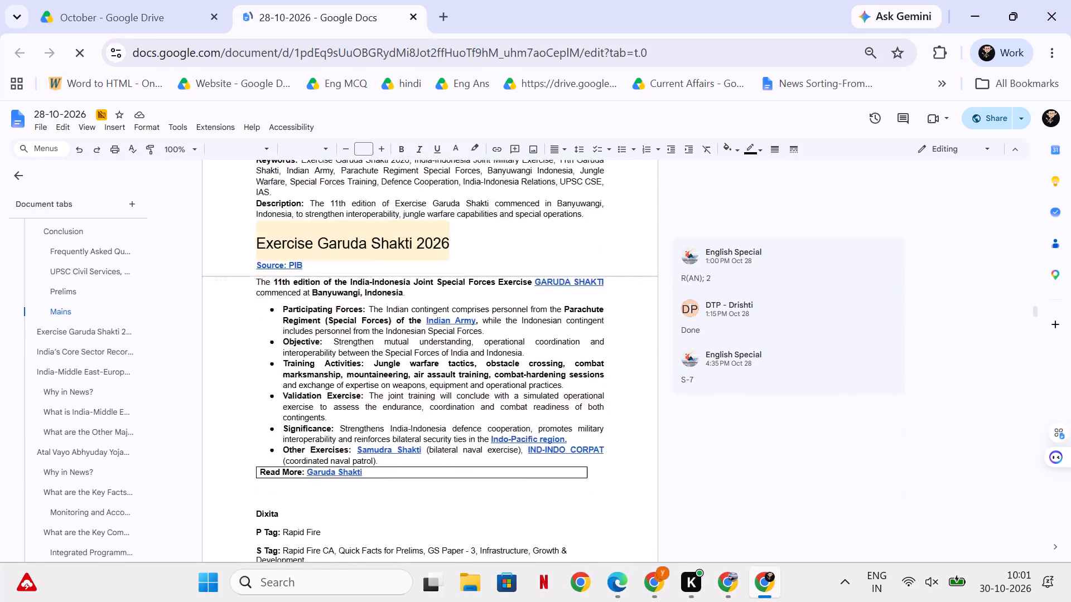
scroll(379, 479, down, 8)
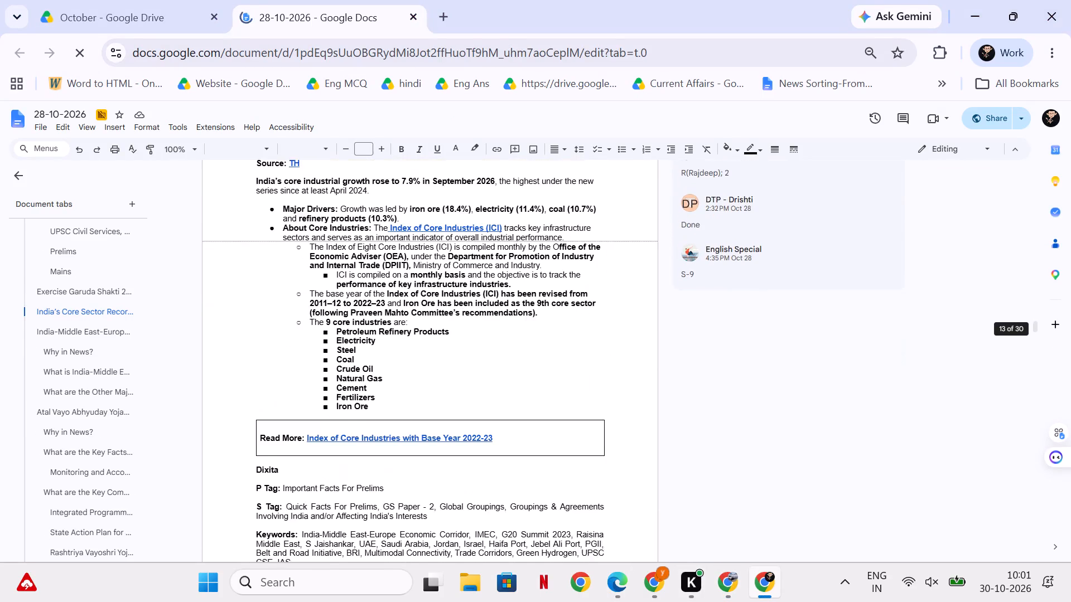
scroll(329, 420, down, 7)
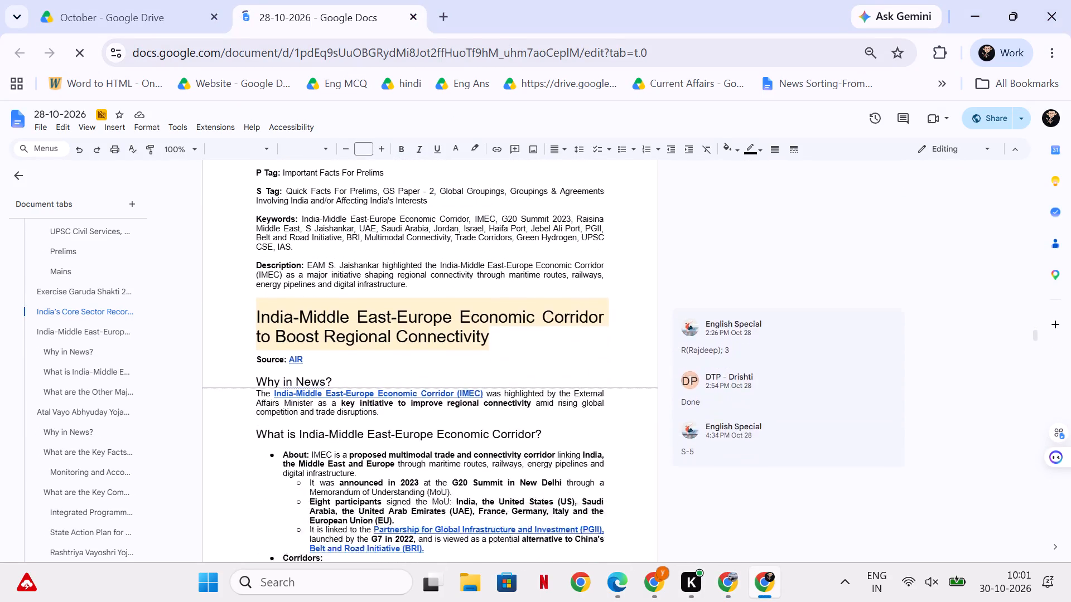
scroll(329, 420, down, 7)
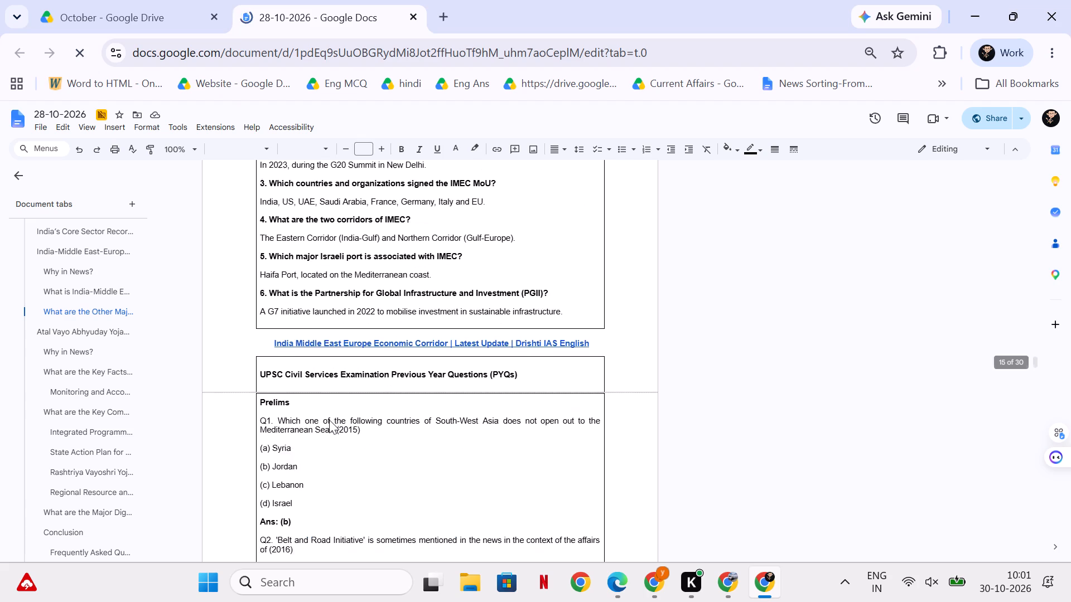
scroll(329, 420, down, 7)
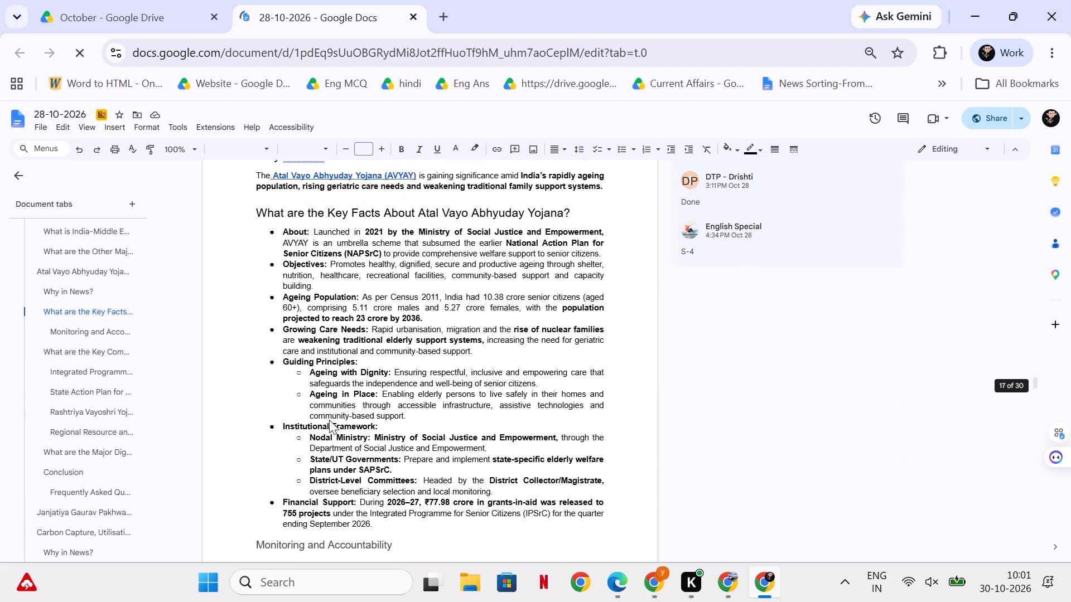
scroll(329, 420, down, 7)
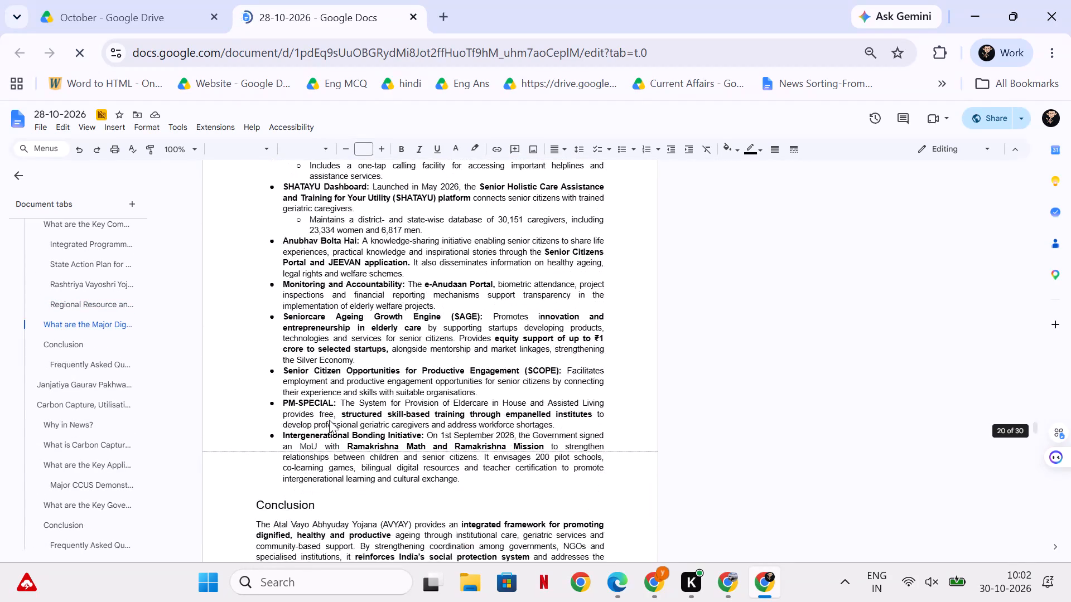
scroll(329, 420, down, 7)
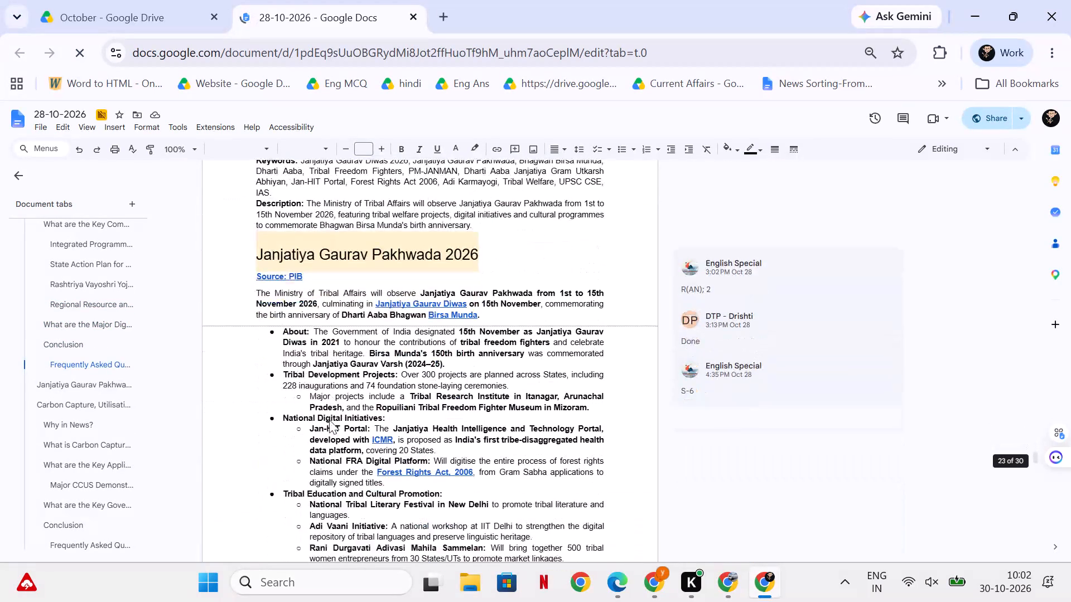
scroll(329, 420, down, 7)
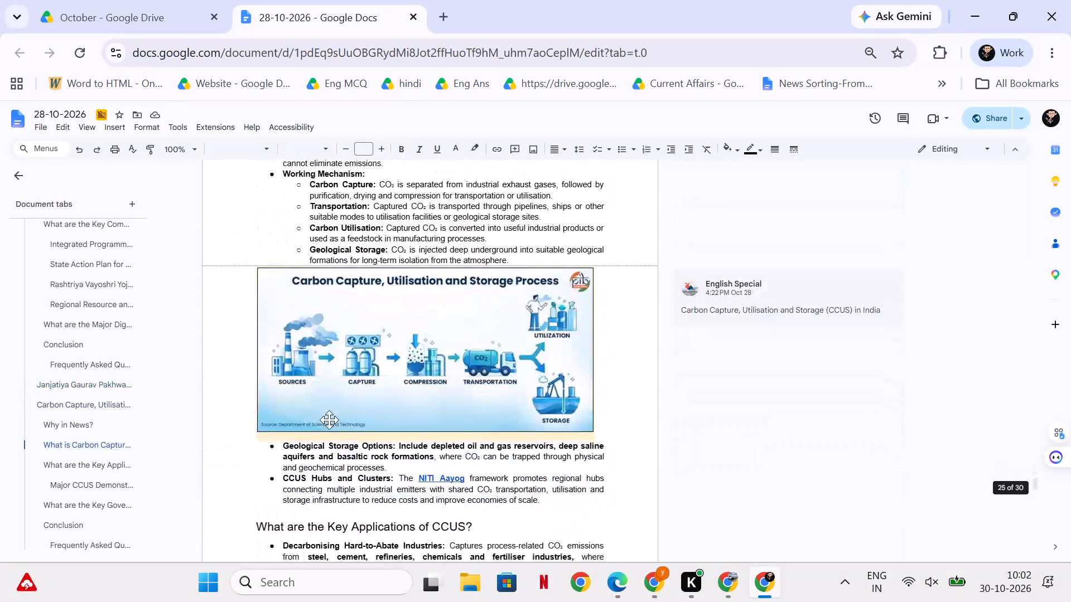
scroll(329, 420, down, 7)
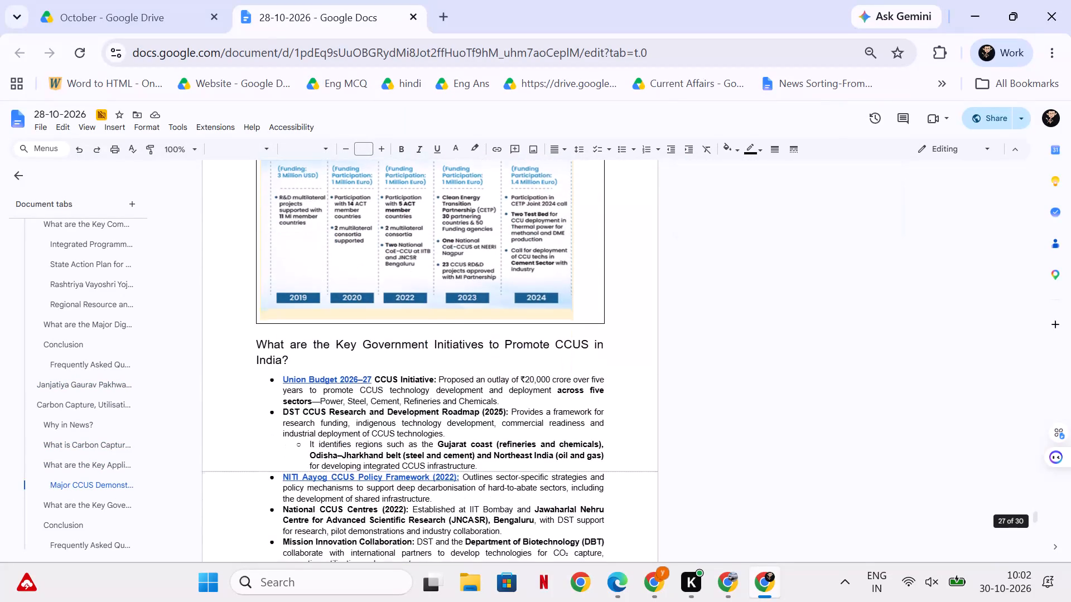
scroll(329, 420, down, 7)
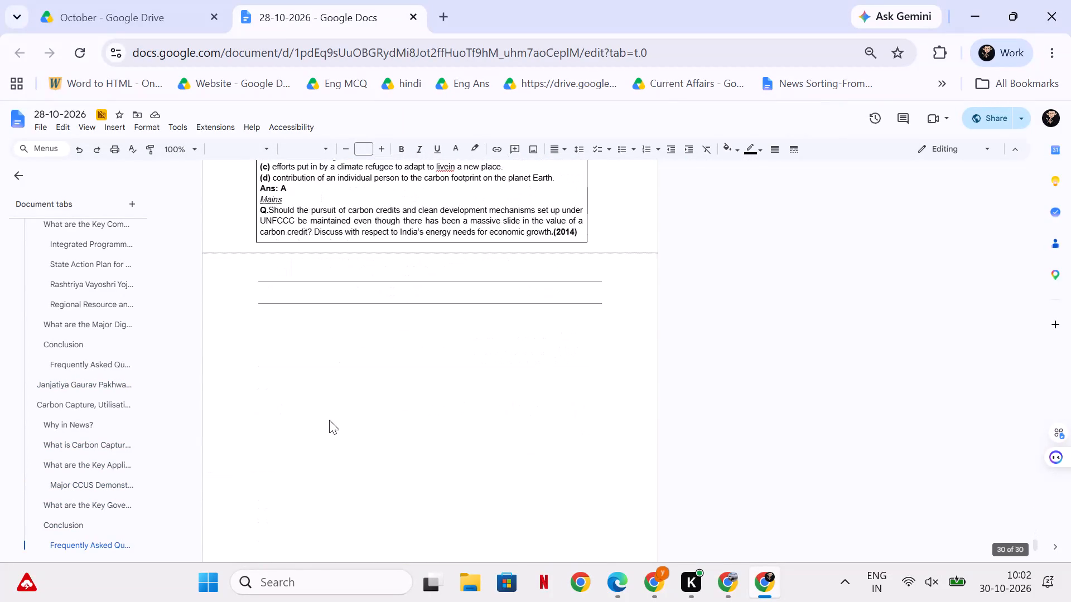
scroll(329, 420, down, 2)
Open the 29-10-2026 document from the October folder in Drive.
click(146, 0)
double_click(771, 332)
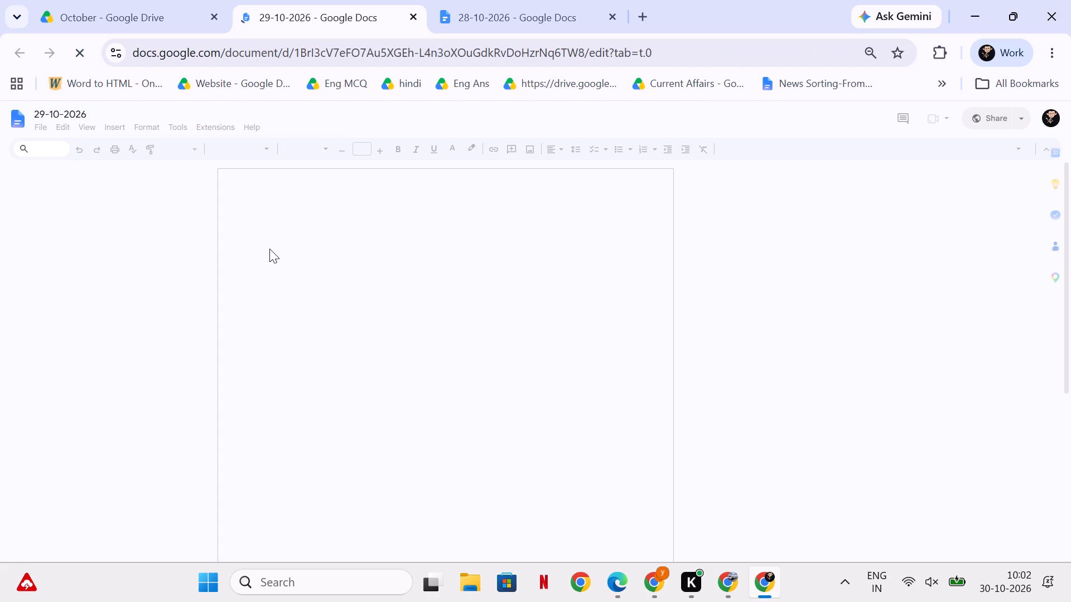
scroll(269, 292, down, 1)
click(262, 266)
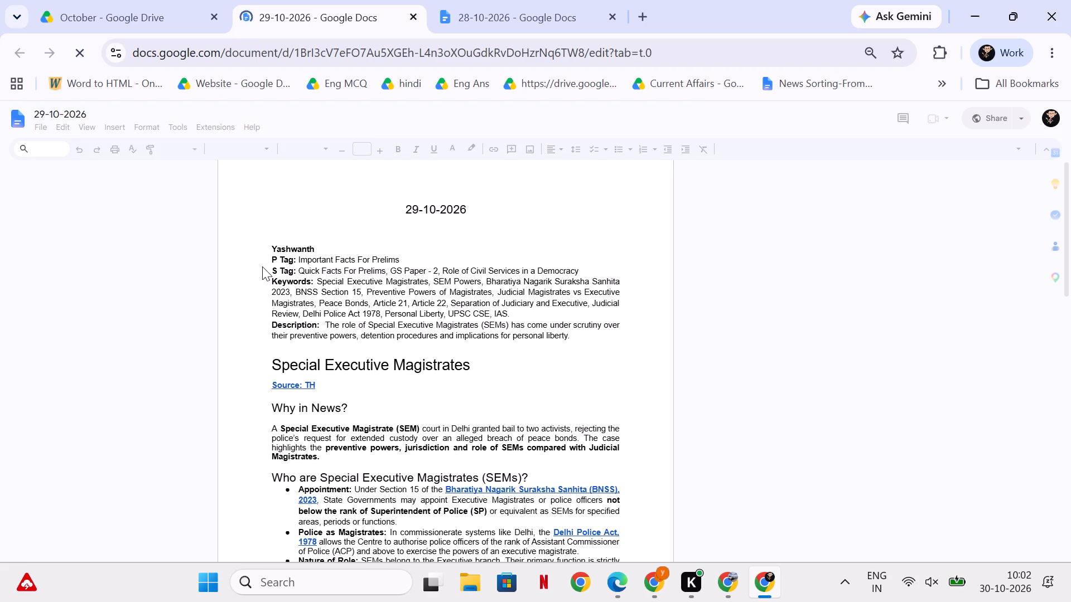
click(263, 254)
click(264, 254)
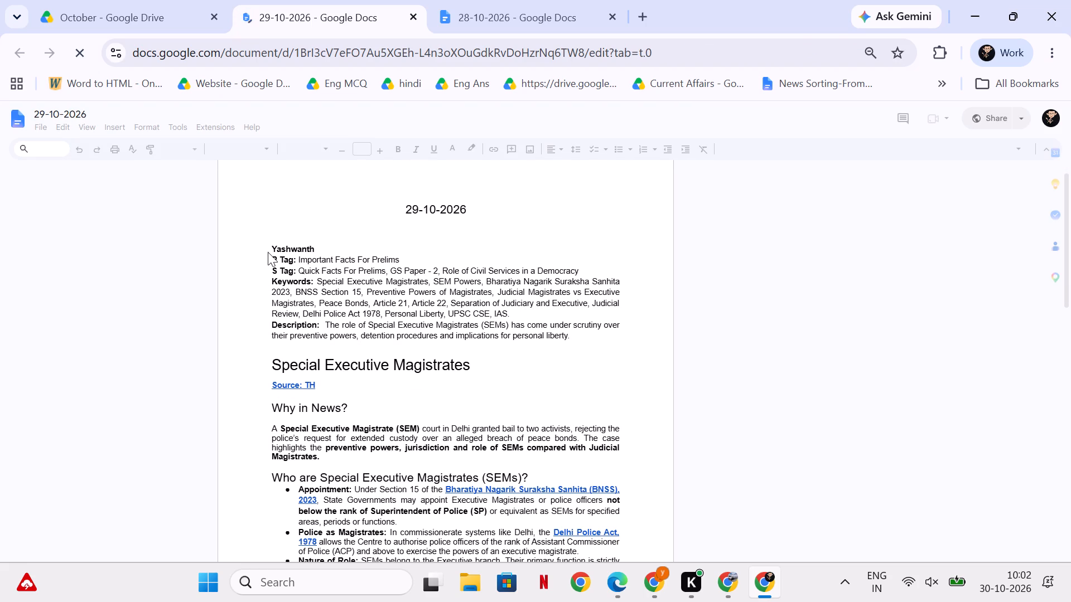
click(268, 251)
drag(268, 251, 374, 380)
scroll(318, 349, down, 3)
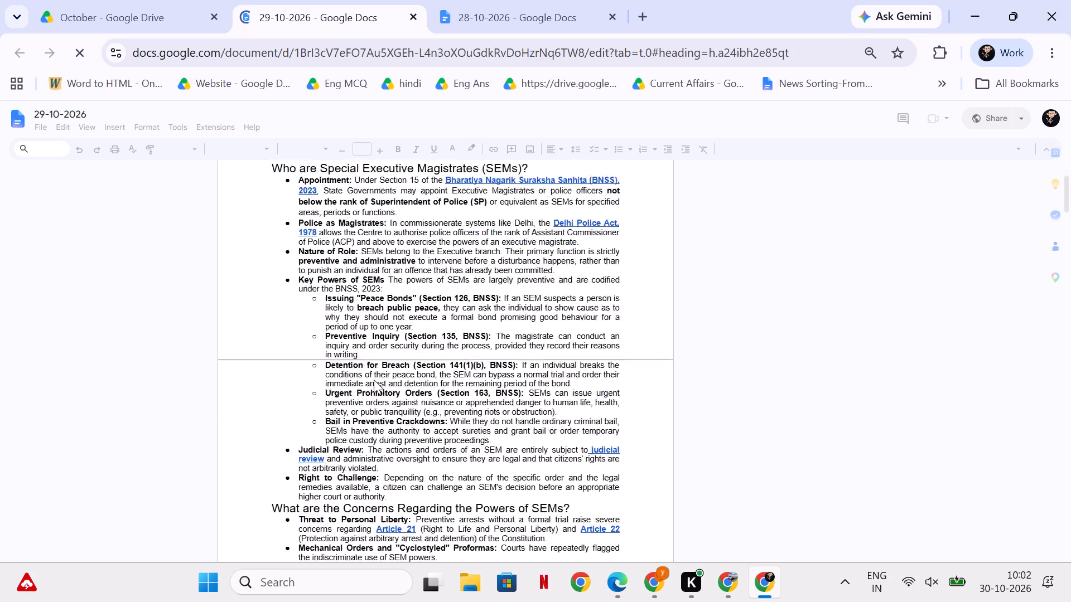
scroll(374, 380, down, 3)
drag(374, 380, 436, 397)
Switch to the roster workbook and complete the 2026-10-28 number-of-words formula as =3960+691.
click(758, 585)
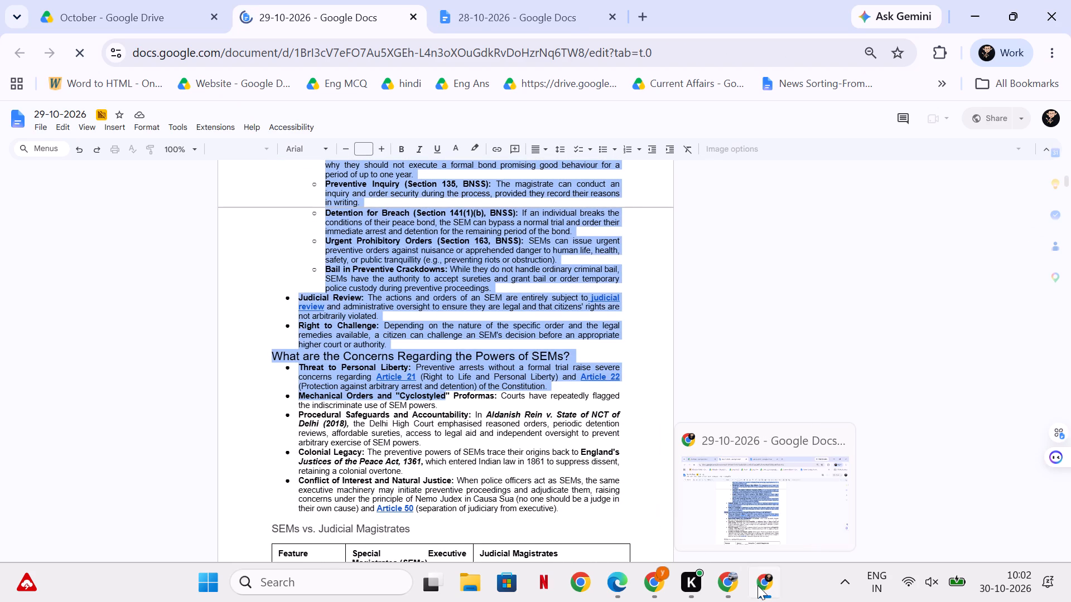
click(732, 585)
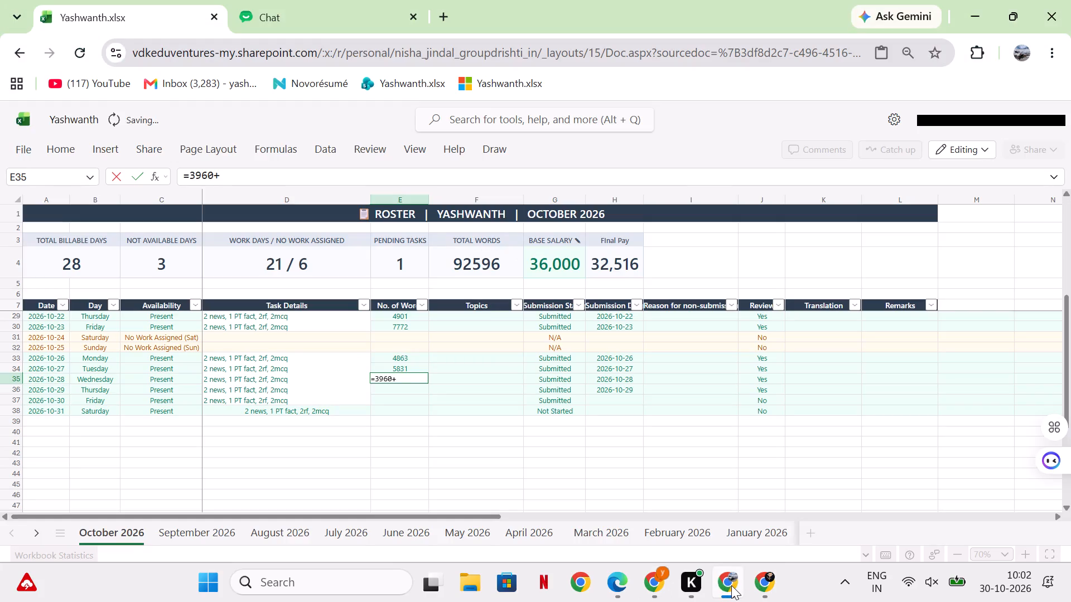
key(5)
key(BackSpace)
text(691)
key(Return)
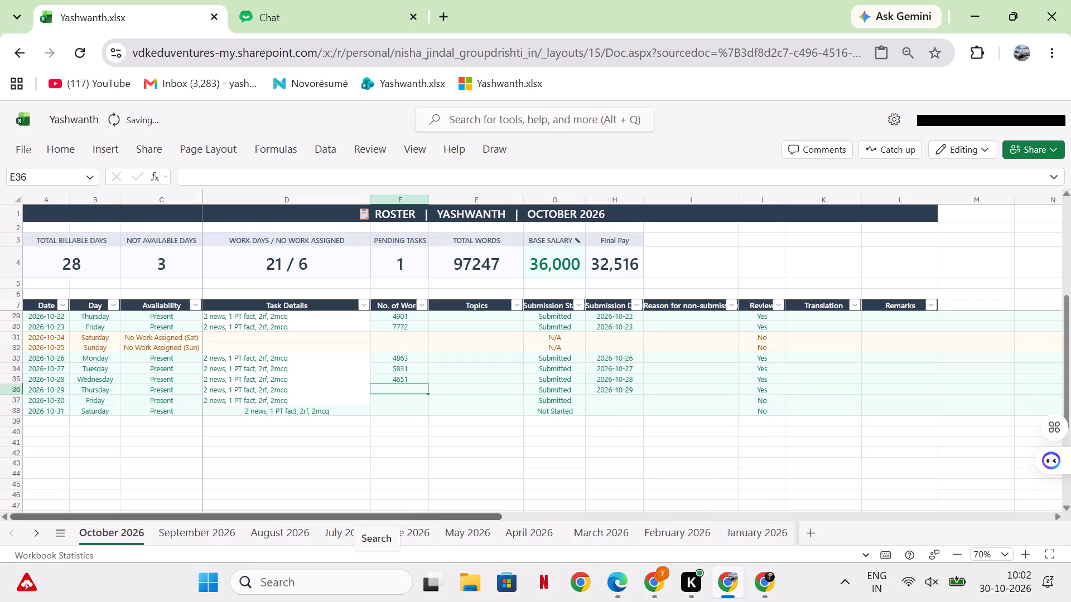
Back in the 29-10-2026 document, check the word count of the author's Special Executive Magistrates section, from the author line through its PYQ box.
click(766, 579)
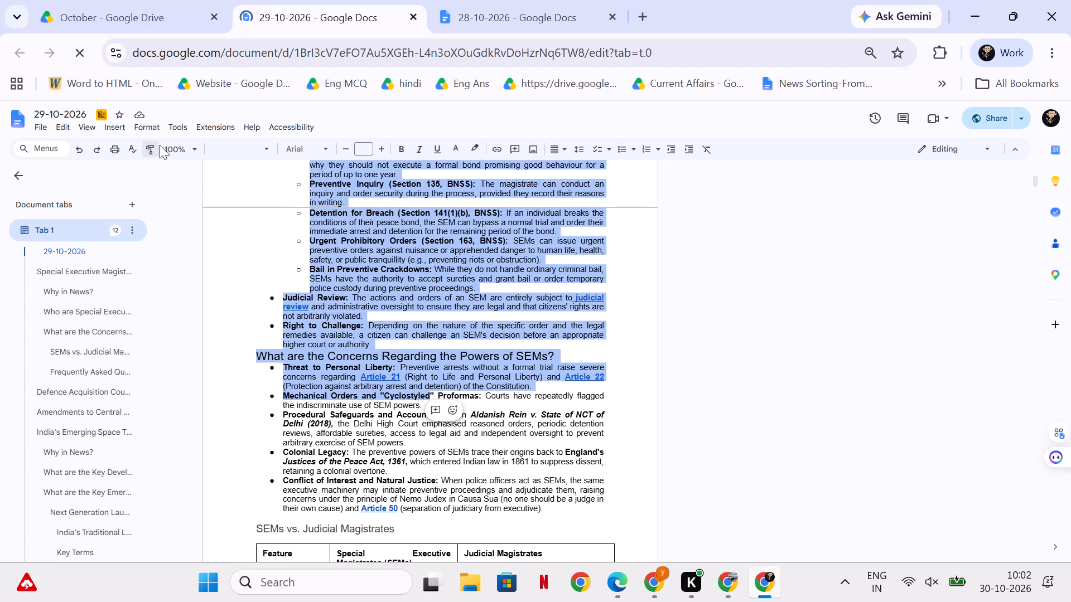
scroll(399, 270, up, 4)
click(232, 270)
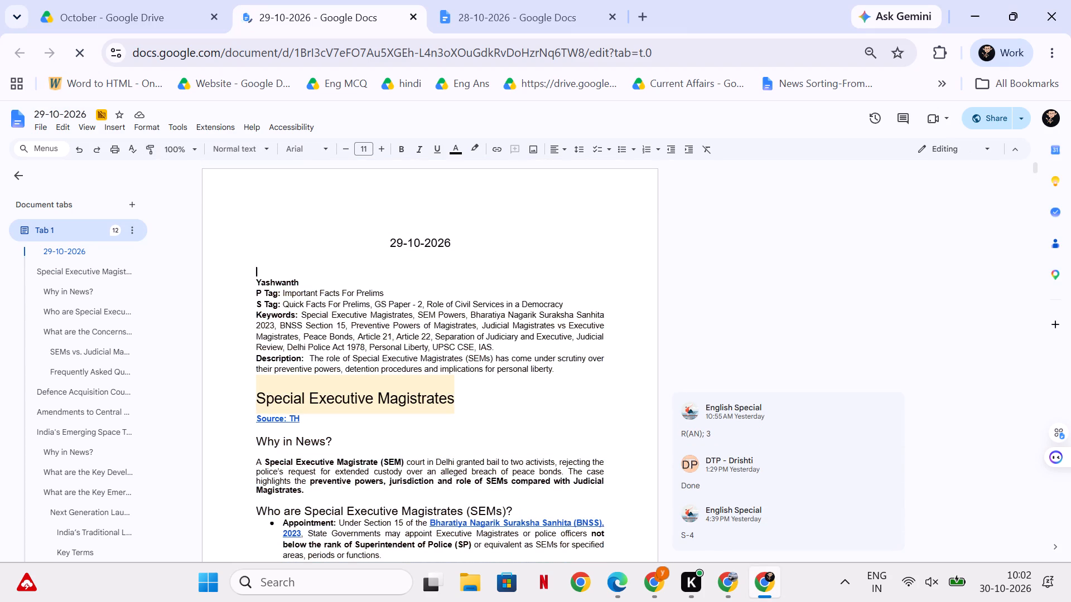
drag(238, 281, 400, 383)
scroll(274, 337, down, 6)
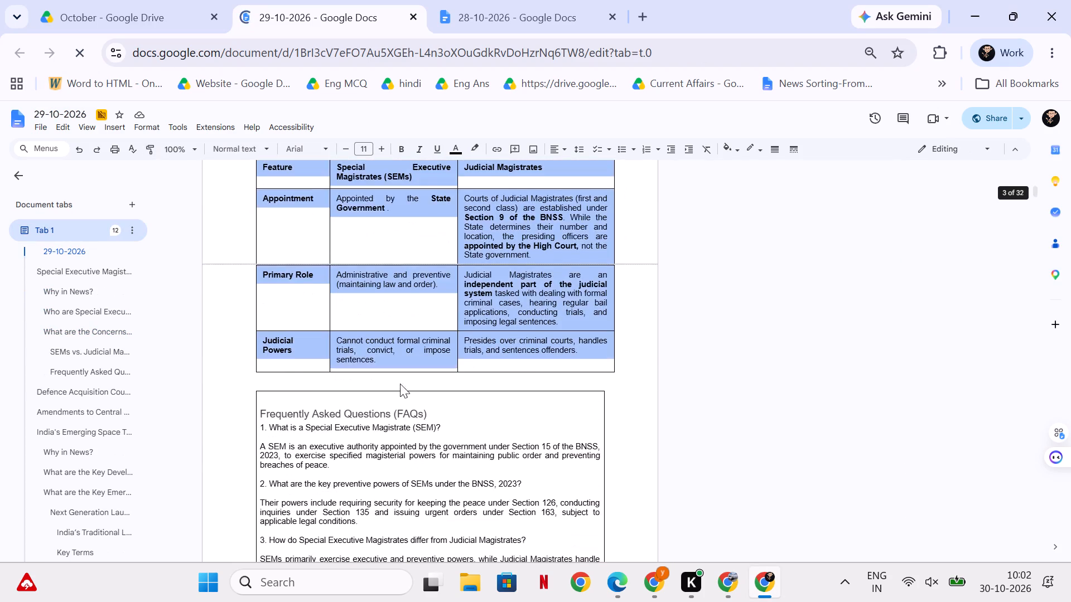
scroll(400, 383, down, 7)
drag(400, 383, 455, 472)
key(ctrl+shift+c)
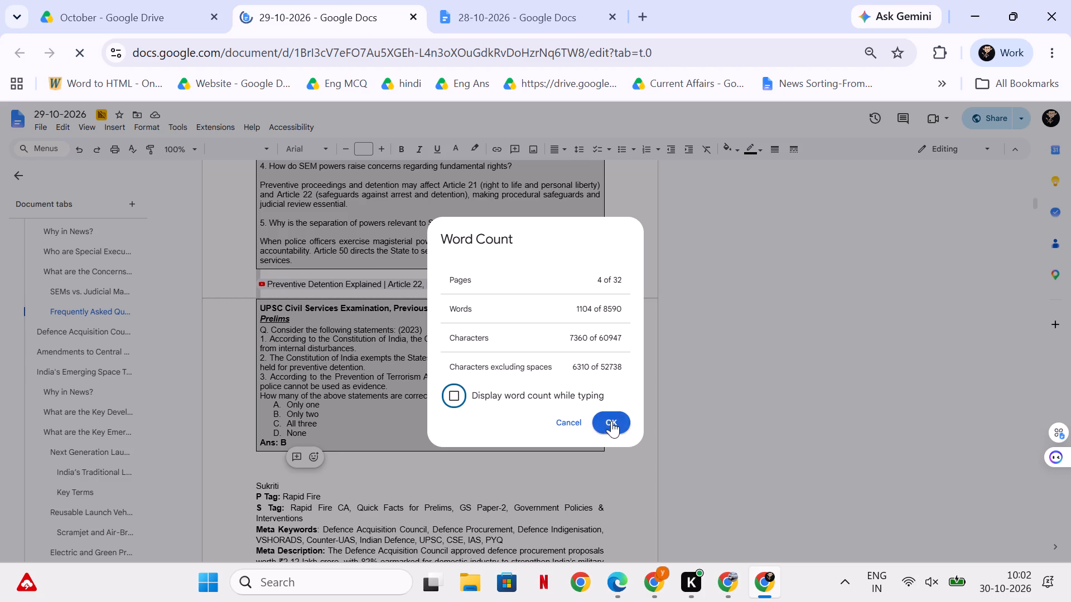
click(611, 421)
Check the word count of the author's Amendments to Central Motor Vehicle Rules for E100 Fuel Usage section, stopping before the next author's section.
click(469, 351)
scroll(469, 351, down, 5)
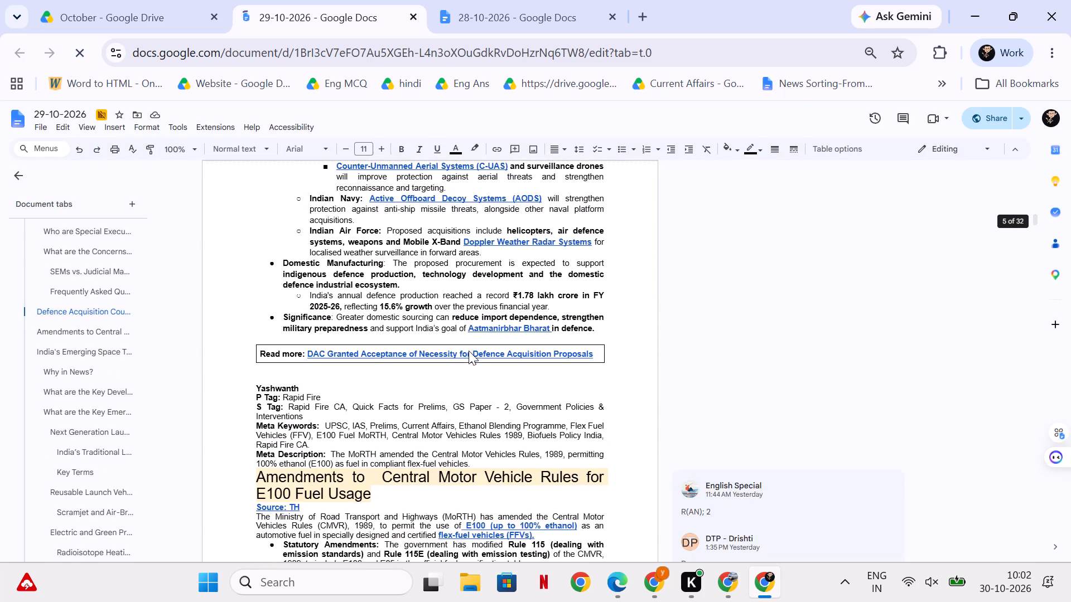
scroll(469, 351, down, 3)
drag(239, 263, 290, 391)
scroll(290, 391, down, 1)
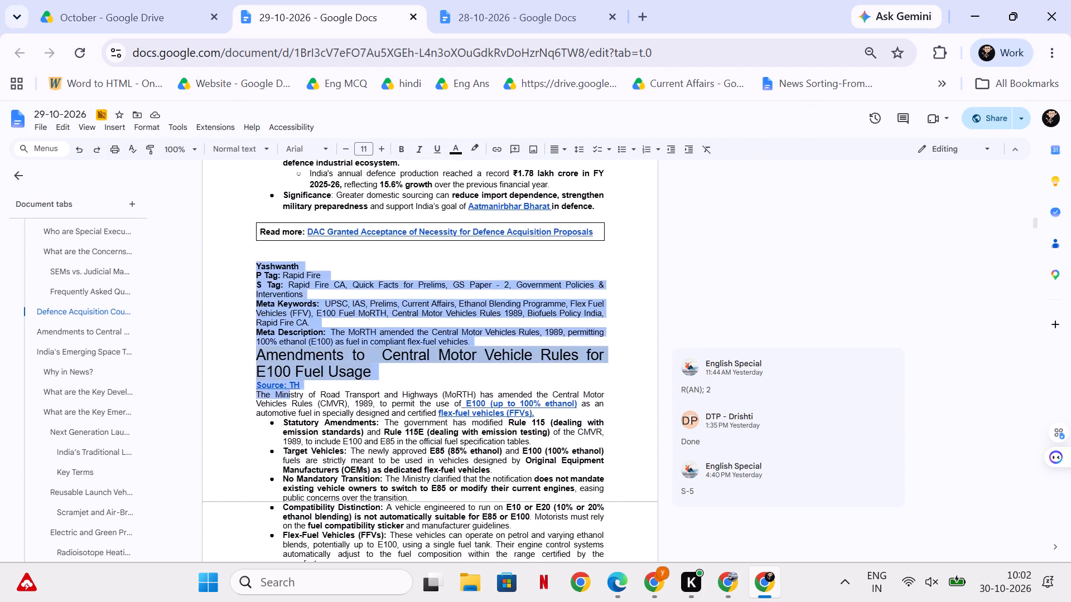
drag(290, 391, 465, 399)
scroll(290, 391, down, 10)
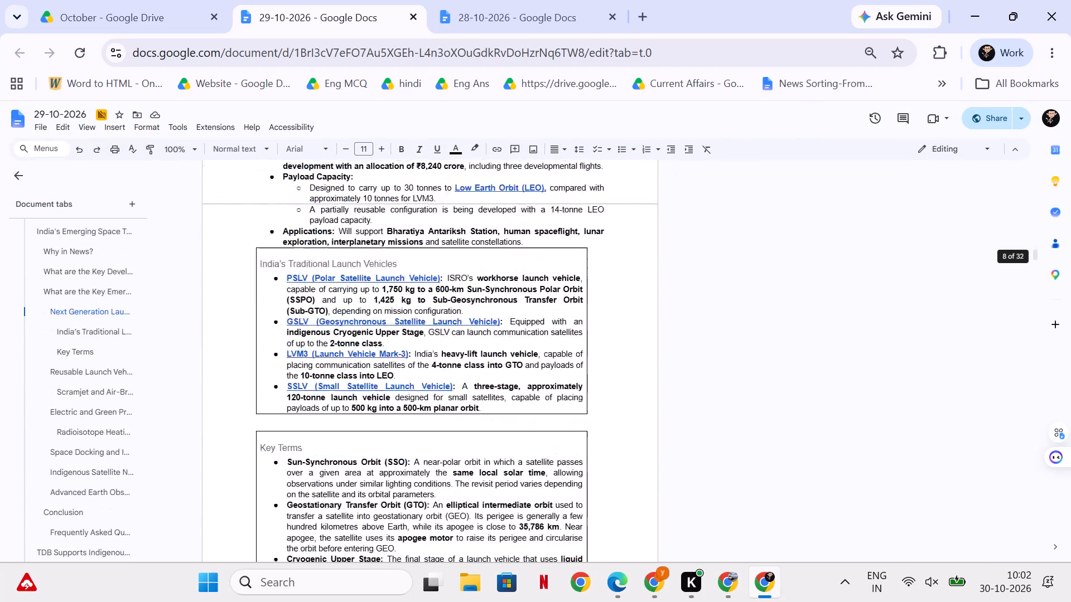
drag(465, 399, 432, 444)
scroll(465, 399, down, 9)
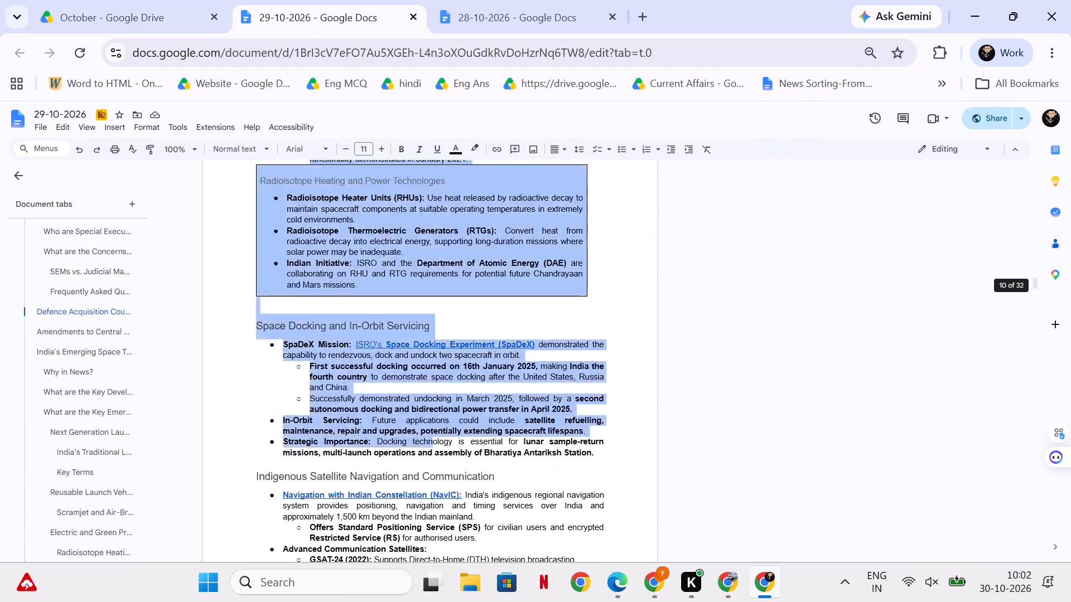
scroll(432, 444, down, 2)
drag(432, 444, 428, 445)
scroll(428, 445, up, 13)
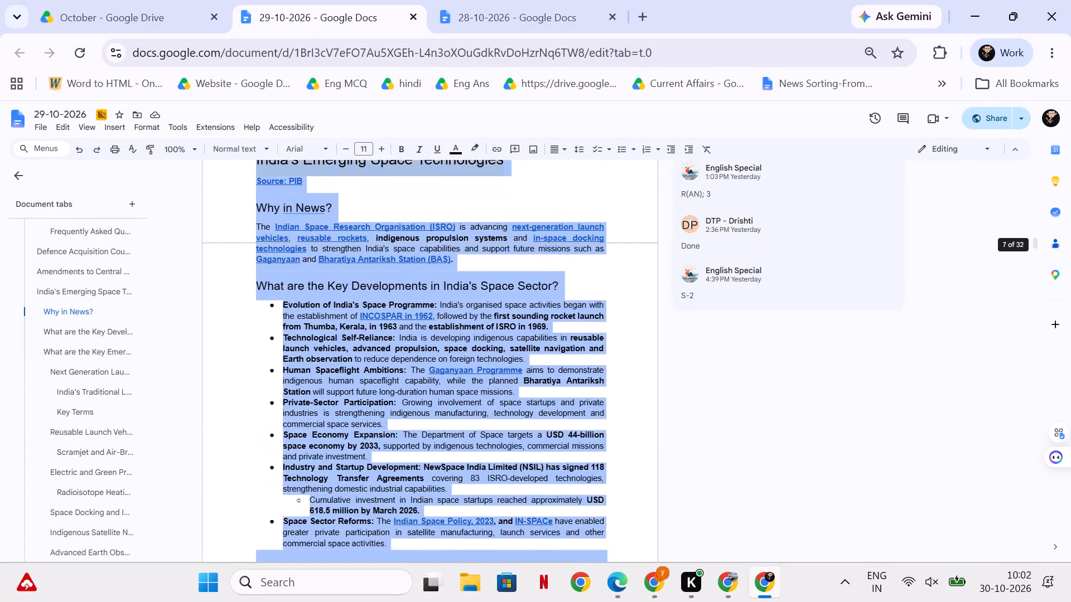
scroll(428, 445, up, 2)
drag(428, 445, 508, 260)
scroll(428, 445, up, 1)
key(ctrl+shift+c)
click(609, 426)
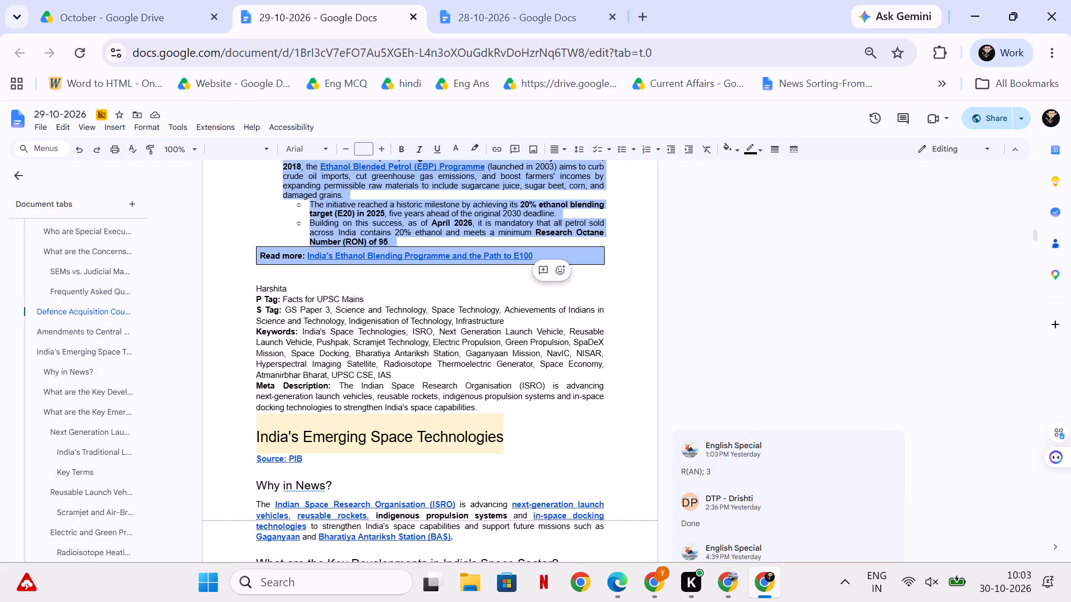
Check the word count of the author's Cyclone Arnab section, from the author line through its PYQ box.
scroll(438, 402, down, 5)
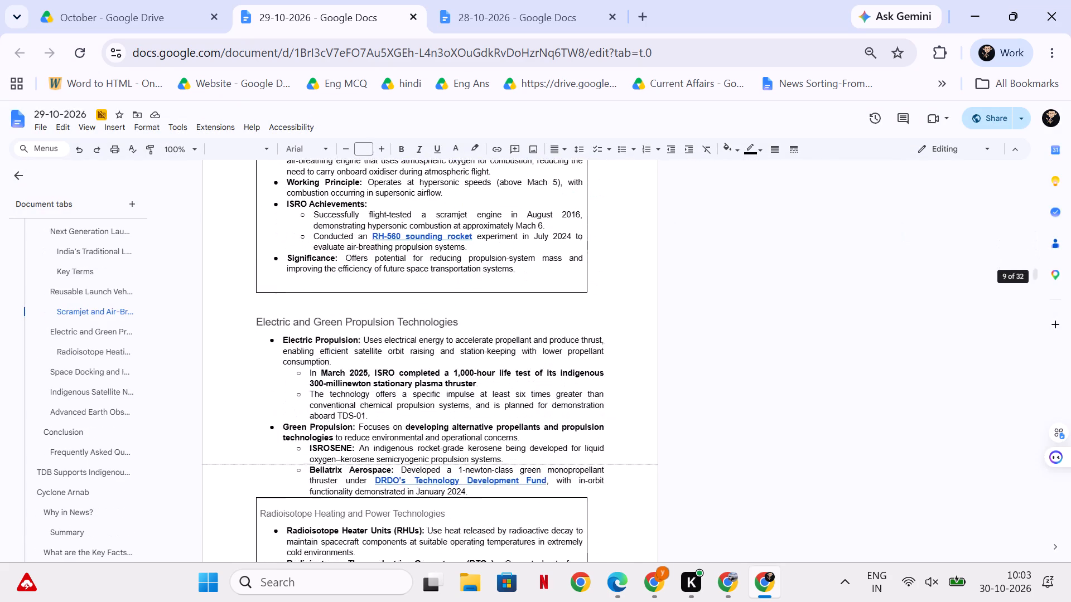
scroll(438, 402, down, 8)
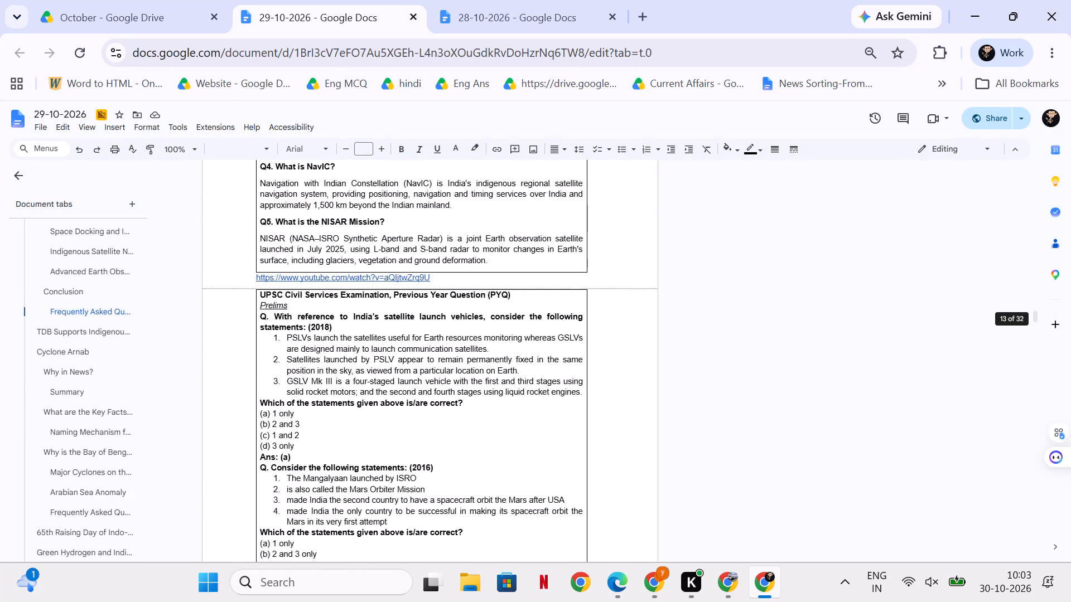
scroll(438, 402, down, 7)
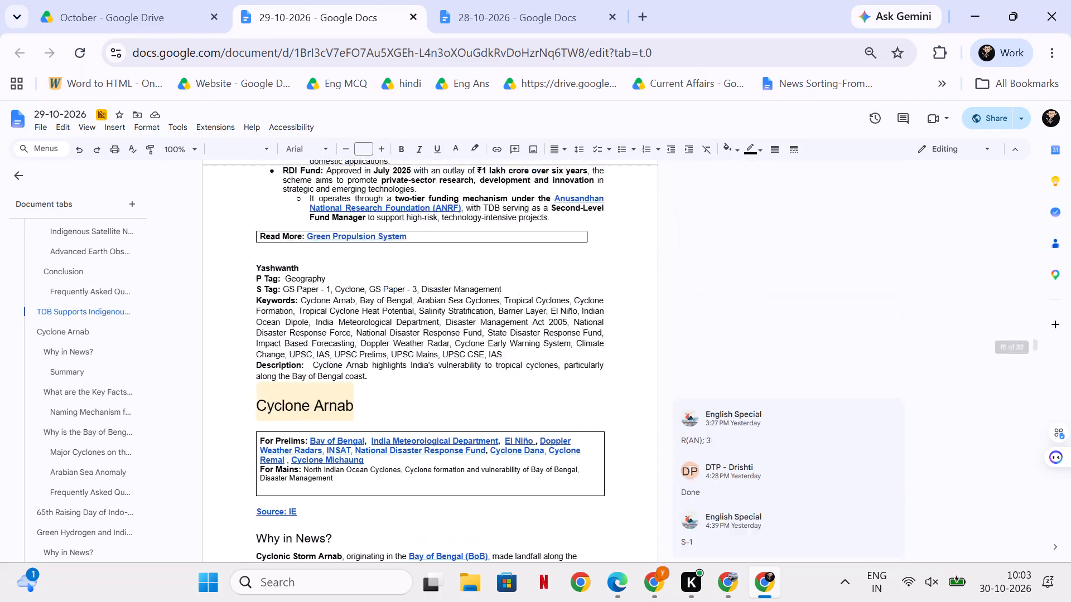
scroll(307, 329, down, 3)
click(250, 164)
drag(250, 202, 364, 372)
scroll(283, 309, down, 8)
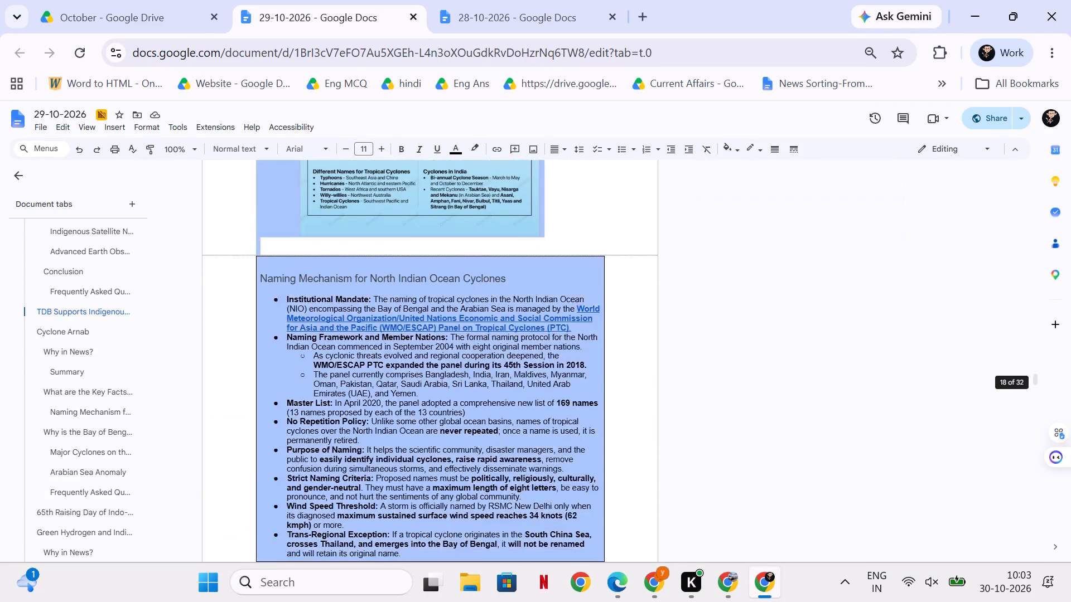
drag(364, 372, 438, 426)
scroll(364, 372, down, 11)
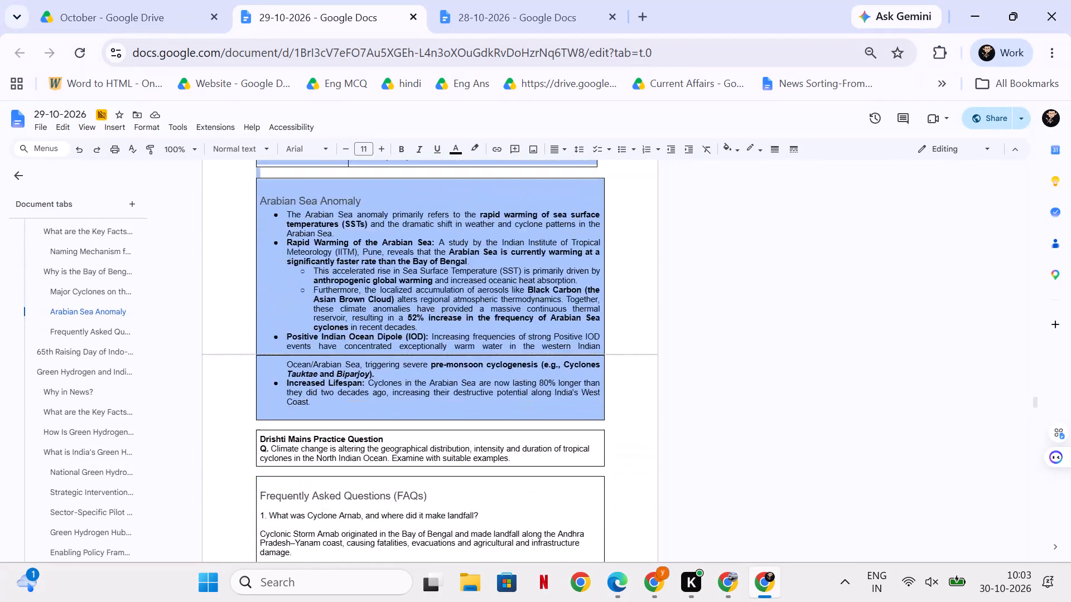
drag(438, 426, 483, 454)
scroll(438, 426, down, 11)
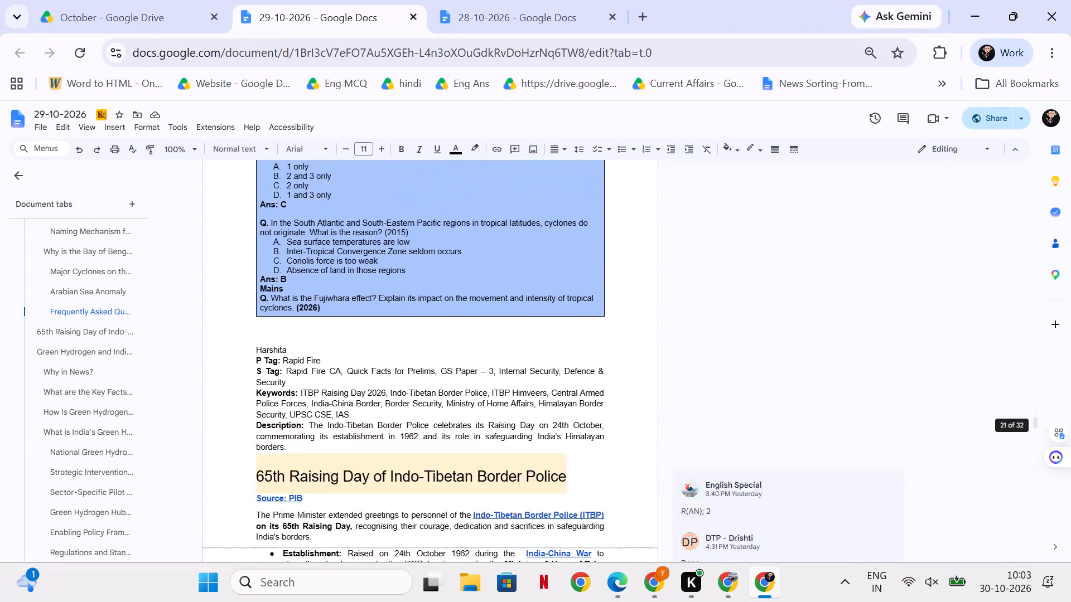
scroll(483, 454, down, 2)
drag(483, 454, 484, 454)
scroll(483, 454, up, 7)
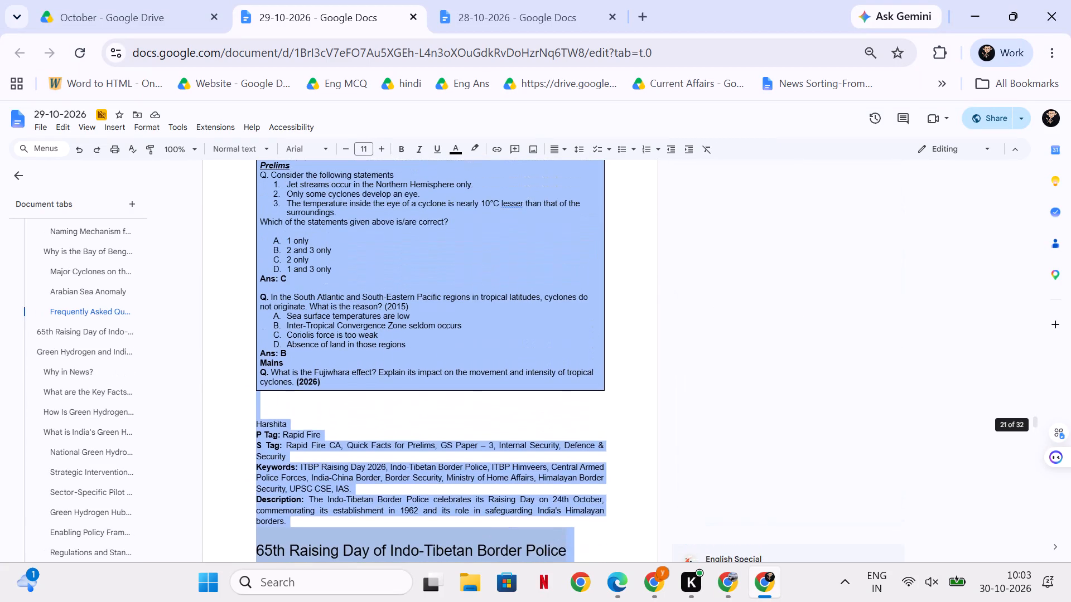
scroll(484, 454, up, 2)
drag(484, 454, 470, 367)
key(ctrl+shift+c)
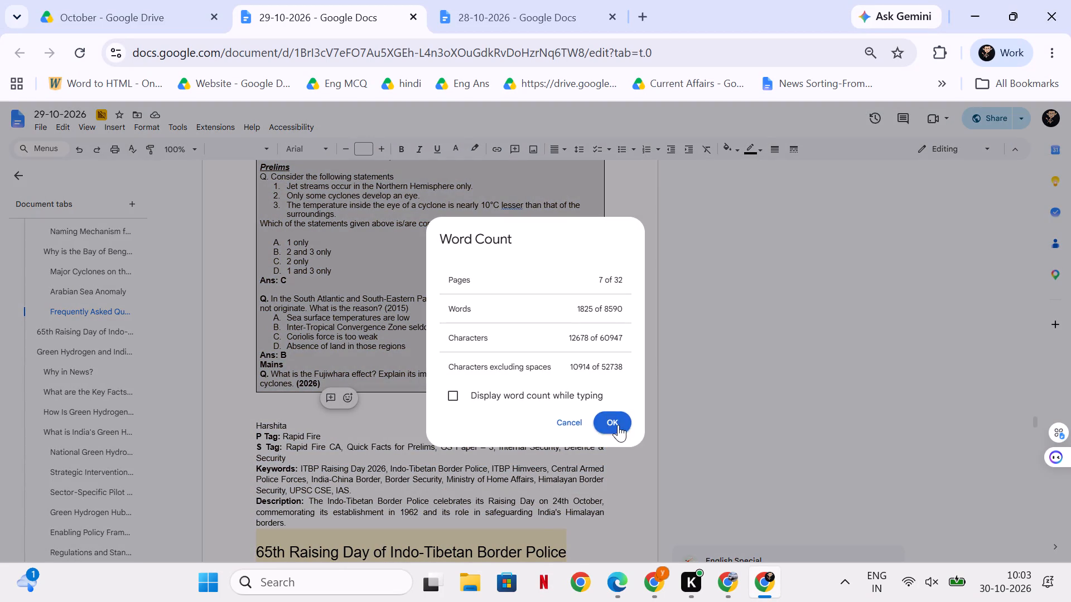
click(618, 425)
click(527, 402)
Look through the rest of the 29-10-2026 document, to its end, for further sections by the author.
scroll(527, 402, down, 8)
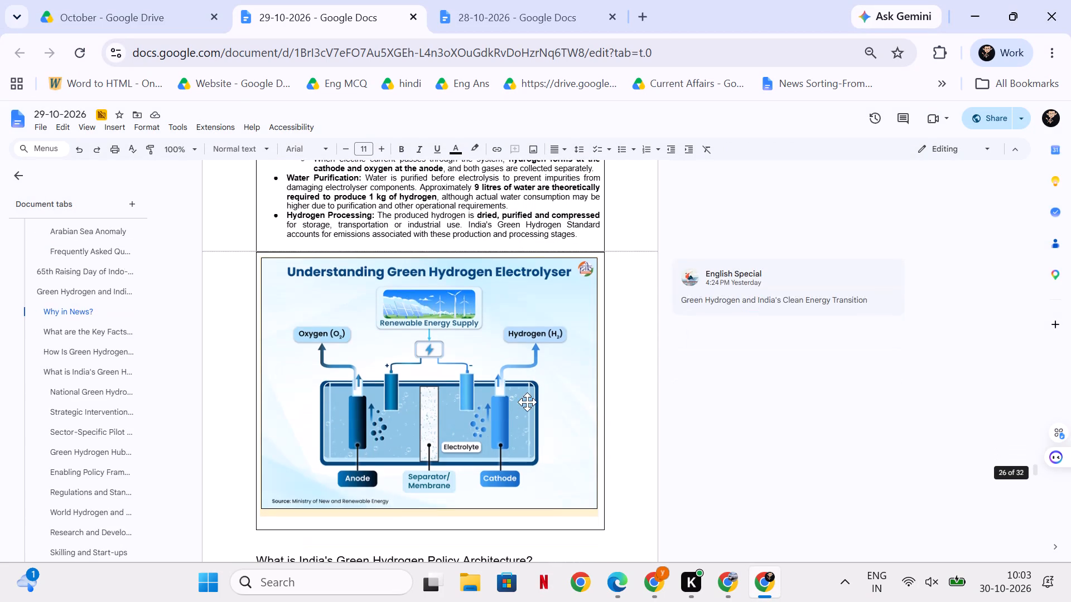
scroll(527, 402, down, 9)
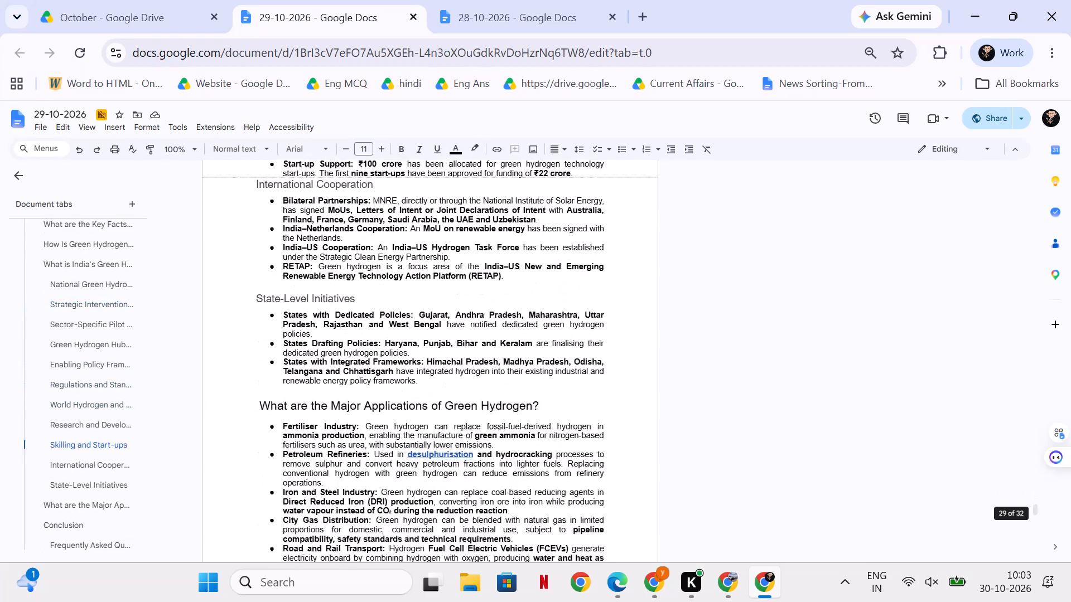
scroll(527, 402, down, 10)
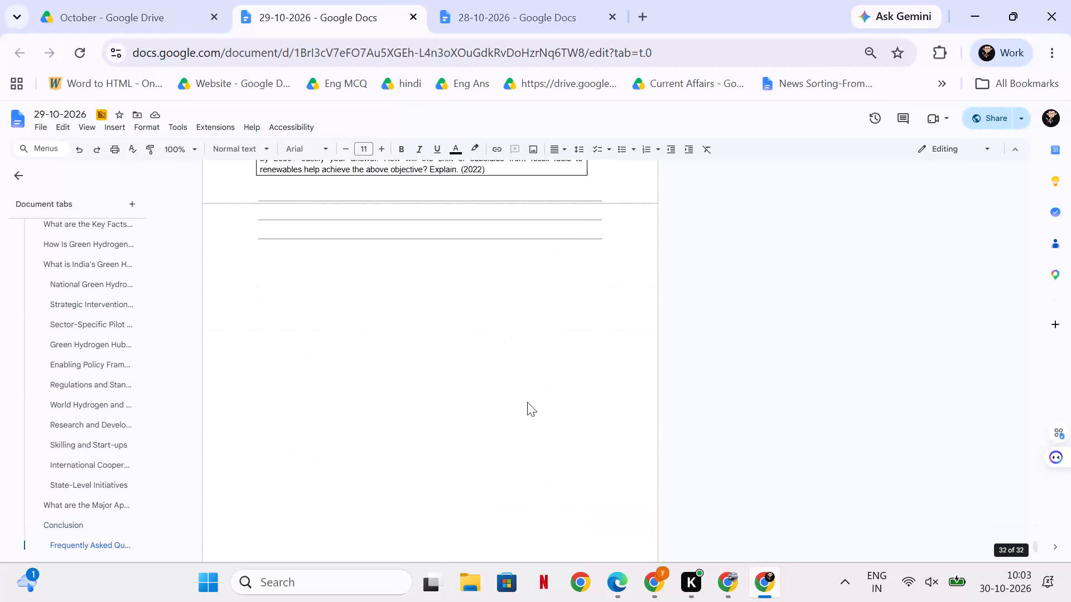
scroll(527, 402, down, 2)
Open the 30-10-2026 document from the October folder in Drive.
click(199, 0)
double_click(922, 313)
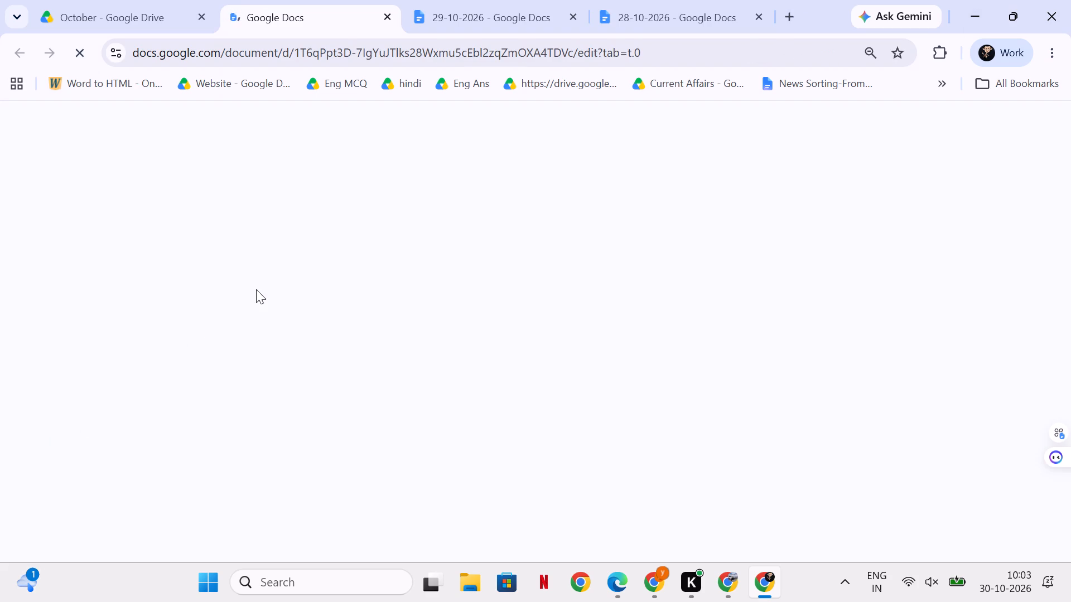
Look through the 30-10-2026 document for the author's sections and go to Disinvestment in India.
click(353, 329)
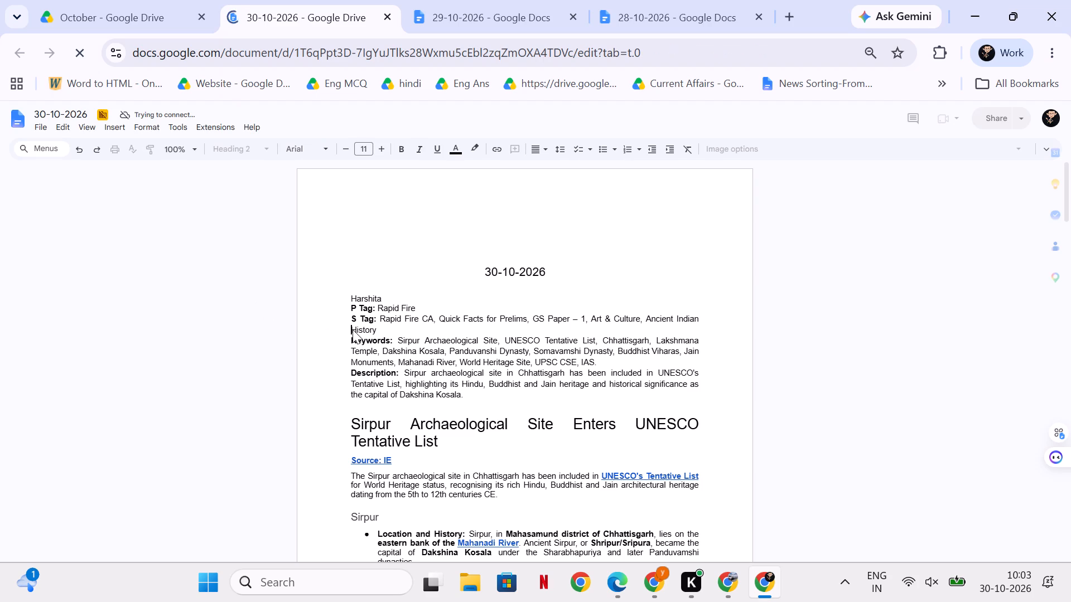
scroll(351, 329, down, 6)
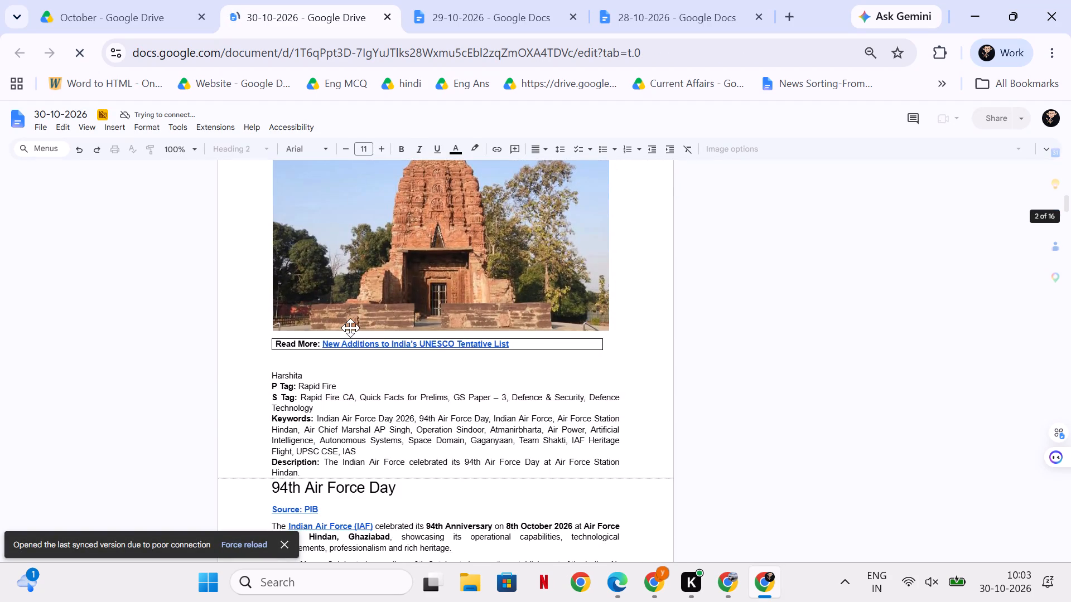
scroll(350, 328, down, 7)
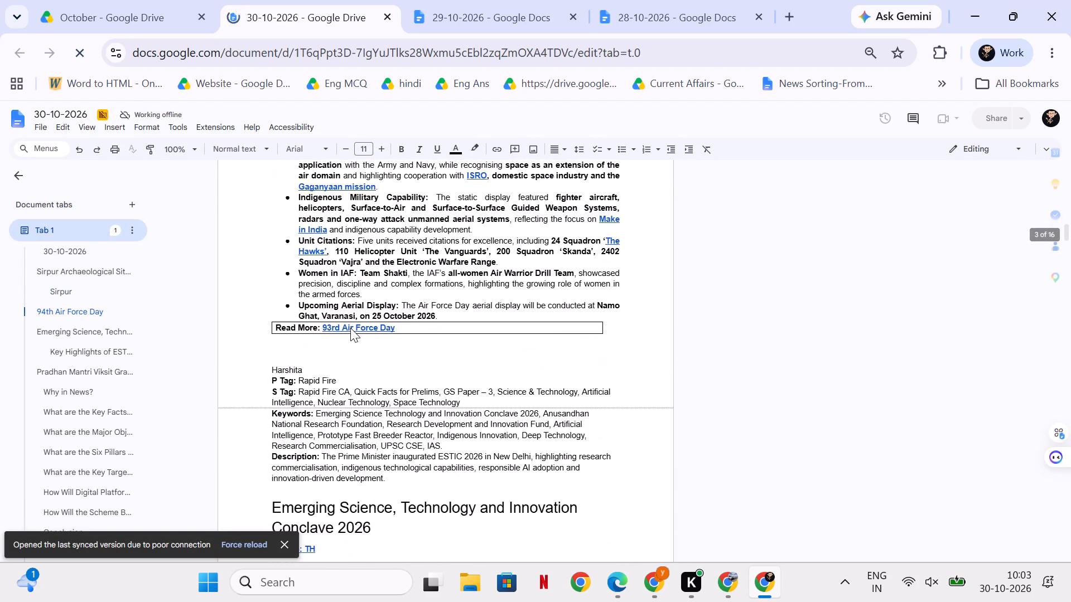
scroll(350, 328, down, 1)
scroll(50, 349, down, 2)
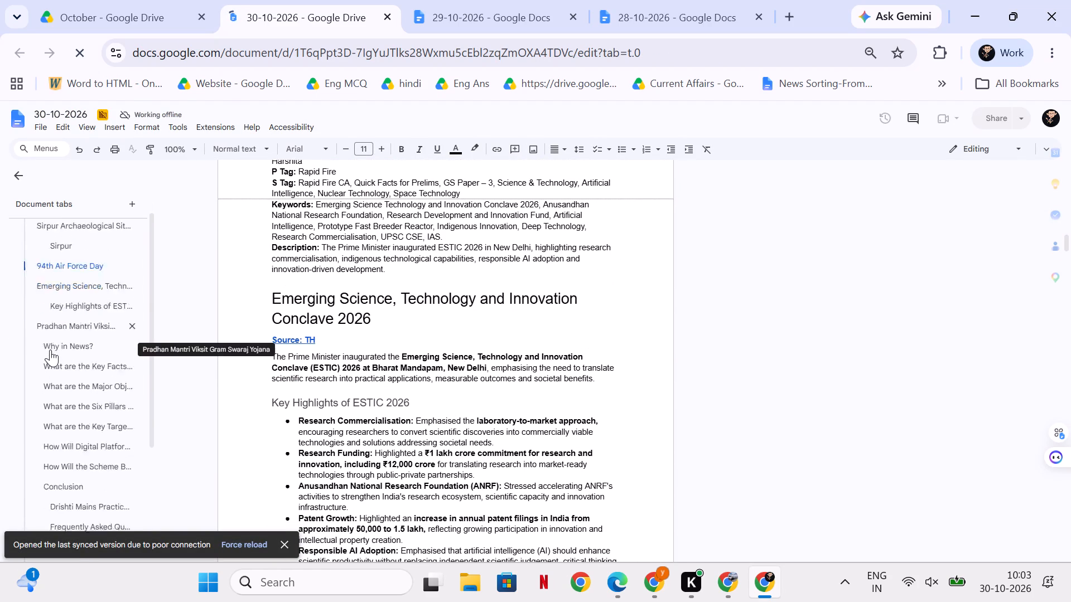
scroll(50, 349, down, 2)
click(54, 378)
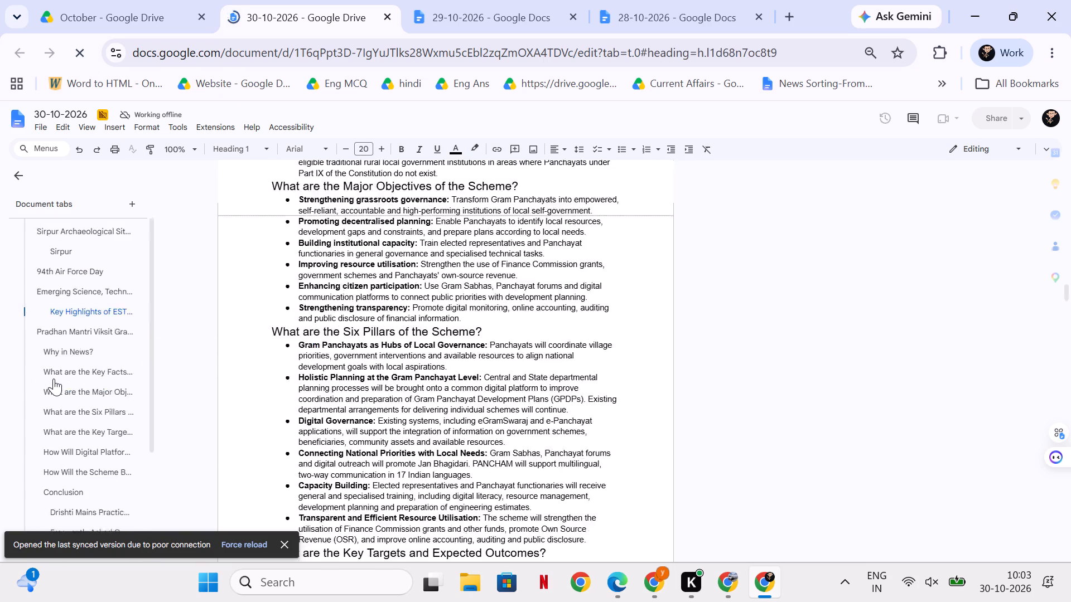
scroll(268, 256, up, 1)
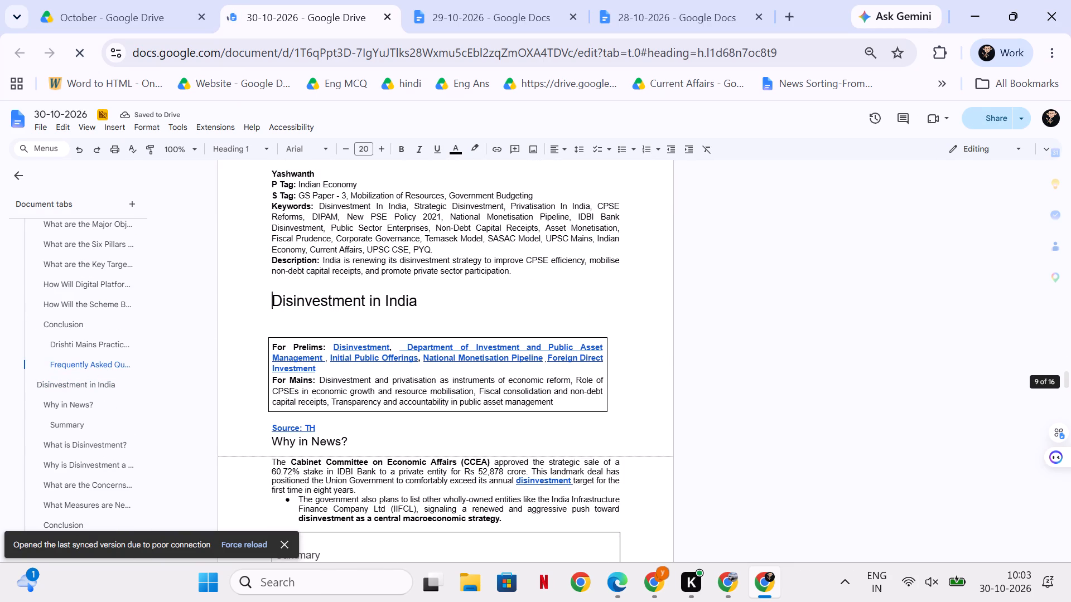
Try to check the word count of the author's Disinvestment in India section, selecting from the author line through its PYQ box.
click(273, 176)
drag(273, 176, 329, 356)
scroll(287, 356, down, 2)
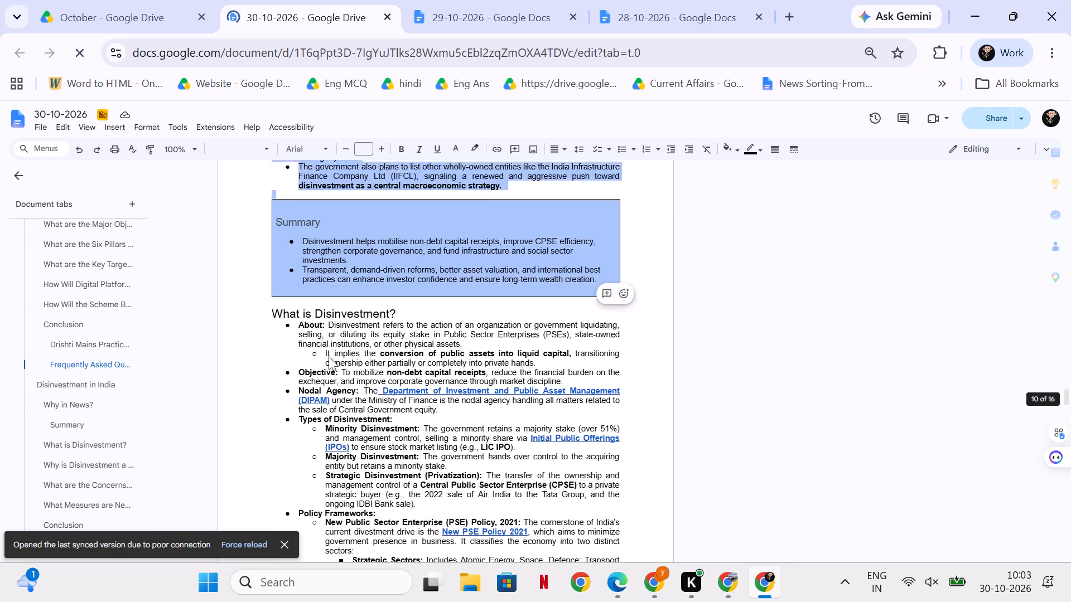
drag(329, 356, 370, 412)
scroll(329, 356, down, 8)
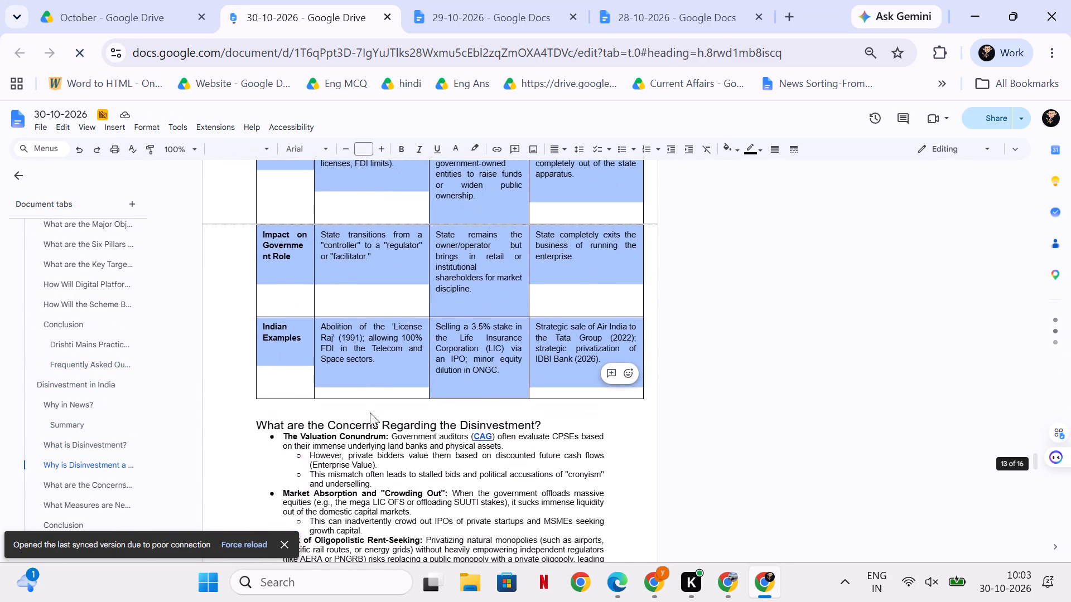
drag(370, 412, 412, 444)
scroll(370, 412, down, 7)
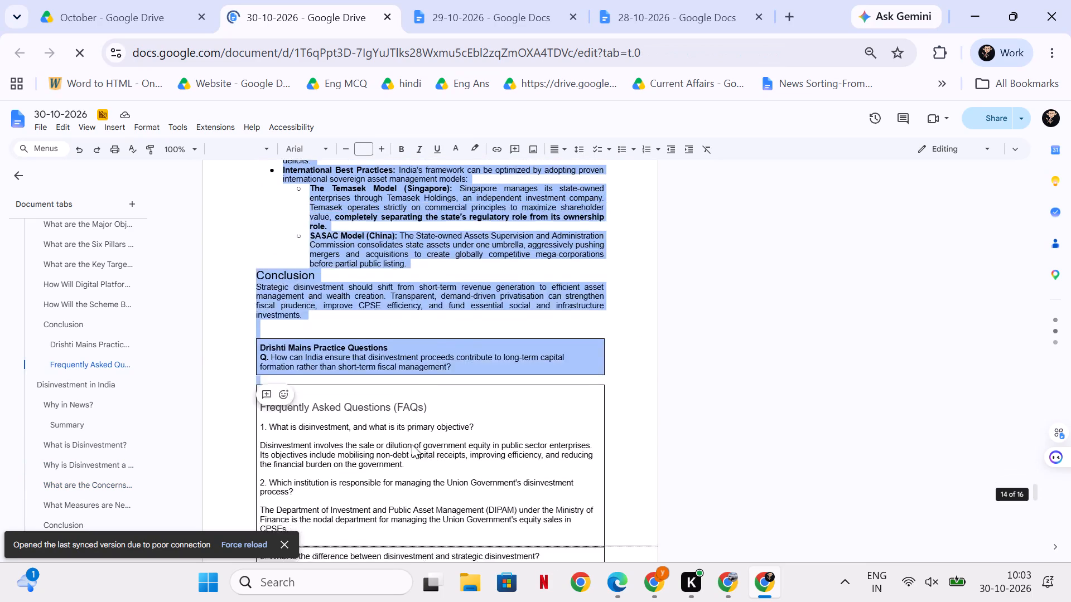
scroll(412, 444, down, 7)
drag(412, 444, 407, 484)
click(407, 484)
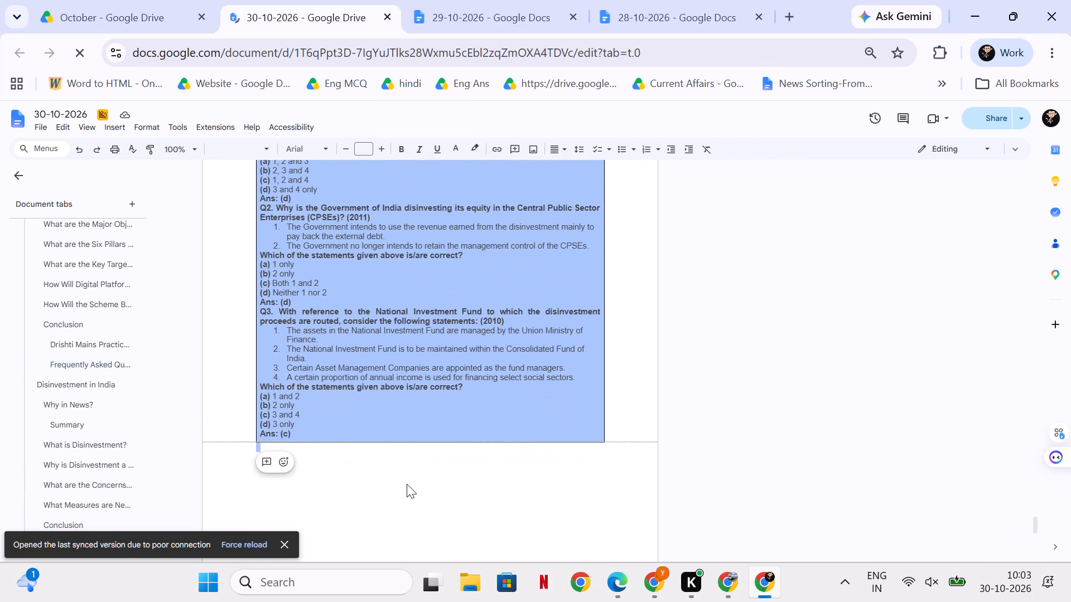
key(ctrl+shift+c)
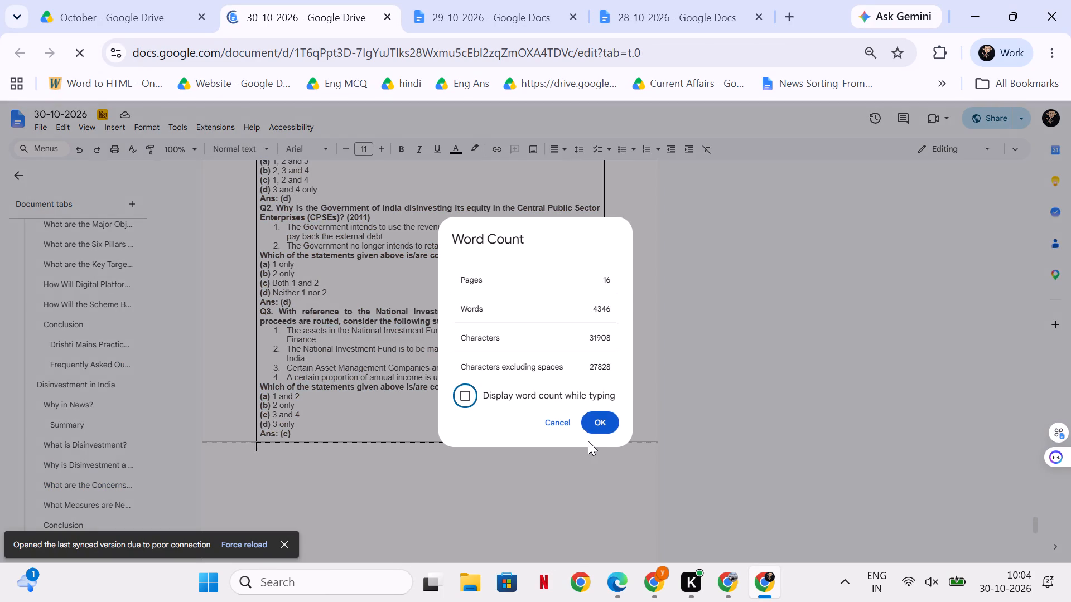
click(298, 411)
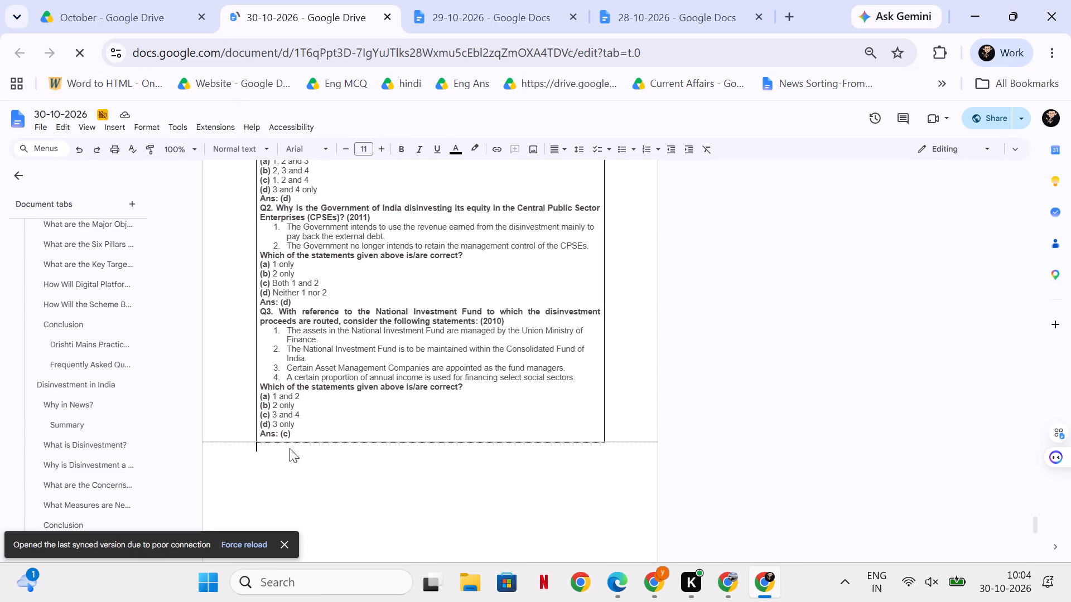
Check the word count of the author's Disinvestment in India section, selecting from the document's end back up to the author line.
drag(285, 460, 312, 363)
scroll(310, 382, up, 5)
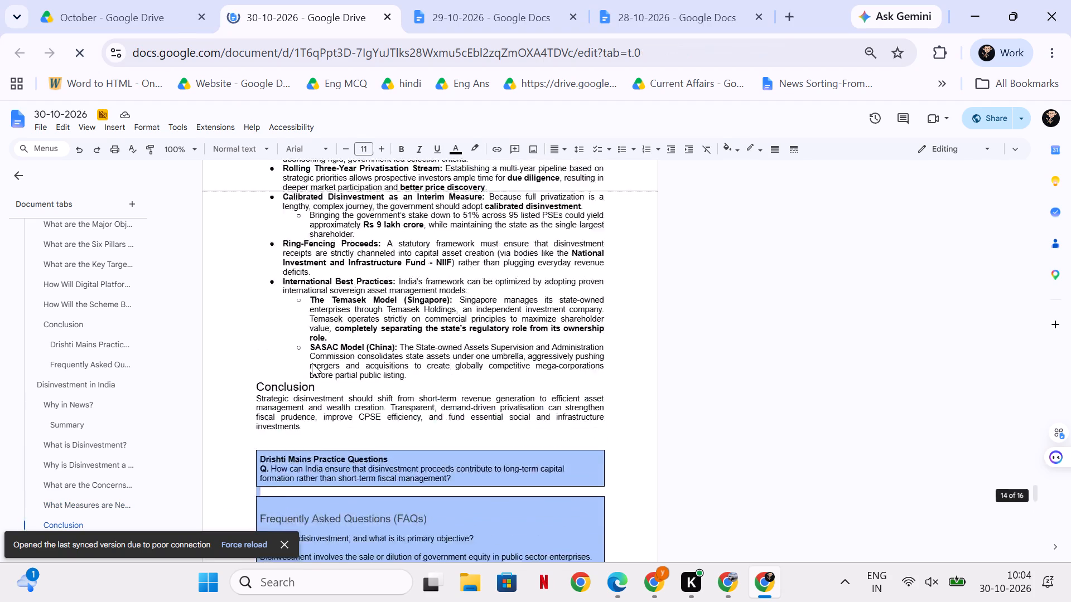
drag(312, 363, 290, 357)
scroll(312, 363, up, 10)
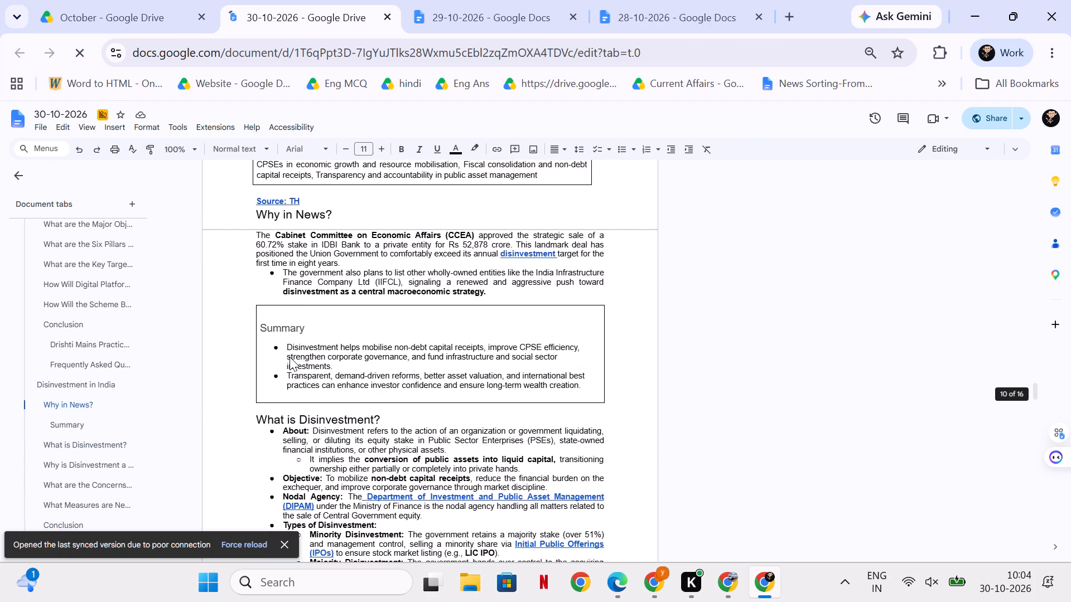
scroll(290, 357, up, 9)
drag(290, 357, 248, 191)
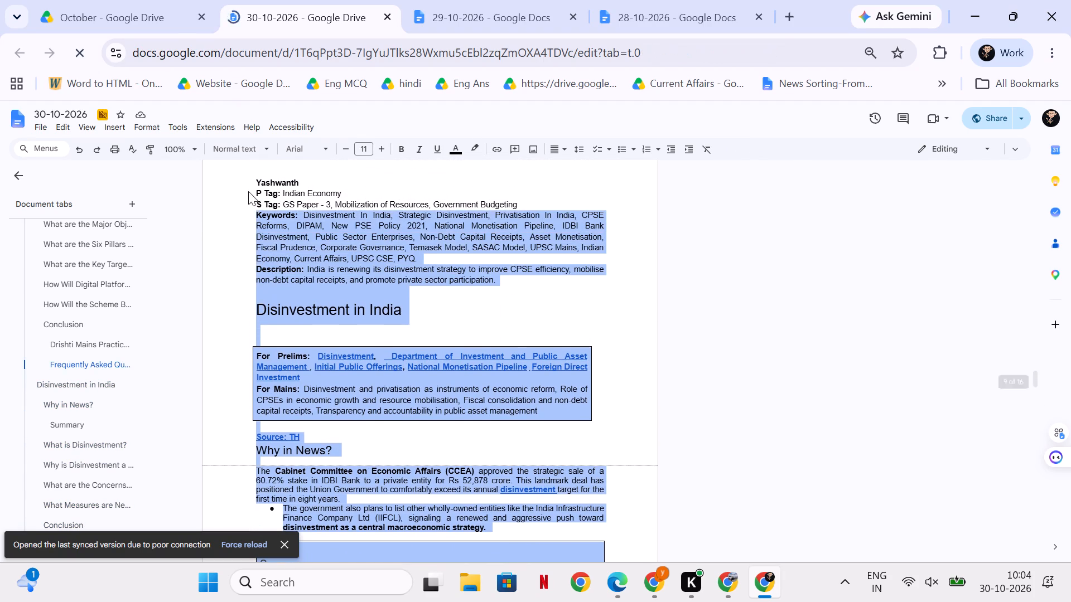
drag(248, 191, 245, 175)
key(ctrl+shift+c)
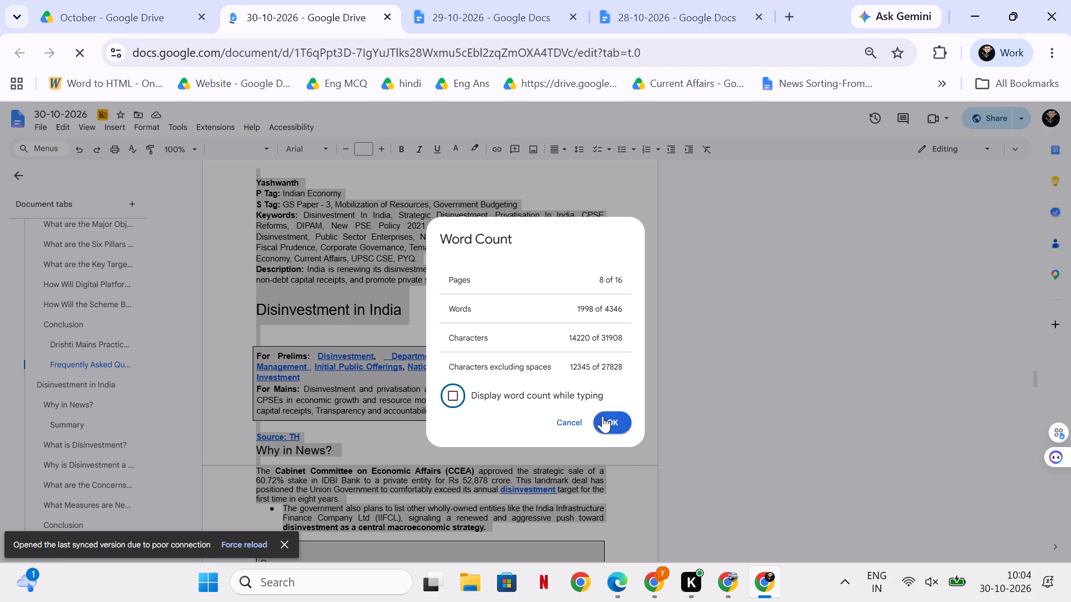
click(602, 416)
Switch to the roster workbook and enter 5723 as the number of words for 2026-10-29.
click(730, 569)
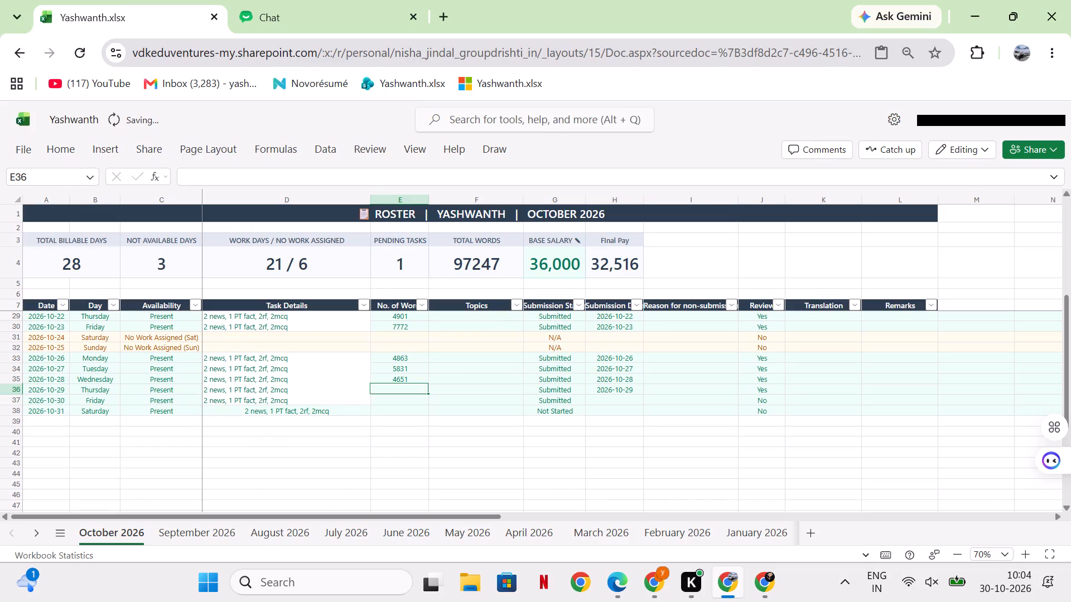
text(5723)
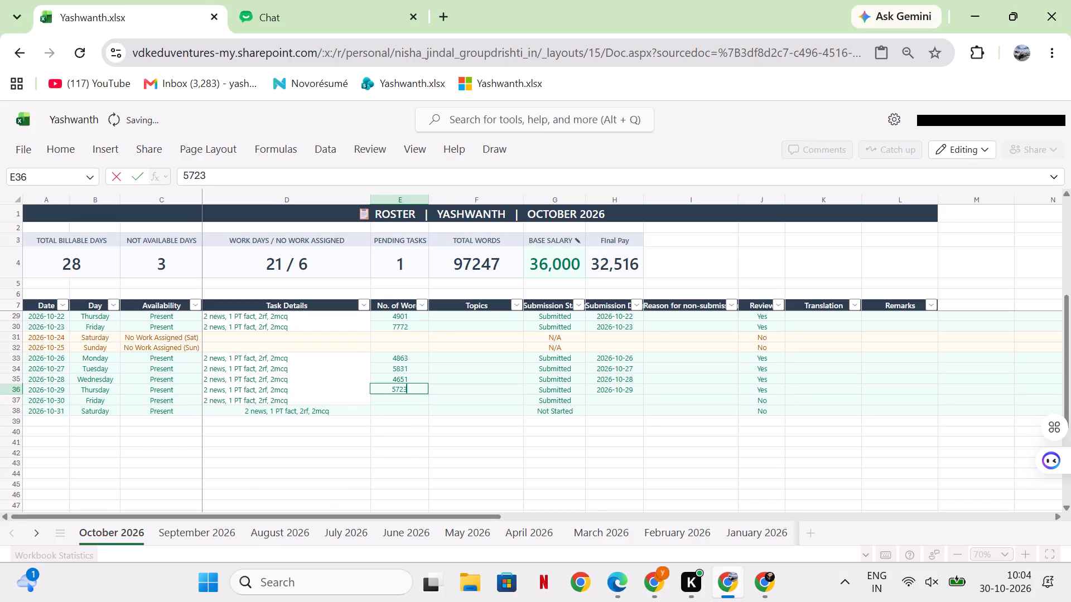
click(402, 402)
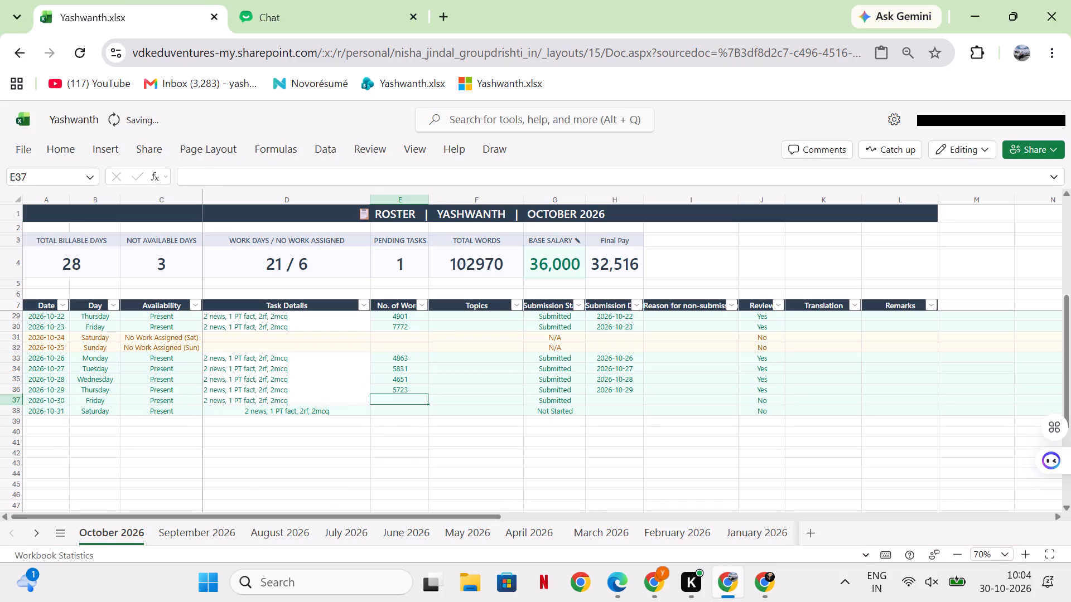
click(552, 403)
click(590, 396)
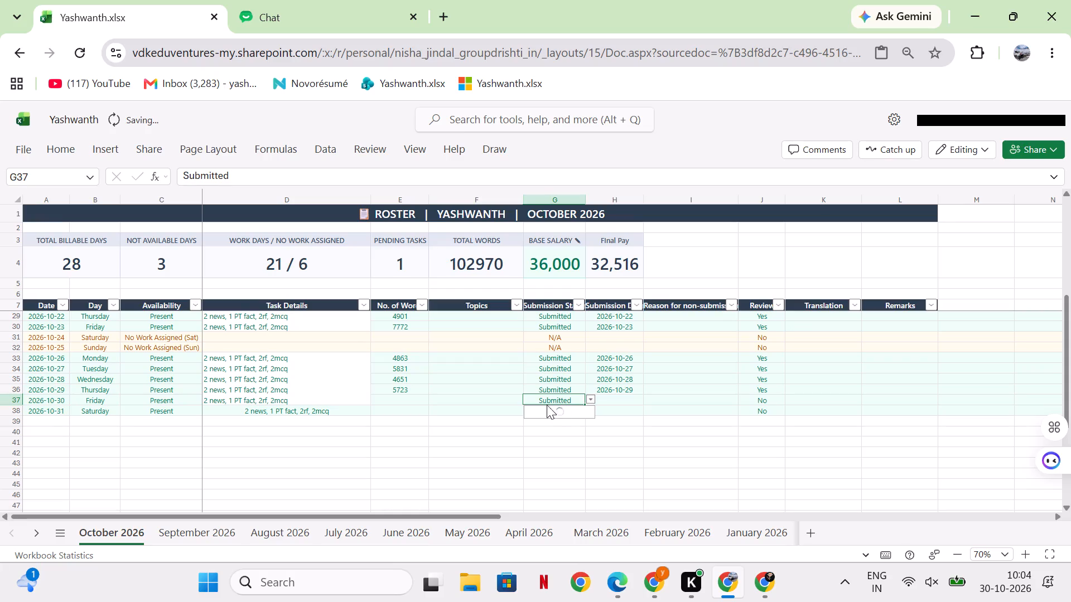